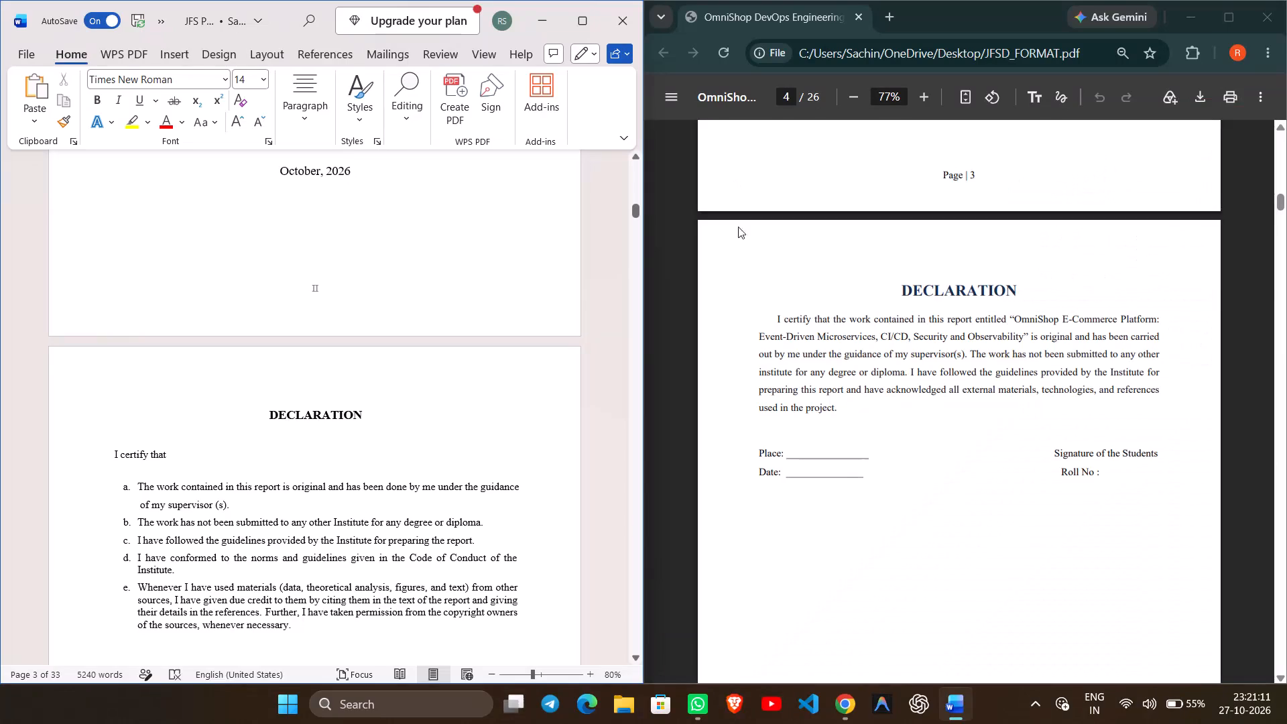
# Compare the report's Declaration page with the Declaration page in the reference PDF.
pyautogui.scroll(-1, 438, 381)
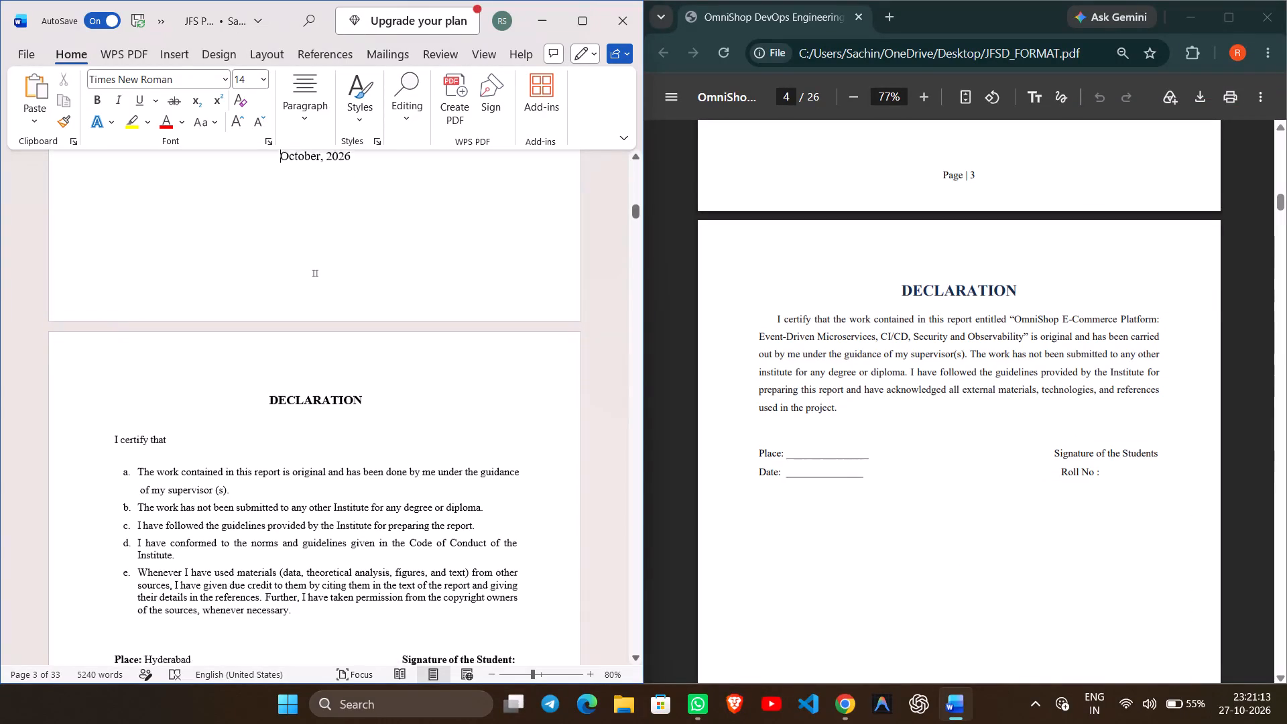
pyautogui.scroll(-1, 438, 381)
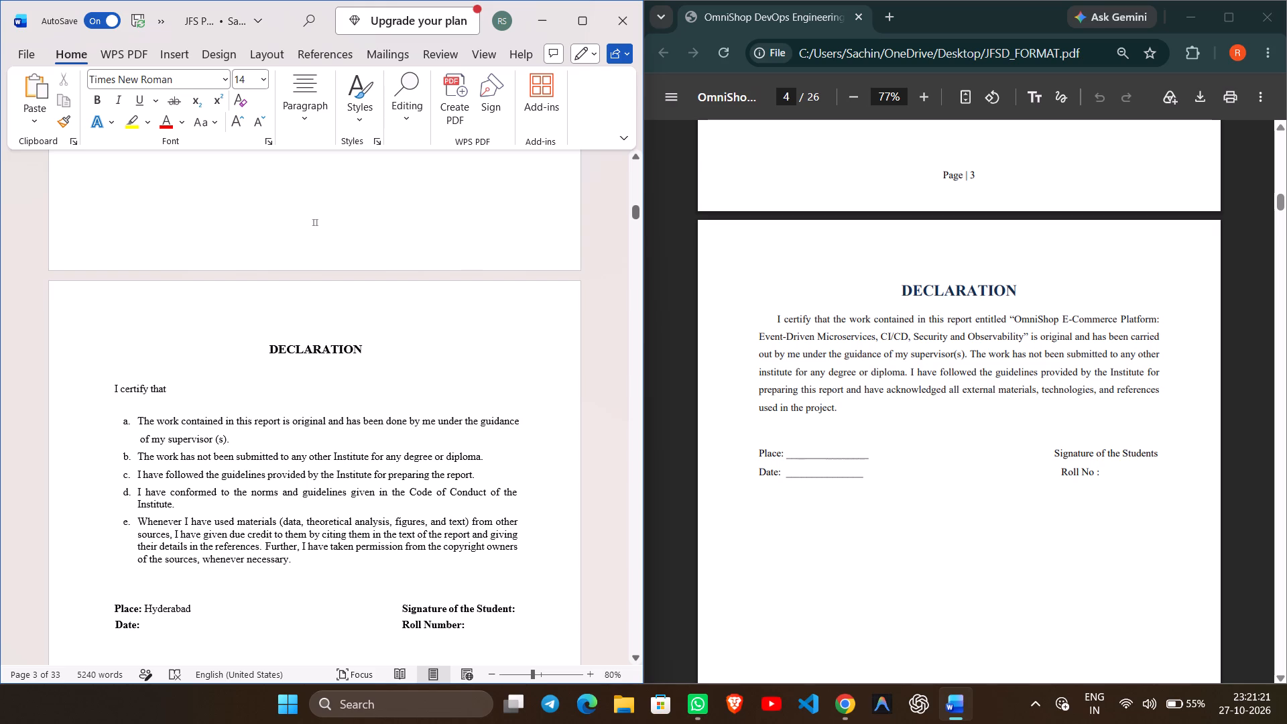
pyautogui.click(178, 389)
pyautogui.scroll(-1, 272, 499)
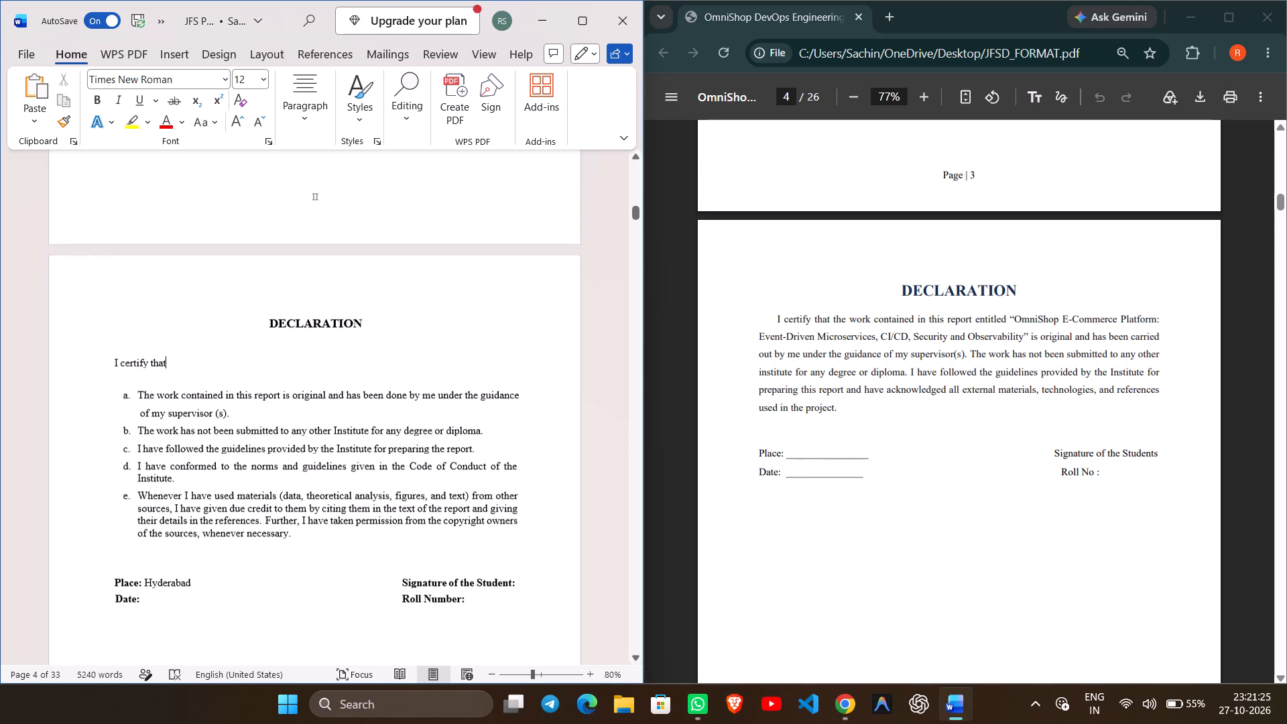
pyautogui.scroll(-1, 272, 499)
pyautogui.click(314, 555)
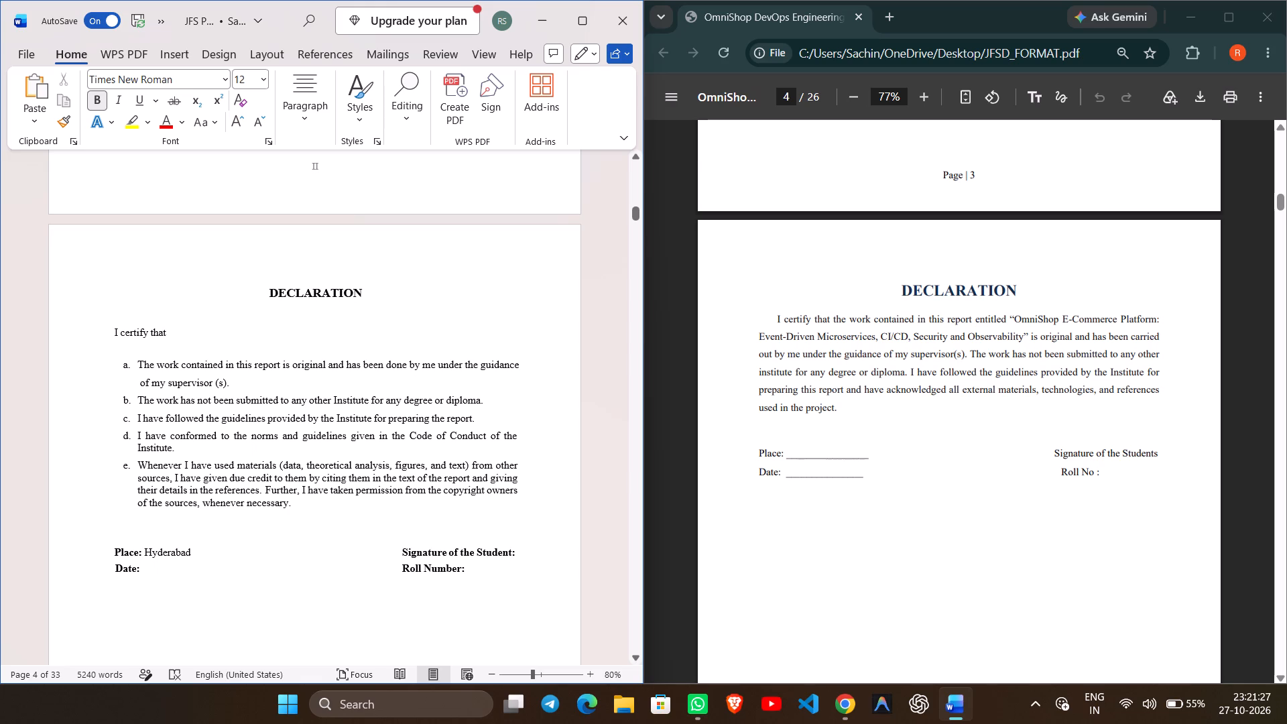
pyautogui.scroll(-1, 790, 583)
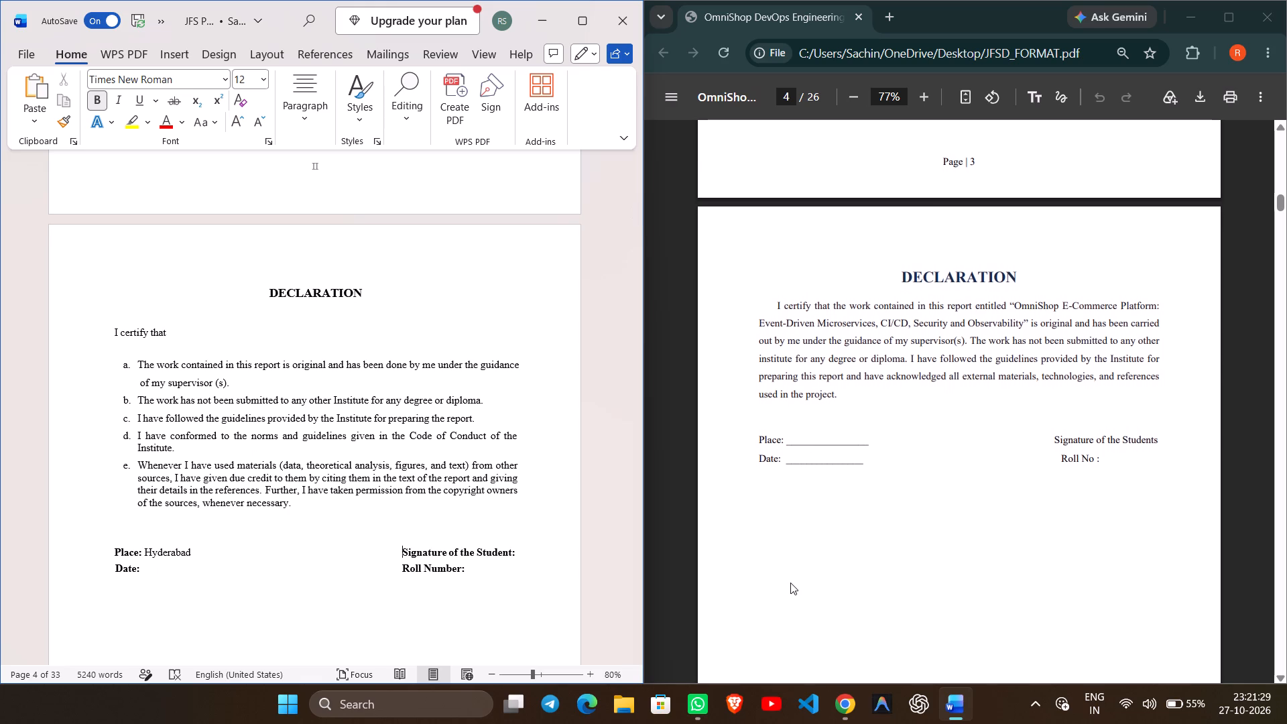
pyautogui.scroll(-2, 790, 583)
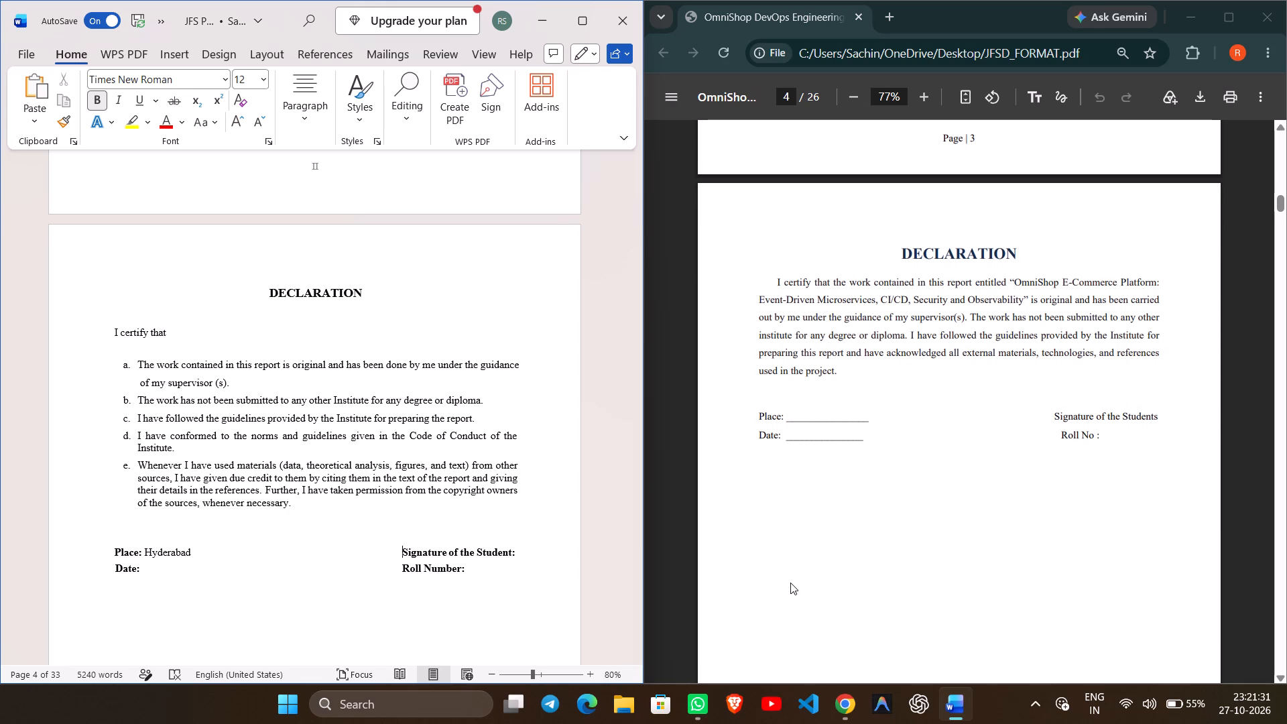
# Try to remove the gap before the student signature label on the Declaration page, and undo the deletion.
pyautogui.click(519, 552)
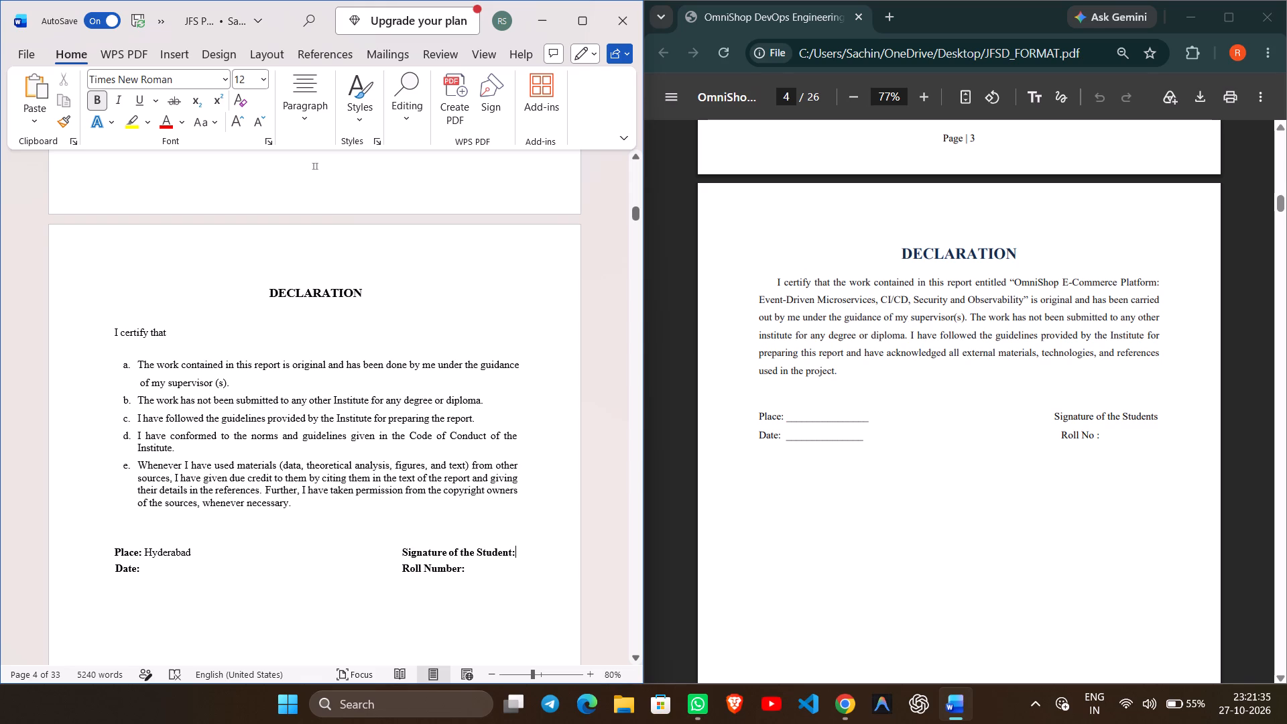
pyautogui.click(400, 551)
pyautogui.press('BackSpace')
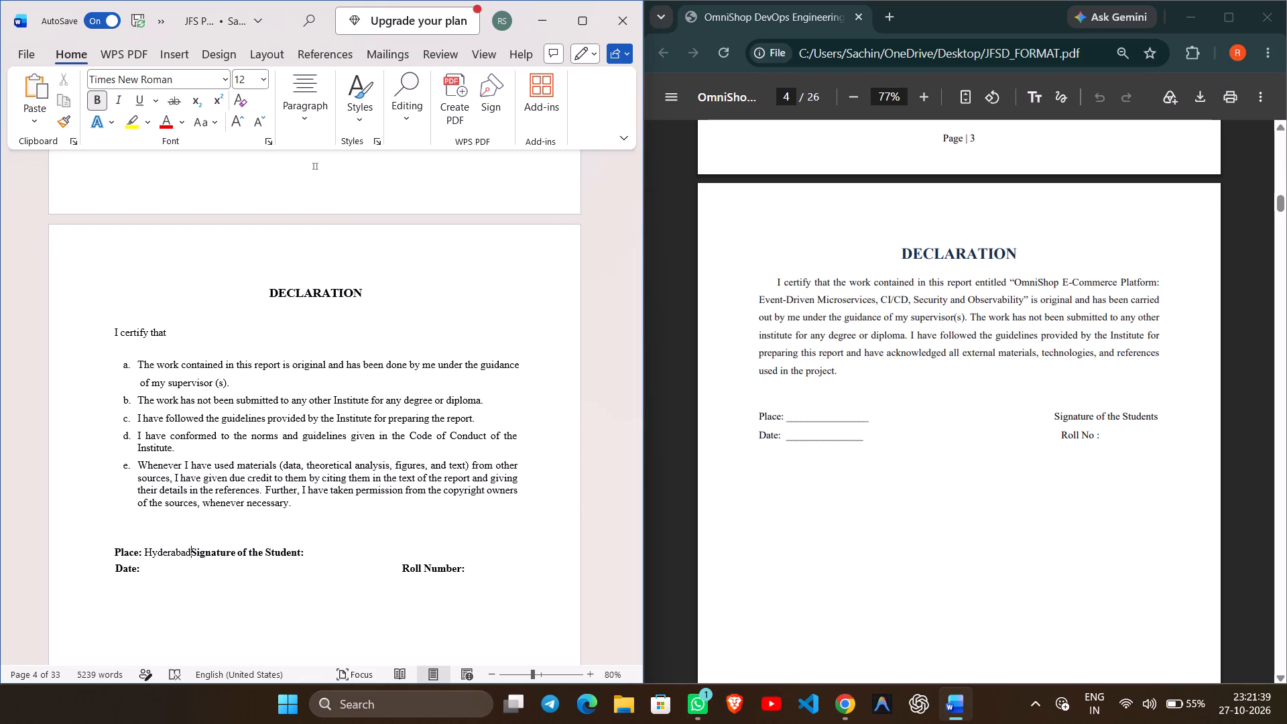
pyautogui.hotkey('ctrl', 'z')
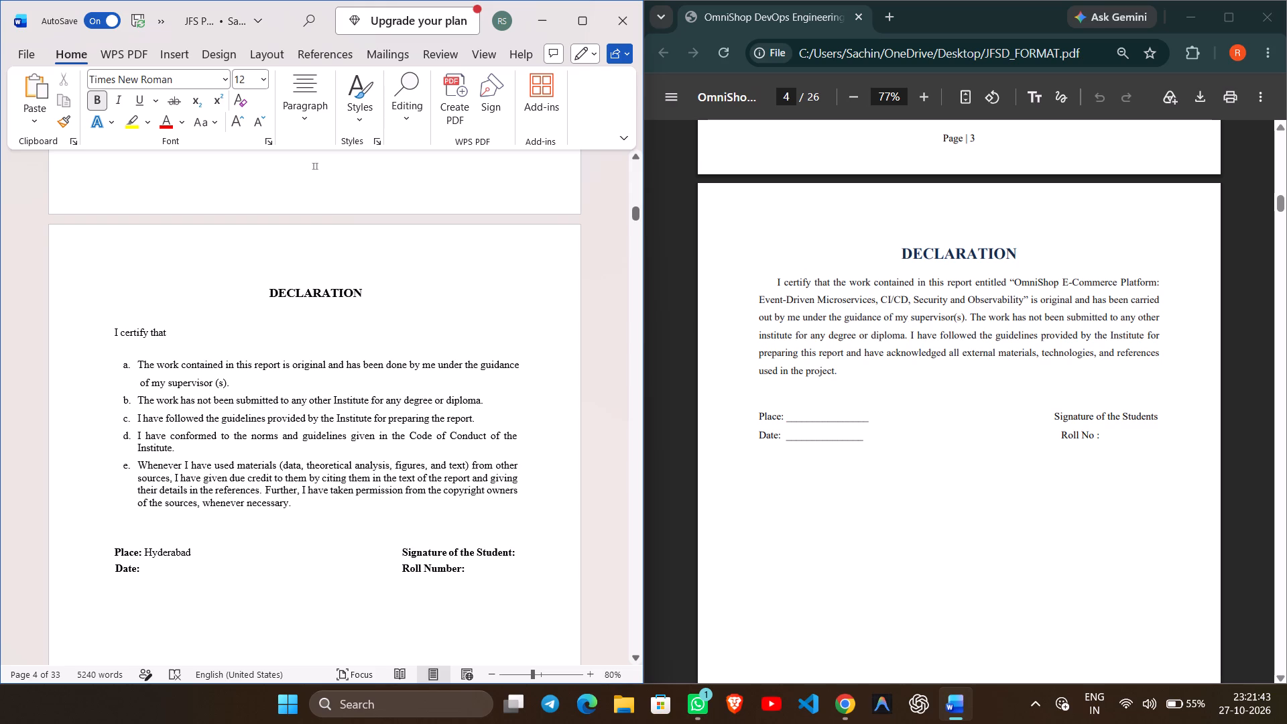
# Compare the report's Declaration and Approval Sheet pages with the Declaration, Certificate and Approval Sheet pages in the reference PDF.
pyautogui.scroll(-1, 396, 585)
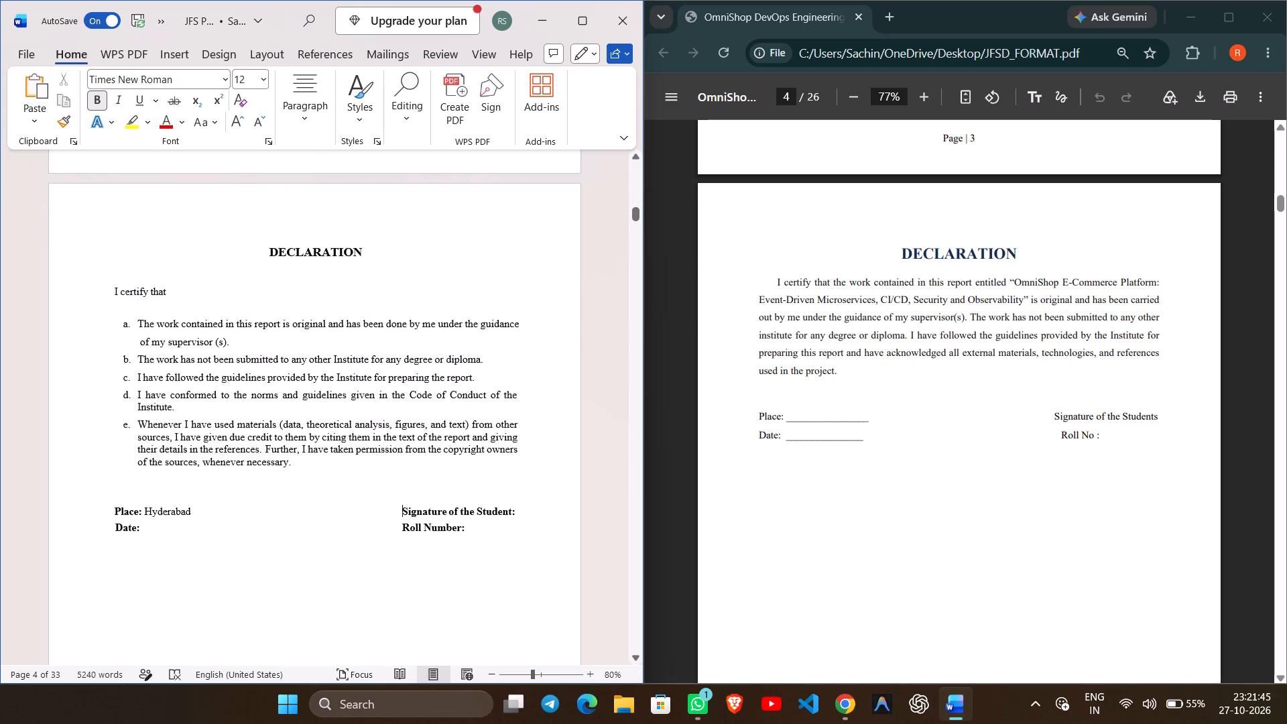
pyautogui.scroll(-2, 396, 585)
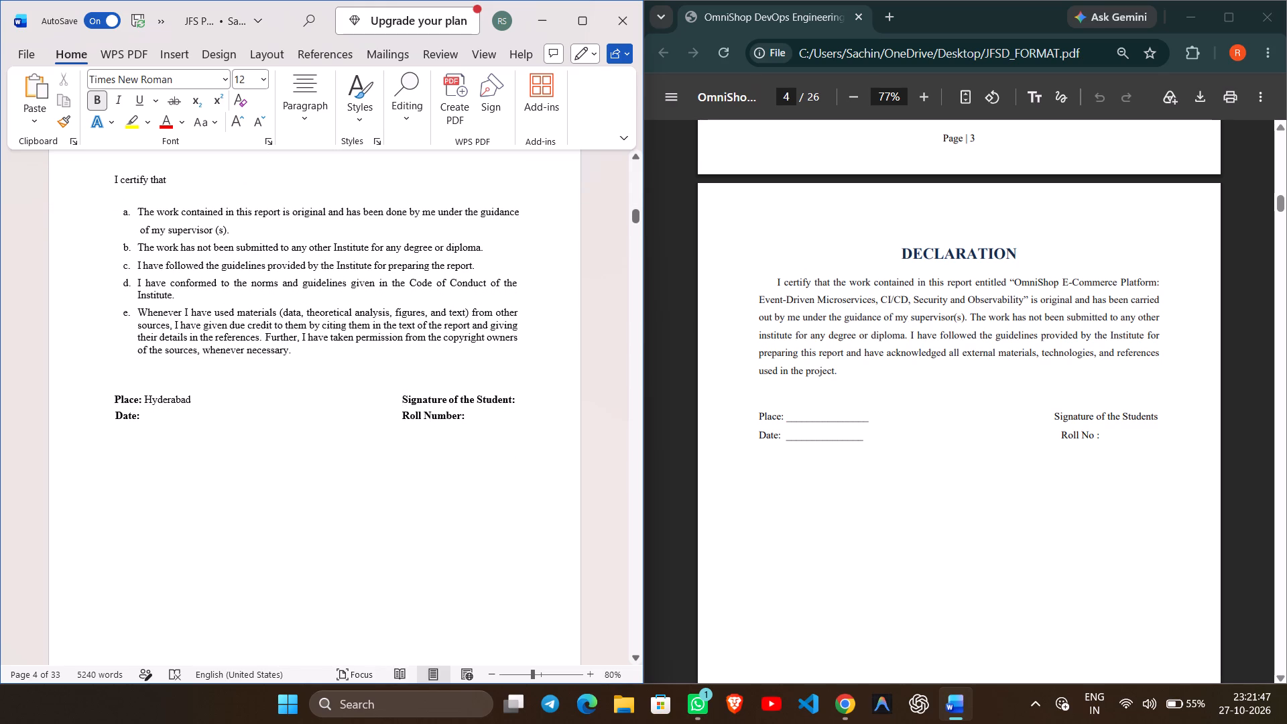
pyautogui.scroll(1, 396, 585)
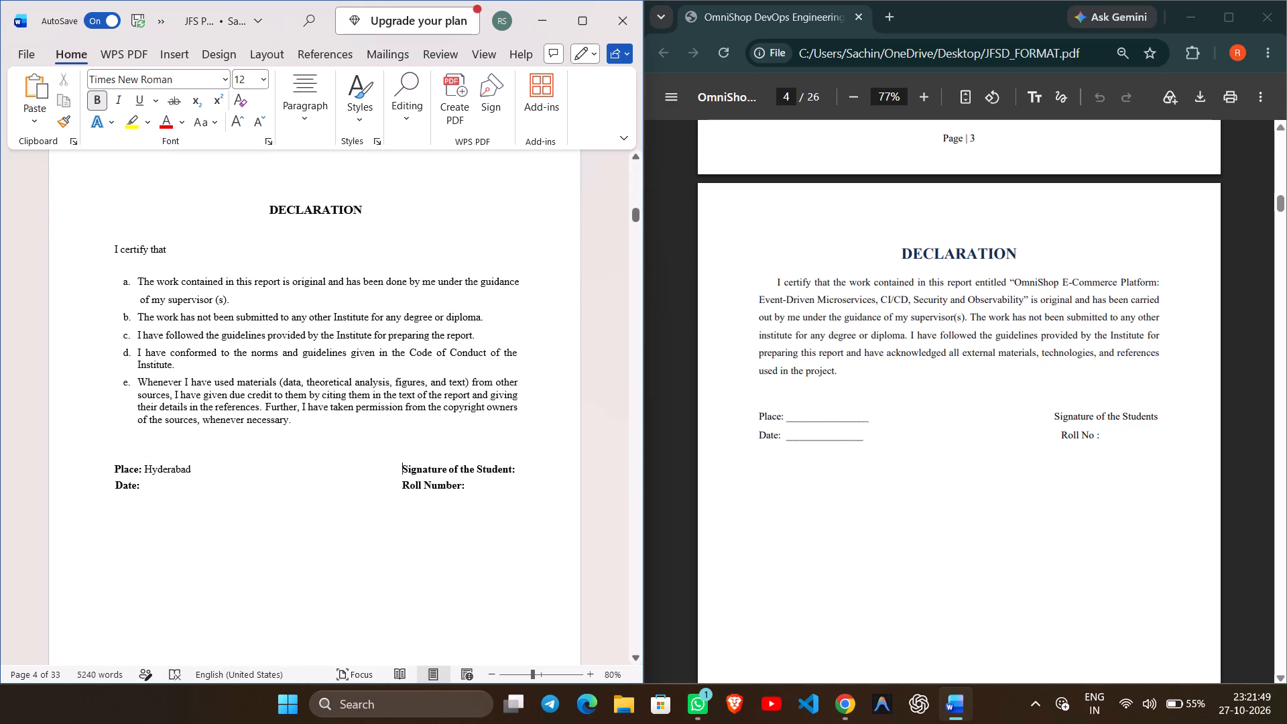
pyautogui.scroll(1, 396, 585)
pyautogui.scroll(-2, 396, 585)
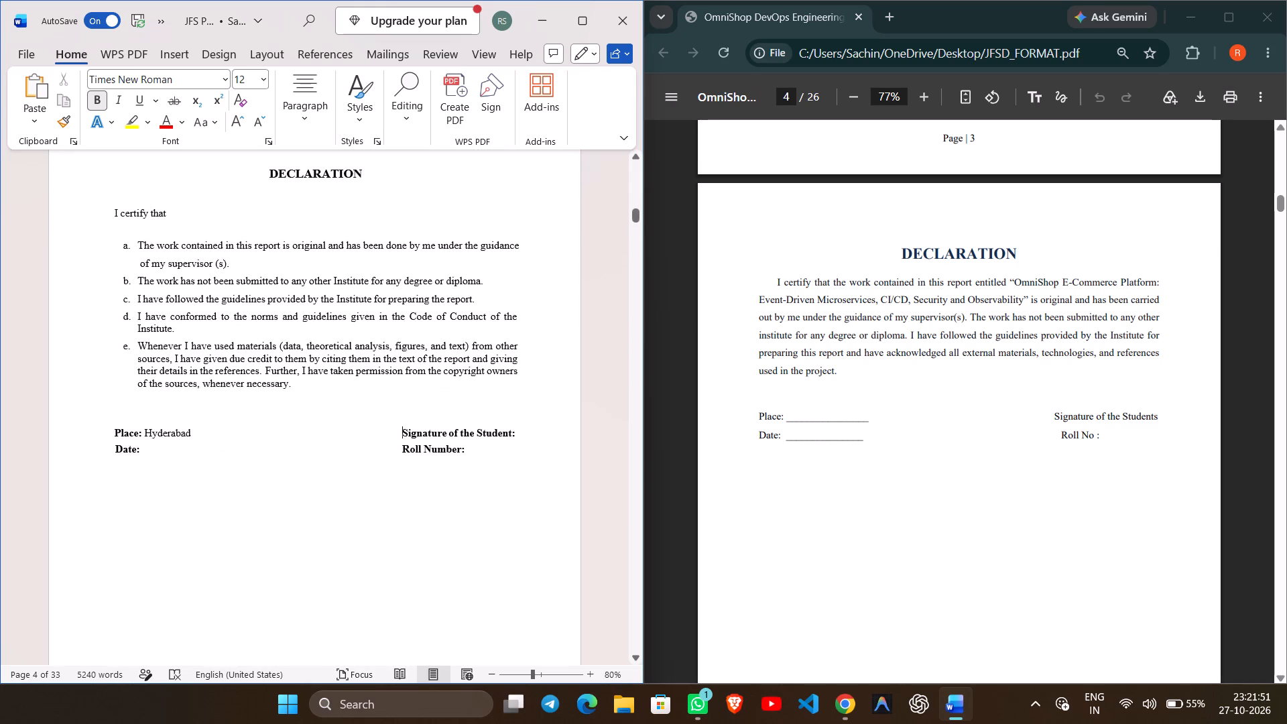
pyautogui.scroll(-1, 396, 585)
pyautogui.scroll(-1, 465, 534)
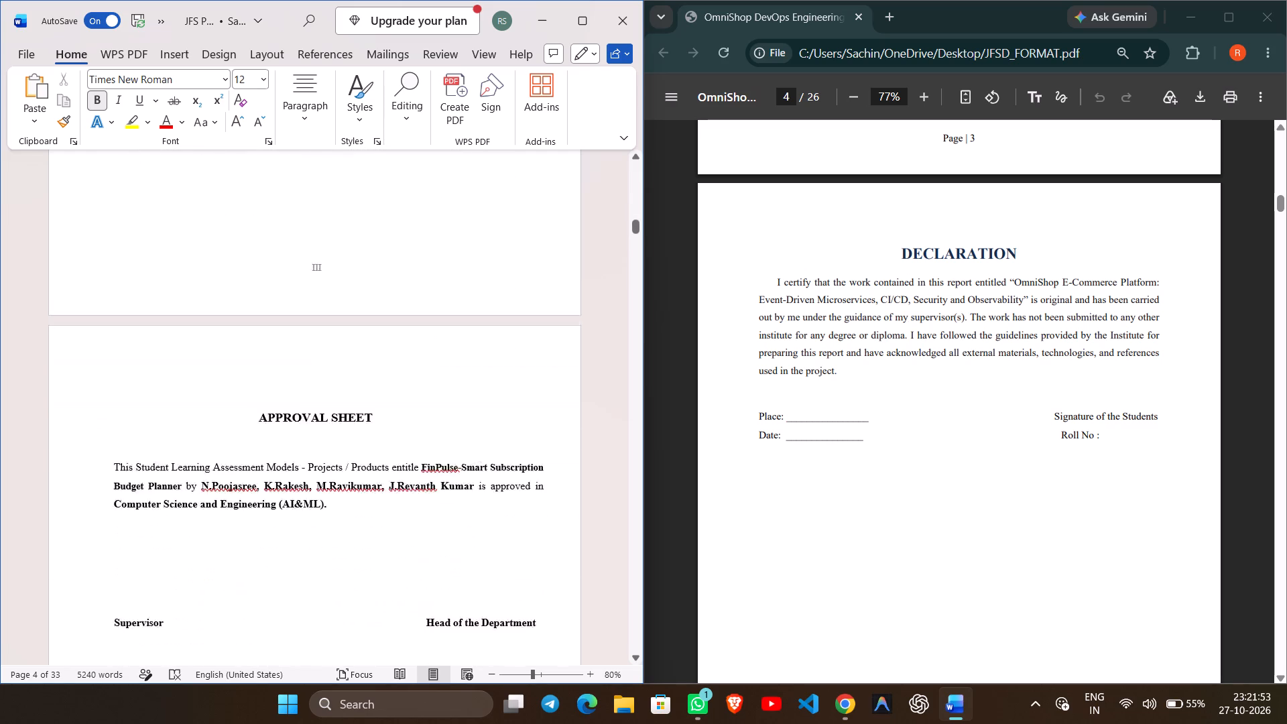
pyautogui.scroll(-1, 465, 534)
pyautogui.scroll(-2, 954, 475)
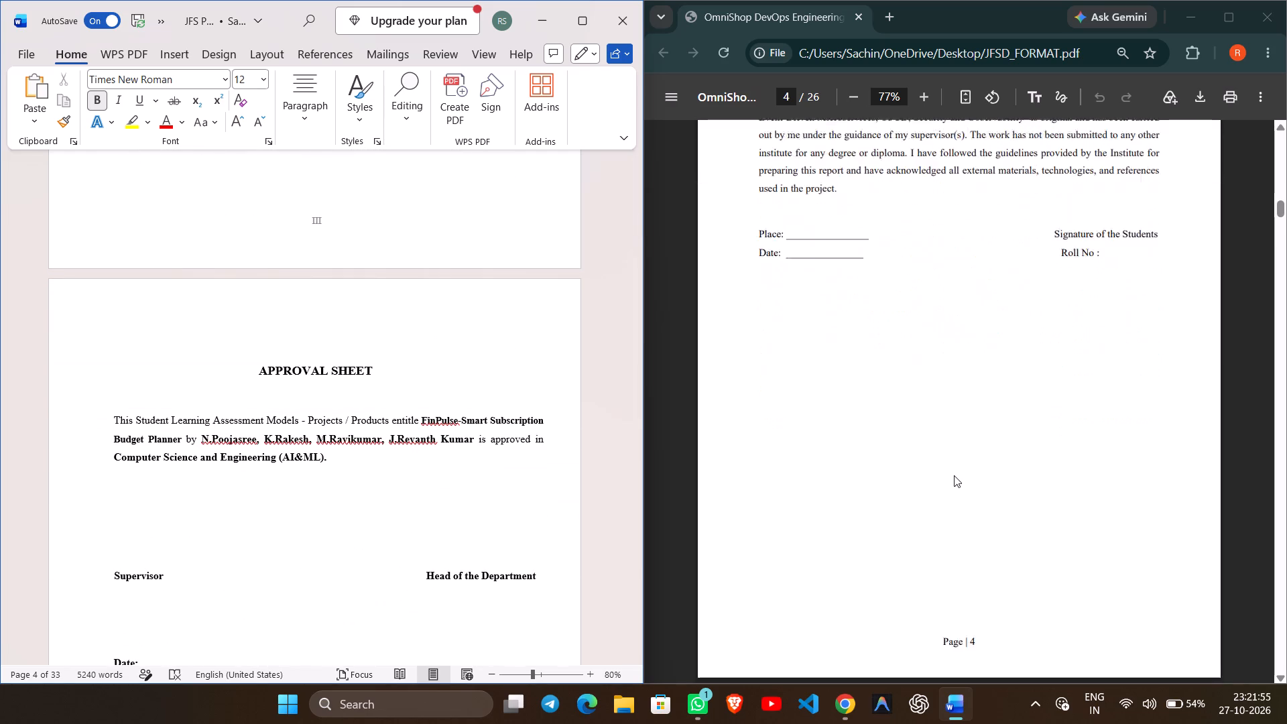
pyautogui.scroll(-5, 954, 475)
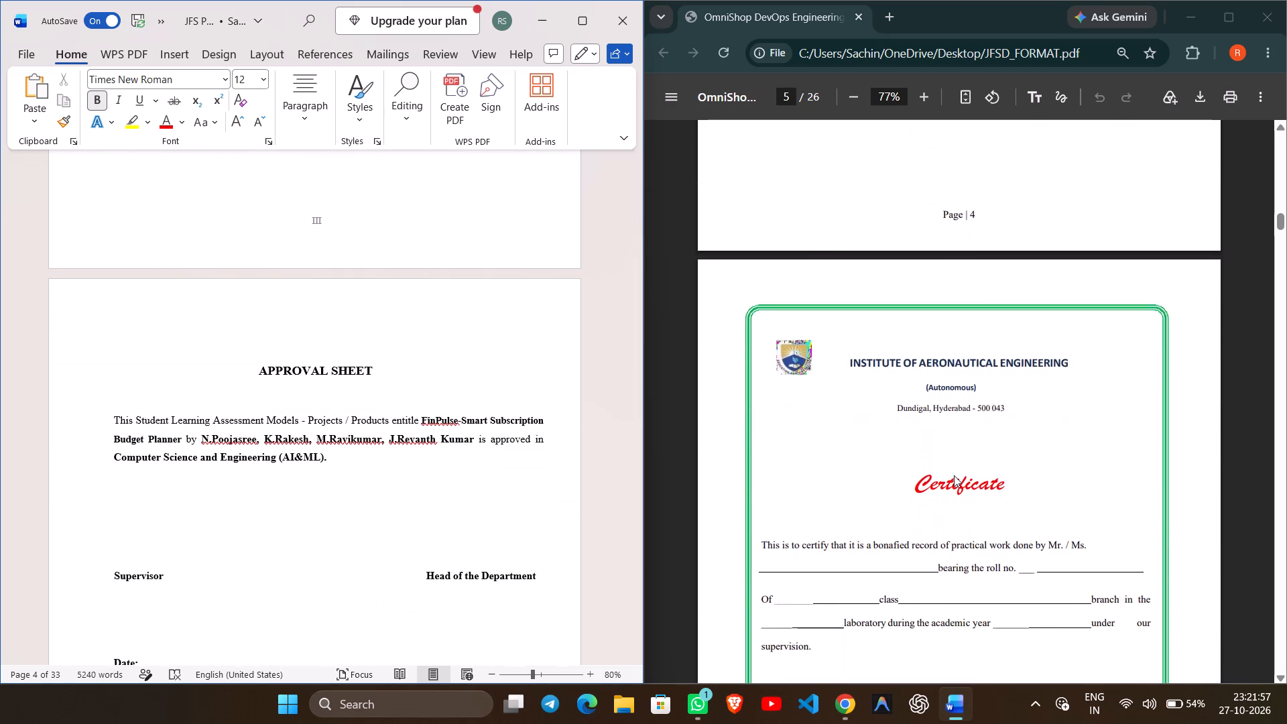
pyautogui.scroll(-2, 954, 475)
pyautogui.scroll(4, 954, 475)
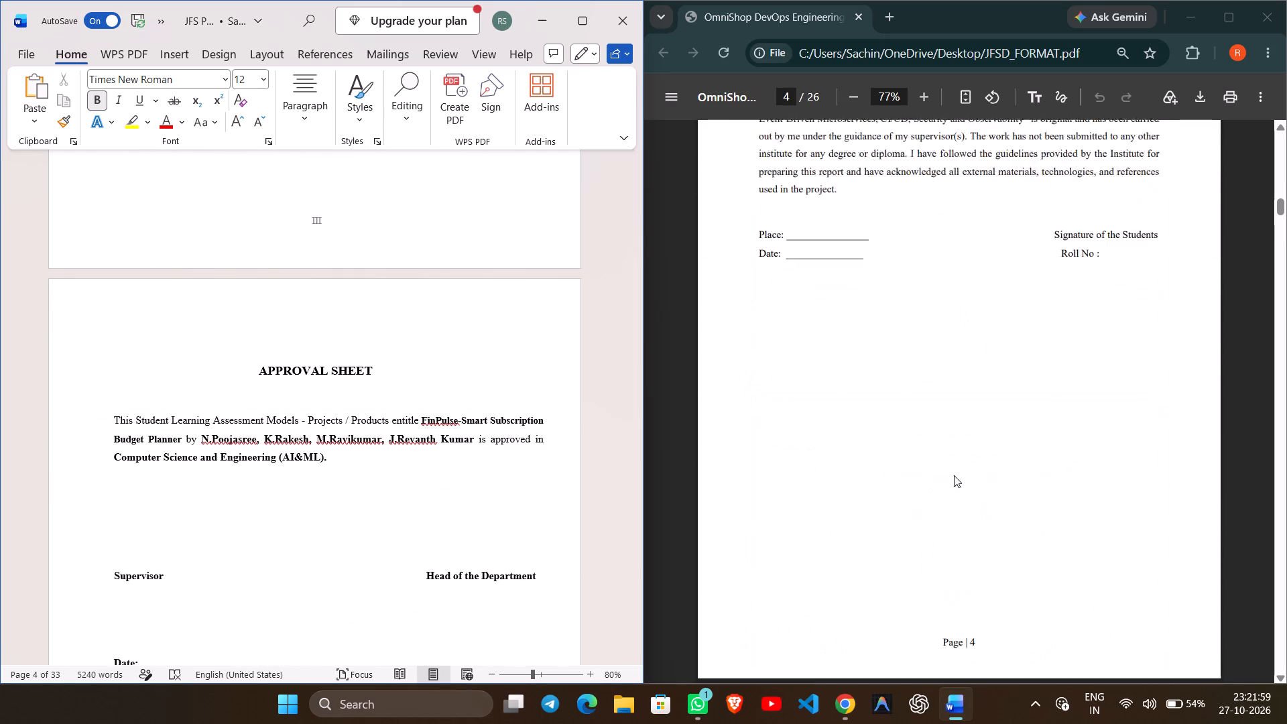
pyautogui.scroll(2, 954, 475)
pyautogui.scroll(-7, 954, 475)
pyautogui.scroll(1, 954, 475)
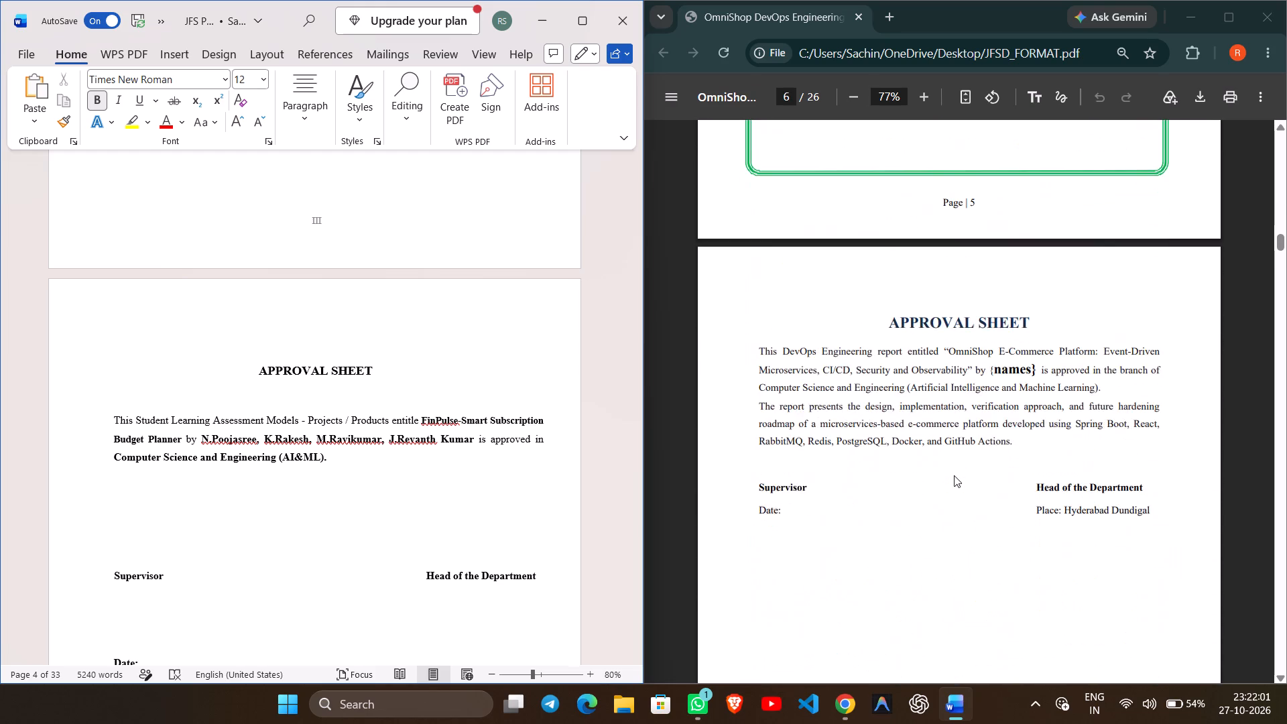
pyautogui.scroll(1, 954, 475)
pyautogui.scroll(-4, 954, 475)
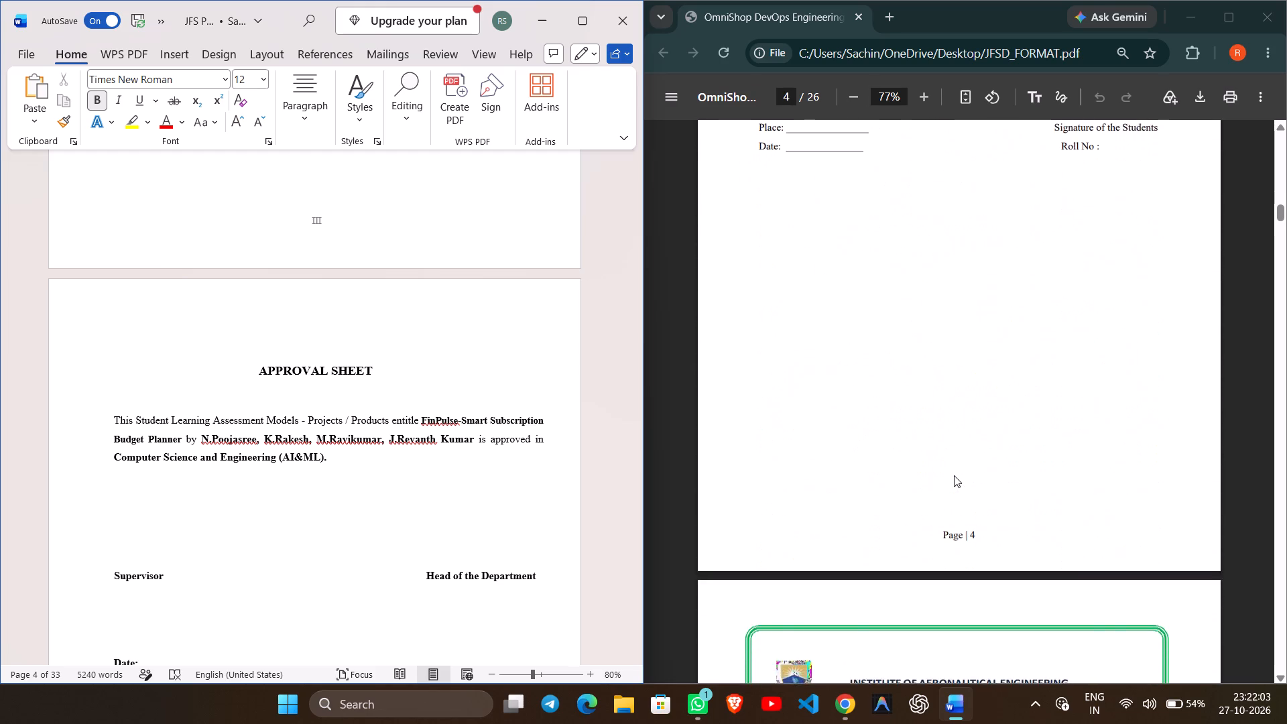
pyautogui.scroll(-5, 954, 475)
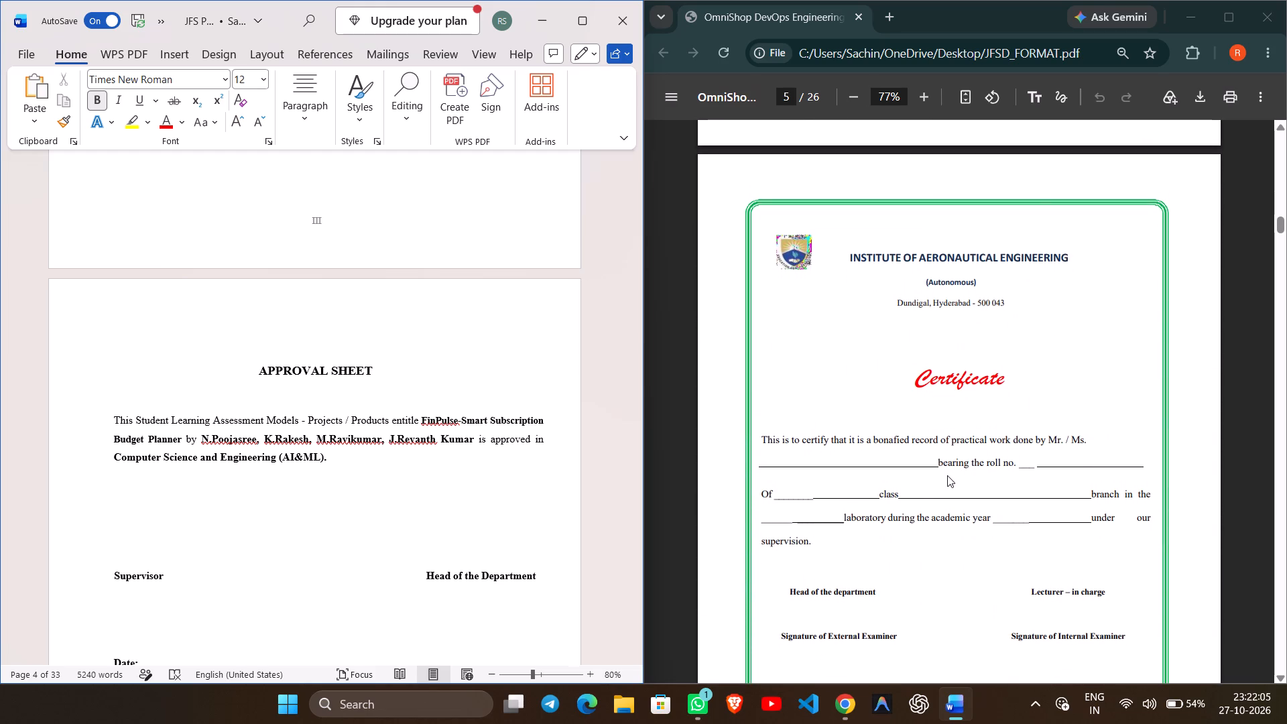
pyautogui.scroll(1, 908, 457)
pyautogui.click(790, 277)
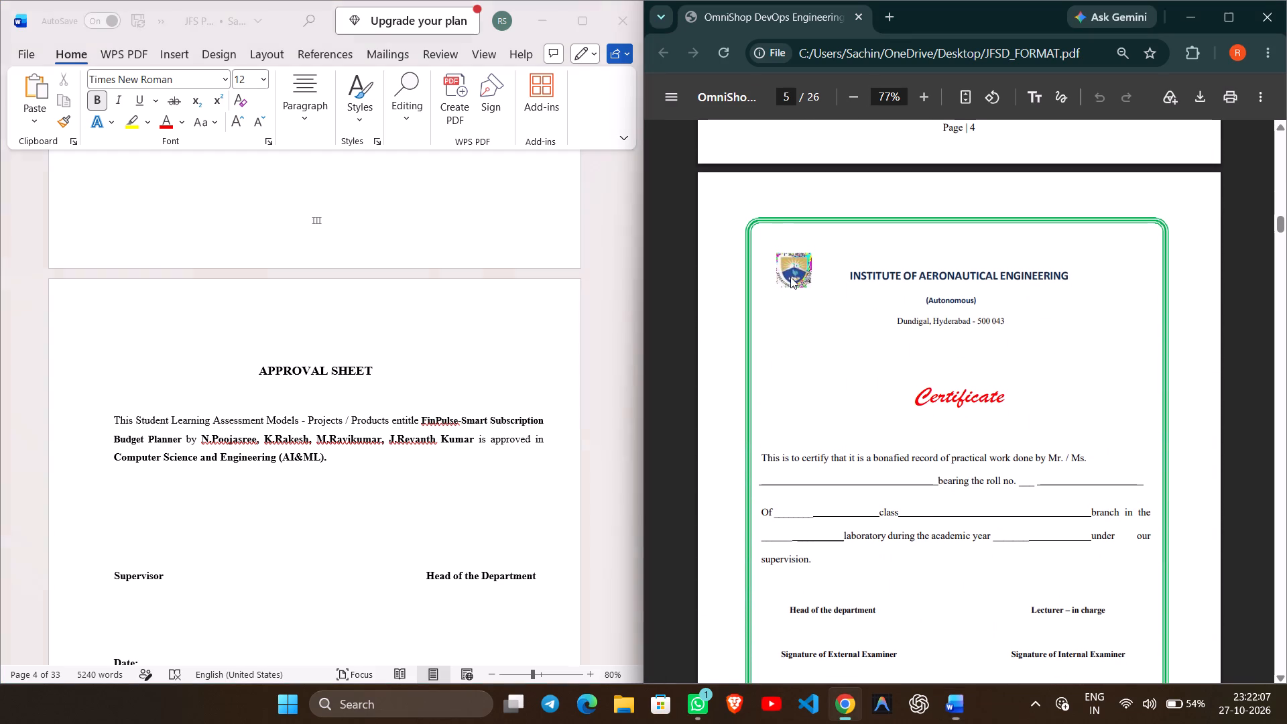
pyautogui.moveTo(812, 302); pyautogui.dragTo(788, 253)
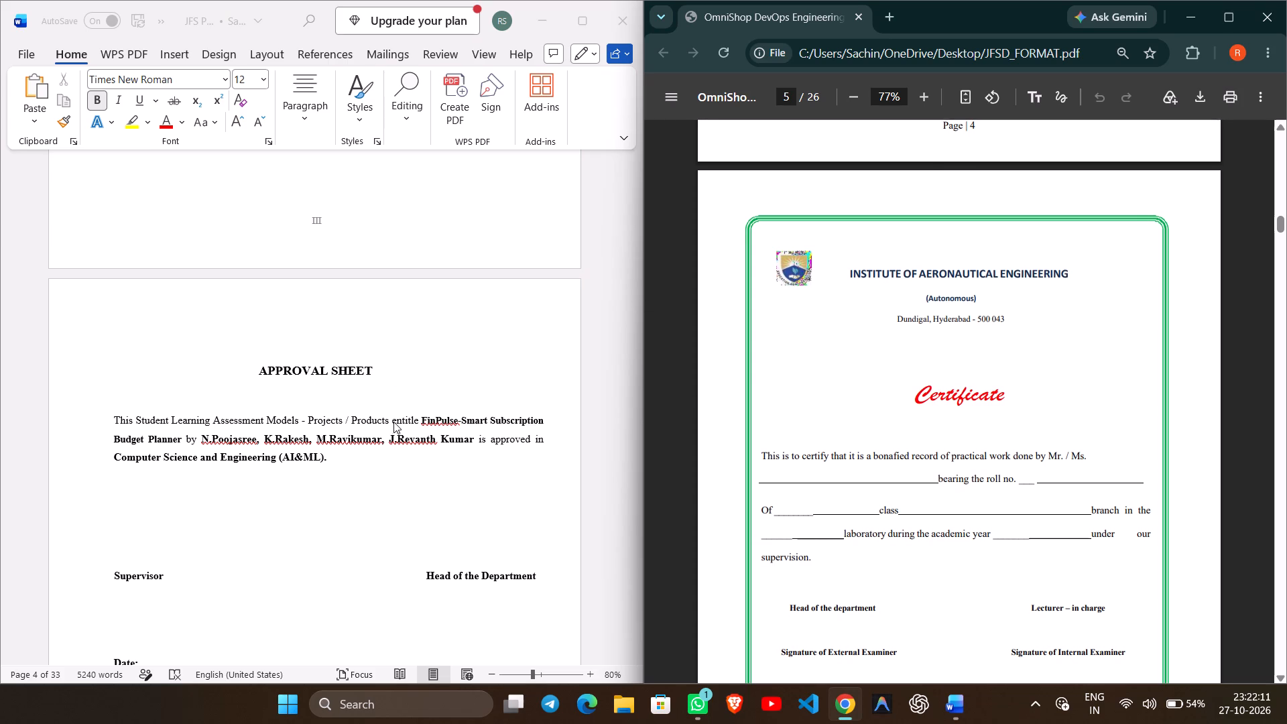
# Delete the previous team's four names from the Approval Sheet paragraph of the report.
pyautogui.click(202, 437)
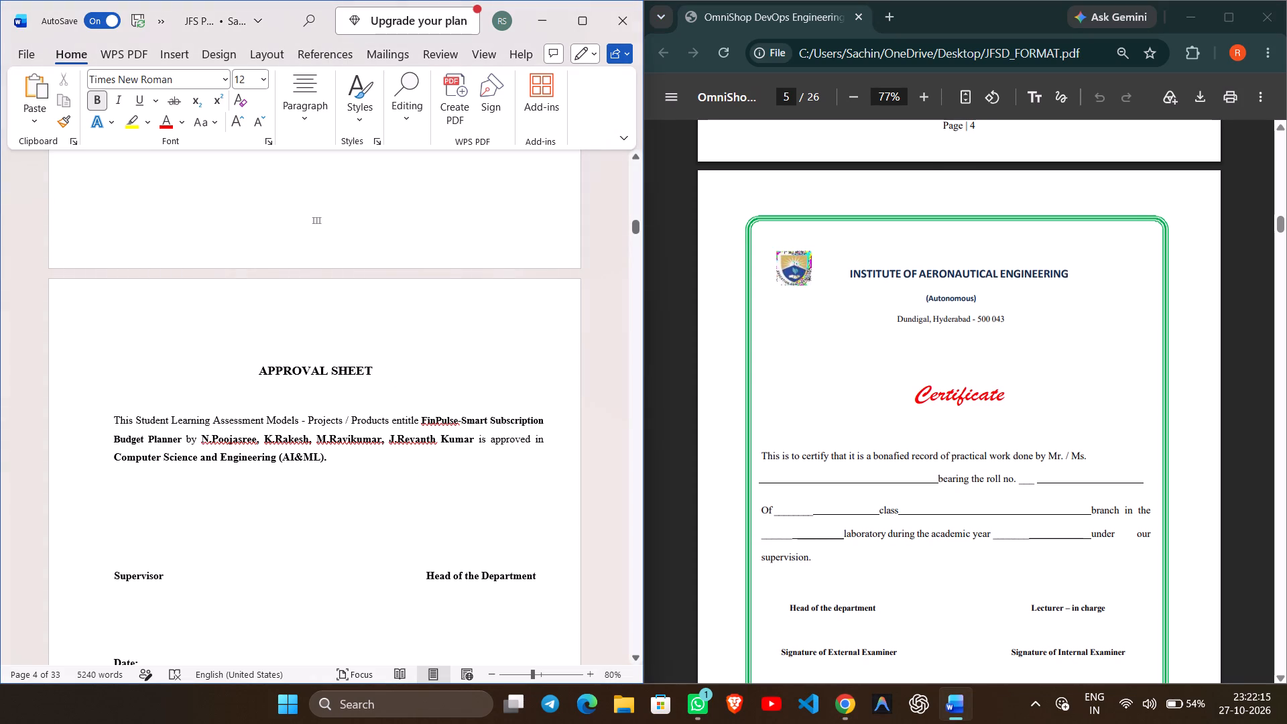
pyautogui.moveTo(199, 439); pyautogui.dragTo(252, 439)
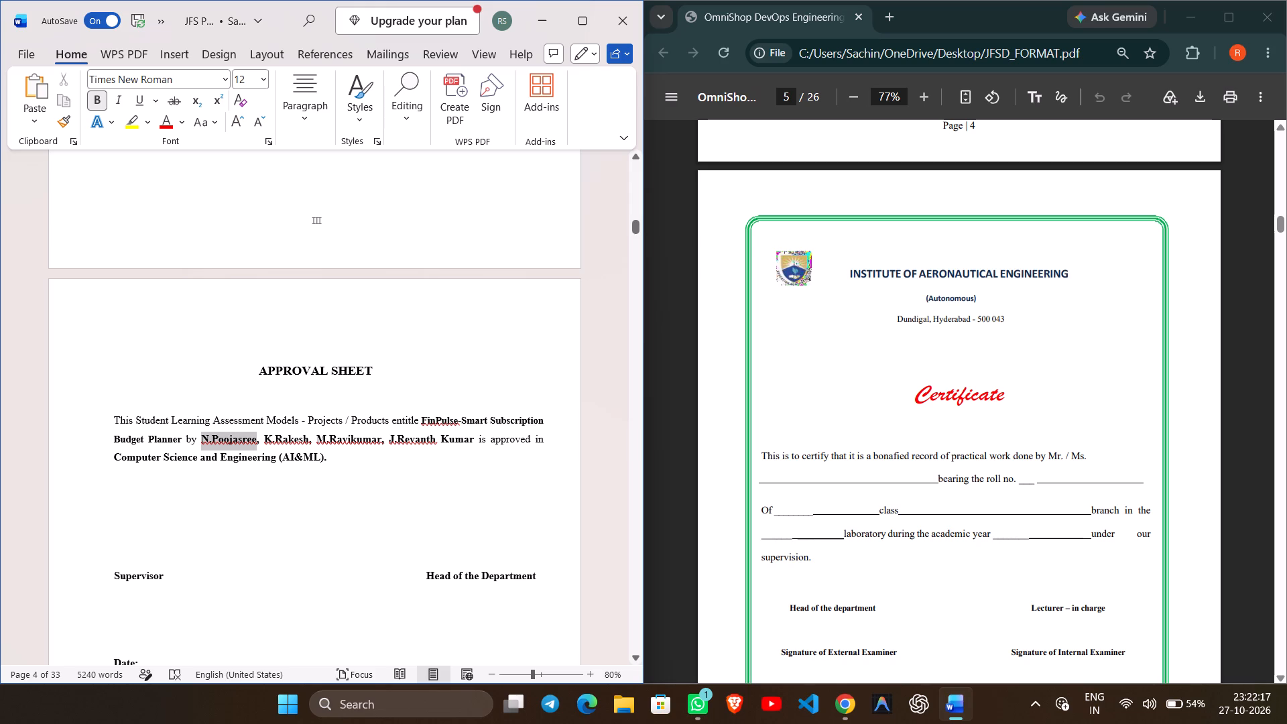
pyautogui.moveTo(252, 439); pyautogui.dragTo(410, 434)
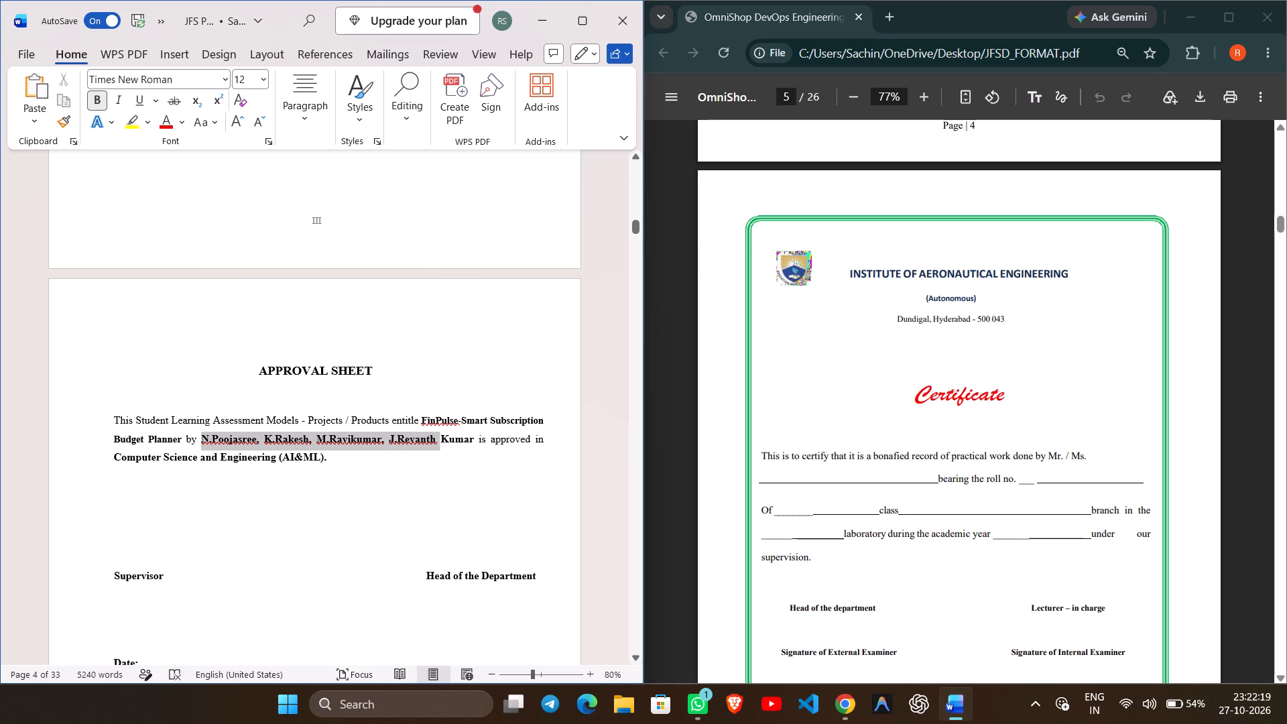
pyautogui.moveTo(410, 434); pyautogui.dragTo(458, 434)
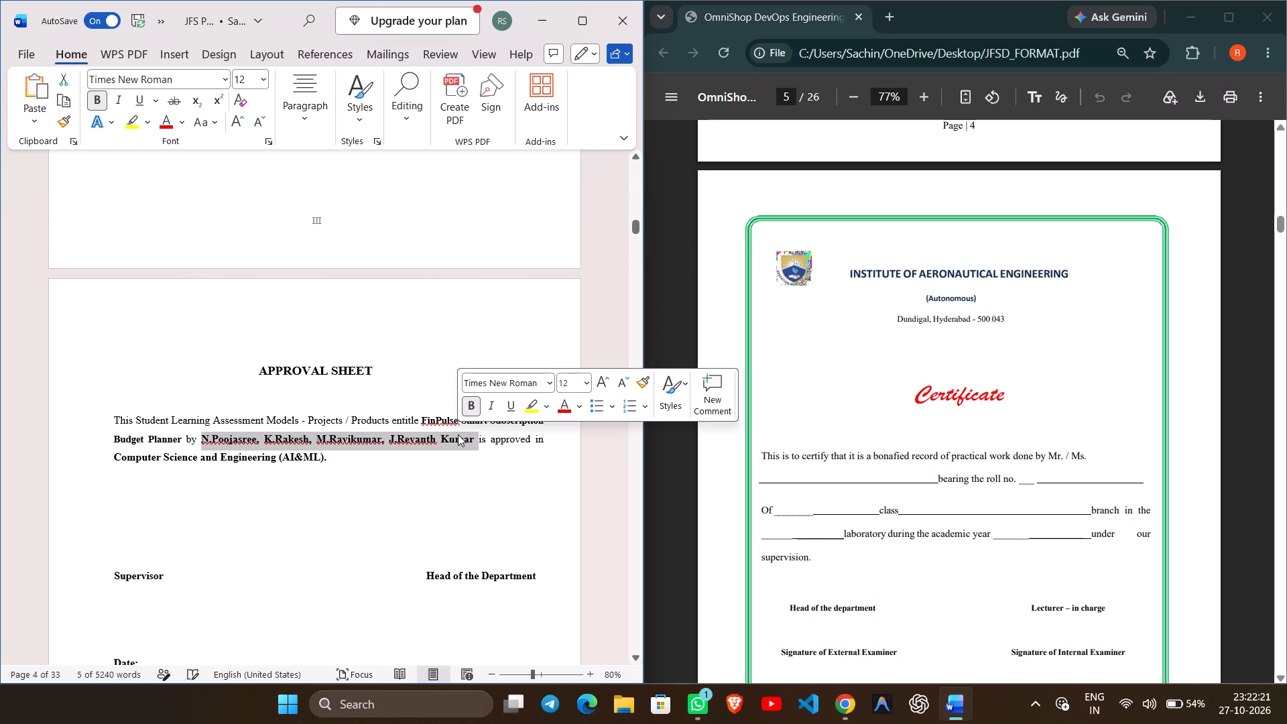
pyautogui.press('BackSpace')
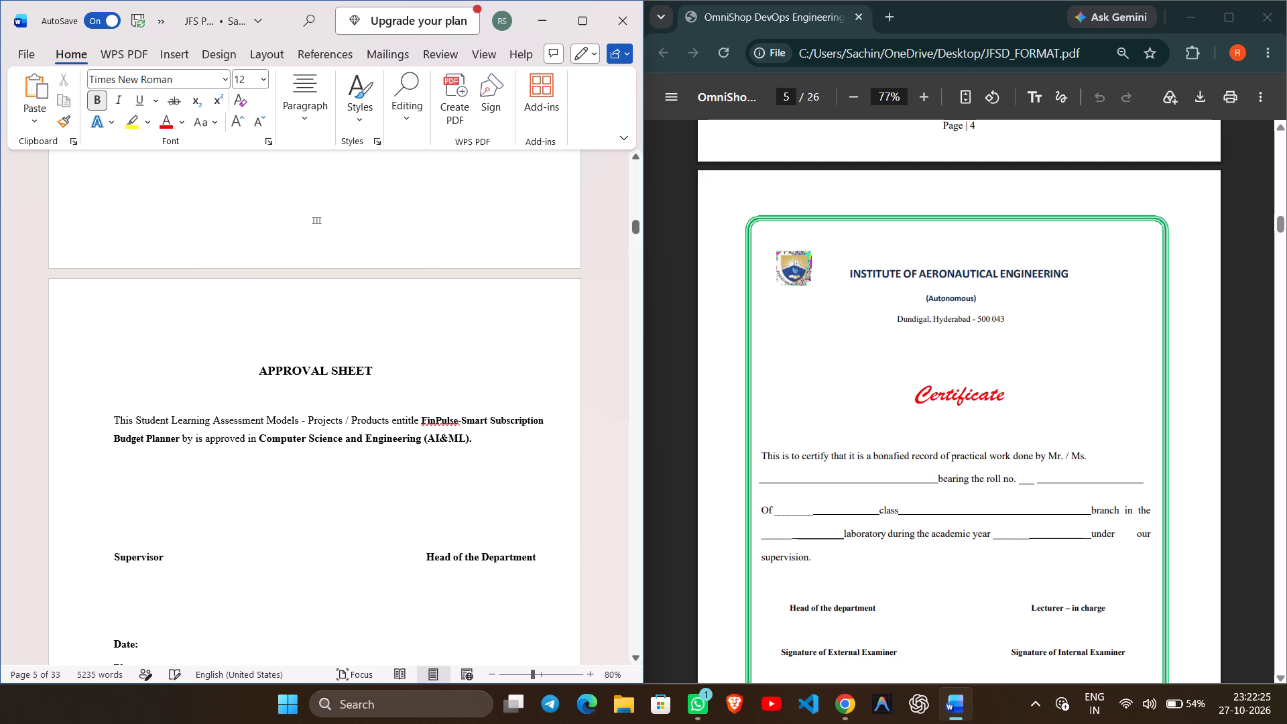
# Enter the first two new team members' names after "by" in the Approval Sheet paragraph, each followed by a comma.
pyautogui.hotkey('shift', 'b')
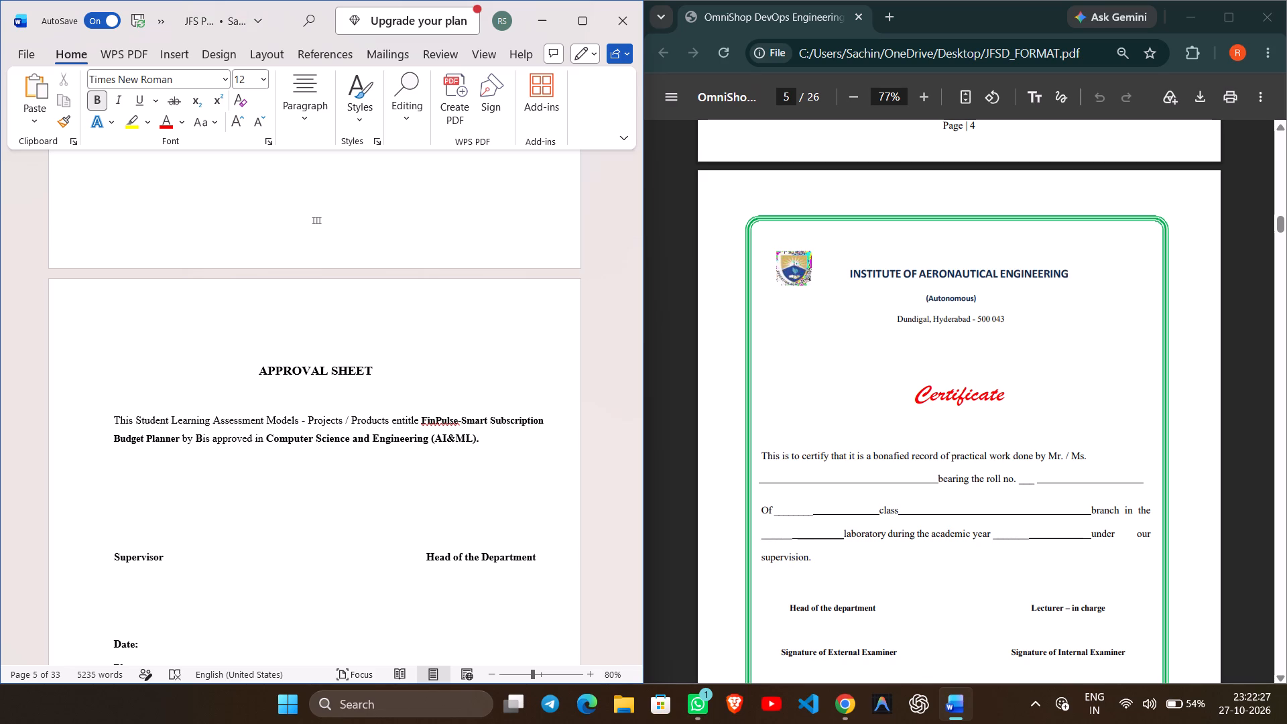
pyautogui.press('.')
pyautogui.hotkey('shift', 'p')
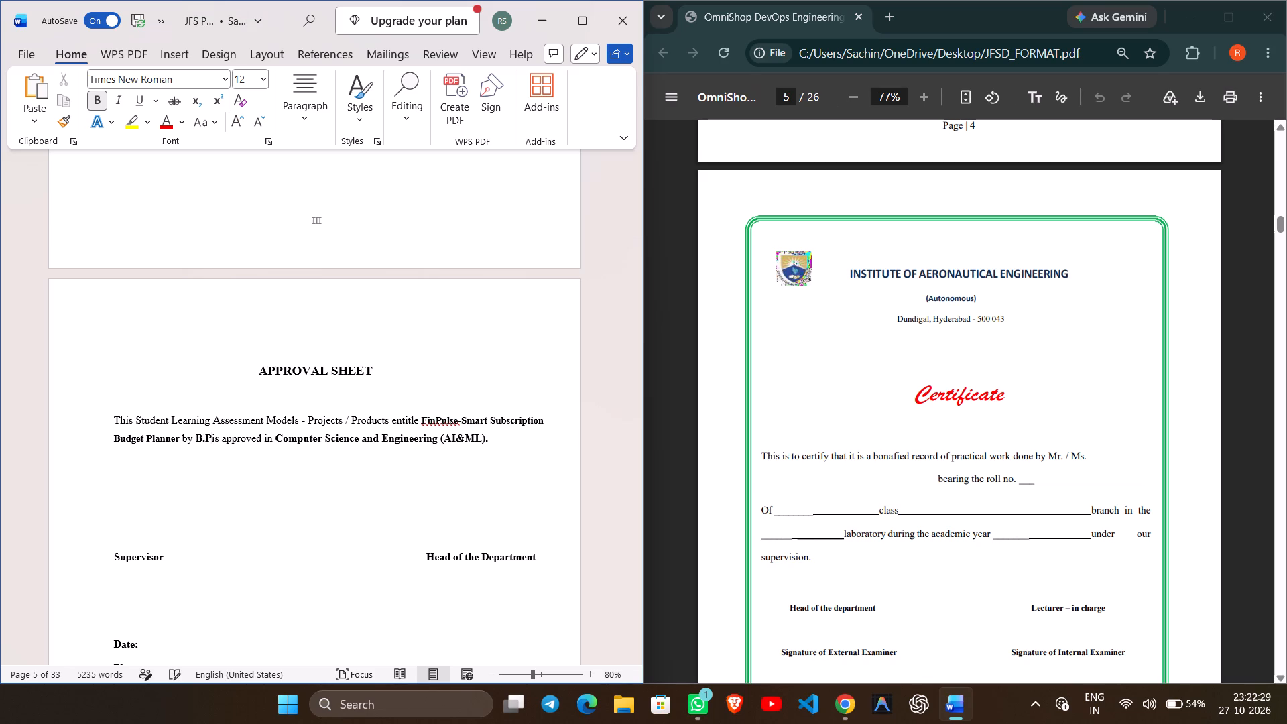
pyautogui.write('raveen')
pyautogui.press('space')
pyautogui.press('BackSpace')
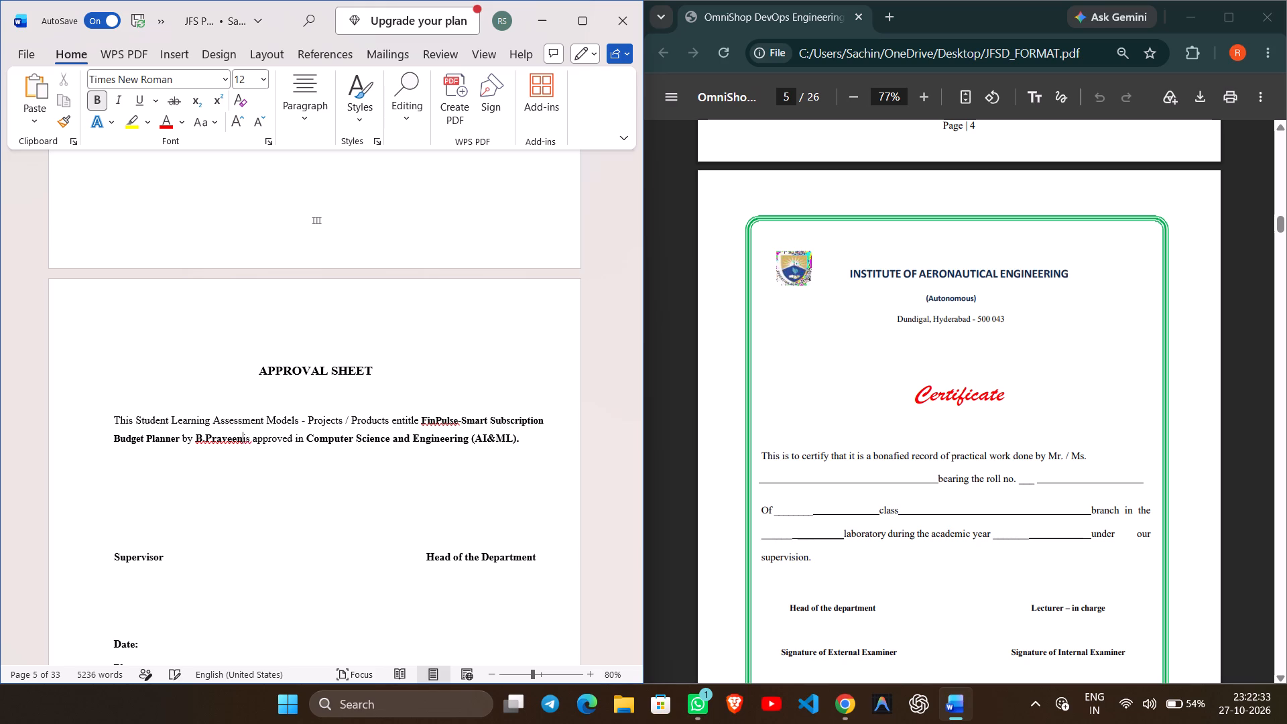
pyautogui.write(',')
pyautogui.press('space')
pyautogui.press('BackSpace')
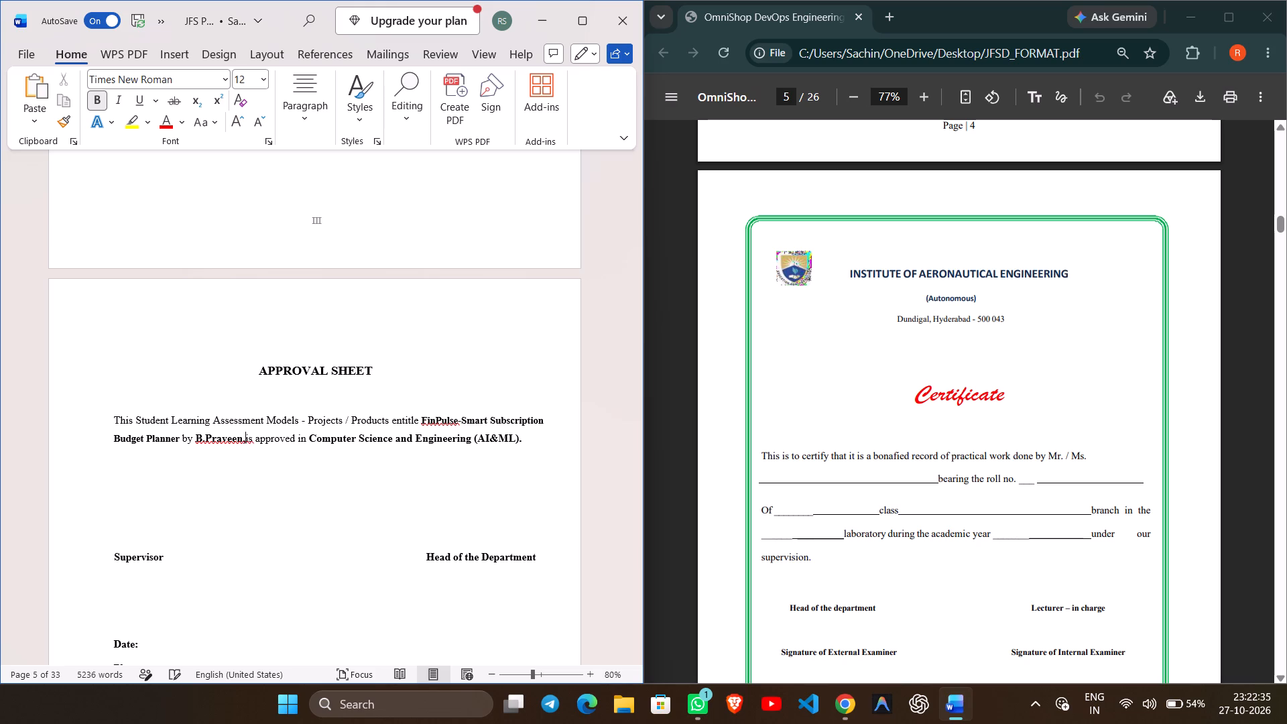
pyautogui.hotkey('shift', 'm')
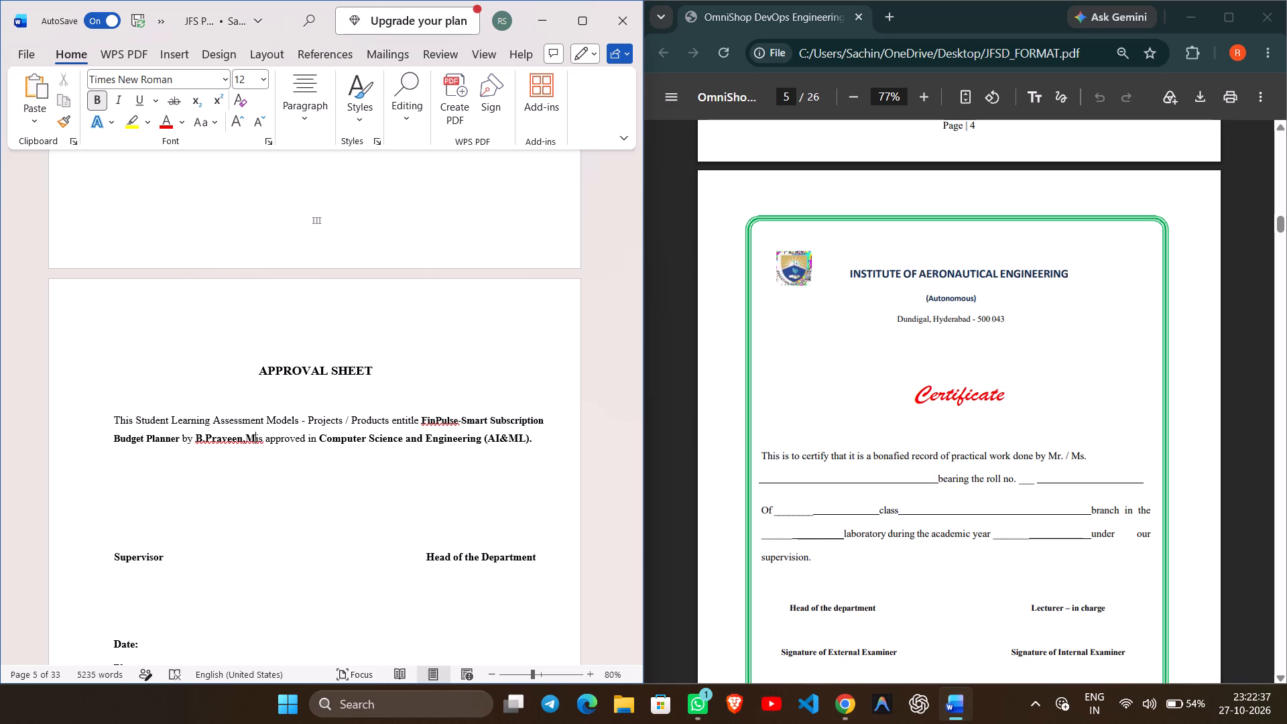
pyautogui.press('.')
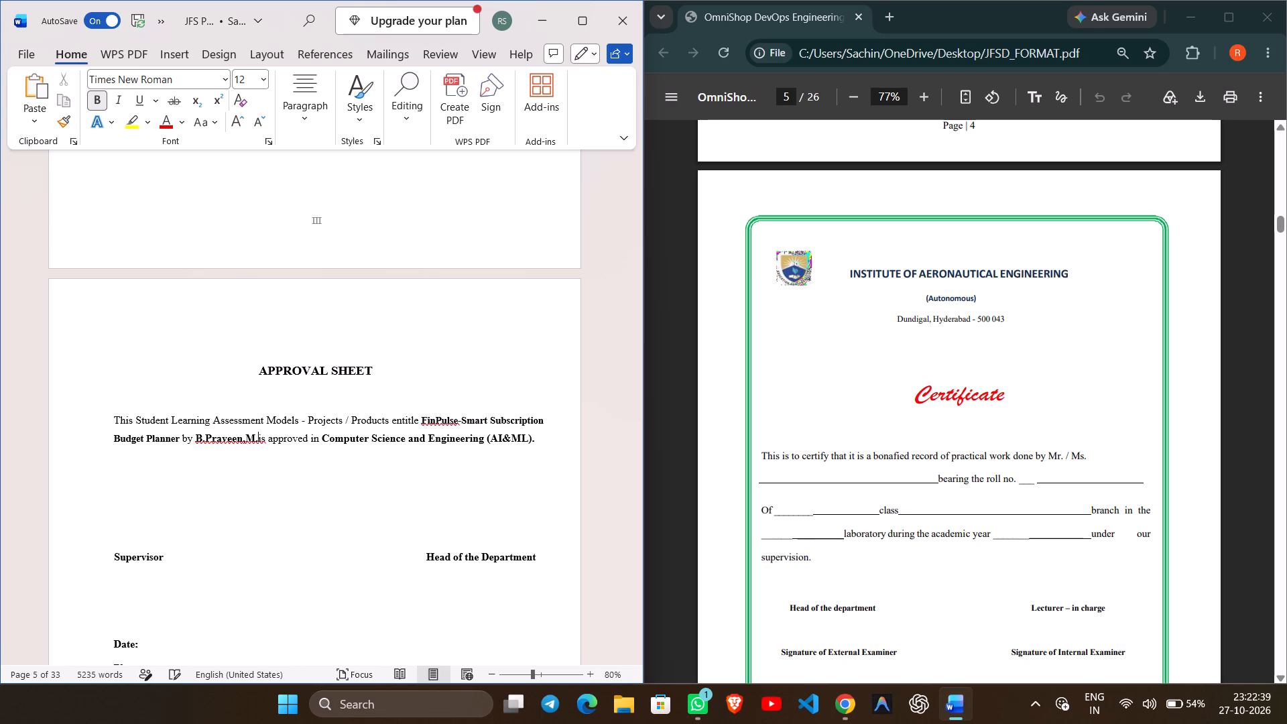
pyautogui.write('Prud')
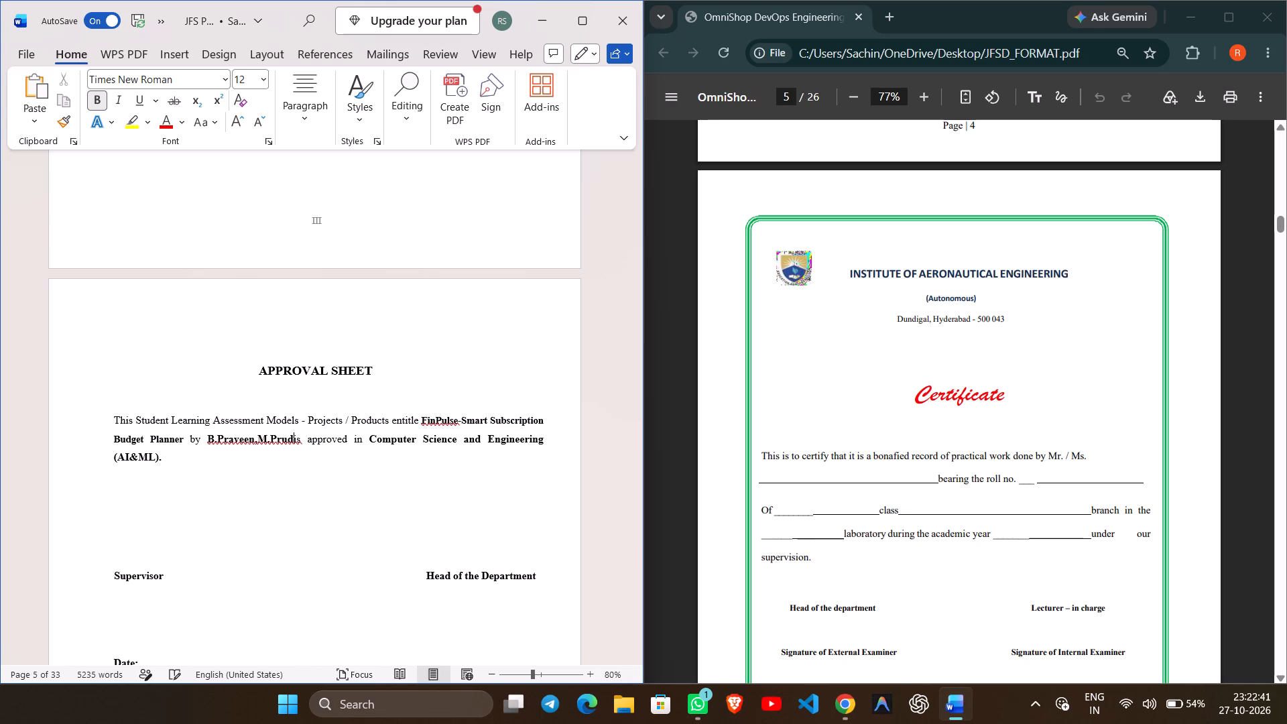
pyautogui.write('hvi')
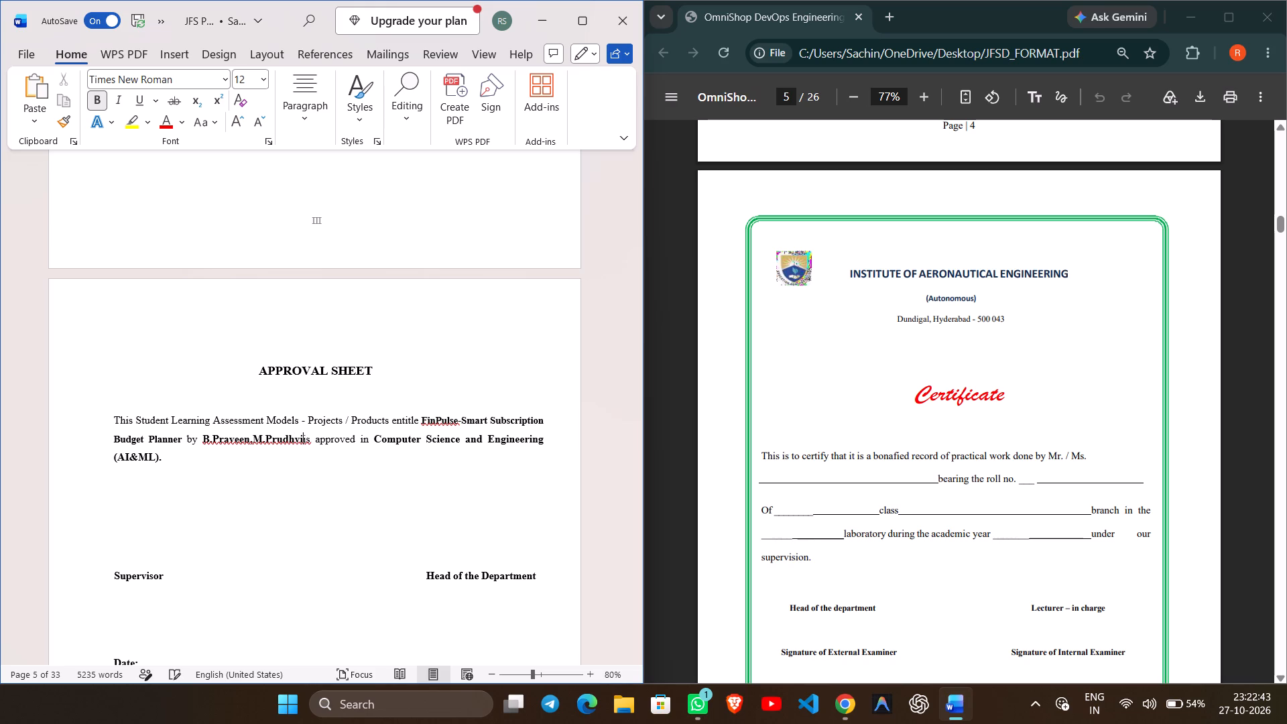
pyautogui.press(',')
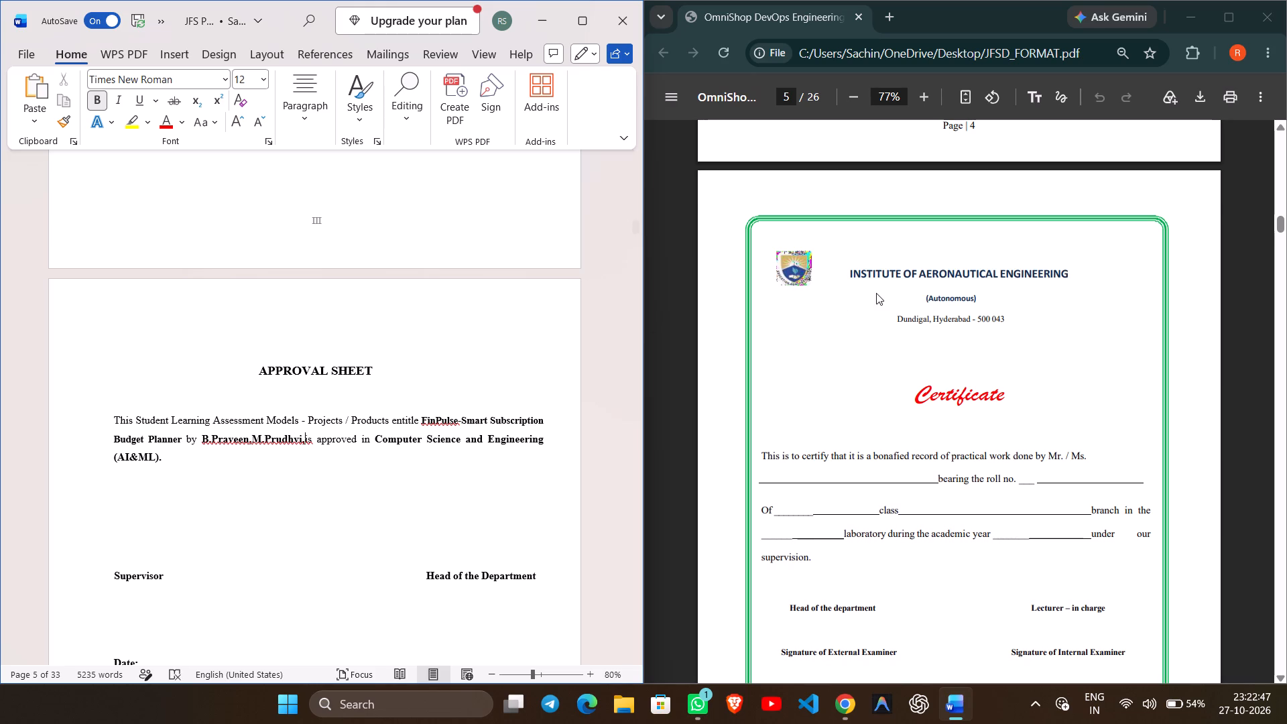
# Review the Declaration and Approval Sheet pages in the reference PDF, checking where the names go.
pyautogui.scroll(5, 876, 293)
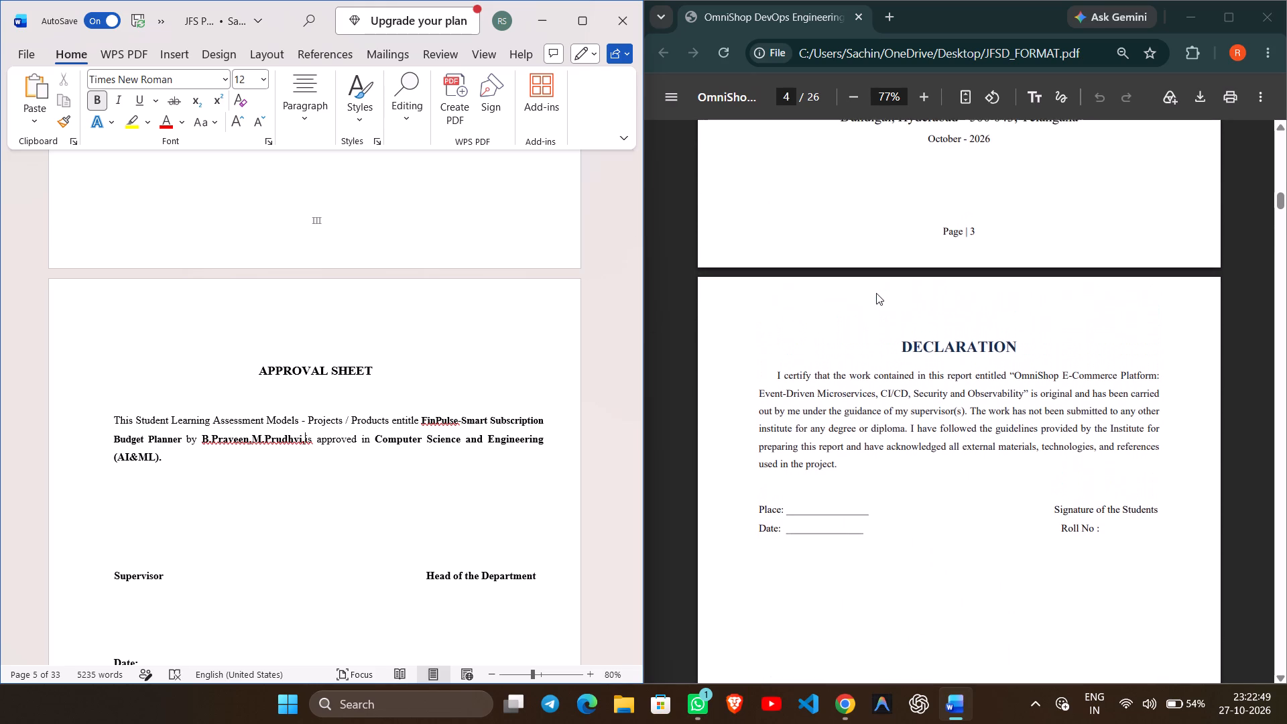
pyautogui.scroll(-8, 876, 293)
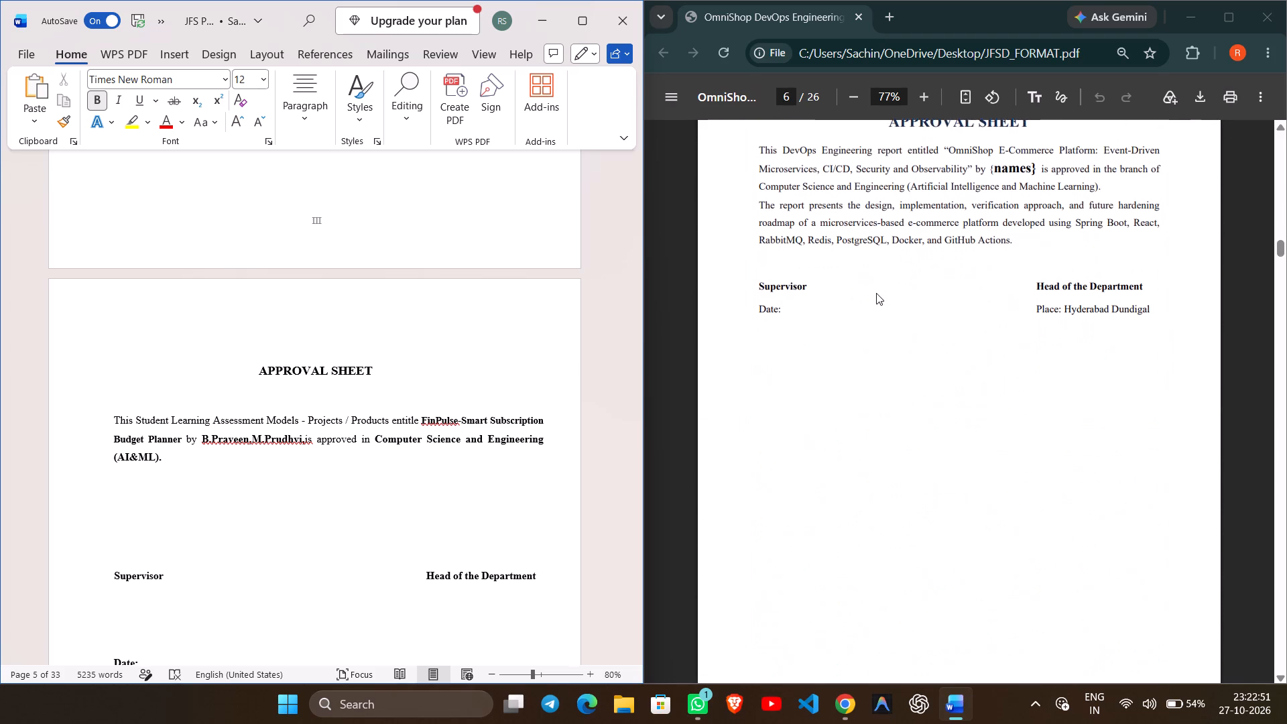
pyautogui.scroll(1, 876, 293)
pyautogui.scroll(1, 881, 385)
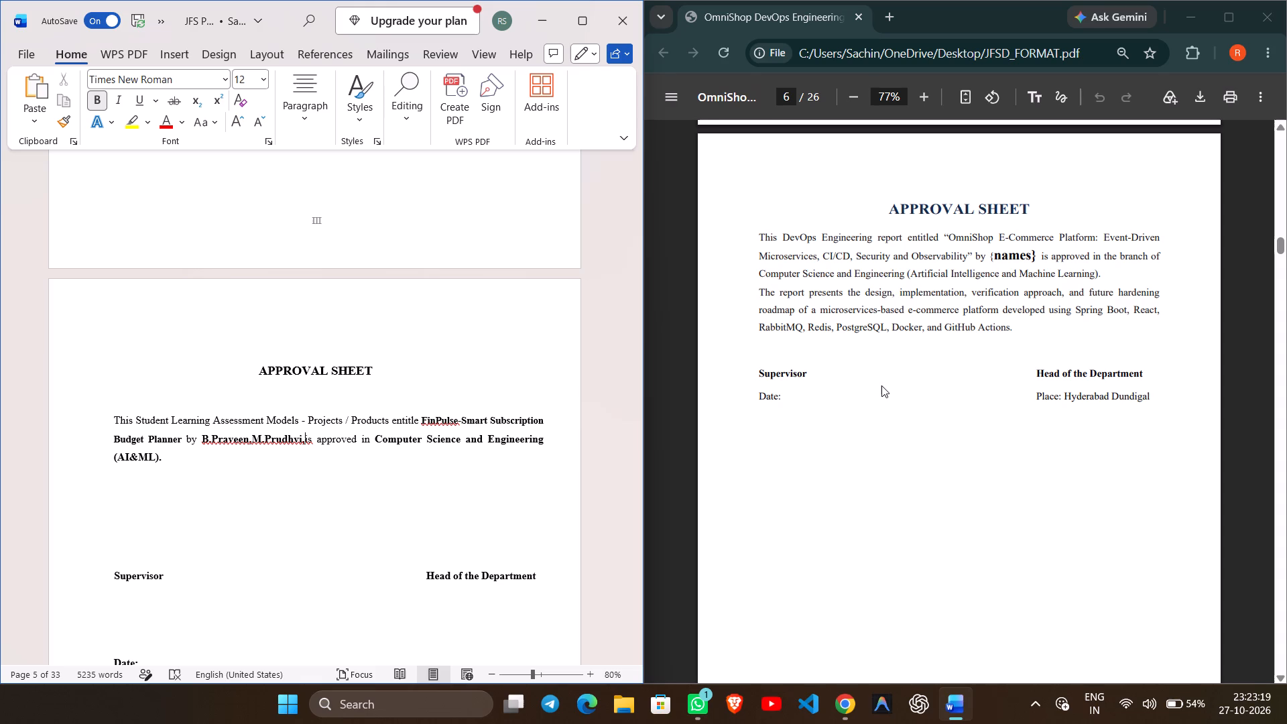
# Add the remaining two team members' names, comma-separated, before "is approved in" in the Approval Sheet paragraph.
pyautogui.hotkey('shift', 'p')
pyautogui.hotkey('shift', 'BackSpace')
pyautogui.hotkey('shift', 'r')
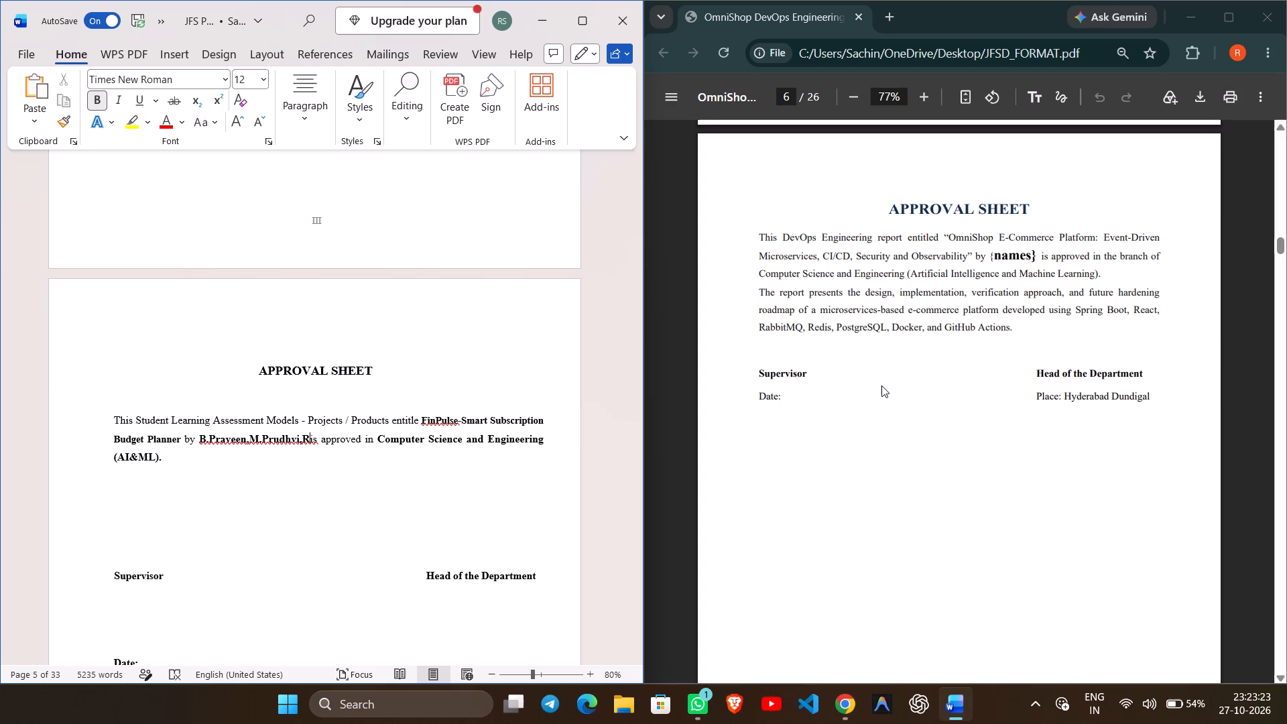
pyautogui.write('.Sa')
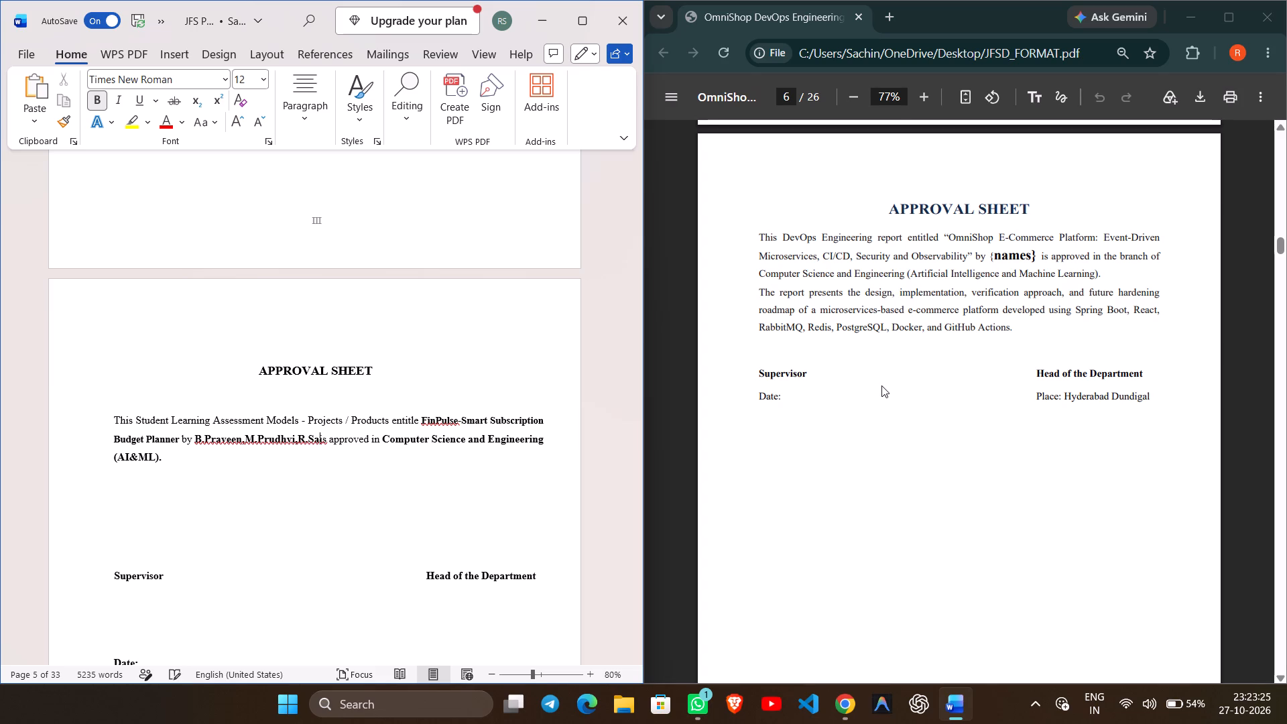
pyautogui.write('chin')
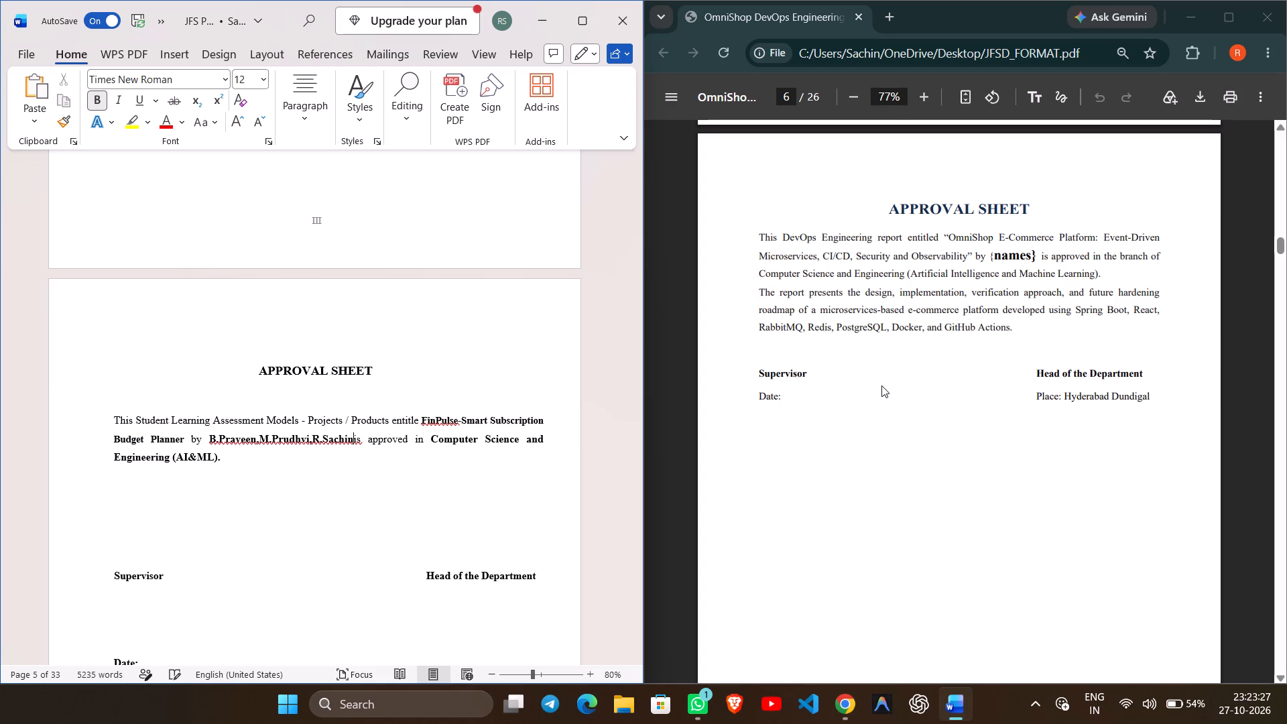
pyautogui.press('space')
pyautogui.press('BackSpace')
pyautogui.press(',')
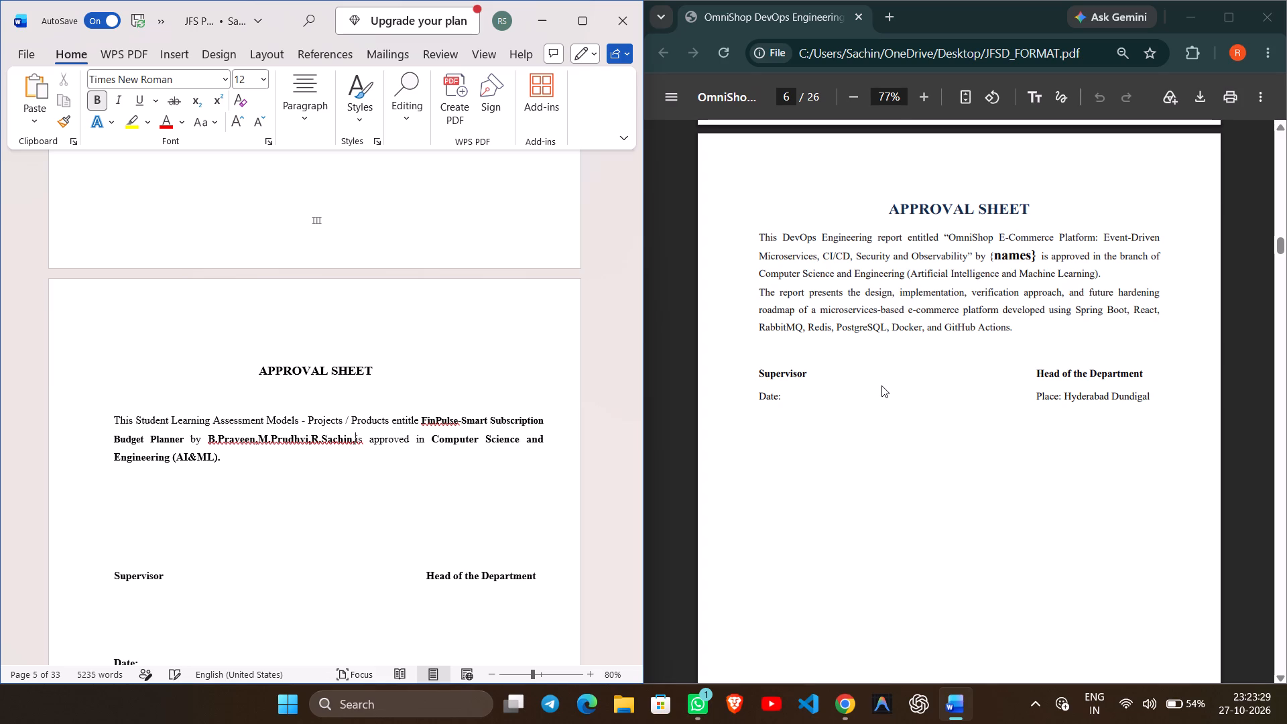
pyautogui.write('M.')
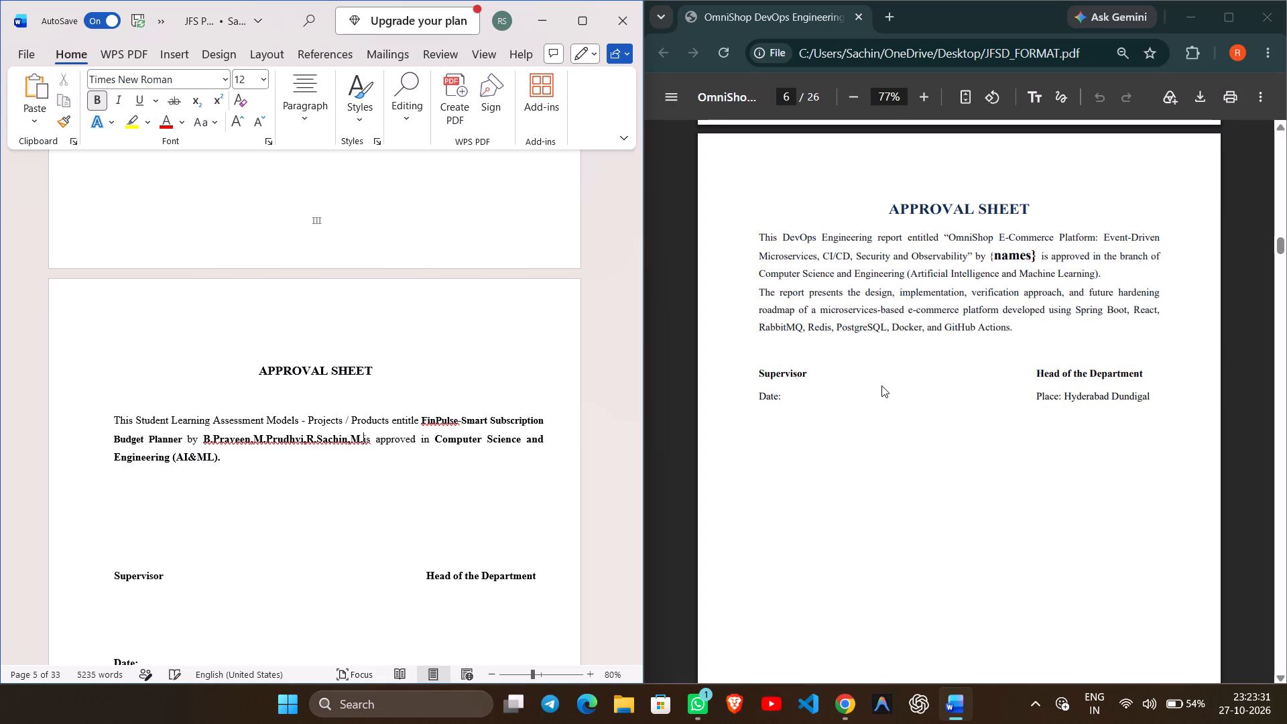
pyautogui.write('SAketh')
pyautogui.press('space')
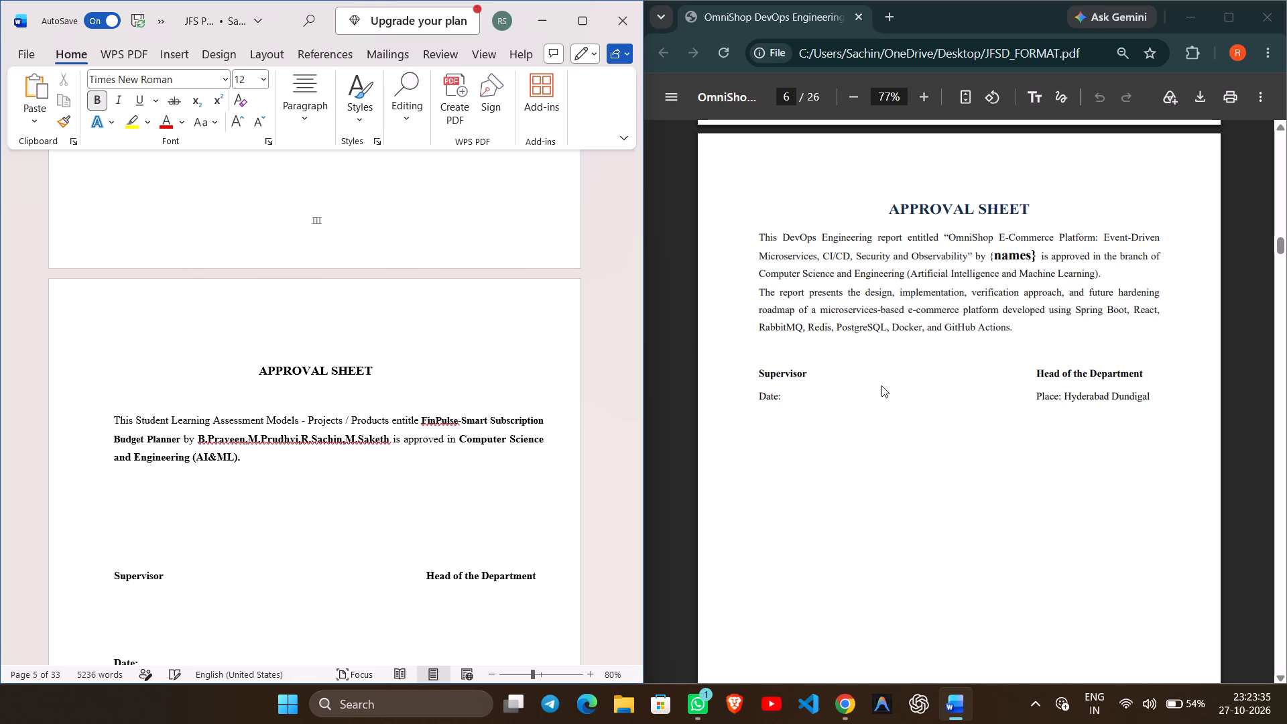
# Compare the layout of the report's Approval Sheet signature, date and place lines with the Approval Sheet in the reference PDF.
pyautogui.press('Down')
pyautogui.scroll(-1, 1016, 426)
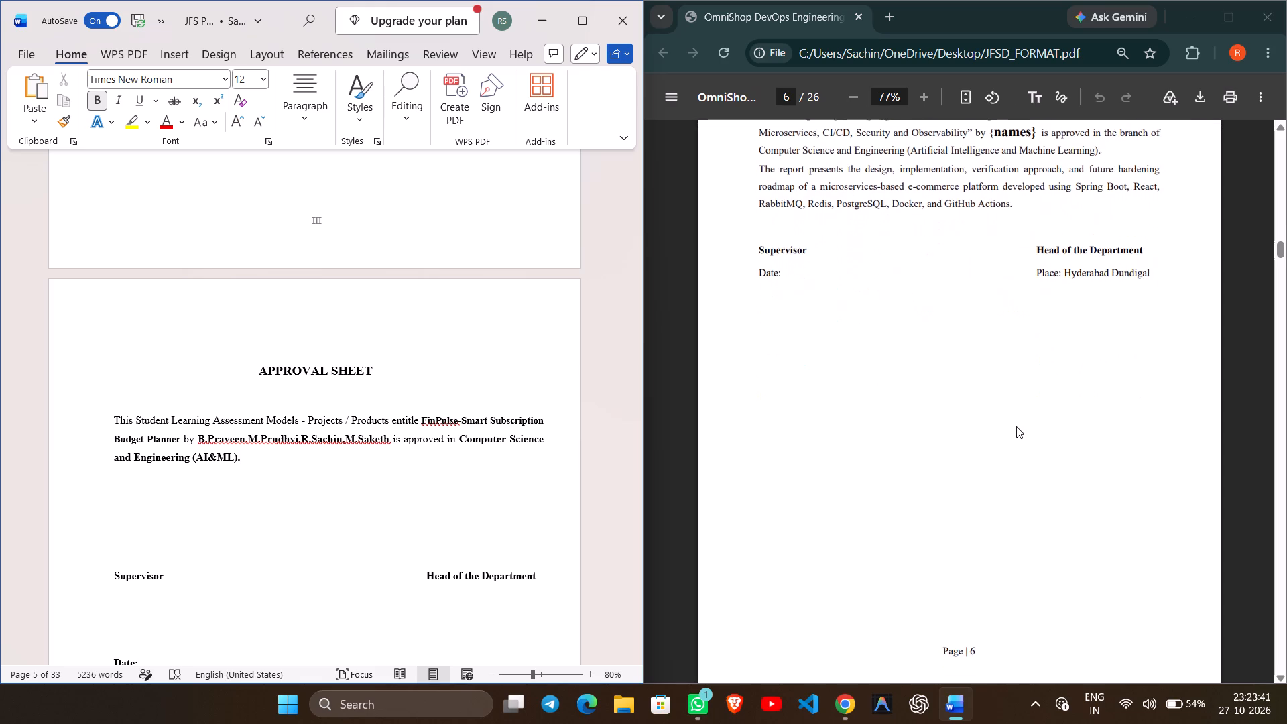
pyautogui.scroll(1, 1016, 426)
pyautogui.scroll(-1, 465, 522)
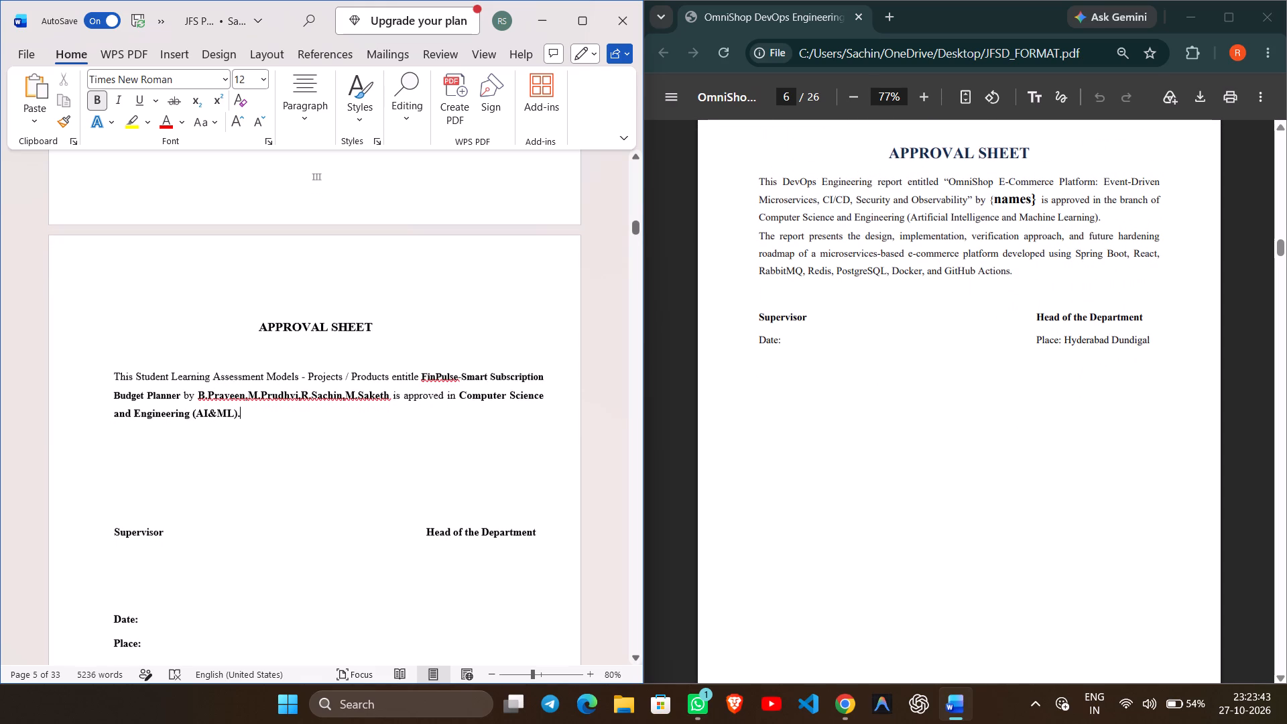
pyautogui.scroll(-1, 465, 522)
pyautogui.scroll(-1, 466, 418)
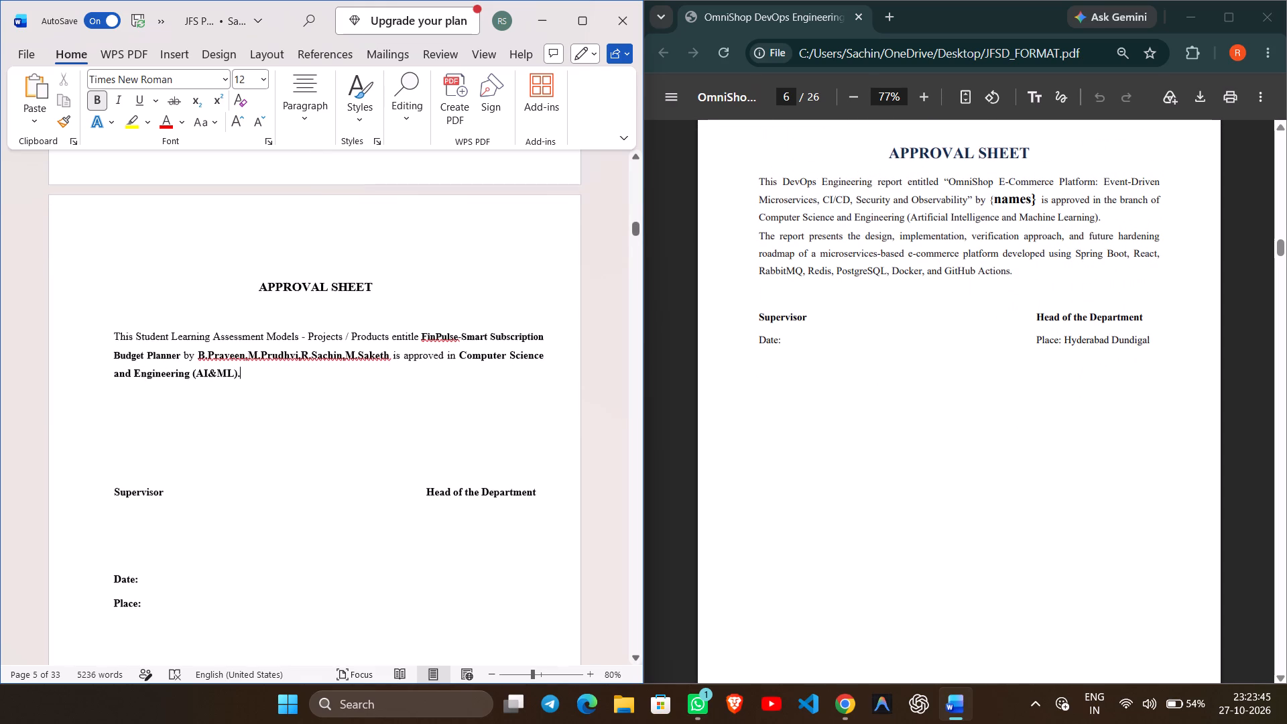
pyautogui.scroll(-1, 466, 418)
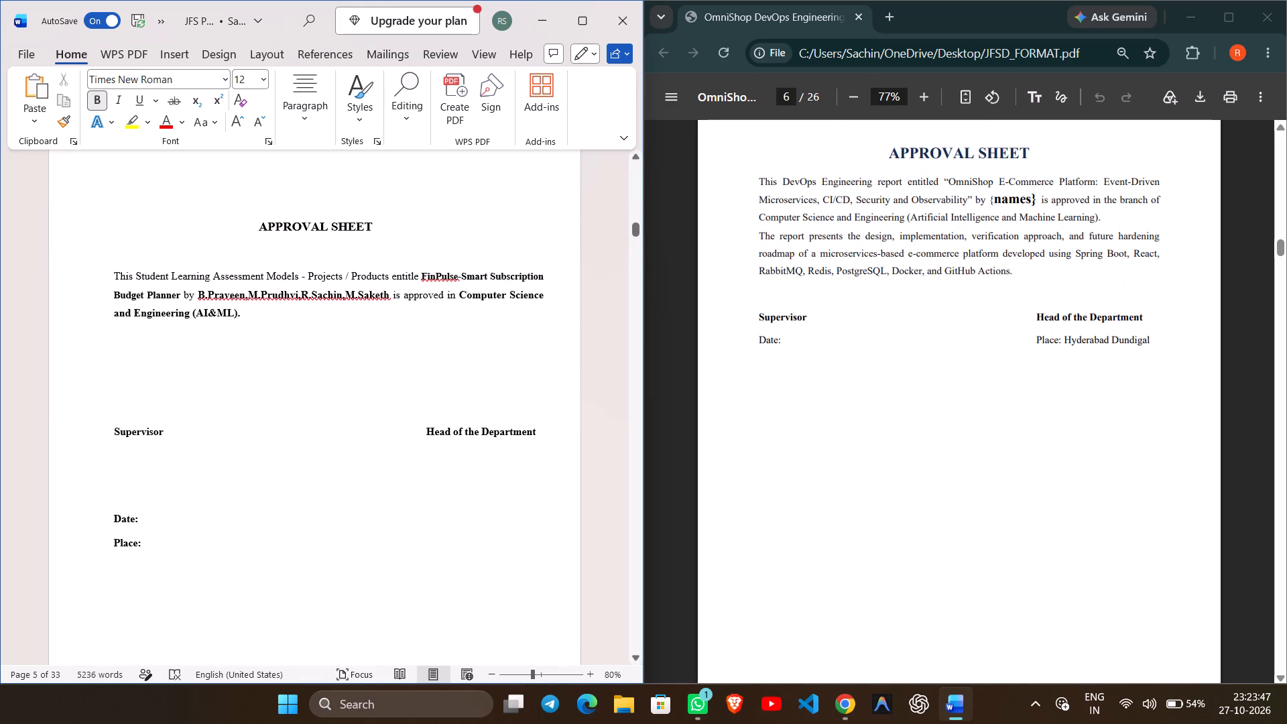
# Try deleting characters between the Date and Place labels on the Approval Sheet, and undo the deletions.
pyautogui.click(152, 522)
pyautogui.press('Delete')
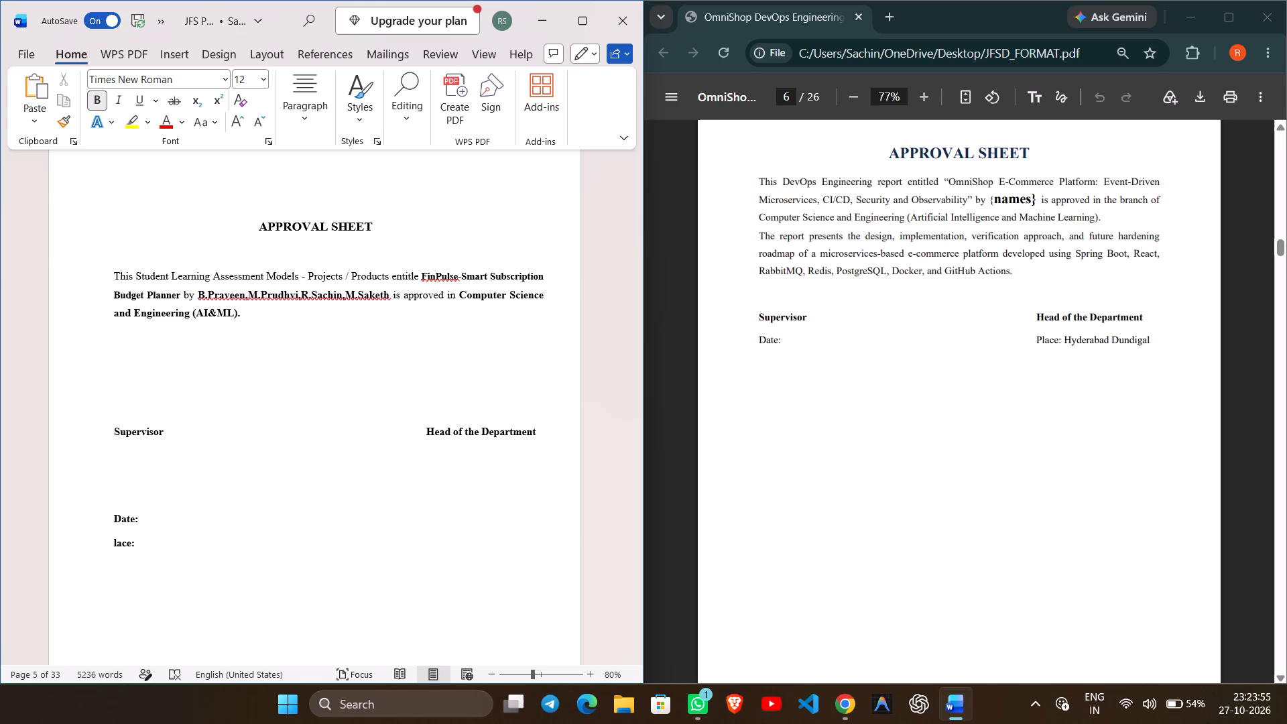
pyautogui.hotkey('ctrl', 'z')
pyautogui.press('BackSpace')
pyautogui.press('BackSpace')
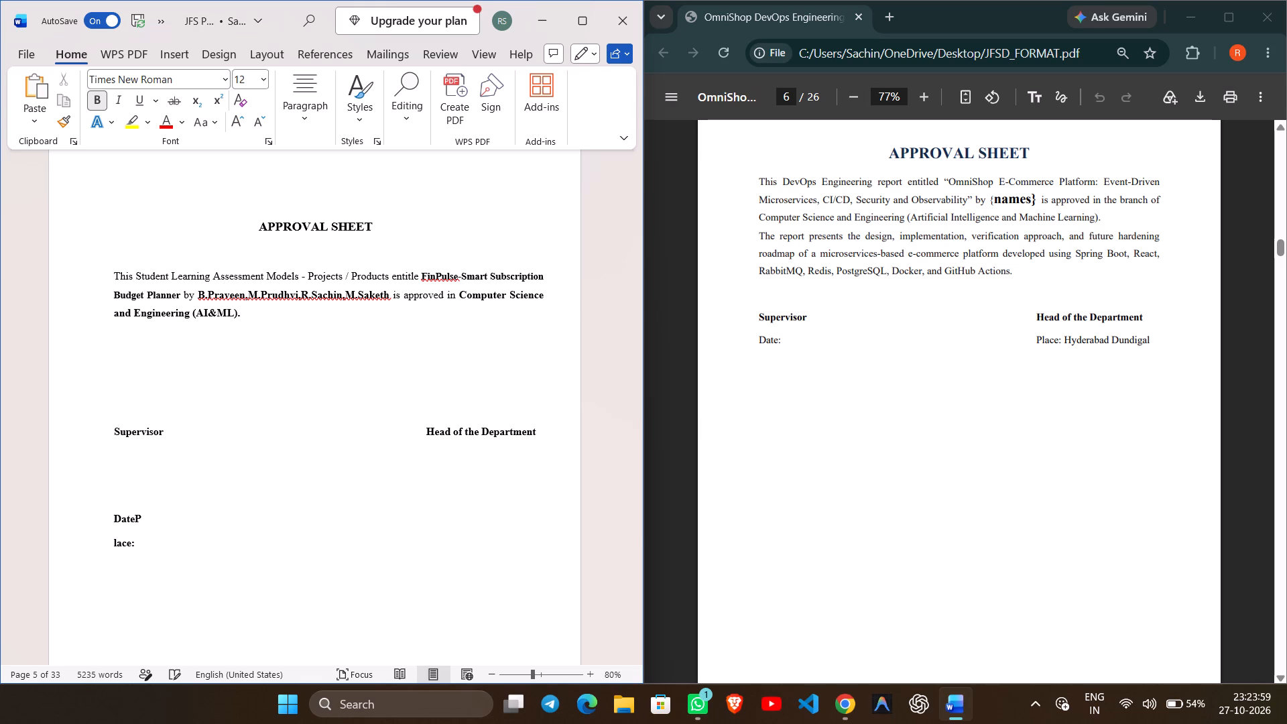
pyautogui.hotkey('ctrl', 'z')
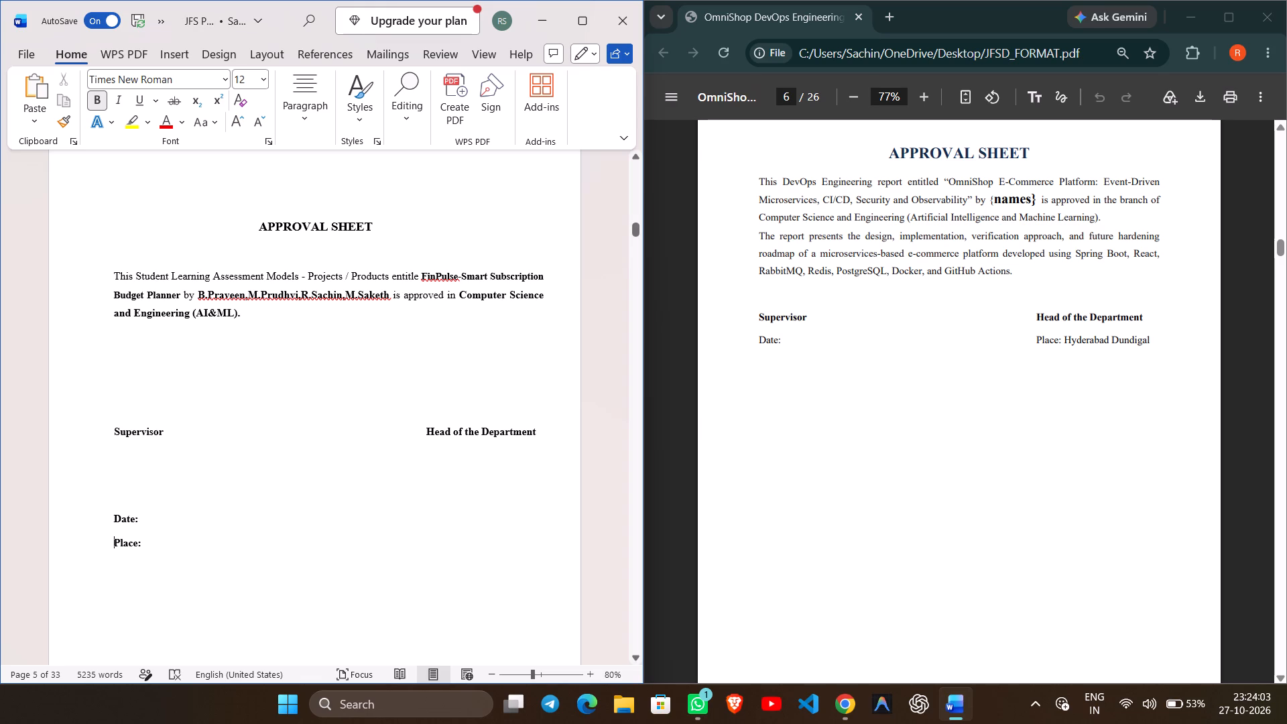
# Remove the extra blank lines between the signature labels and the Date line, undoing the character deletion in "Head of the Department".
pyautogui.click(118, 465)
pyautogui.press('BackSpace')
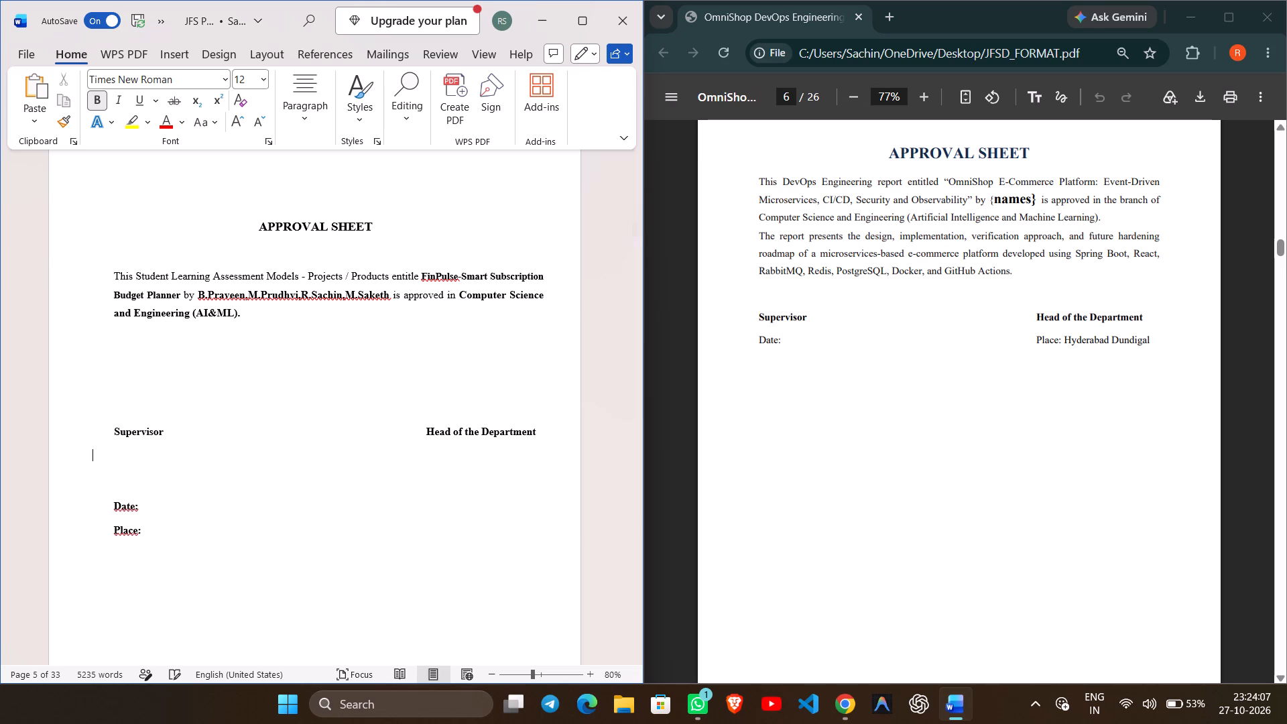
pyautogui.press('BackSpace')
pyautogui.press('BackSpace')
pyautogui.press('BackSpace')
pyautogui.hotkey('ctrl', 'z')
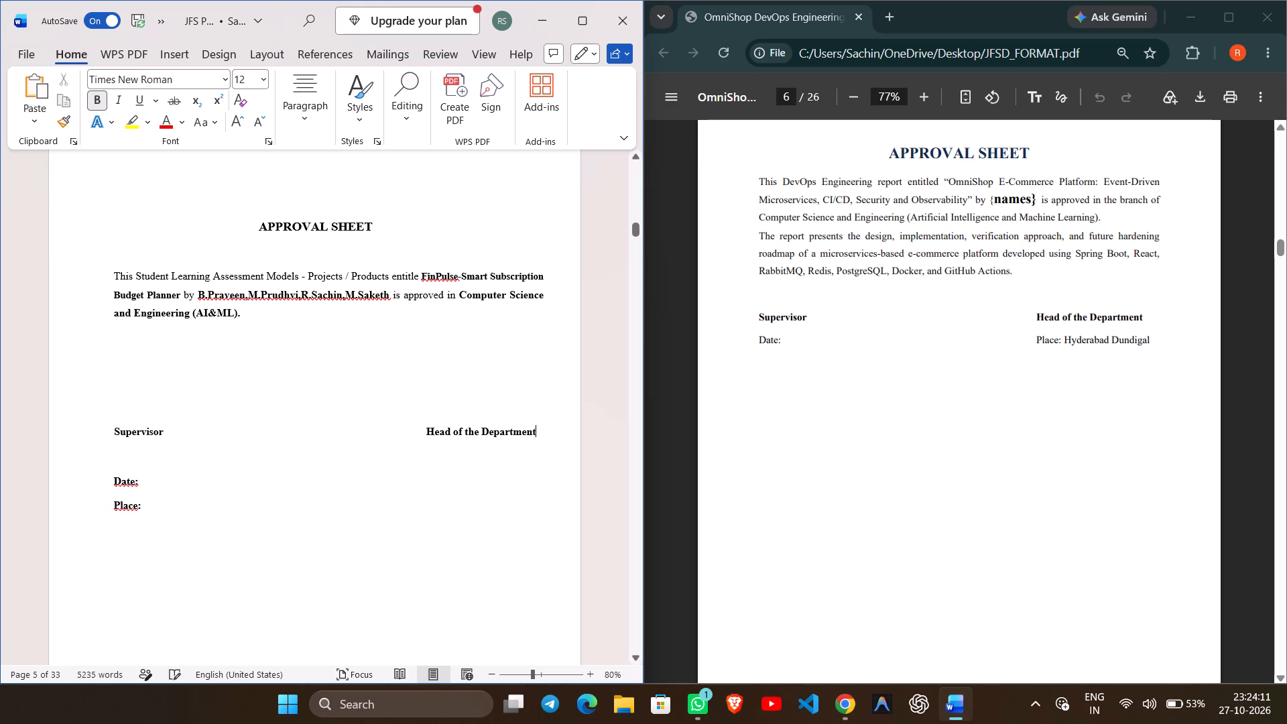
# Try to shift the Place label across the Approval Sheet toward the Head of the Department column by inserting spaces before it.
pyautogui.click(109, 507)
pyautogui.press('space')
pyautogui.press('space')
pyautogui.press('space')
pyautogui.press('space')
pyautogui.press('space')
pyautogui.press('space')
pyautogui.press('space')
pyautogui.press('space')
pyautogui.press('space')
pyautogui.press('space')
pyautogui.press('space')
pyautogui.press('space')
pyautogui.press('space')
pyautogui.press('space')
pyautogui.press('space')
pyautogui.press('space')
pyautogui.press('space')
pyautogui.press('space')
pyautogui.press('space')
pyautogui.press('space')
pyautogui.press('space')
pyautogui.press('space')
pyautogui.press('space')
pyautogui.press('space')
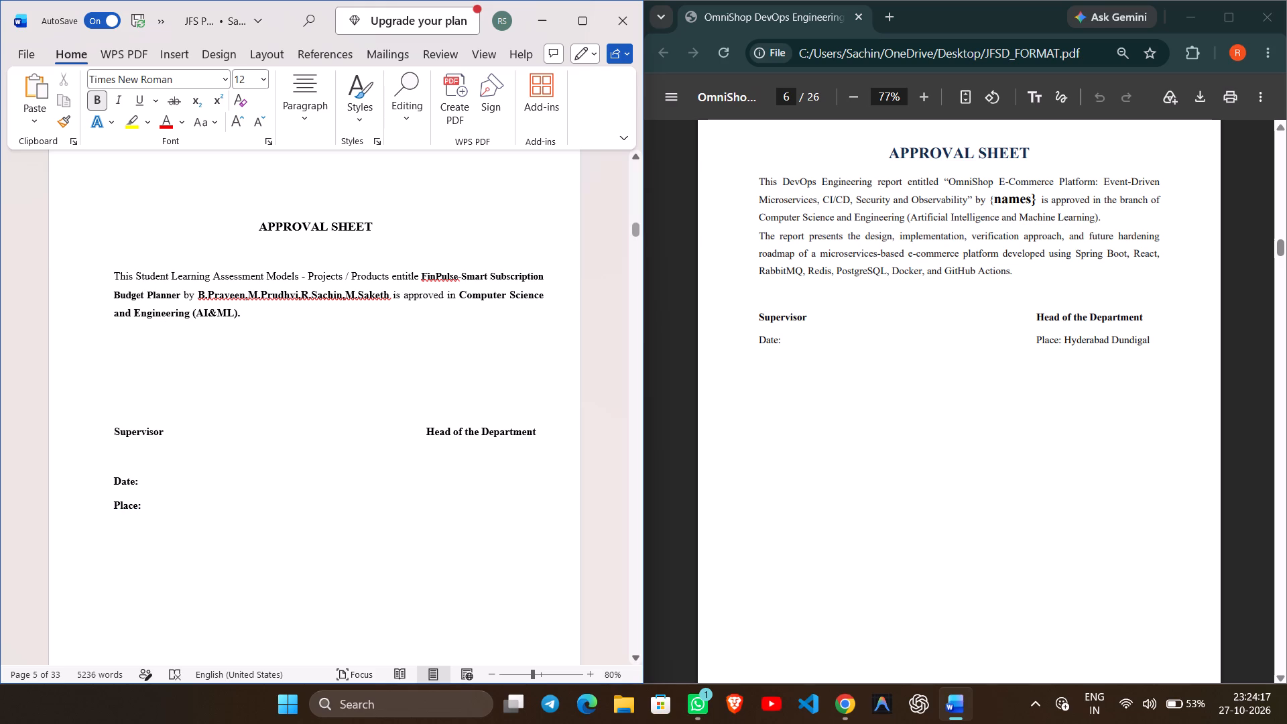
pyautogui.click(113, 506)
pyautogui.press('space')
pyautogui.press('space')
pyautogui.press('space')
# Delete the Place label below the Date line on the Approval Sheet.
pyautogui.click(158, 509)
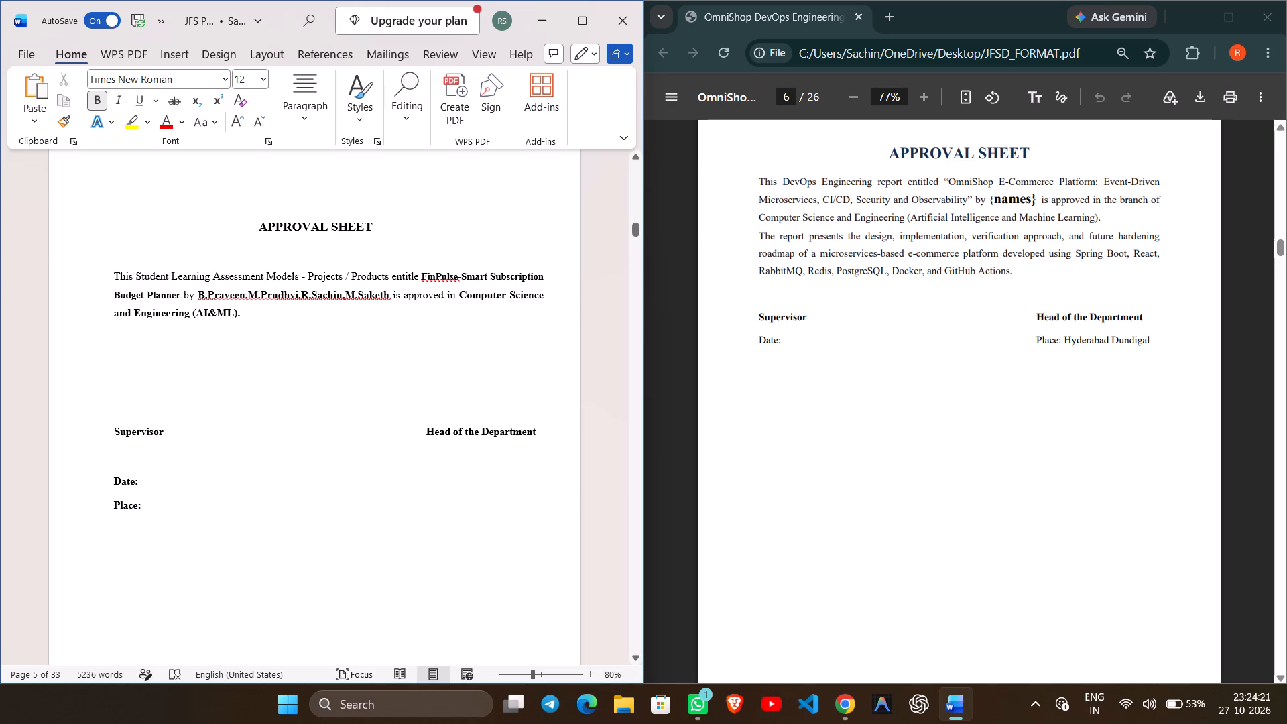
pyautogui.press('BackSpace')
pyautogui.press('BackSpace')
pyautogui.press('BackSpace')
pyautogui.press('BackSpace')
pyautogui.press('BackSpace')
pyautogui.press('BackSpace')
pyautogui.press('BackSpace')
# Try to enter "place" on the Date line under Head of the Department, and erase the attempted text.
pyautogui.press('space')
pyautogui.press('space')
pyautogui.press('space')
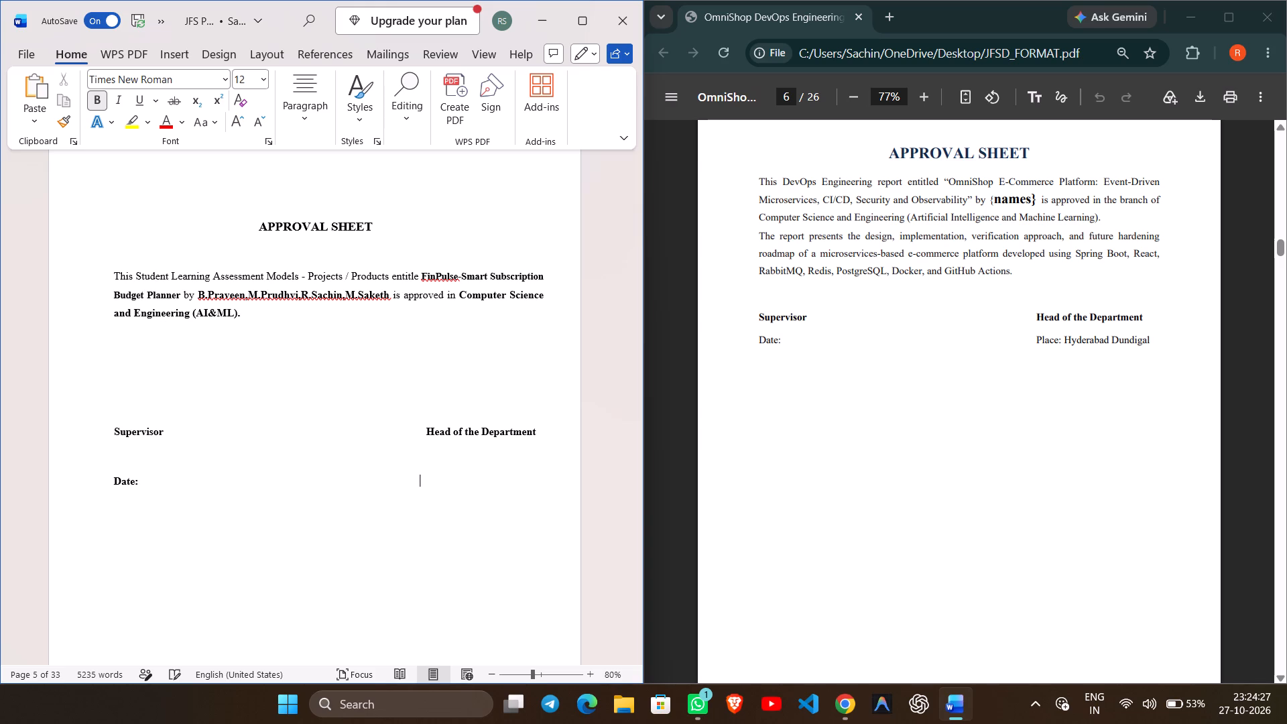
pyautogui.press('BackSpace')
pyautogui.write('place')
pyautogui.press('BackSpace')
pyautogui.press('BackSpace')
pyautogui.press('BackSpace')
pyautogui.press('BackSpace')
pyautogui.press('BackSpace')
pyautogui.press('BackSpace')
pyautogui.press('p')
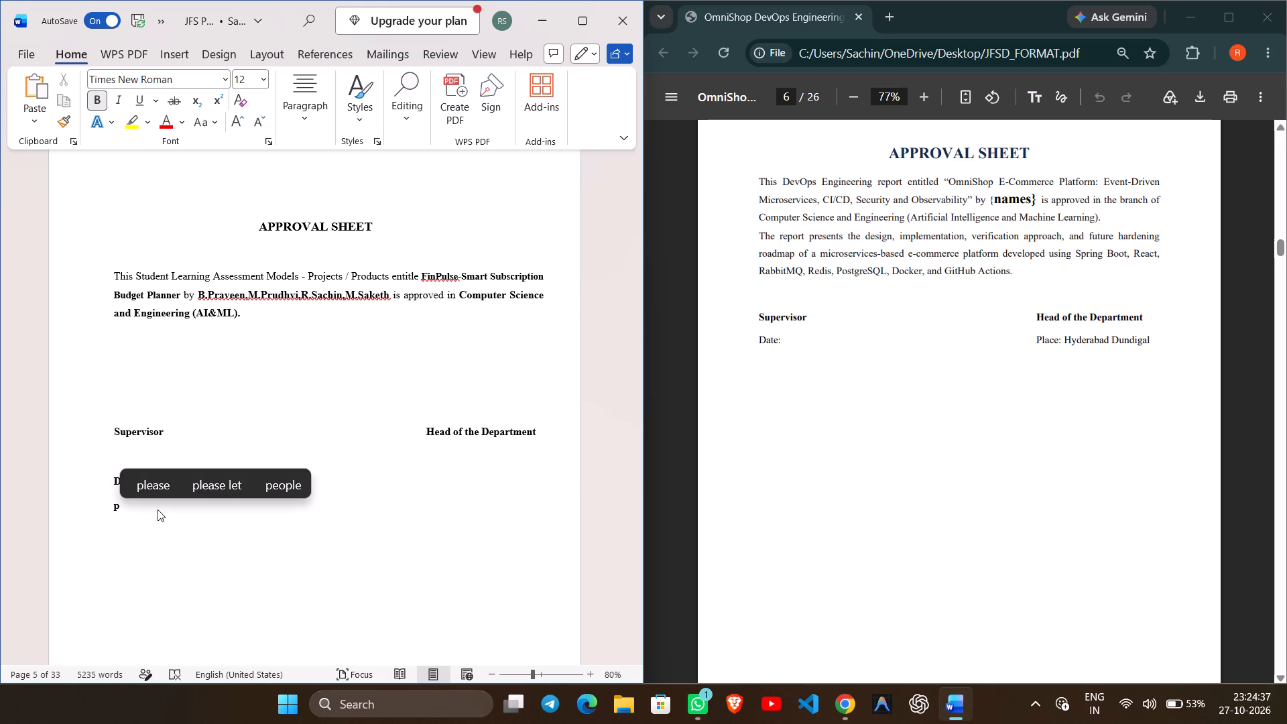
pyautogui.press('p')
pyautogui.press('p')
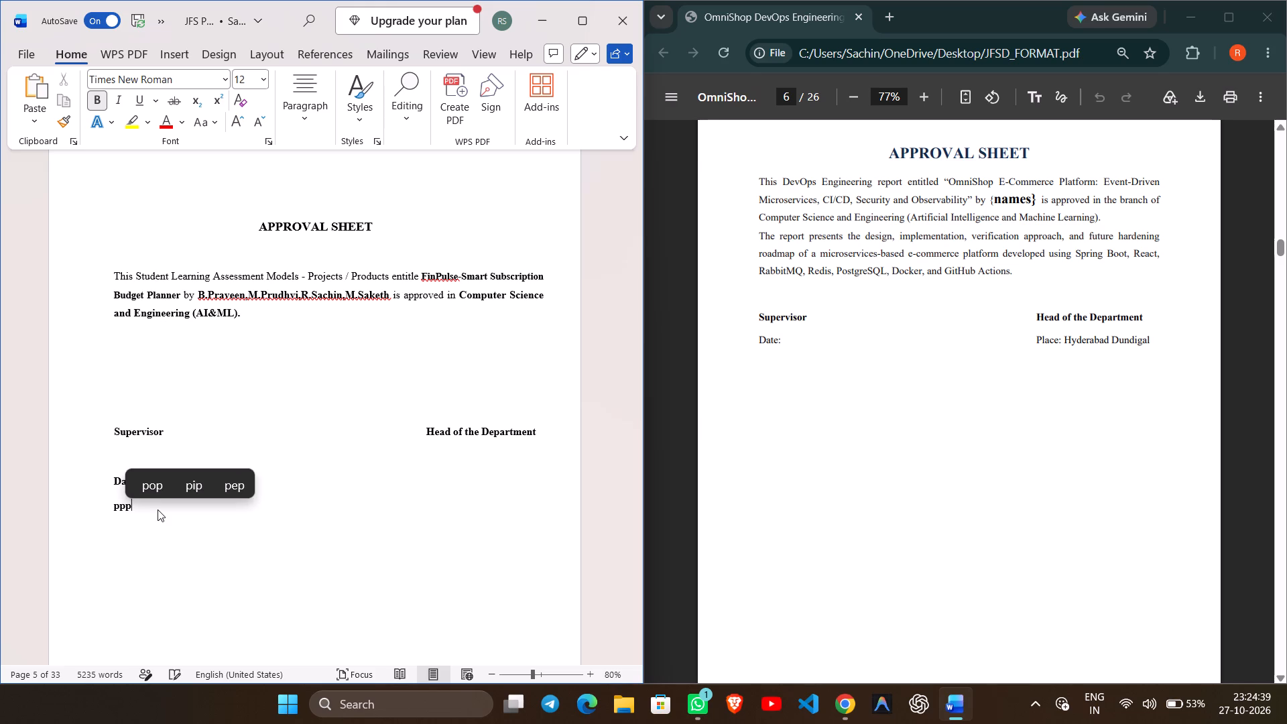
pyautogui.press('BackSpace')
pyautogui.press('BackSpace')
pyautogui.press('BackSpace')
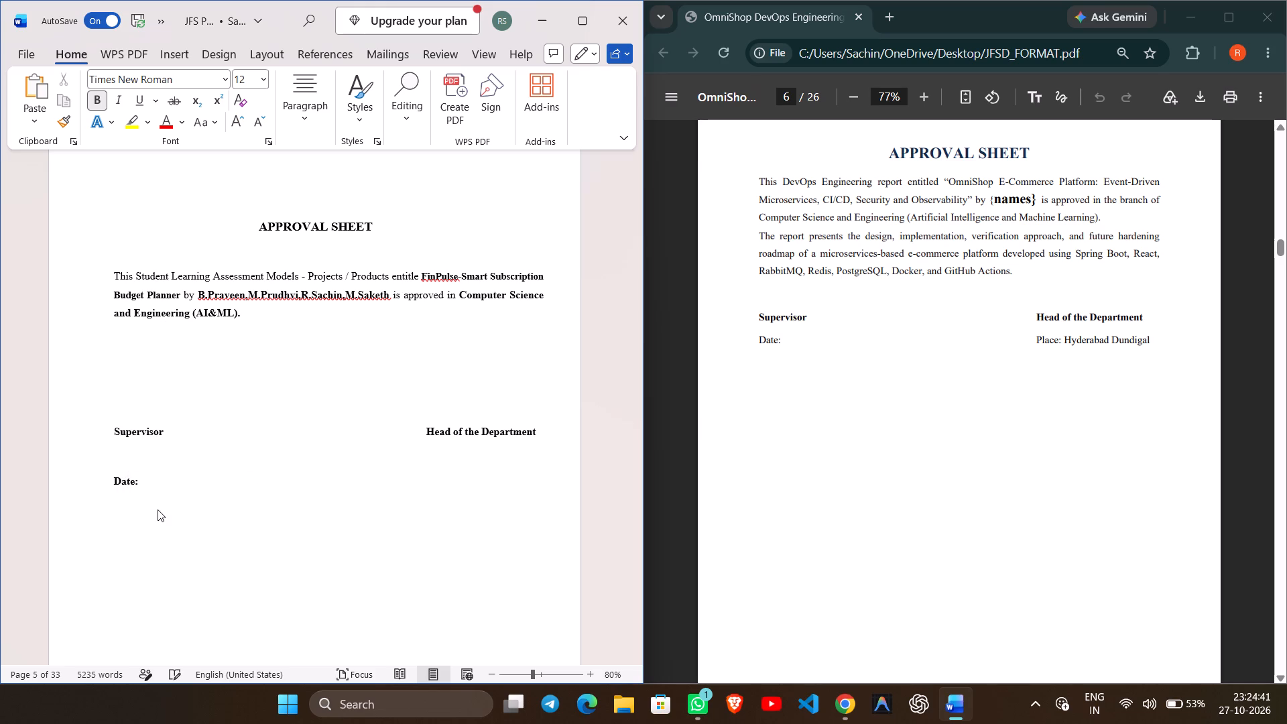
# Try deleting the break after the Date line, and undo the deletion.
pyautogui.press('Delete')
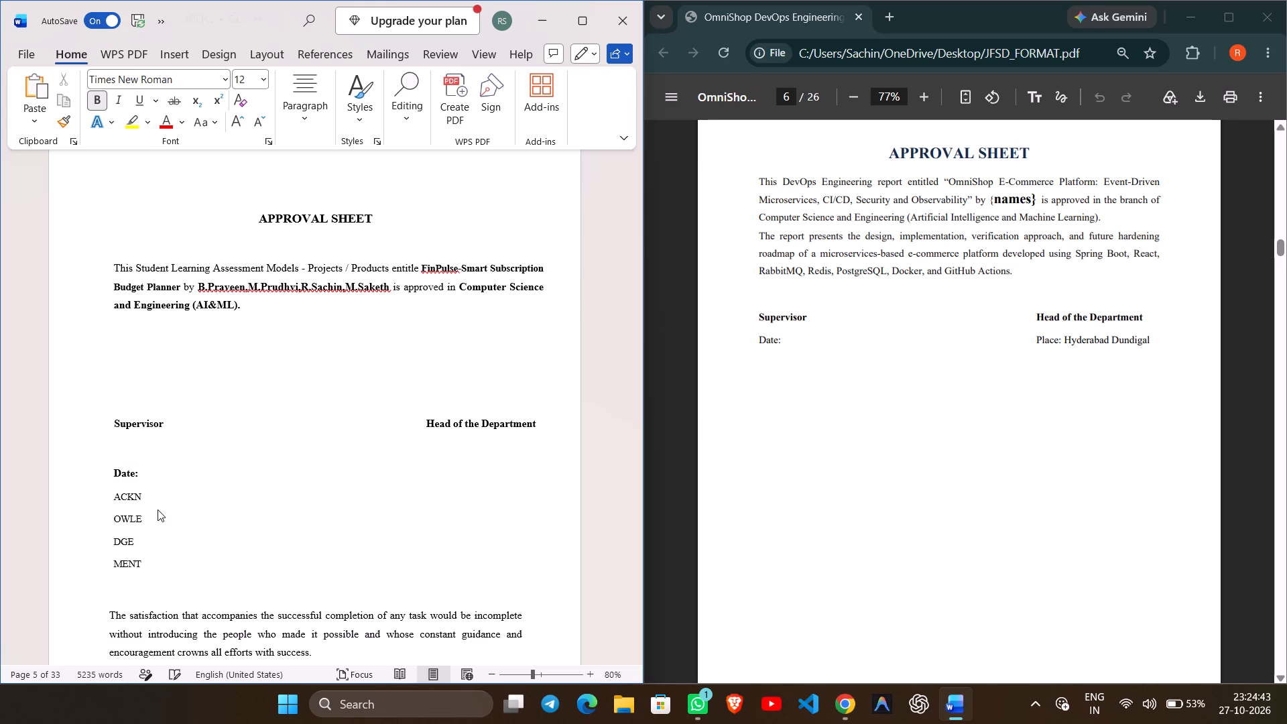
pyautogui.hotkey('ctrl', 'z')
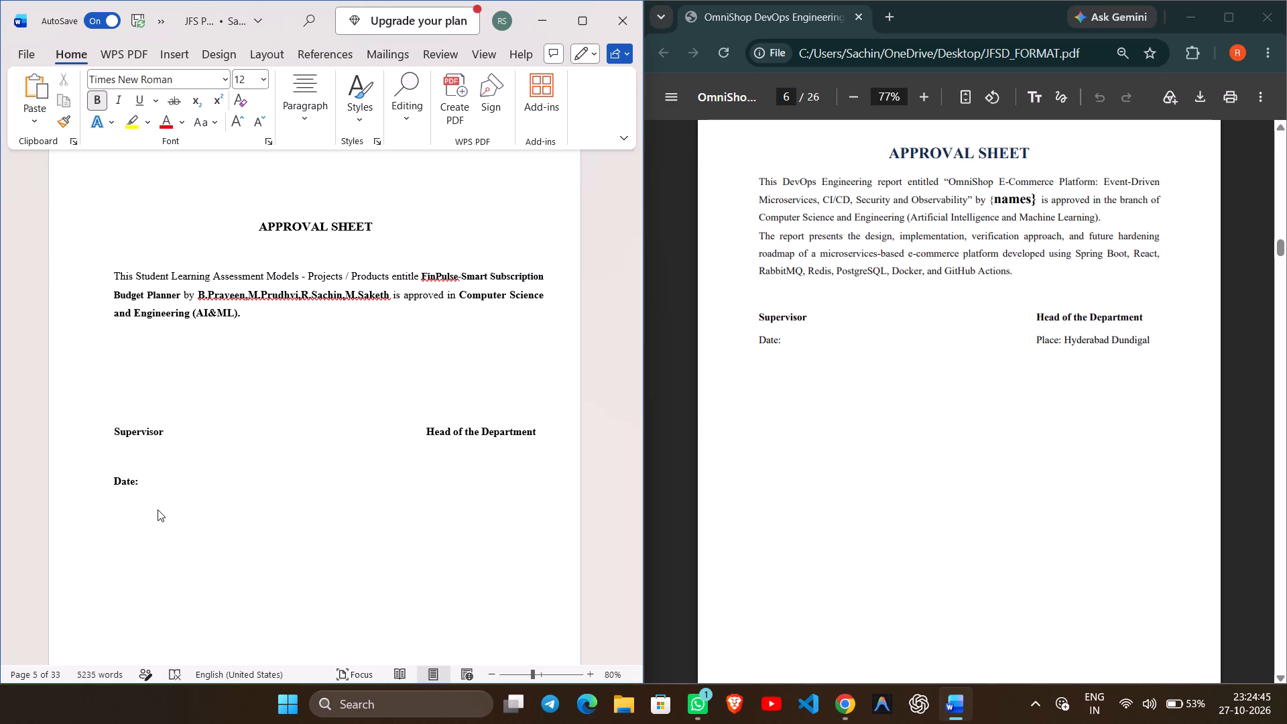
# Compare the report's Acknowledgement page with the pages following the Approval Sheet in the reference PDF.
pyautogui.scroll(-3, 283, 532)
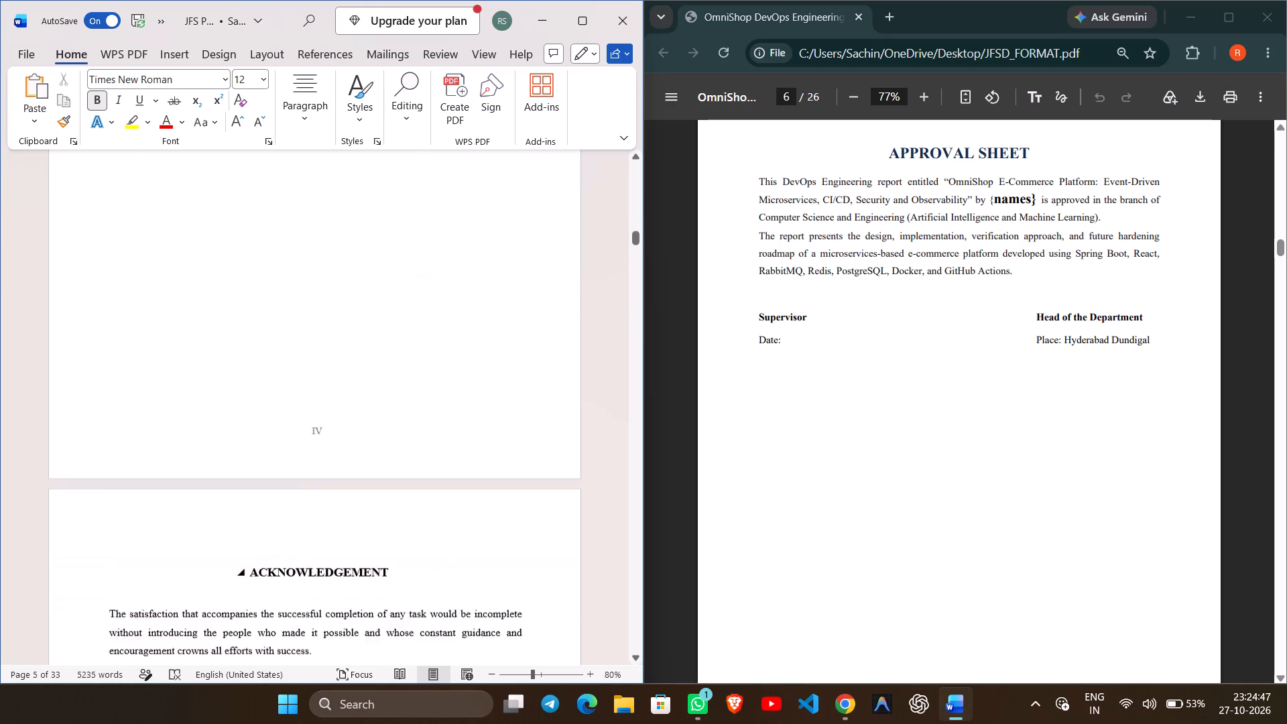
pyautogui.scroll(-1, 283, 532)
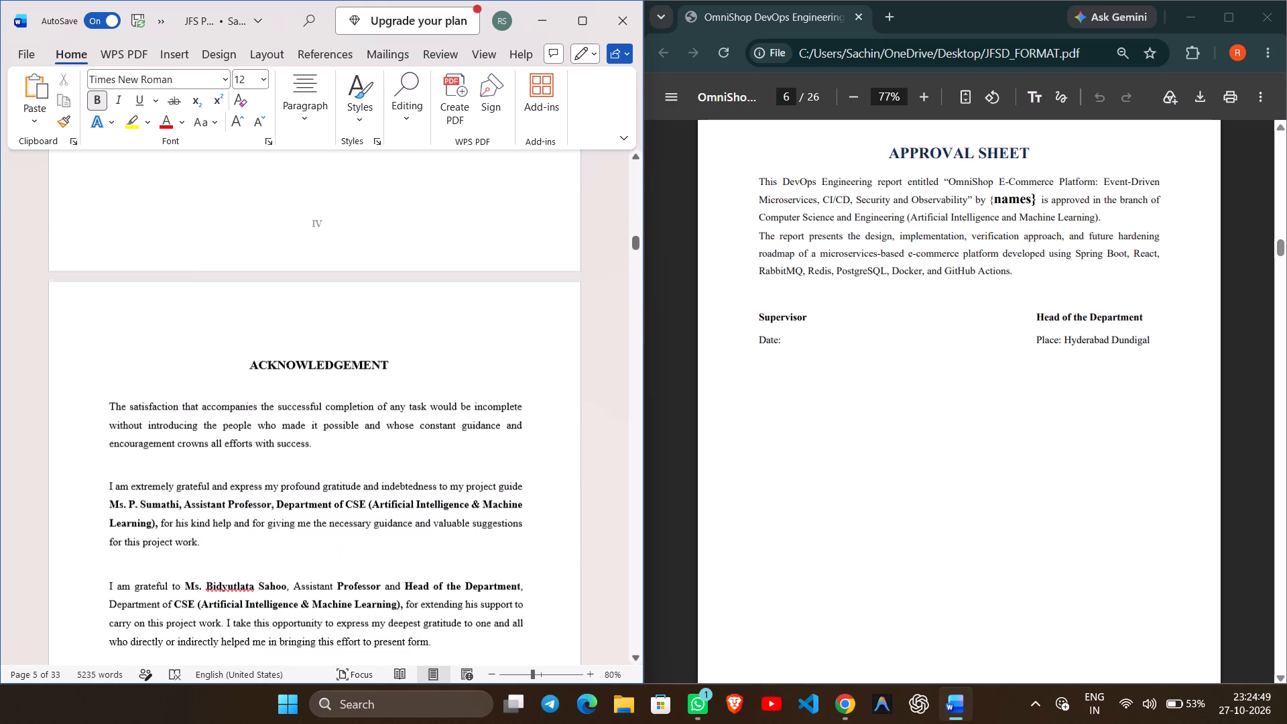
pyautogui.scroll(-2, 283, 532)
pyautogui.scroll(-2, 937, 449)
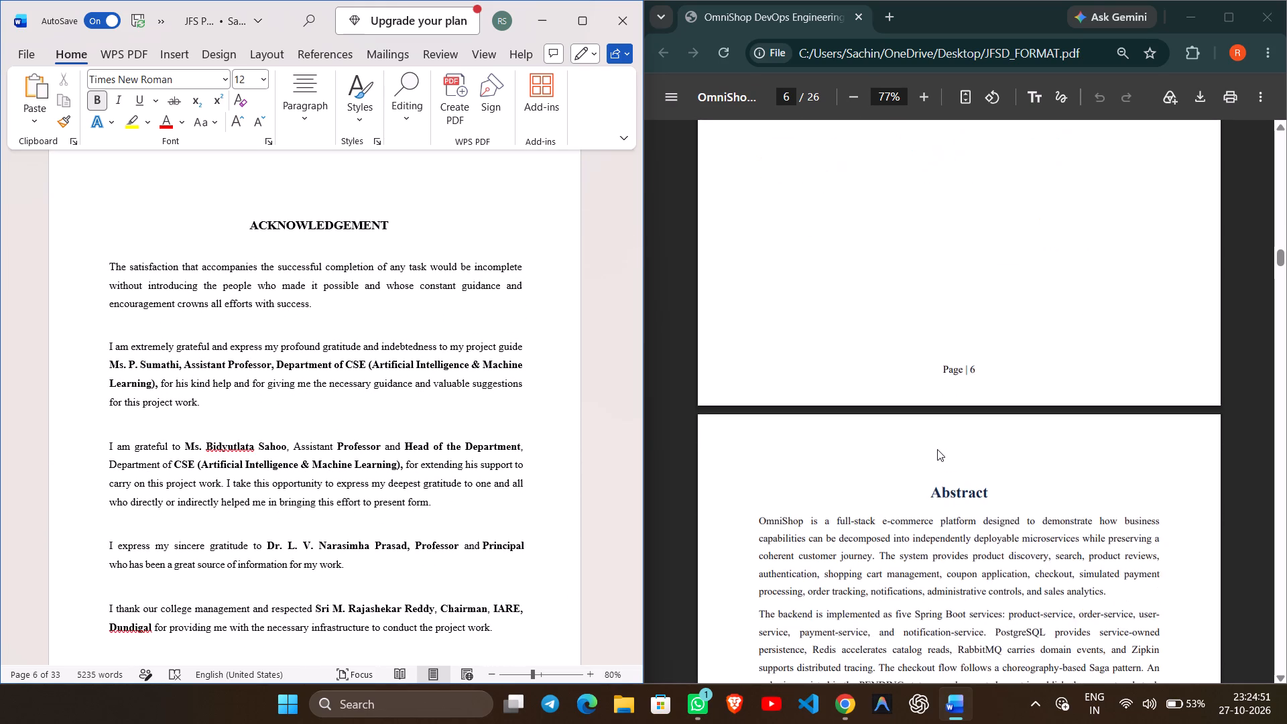
pyautogui.scroll(-3, 937, 449)
pyautogui.scroll(2, 937, 449)
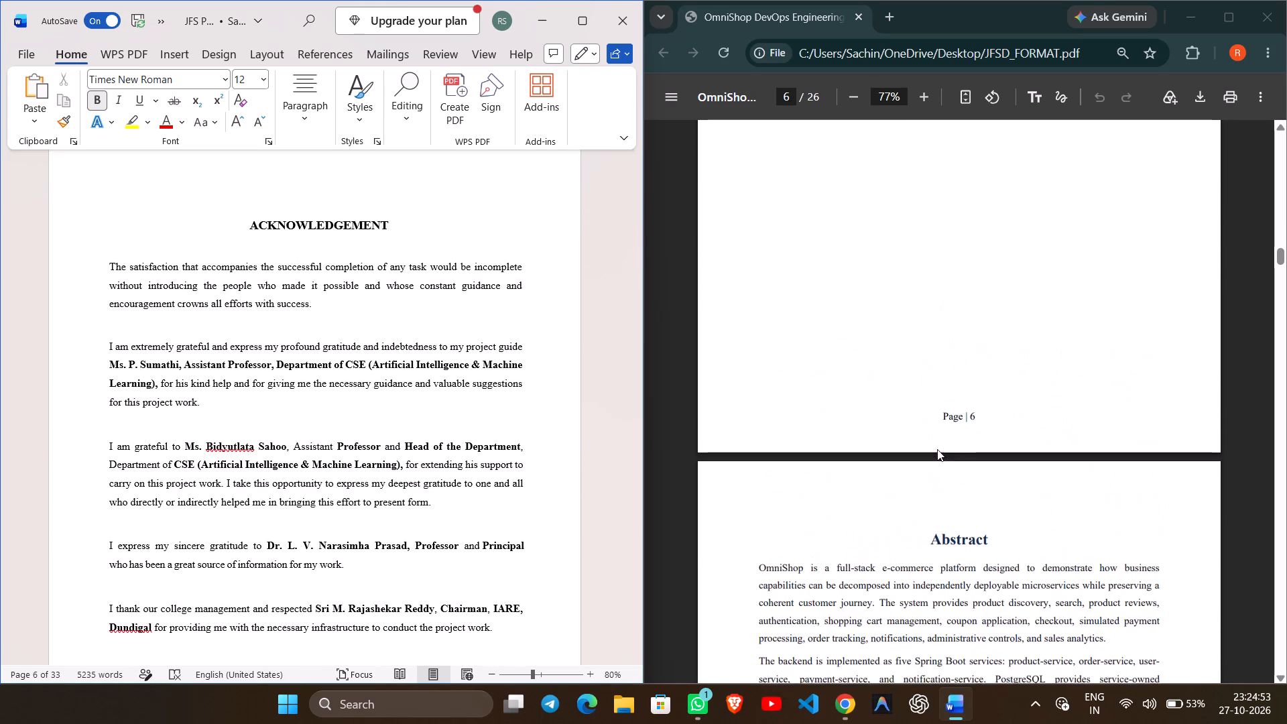
pyautogui.scroll(1, 937, 449)
pyautogui.scroll(-2, 937, 449)
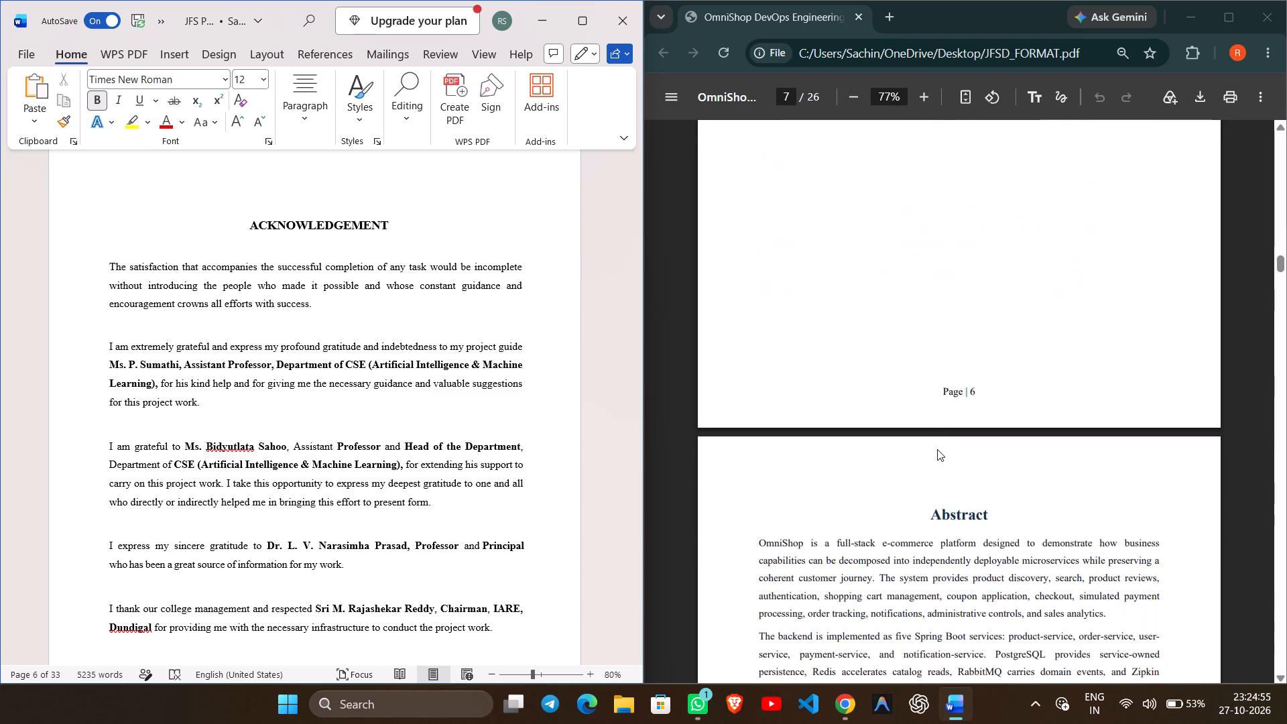
pyautogui.scroll(-2, 937, 449)
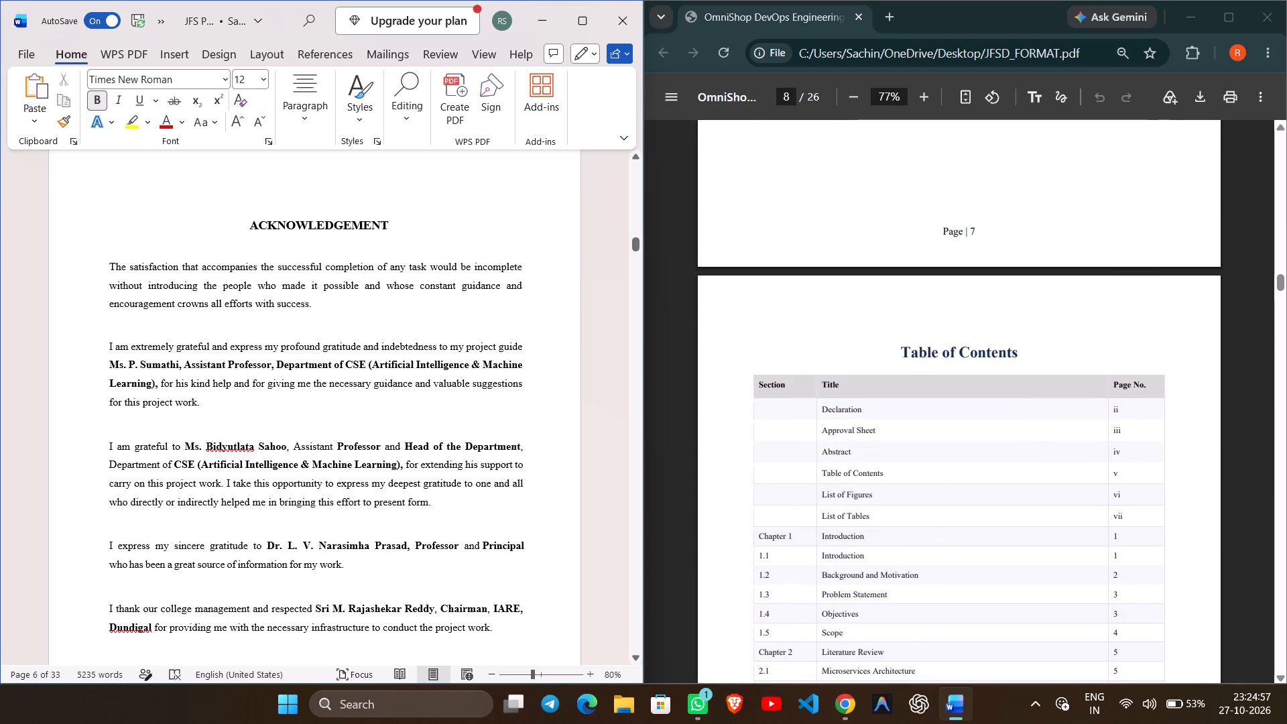
pyautogui.scroll(-4, 328, 428)
# Delete the Date label on the Approval Sheet and close up the blank space below the Supervisor line.
pyautogui.scroll(2, 328, 428)
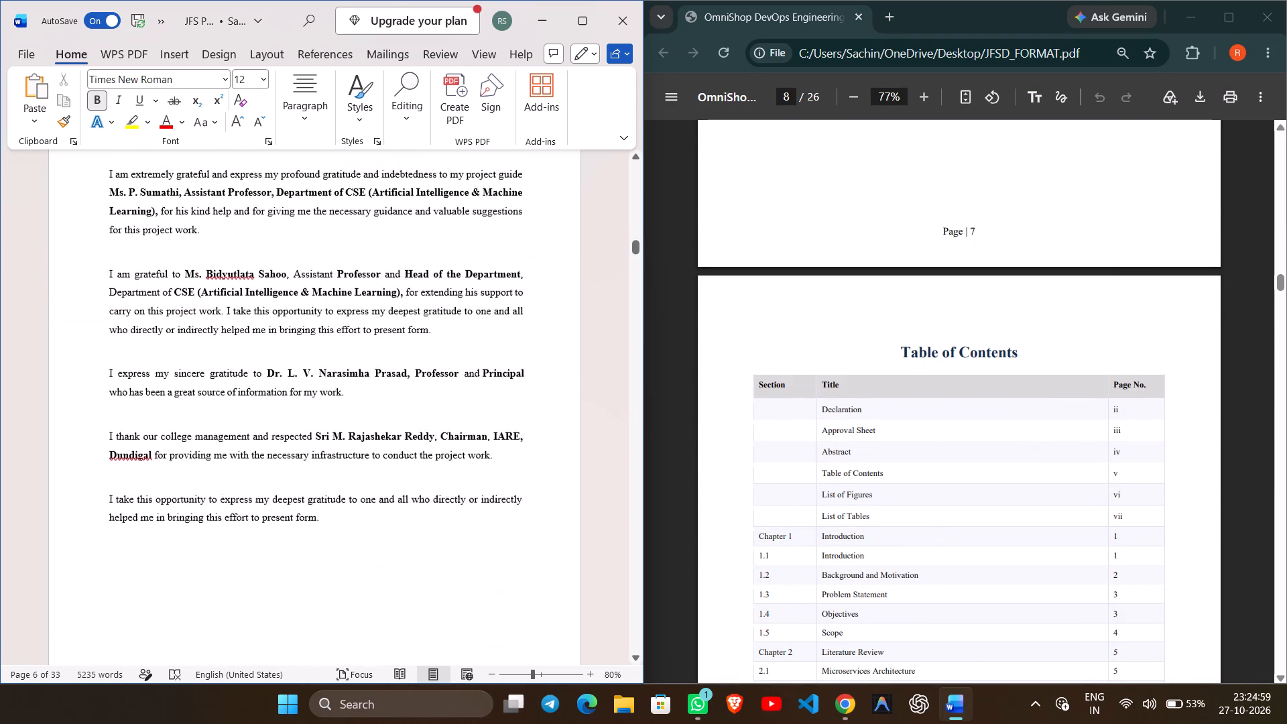
pyautogui.scroll(2, 328, 428)
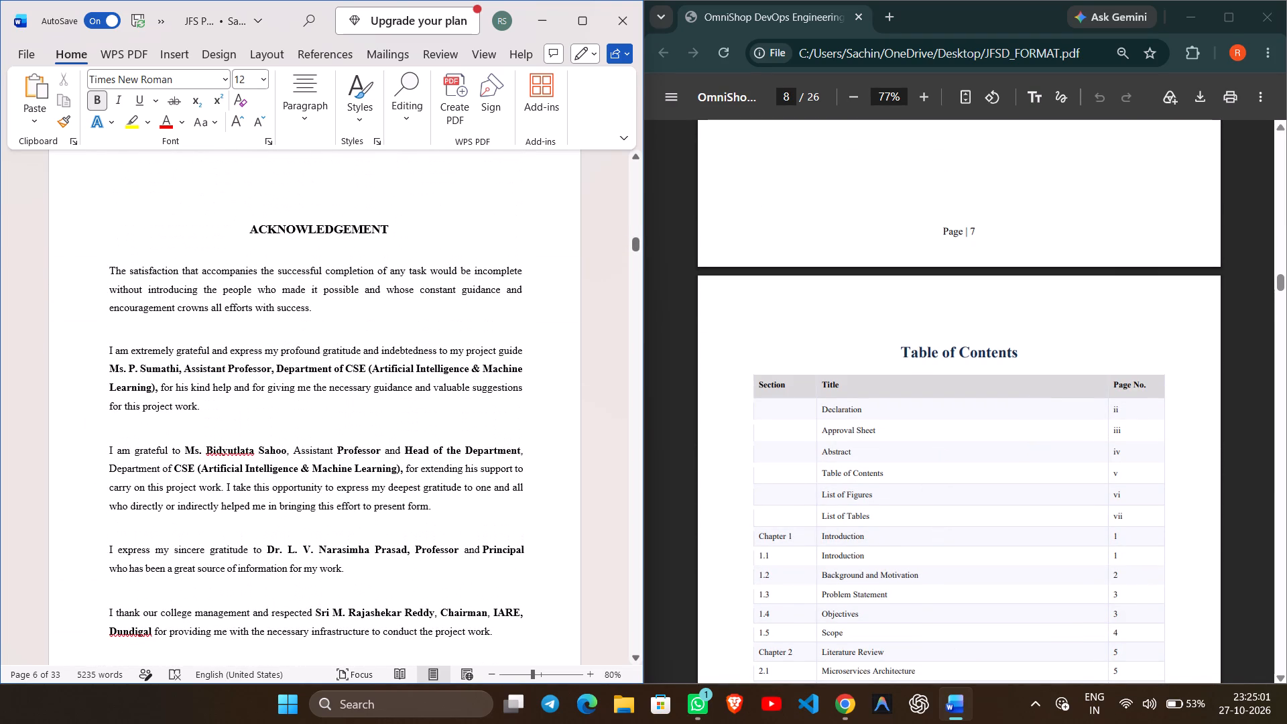
pyautogui.scroll(3, 328, 428)
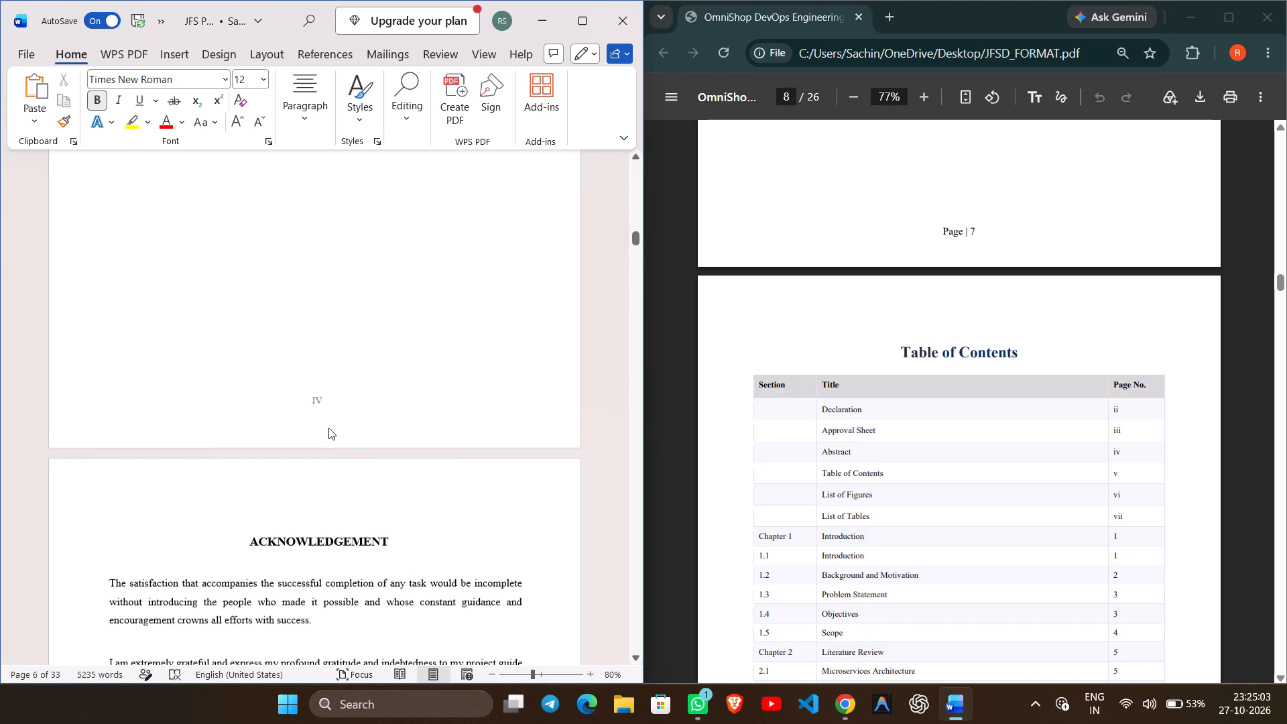
pyautogui.scroll(3, 328, 428)
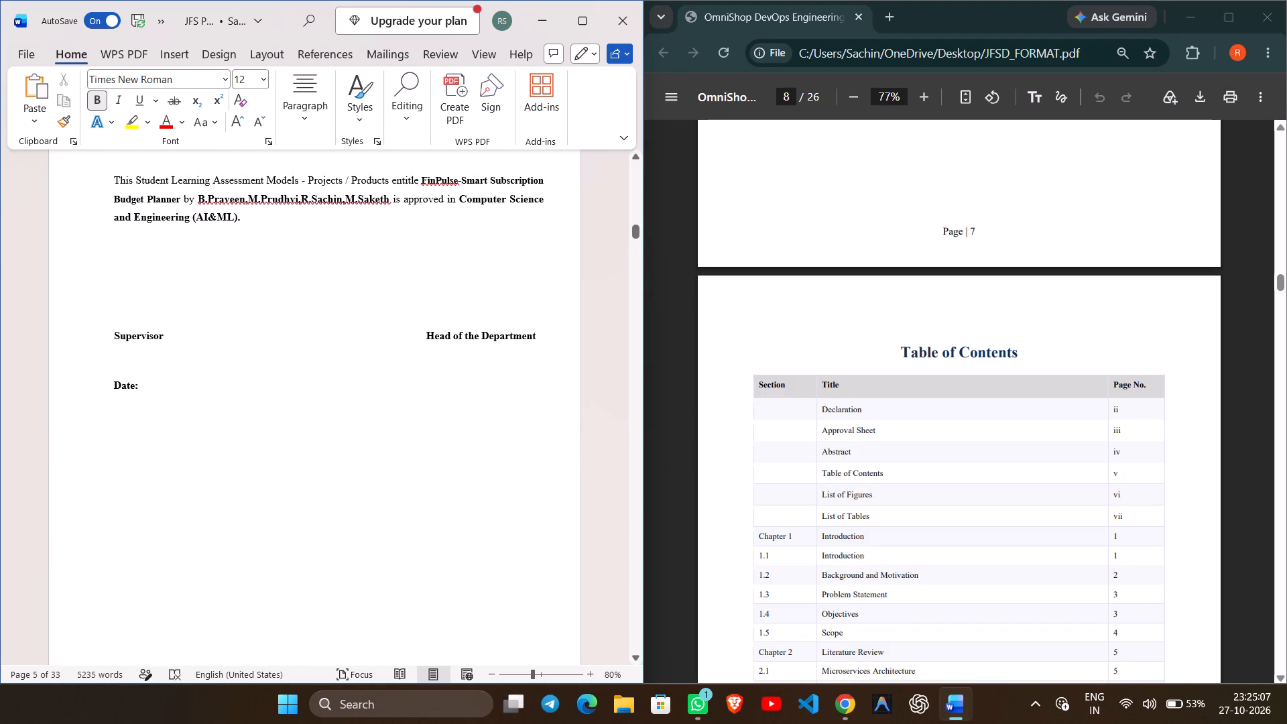
pyautogui.click(102, 383)
pyautogui.press('Delete')
pyautogui.press('Delete')
pyautogui.press('Delete')
pyautogui.press('Delete')
pyautogui.press('Delete')
pyautogui.press('Delete')
pyautogui.press('Delete')
pyautogui.press('Delete')
pyautogui.press('Delete')
pyautogui.press('Delete')
pyautogui.press('Delete')
pyautogui.press('BackSpace')
pyautogui.press('BackSpace')
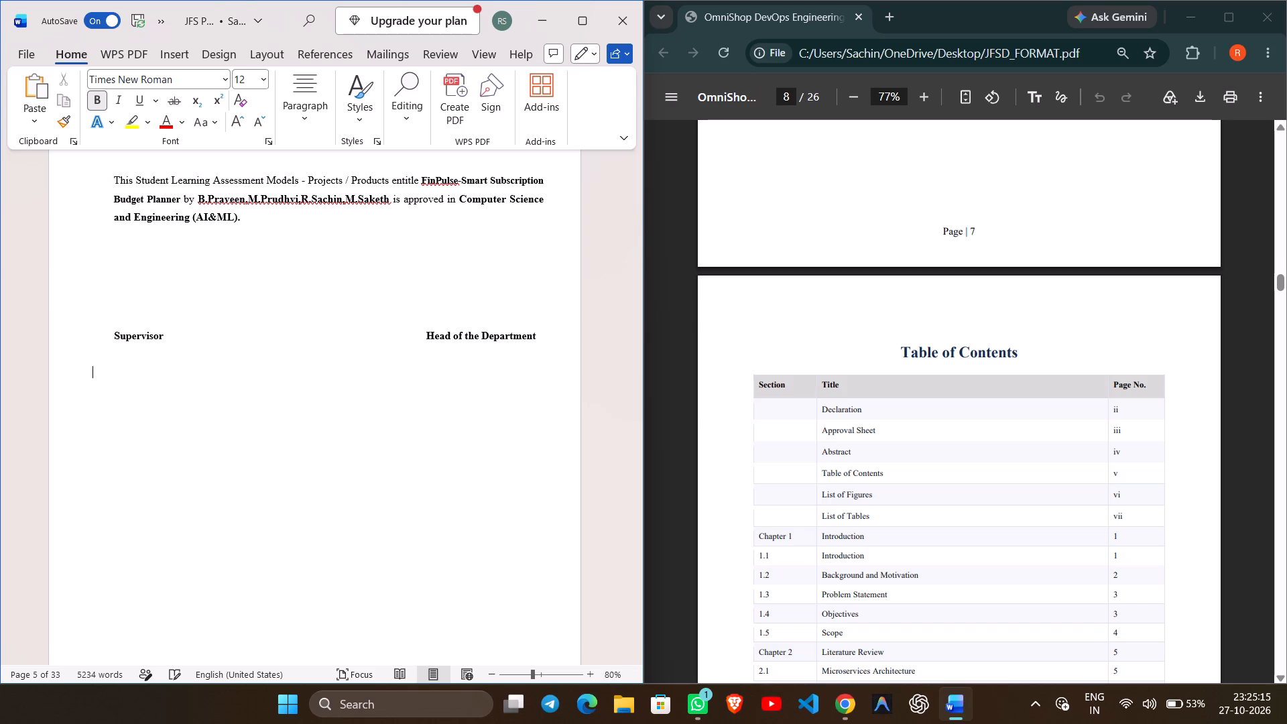
pyautogui.press('BackSpace')
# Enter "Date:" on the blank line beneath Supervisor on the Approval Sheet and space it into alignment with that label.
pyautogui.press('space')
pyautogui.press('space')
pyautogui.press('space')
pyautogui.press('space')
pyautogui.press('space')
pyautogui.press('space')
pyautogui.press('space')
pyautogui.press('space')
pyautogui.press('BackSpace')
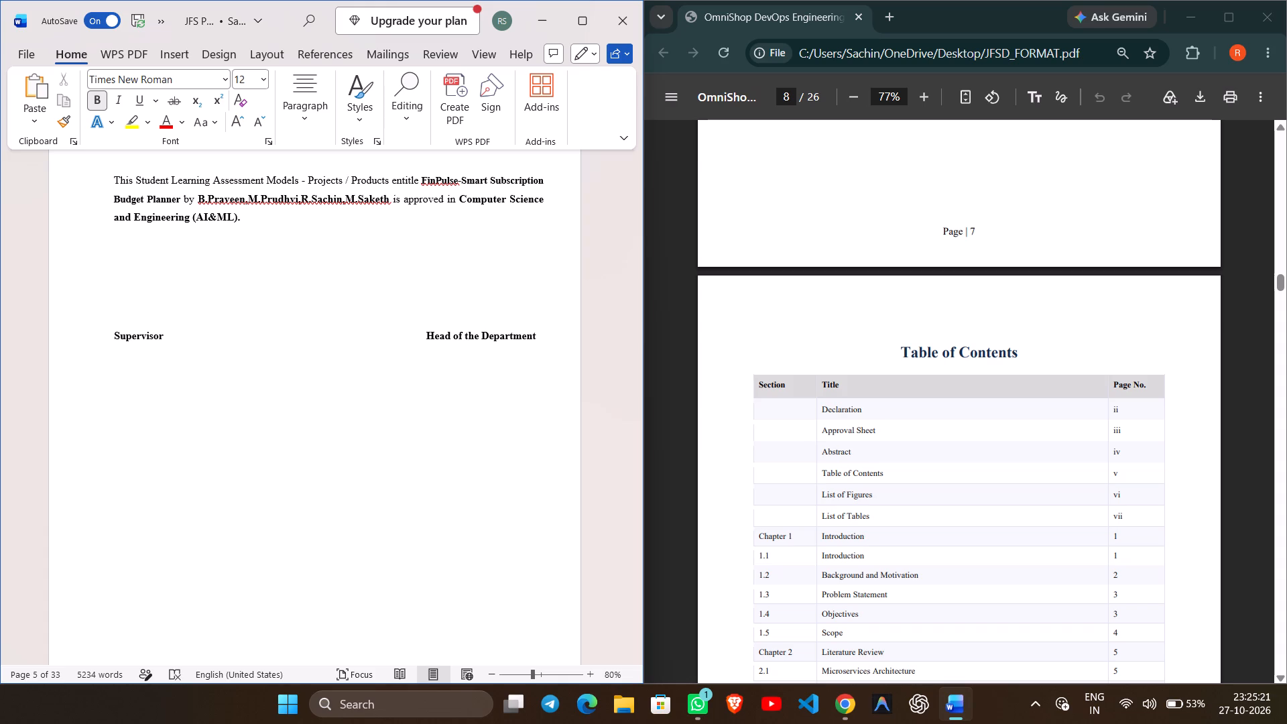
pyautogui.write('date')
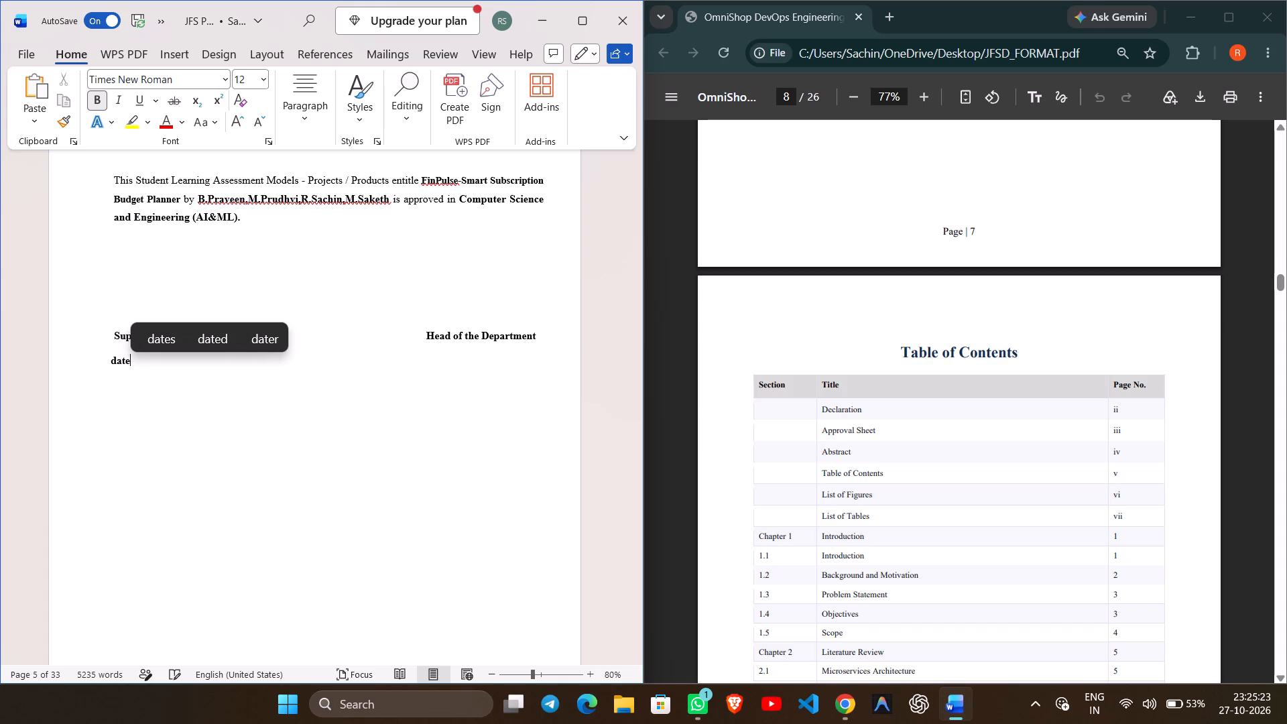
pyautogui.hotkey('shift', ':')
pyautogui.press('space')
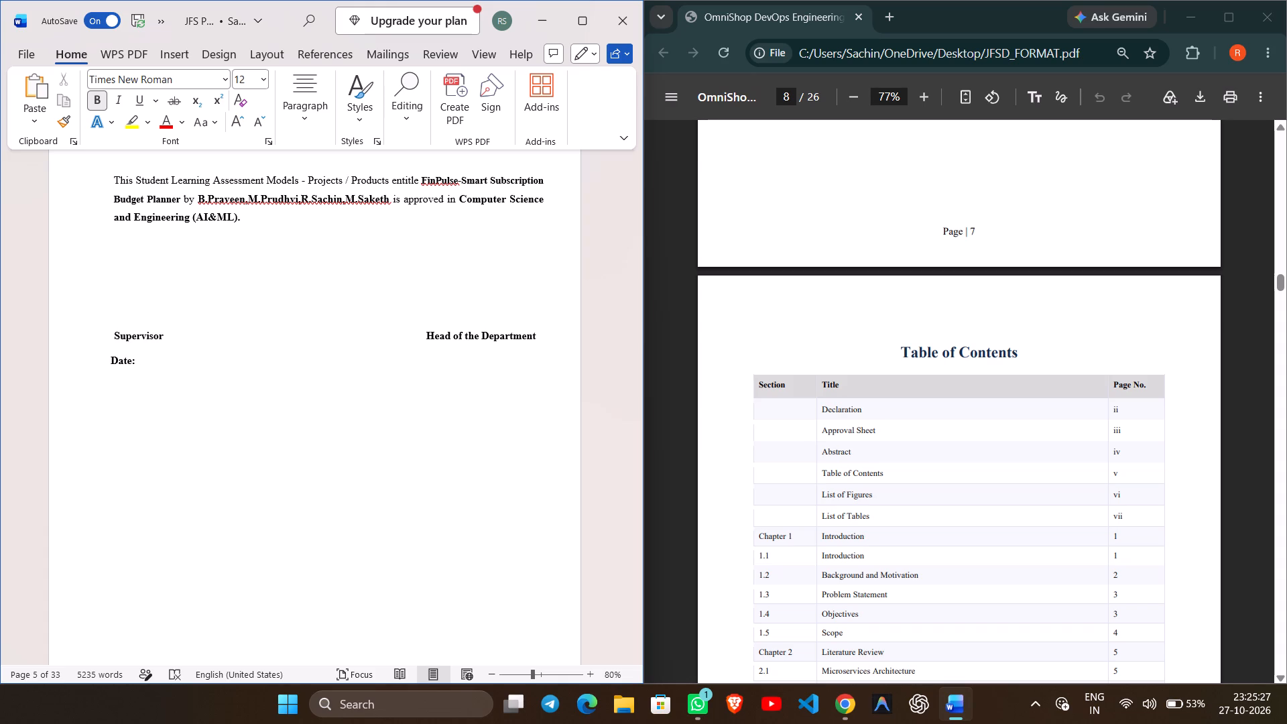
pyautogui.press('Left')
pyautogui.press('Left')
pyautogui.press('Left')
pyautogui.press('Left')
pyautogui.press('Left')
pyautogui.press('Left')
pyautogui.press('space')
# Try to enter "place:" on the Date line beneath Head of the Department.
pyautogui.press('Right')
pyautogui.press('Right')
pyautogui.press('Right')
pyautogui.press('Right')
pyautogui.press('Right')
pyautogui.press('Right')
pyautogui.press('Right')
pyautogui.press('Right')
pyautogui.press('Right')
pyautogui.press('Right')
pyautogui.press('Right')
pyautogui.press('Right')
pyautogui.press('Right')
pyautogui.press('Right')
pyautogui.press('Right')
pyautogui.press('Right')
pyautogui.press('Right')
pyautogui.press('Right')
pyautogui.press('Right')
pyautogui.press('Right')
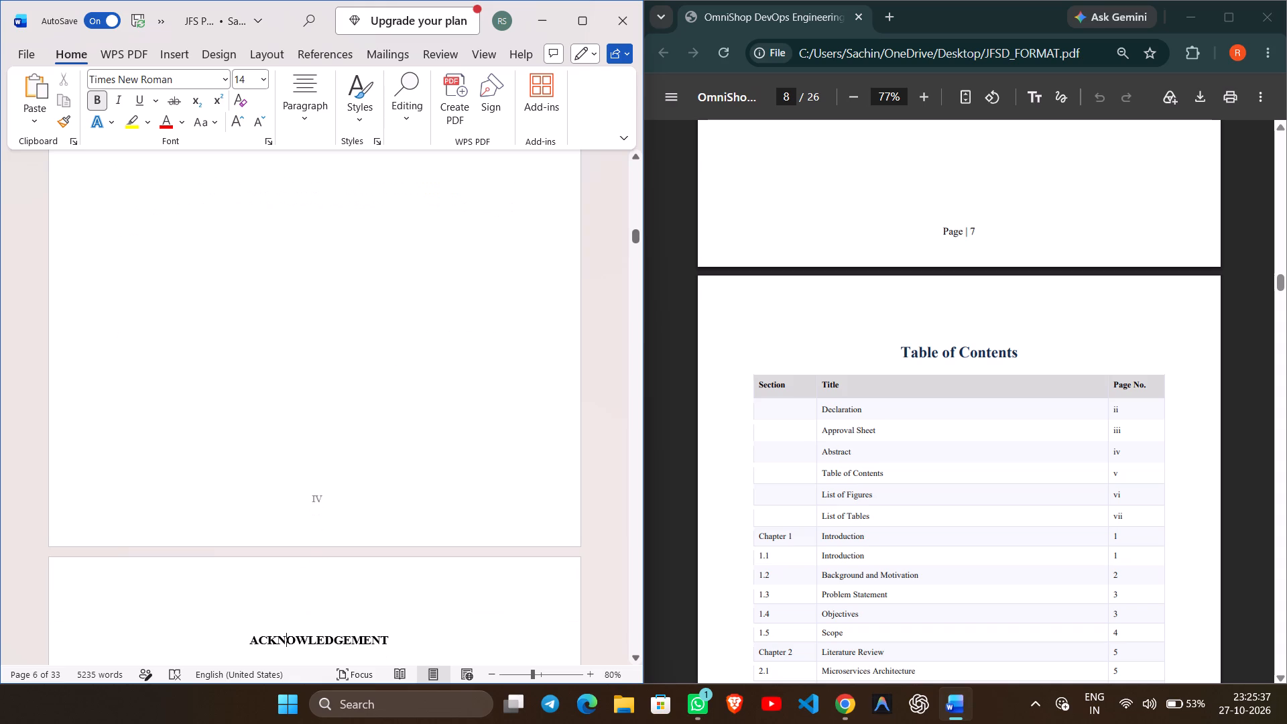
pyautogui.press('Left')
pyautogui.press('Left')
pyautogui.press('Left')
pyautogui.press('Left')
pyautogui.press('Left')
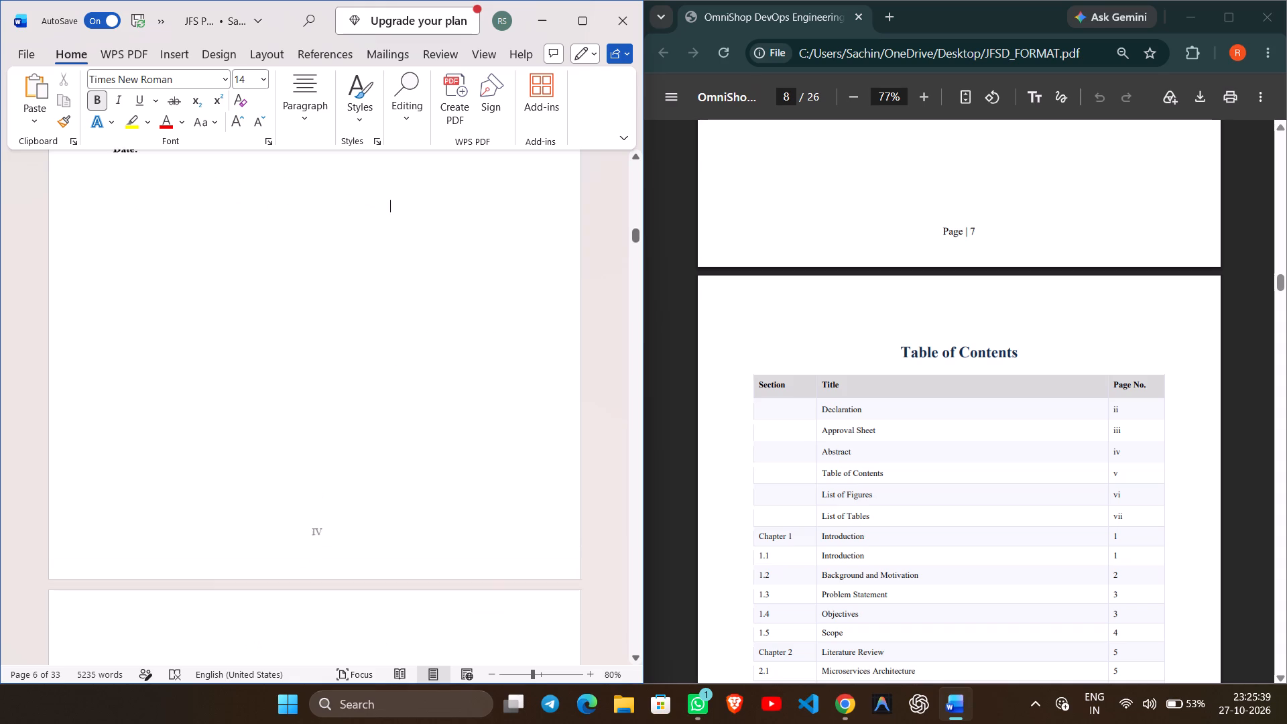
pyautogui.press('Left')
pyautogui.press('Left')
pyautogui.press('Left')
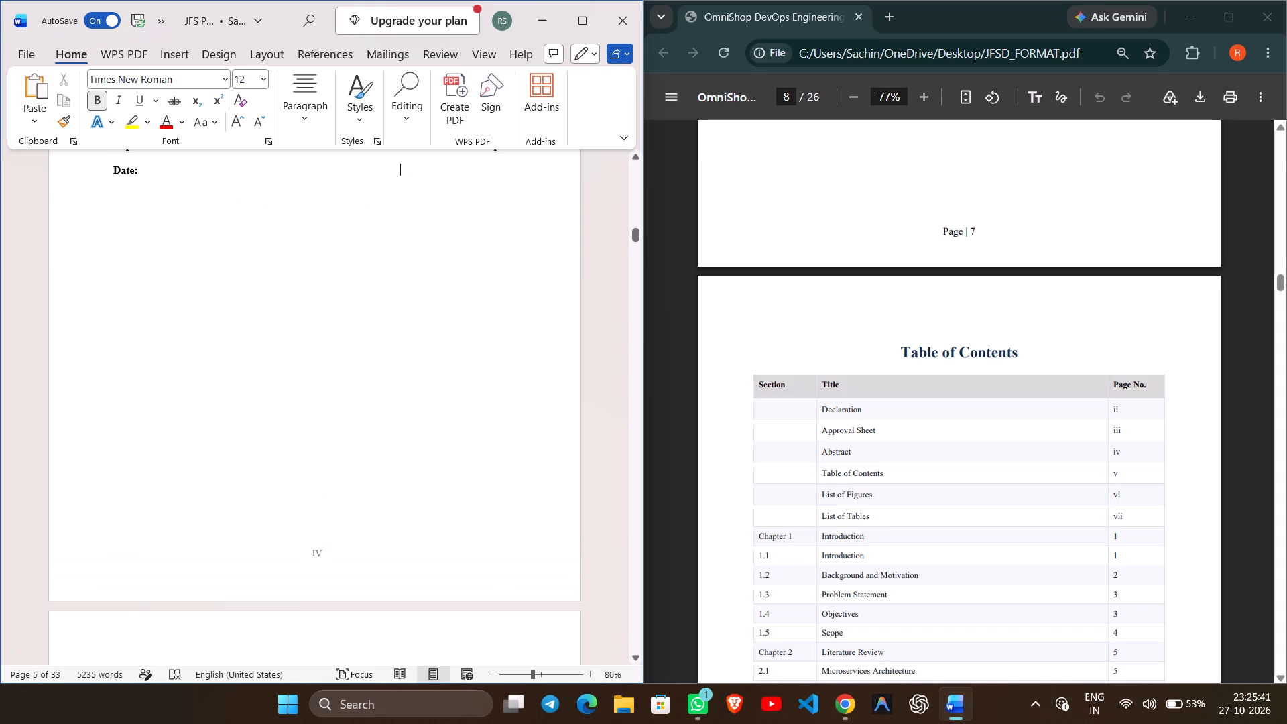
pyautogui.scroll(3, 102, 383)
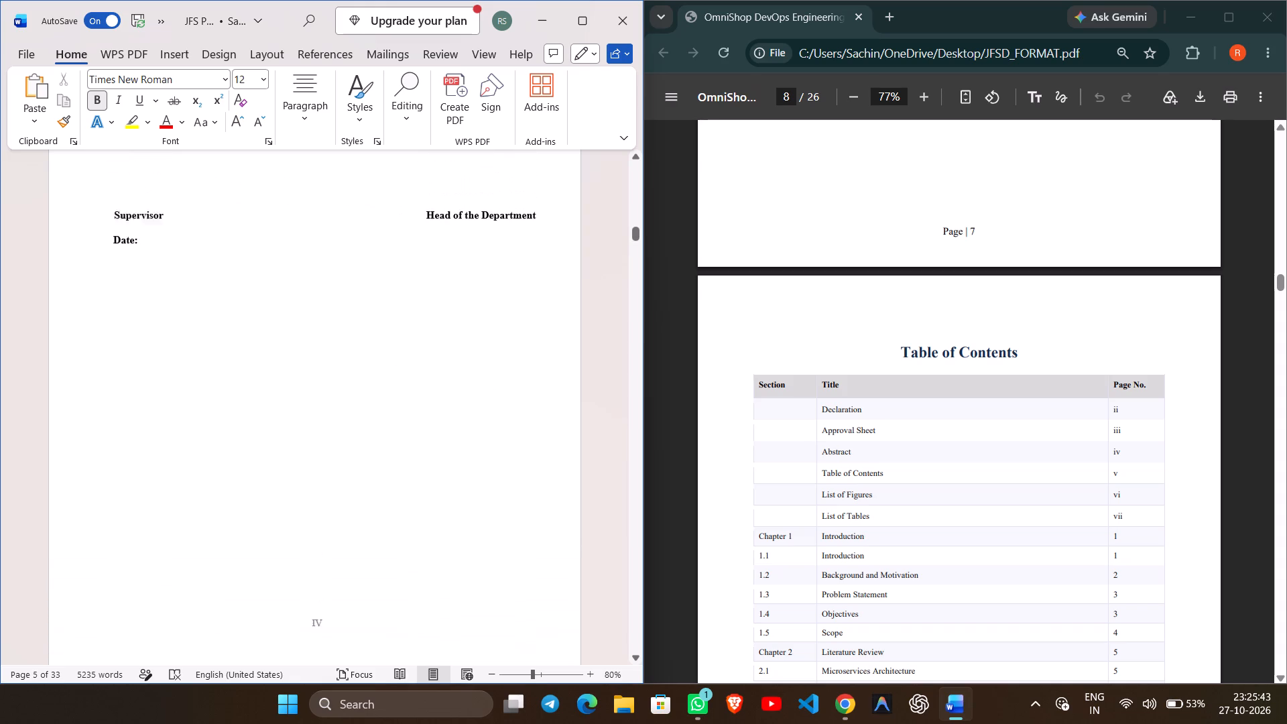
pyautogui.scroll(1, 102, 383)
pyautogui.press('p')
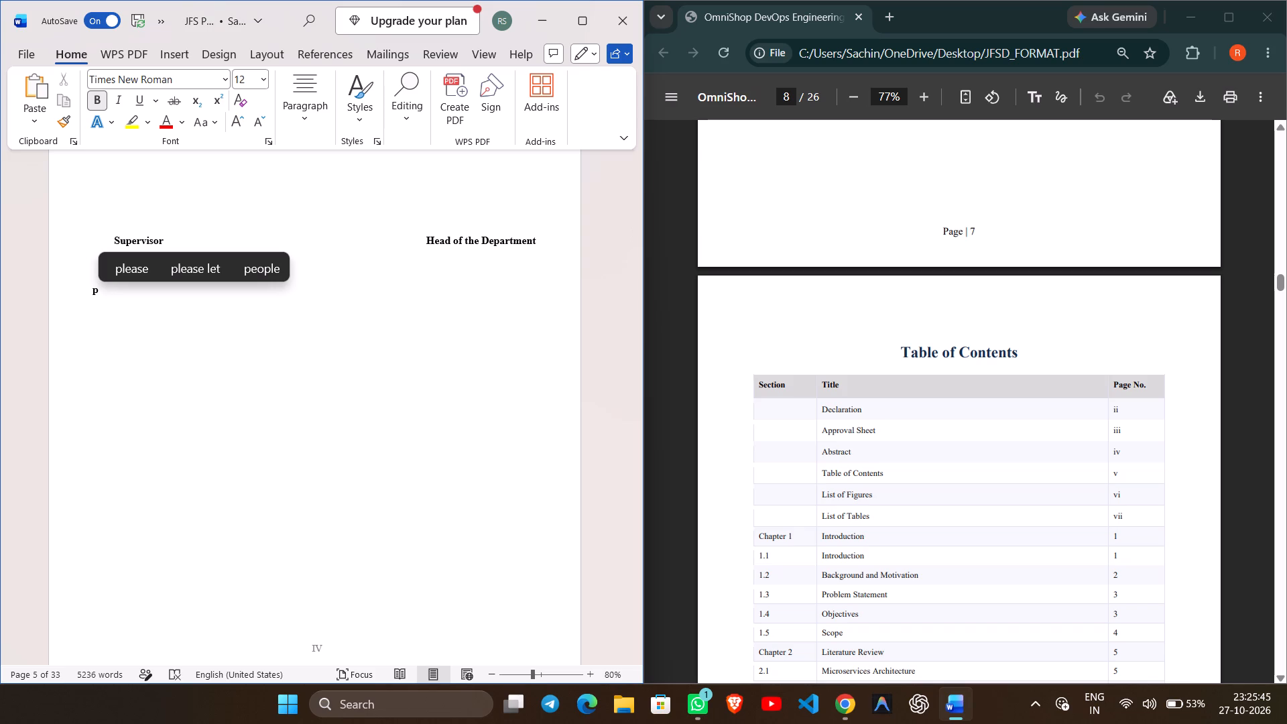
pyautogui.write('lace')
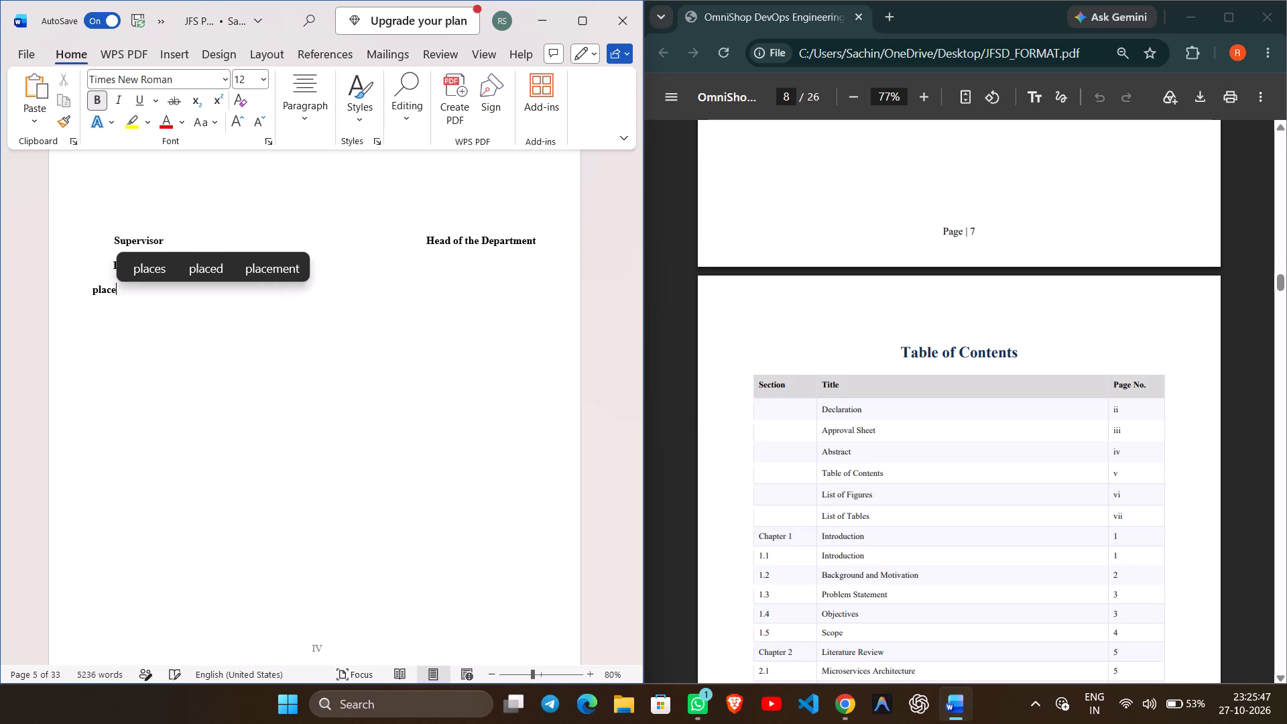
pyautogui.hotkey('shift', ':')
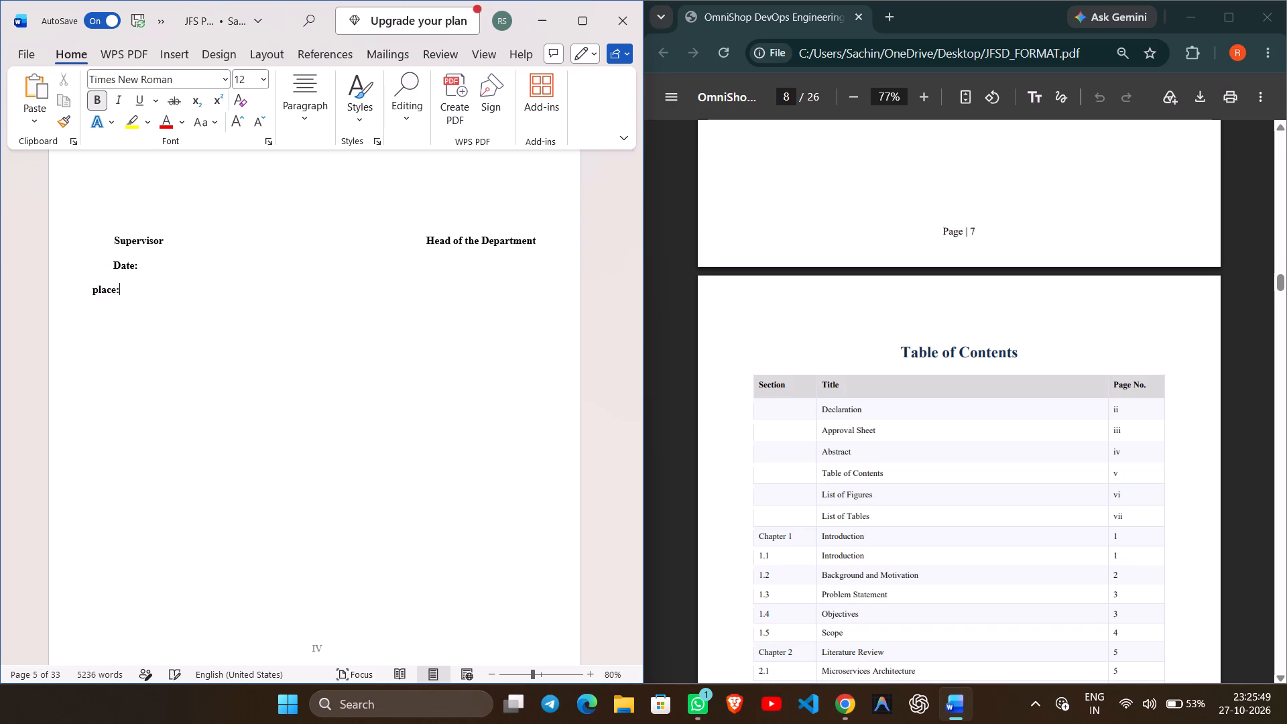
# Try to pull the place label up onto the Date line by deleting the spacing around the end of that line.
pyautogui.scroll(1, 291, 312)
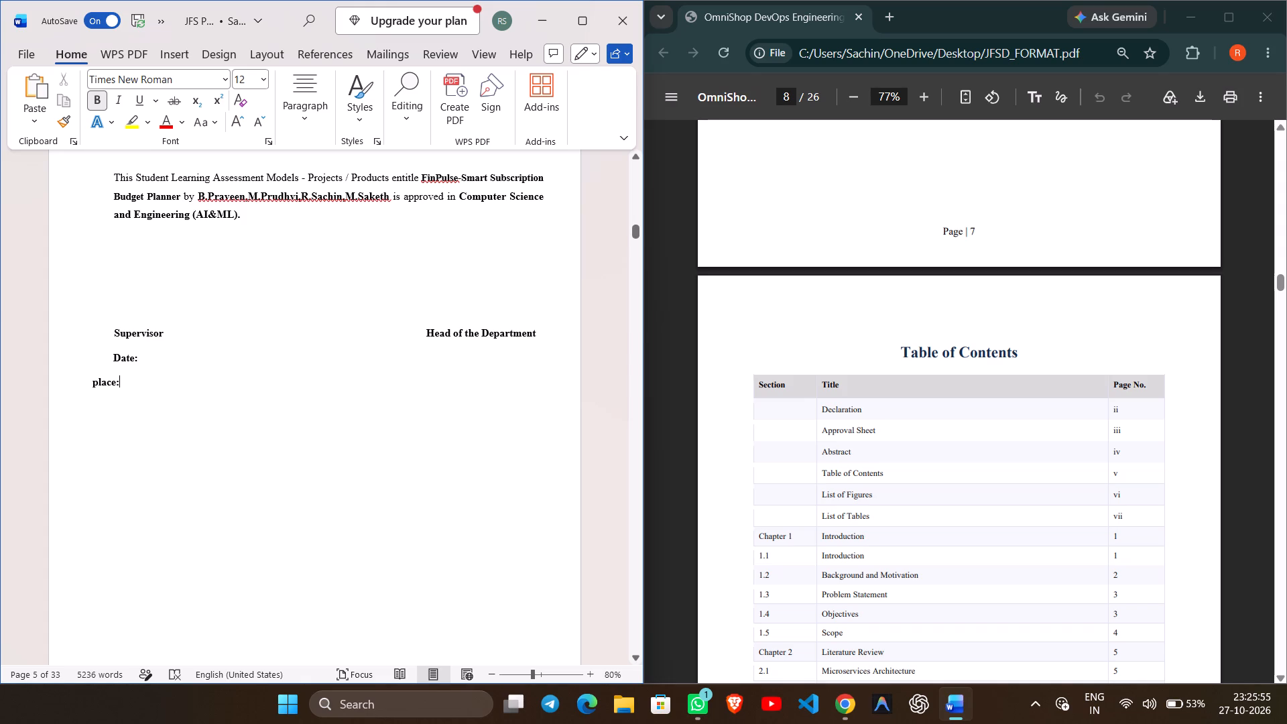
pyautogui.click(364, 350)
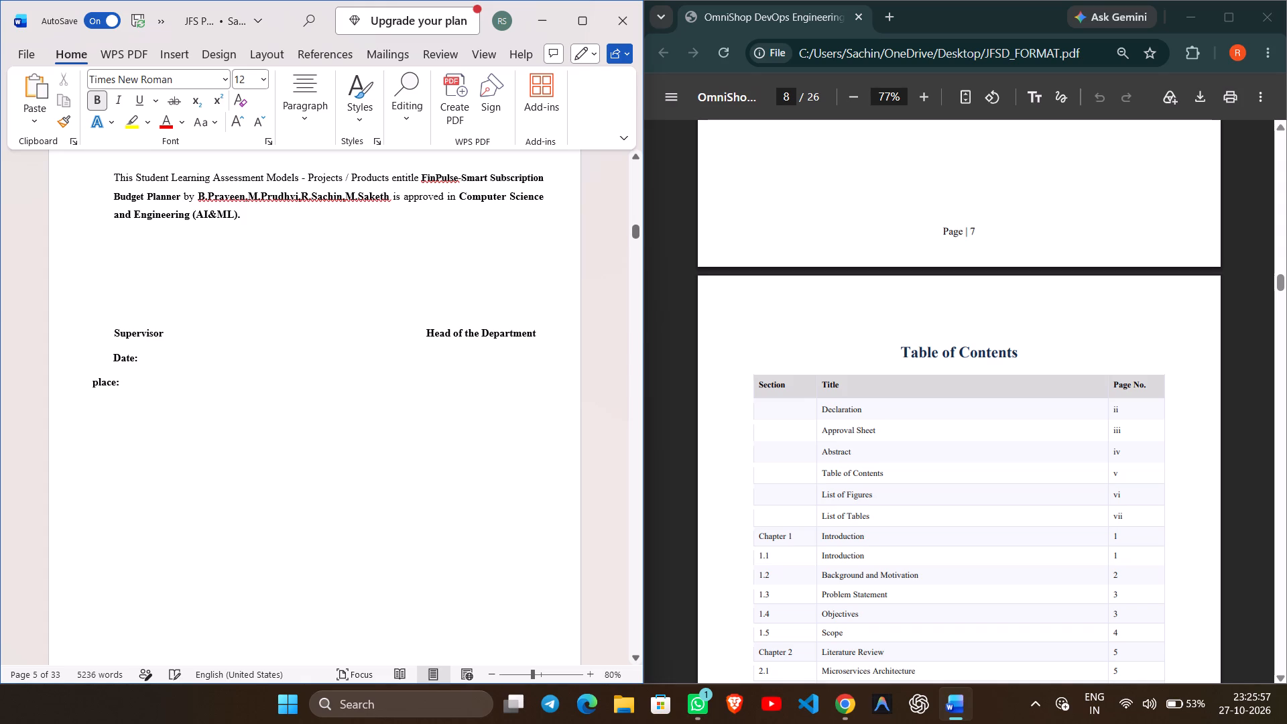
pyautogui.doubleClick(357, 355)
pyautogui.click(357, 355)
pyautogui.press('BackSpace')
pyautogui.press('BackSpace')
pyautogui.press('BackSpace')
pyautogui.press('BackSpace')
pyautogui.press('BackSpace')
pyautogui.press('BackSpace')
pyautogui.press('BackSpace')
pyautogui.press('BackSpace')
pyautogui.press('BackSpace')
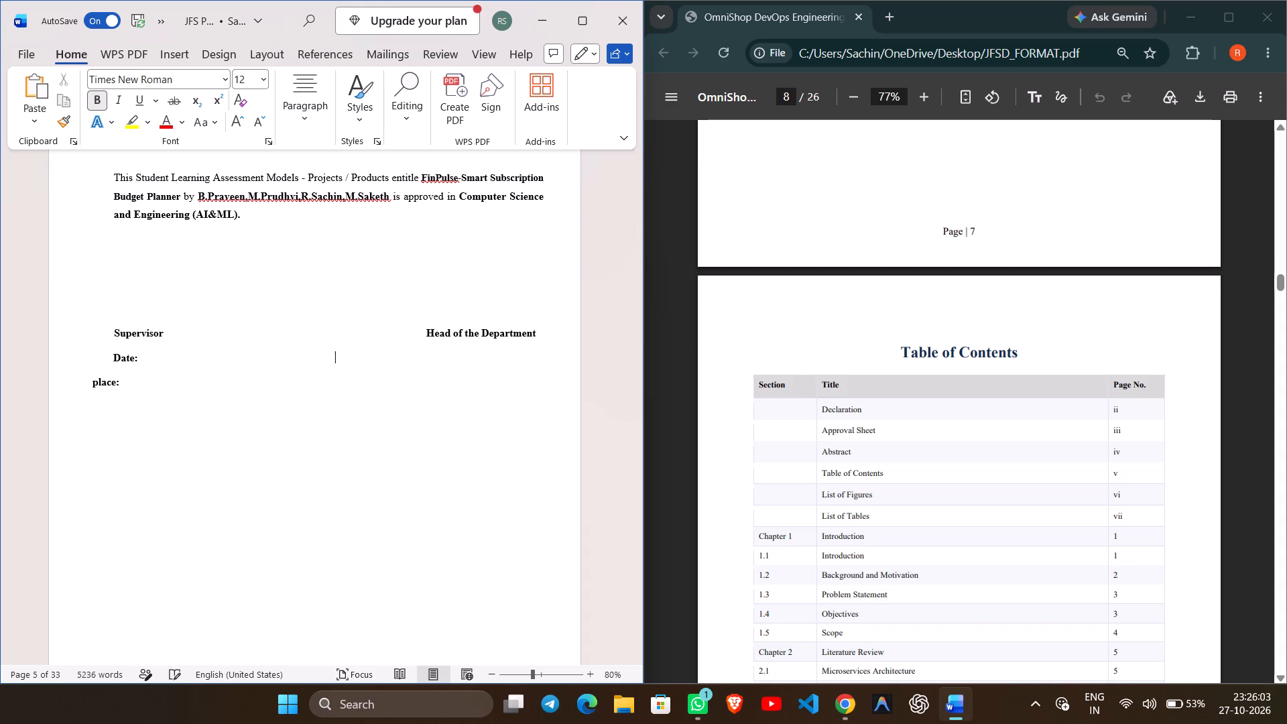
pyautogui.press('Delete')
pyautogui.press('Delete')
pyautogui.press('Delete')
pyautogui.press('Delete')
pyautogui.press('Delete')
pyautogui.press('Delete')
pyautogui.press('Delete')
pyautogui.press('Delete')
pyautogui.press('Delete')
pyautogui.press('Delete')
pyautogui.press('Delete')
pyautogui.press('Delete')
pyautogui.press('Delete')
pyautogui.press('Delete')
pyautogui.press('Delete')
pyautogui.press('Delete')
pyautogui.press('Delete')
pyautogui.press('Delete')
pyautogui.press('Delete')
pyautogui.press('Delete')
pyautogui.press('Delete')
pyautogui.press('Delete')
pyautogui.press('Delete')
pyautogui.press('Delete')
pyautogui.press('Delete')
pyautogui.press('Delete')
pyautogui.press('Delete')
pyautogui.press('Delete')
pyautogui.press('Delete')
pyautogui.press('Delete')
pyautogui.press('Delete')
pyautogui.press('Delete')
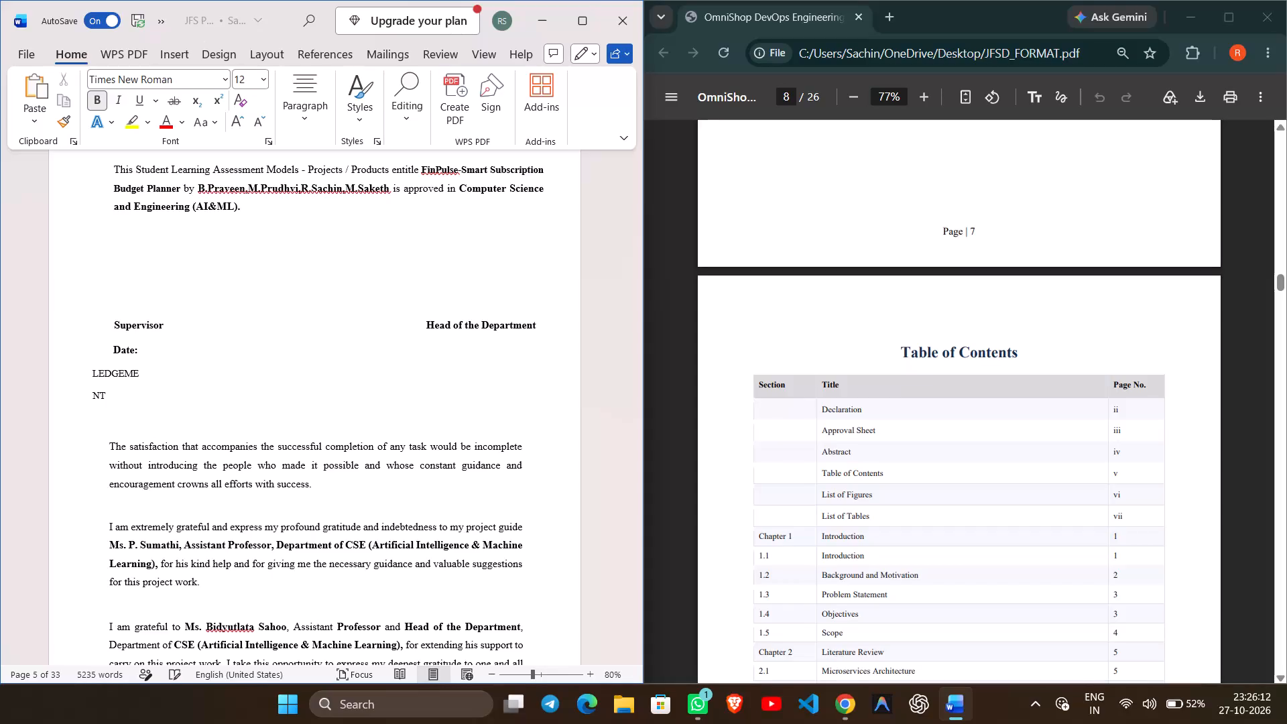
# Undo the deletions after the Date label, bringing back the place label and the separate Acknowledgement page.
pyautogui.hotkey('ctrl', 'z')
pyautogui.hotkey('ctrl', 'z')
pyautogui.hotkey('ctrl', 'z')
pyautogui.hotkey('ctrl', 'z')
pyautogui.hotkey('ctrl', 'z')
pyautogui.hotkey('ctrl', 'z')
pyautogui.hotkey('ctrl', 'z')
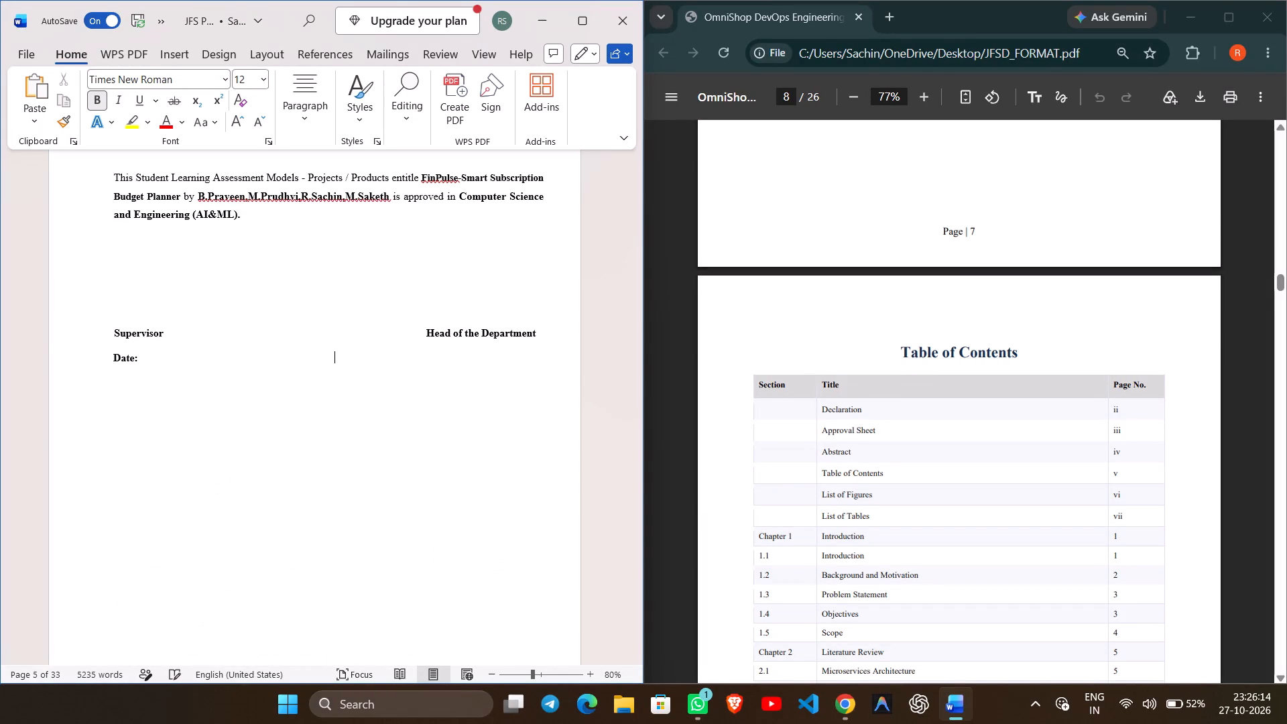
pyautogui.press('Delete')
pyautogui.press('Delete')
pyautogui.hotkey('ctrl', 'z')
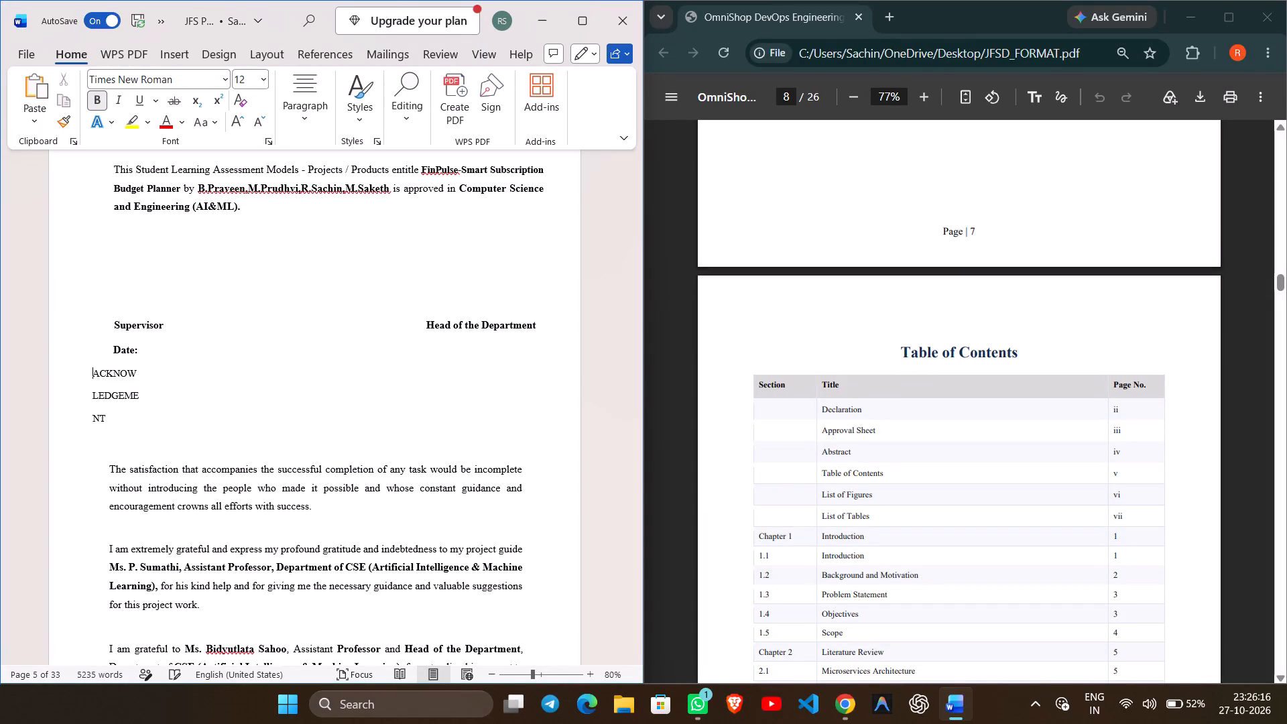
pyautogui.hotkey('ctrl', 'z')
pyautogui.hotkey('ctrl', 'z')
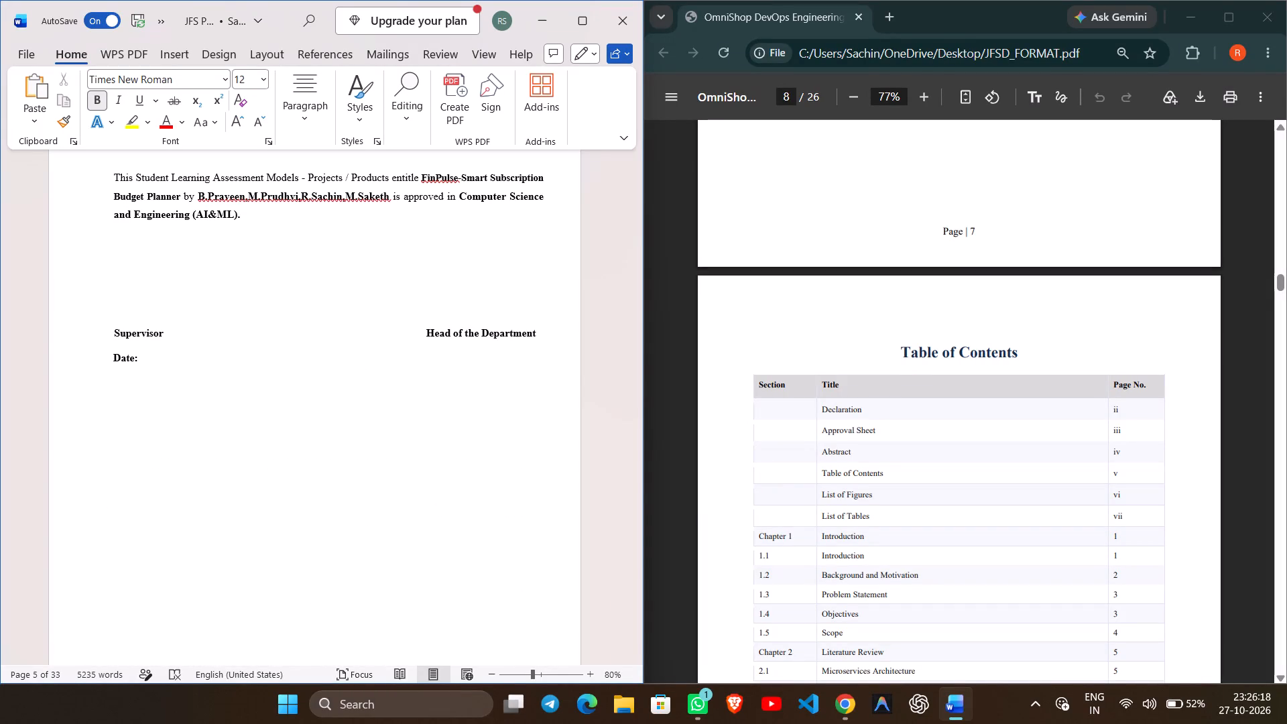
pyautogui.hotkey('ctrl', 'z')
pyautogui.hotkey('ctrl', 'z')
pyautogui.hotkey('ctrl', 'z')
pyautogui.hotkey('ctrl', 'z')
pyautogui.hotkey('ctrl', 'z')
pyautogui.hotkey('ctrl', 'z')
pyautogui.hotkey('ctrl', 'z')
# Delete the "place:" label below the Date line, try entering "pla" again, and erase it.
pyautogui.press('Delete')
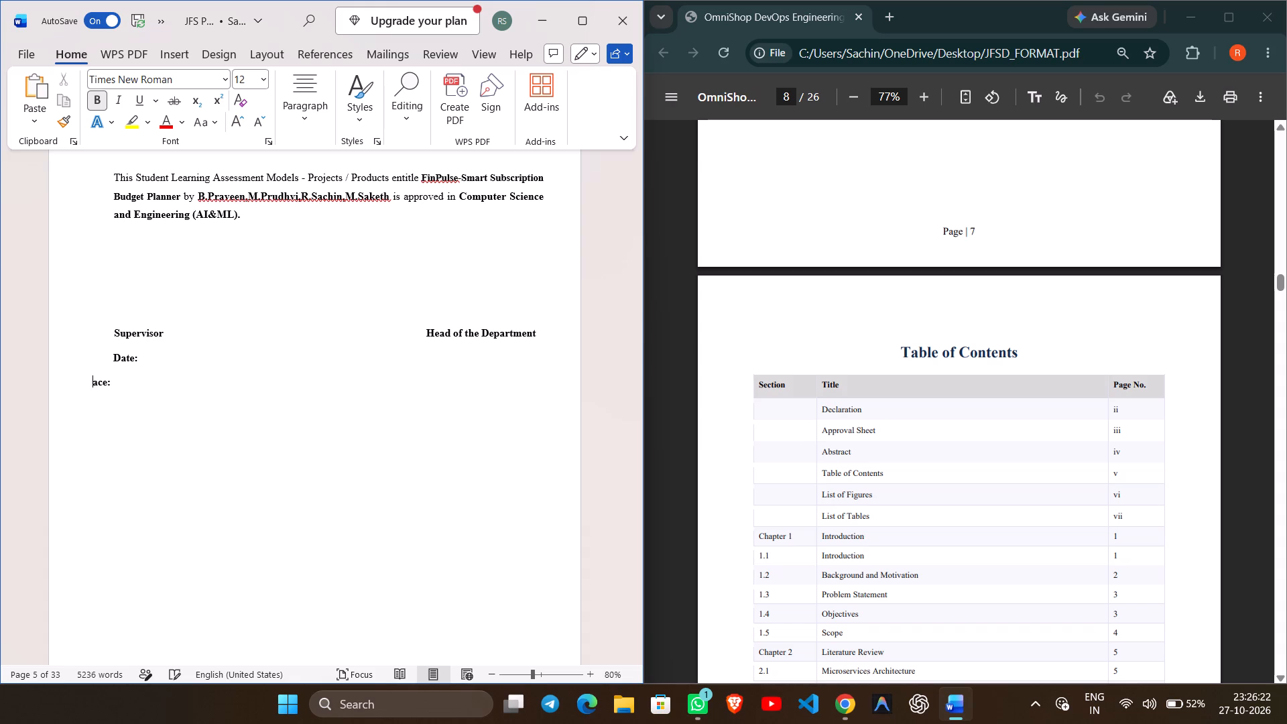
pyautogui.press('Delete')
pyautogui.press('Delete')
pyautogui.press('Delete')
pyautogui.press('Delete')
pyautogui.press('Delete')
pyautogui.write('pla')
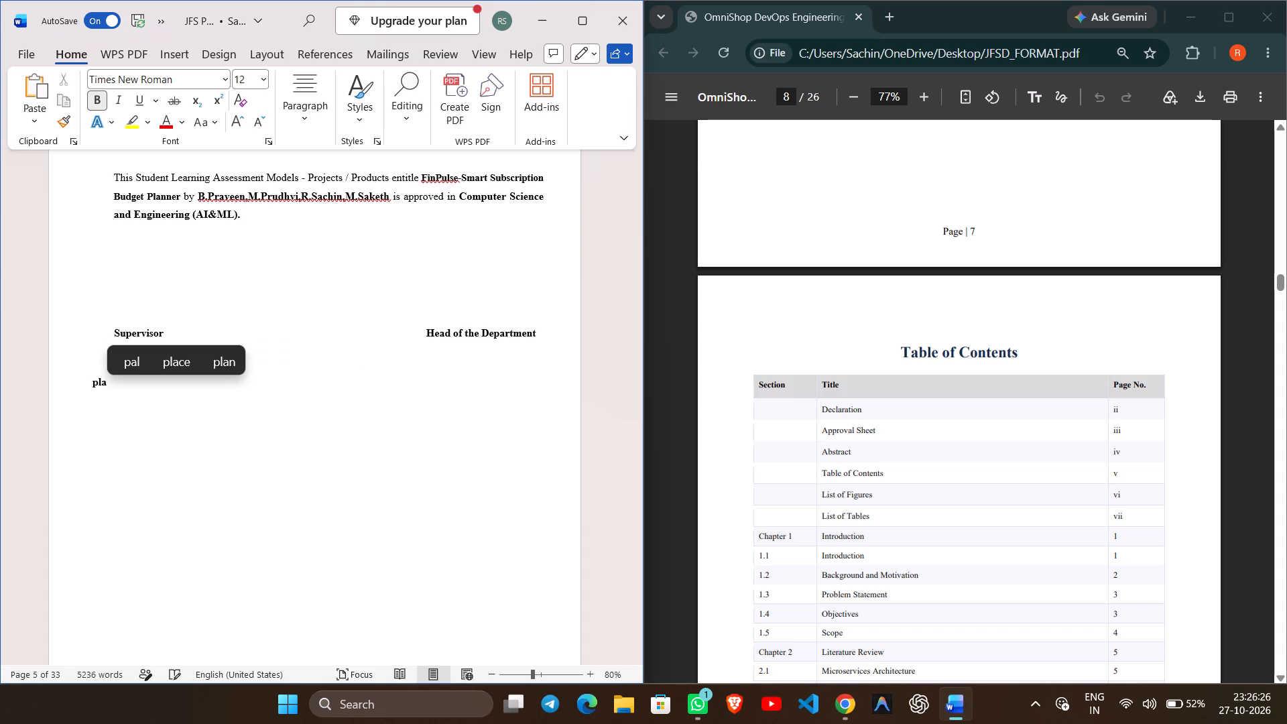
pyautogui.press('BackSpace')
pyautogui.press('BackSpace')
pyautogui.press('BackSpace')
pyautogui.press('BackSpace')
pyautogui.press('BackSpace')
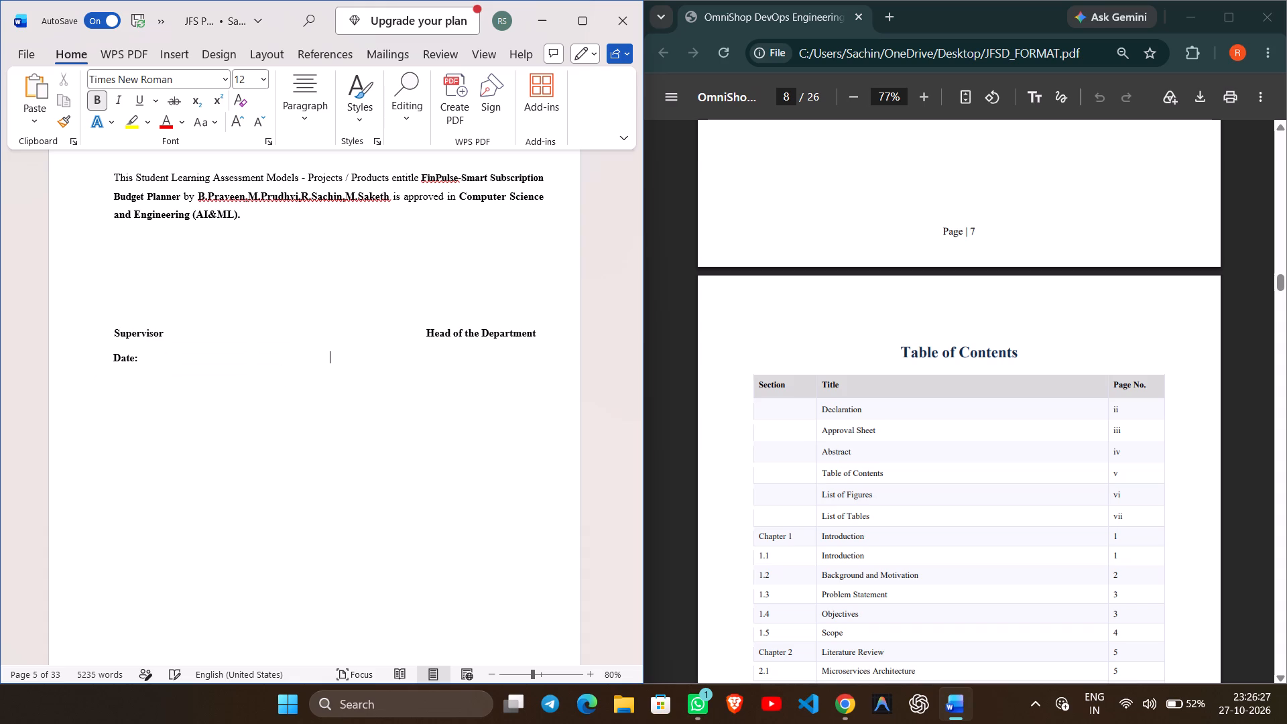
# Delete the Approval Sheet's signature block, including the Supervisor, Head of the Department and Date labels and the blank lines above them.
pyautogui.click(483, 373)
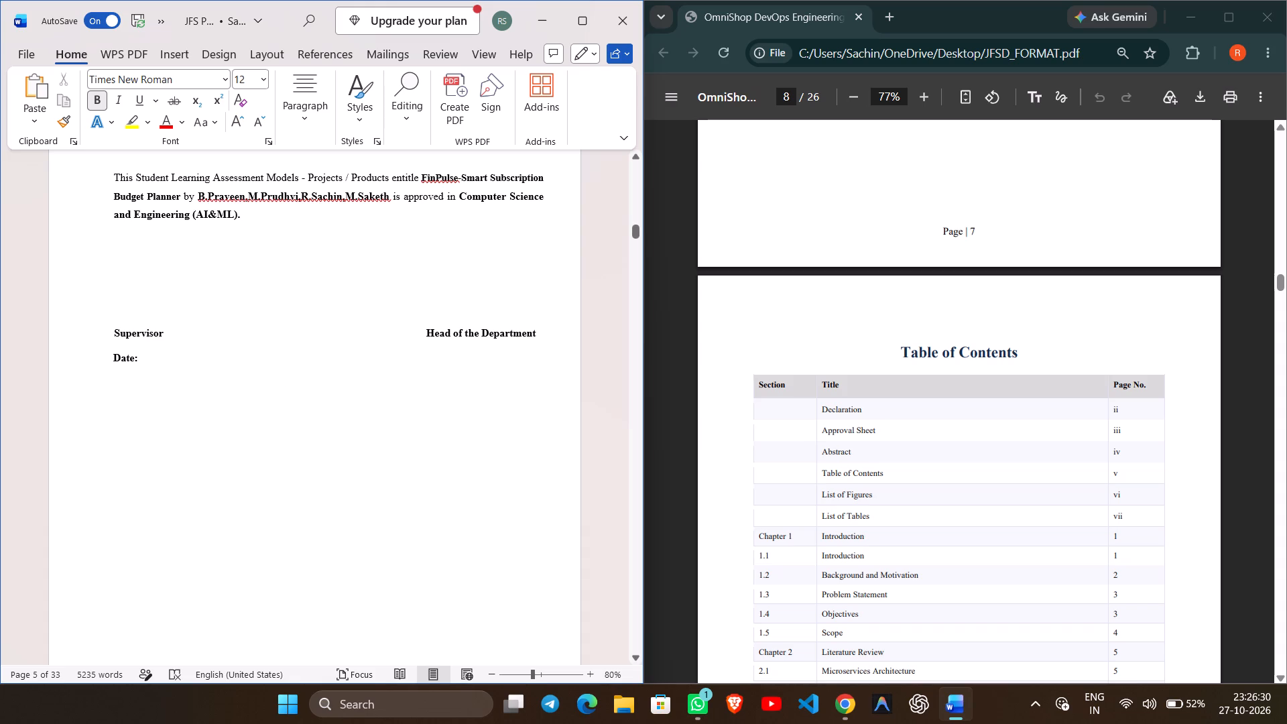
pyautogui.click(470, 364)
pyautogui.click(42, 282)
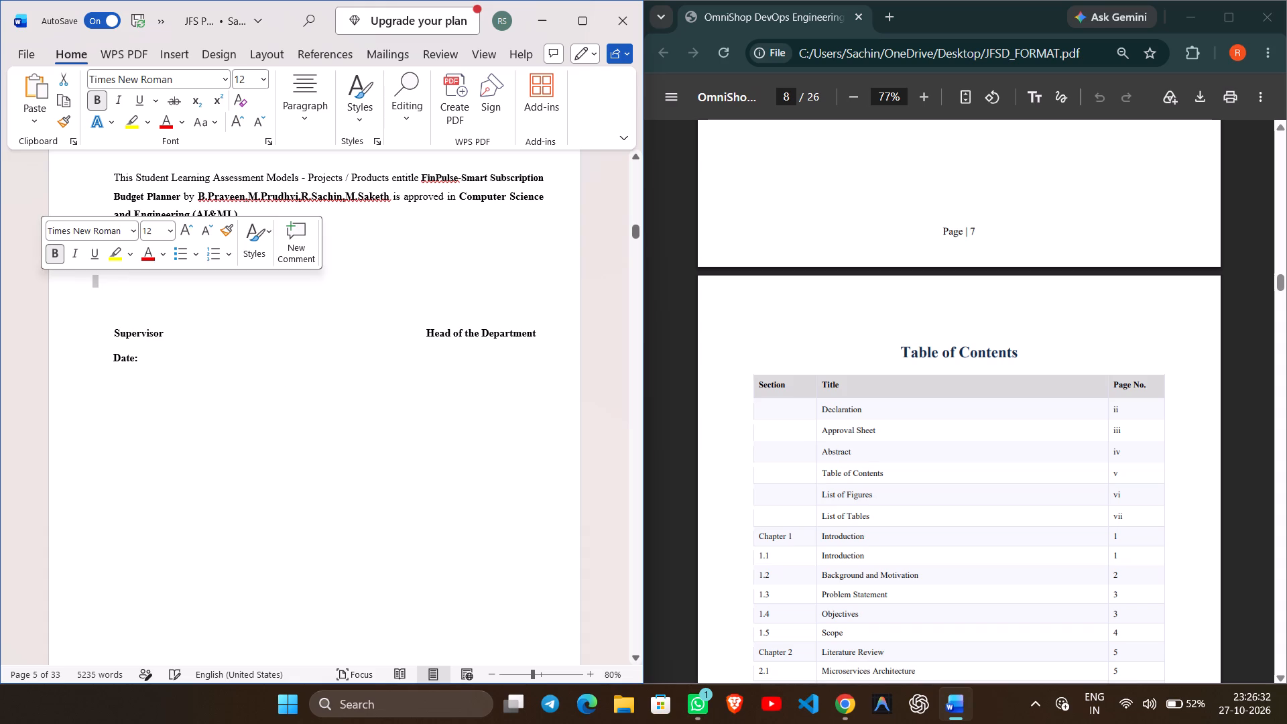
pyautogui.click(93, 286)
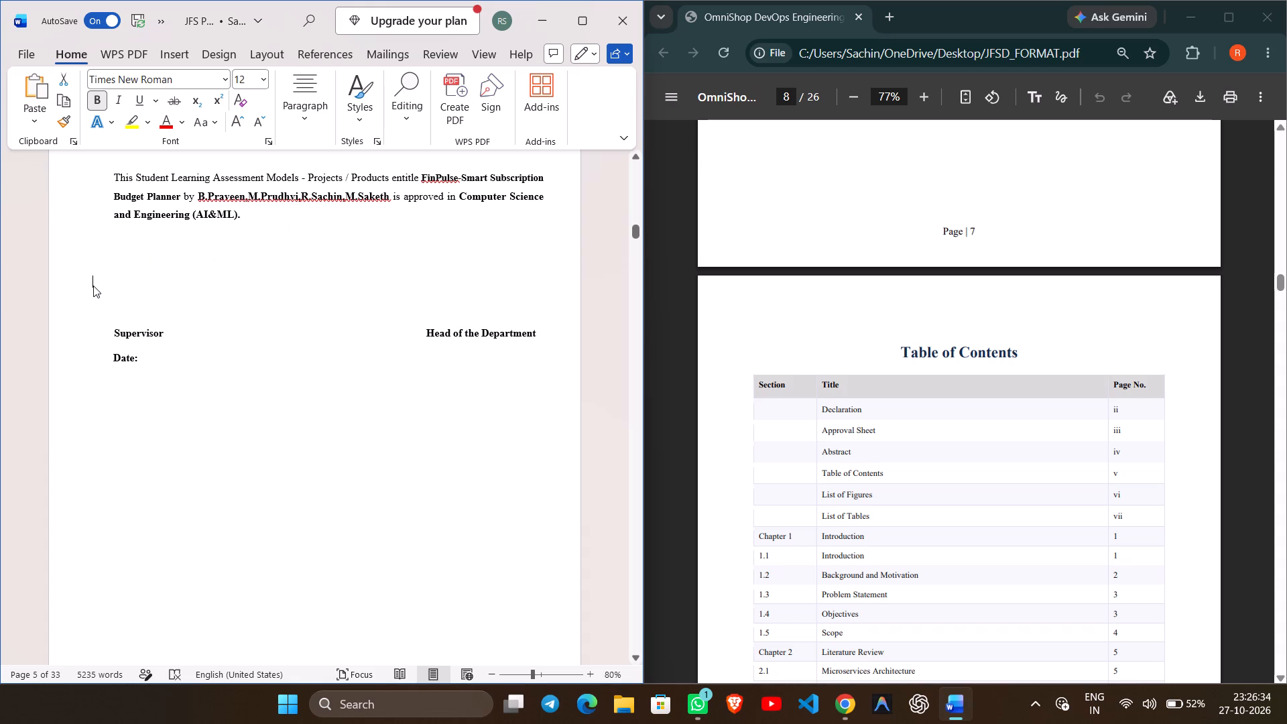
pyautogui.moveTo(92, 274); pyautogui.dragTo(428, 495)
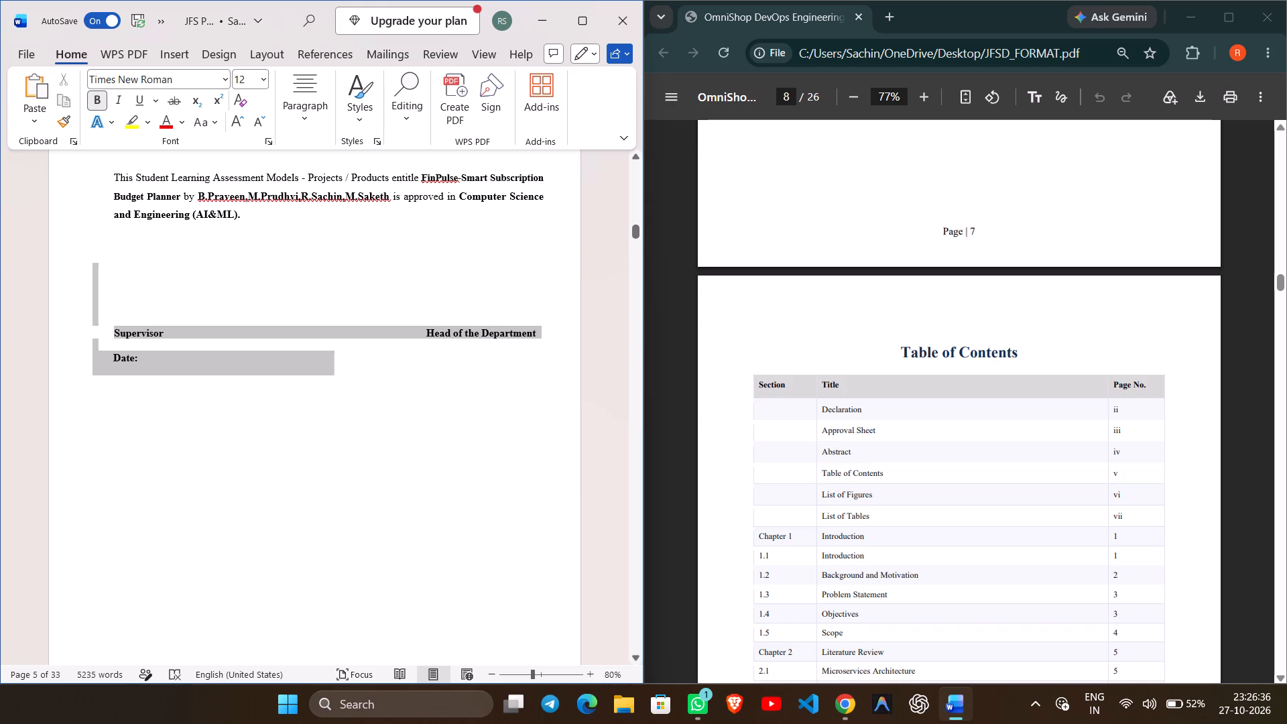
pyautogui.moveTo(428, 495); pyautogui.dragTo(425, 494)
pyautogui.press('BackSpace')
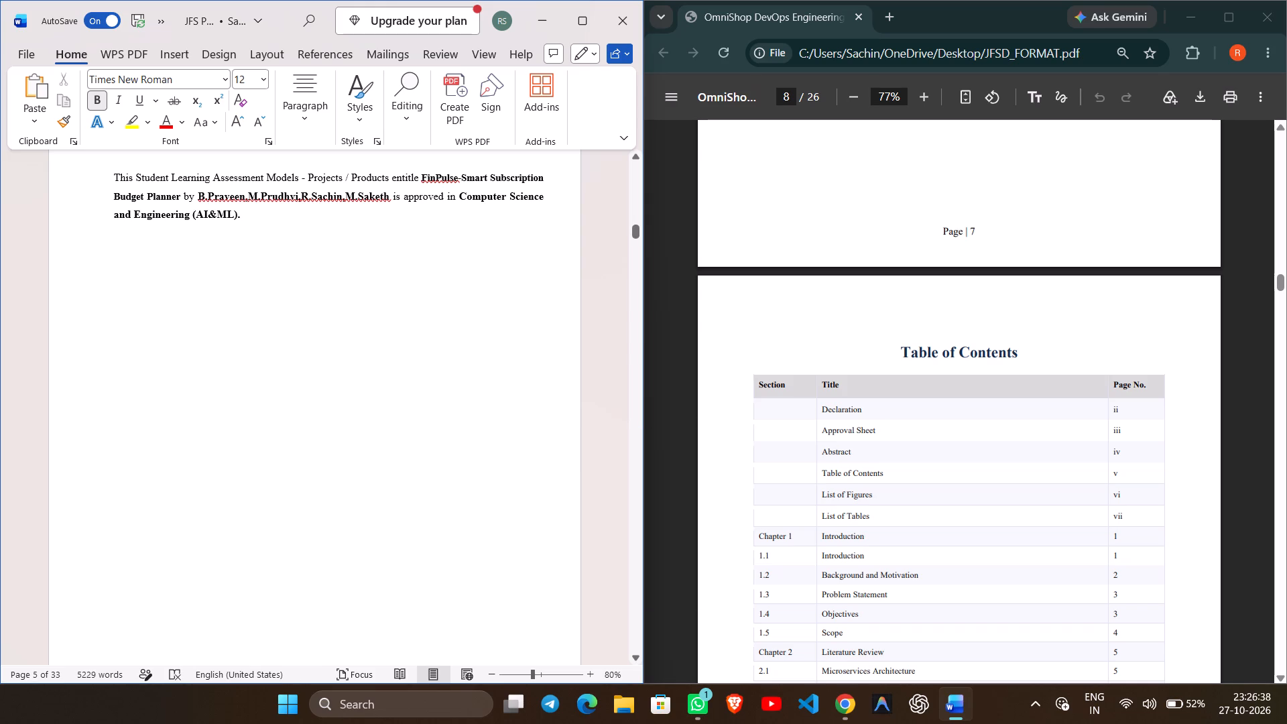
# Following the reference PDF's Approval Sheet, enter a bold "Superior:" label below the approval paragraph in the report.
pyautogui.scroll(3, 896, 408)
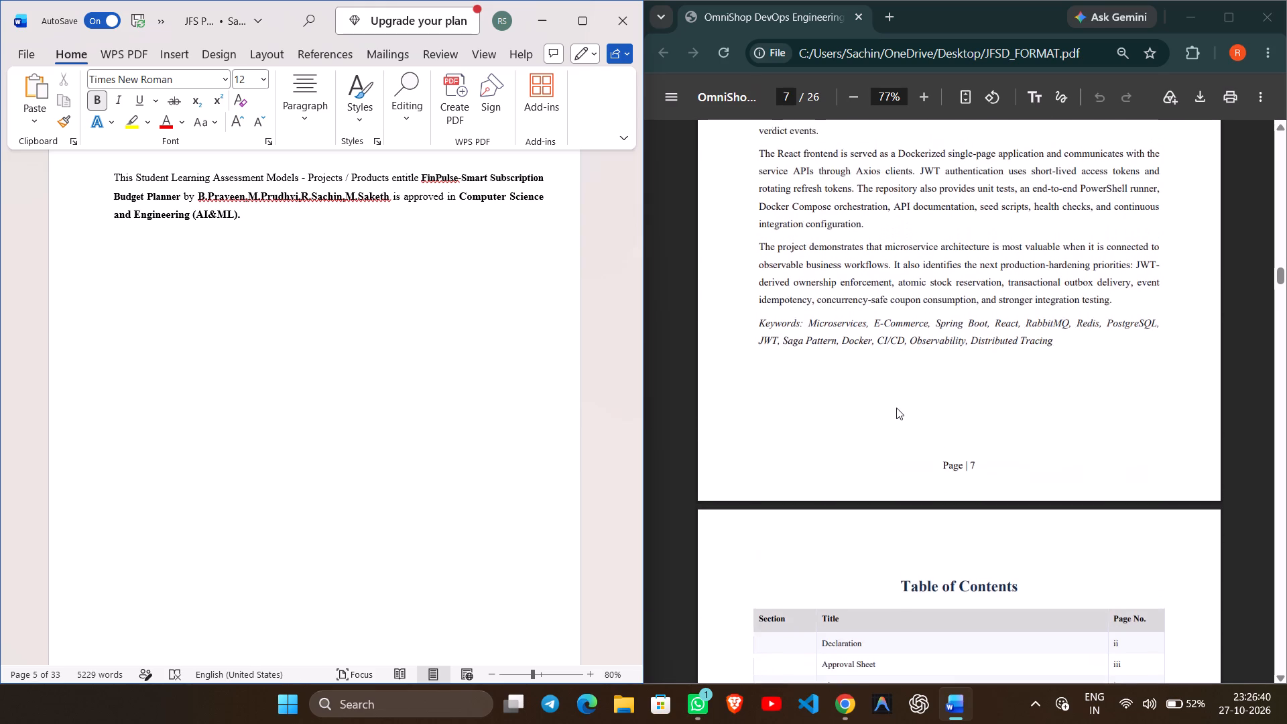
pyautogui.scroll(5, 896, 408)
pyautogui.scroll(-1, 896, 408)
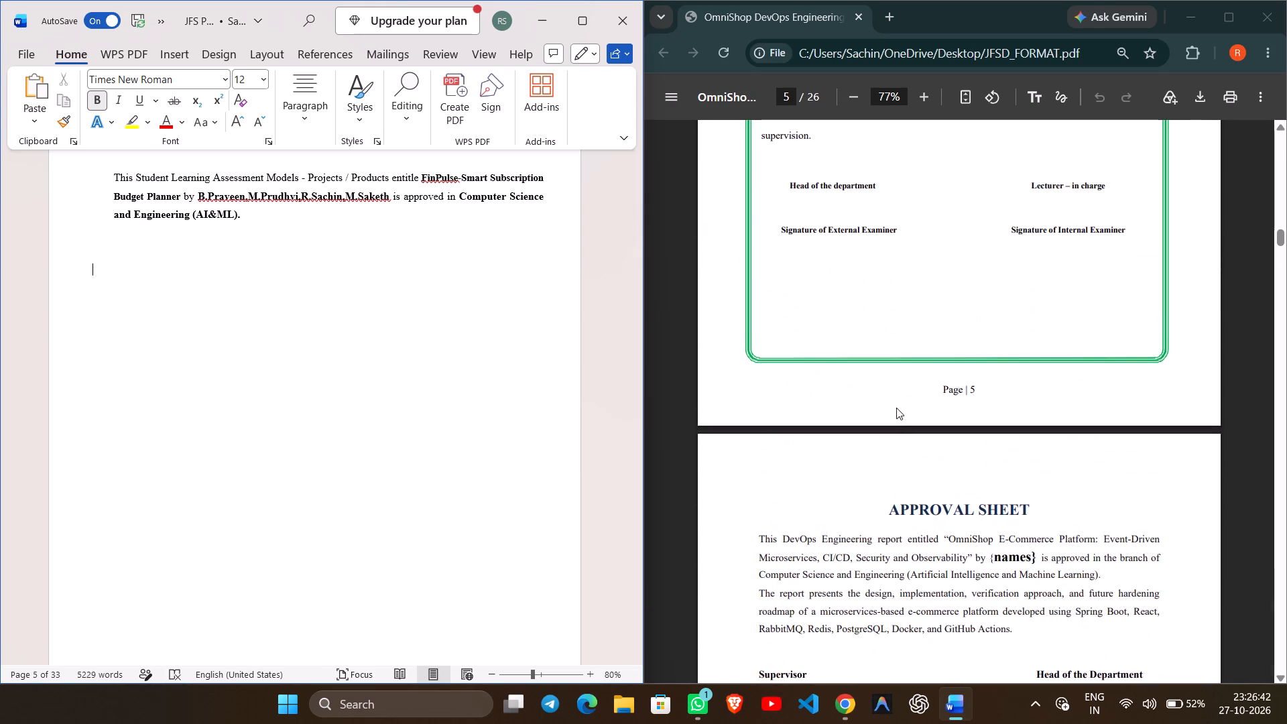
pyautogui.scroll(-3, 896, 408)
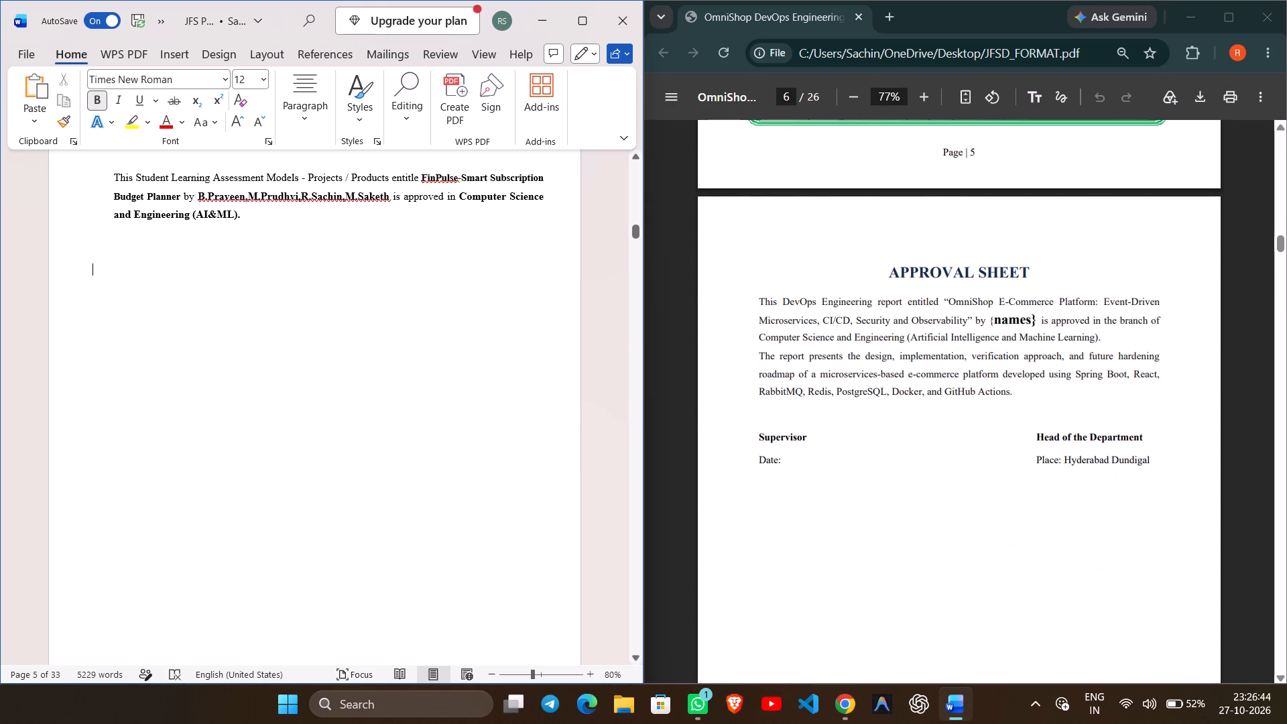
pyautogui.press('space')
pyautogui.press('space')
pyautogui.press('space')
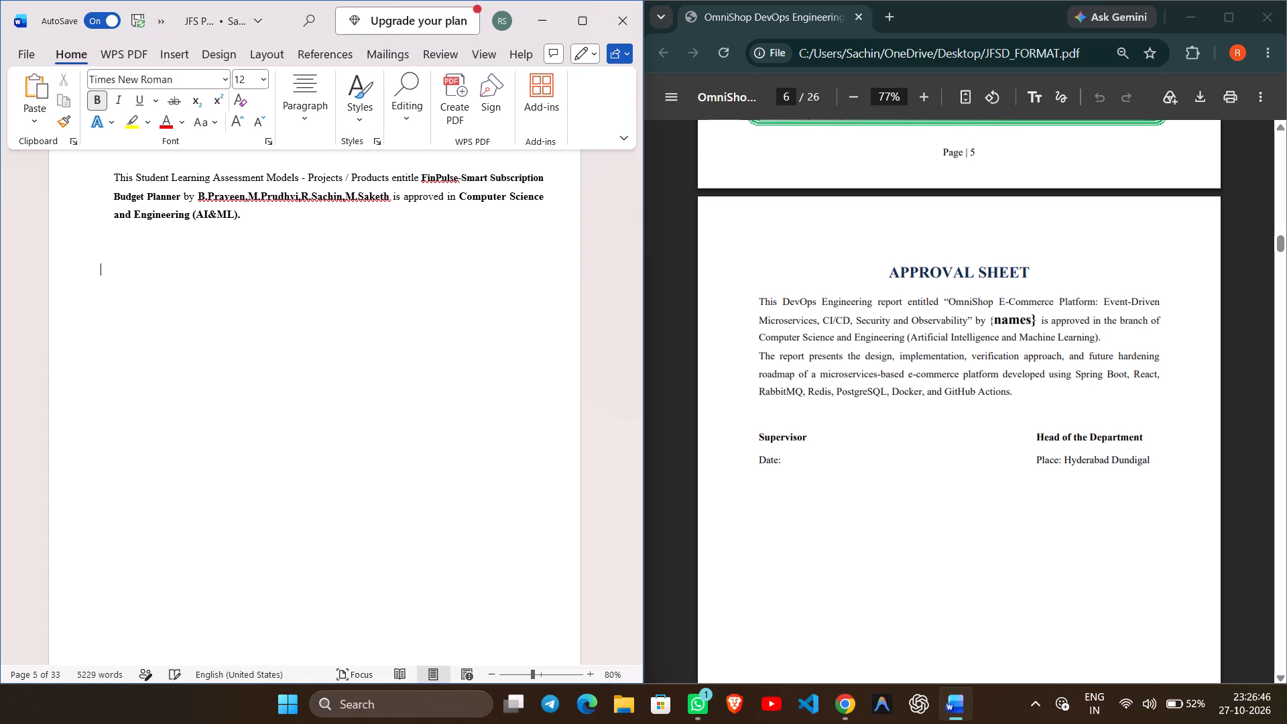
pyautogui.press('space')
pyautogui.press('space')
pyautogui.press('space')
pyautogui.write('su')
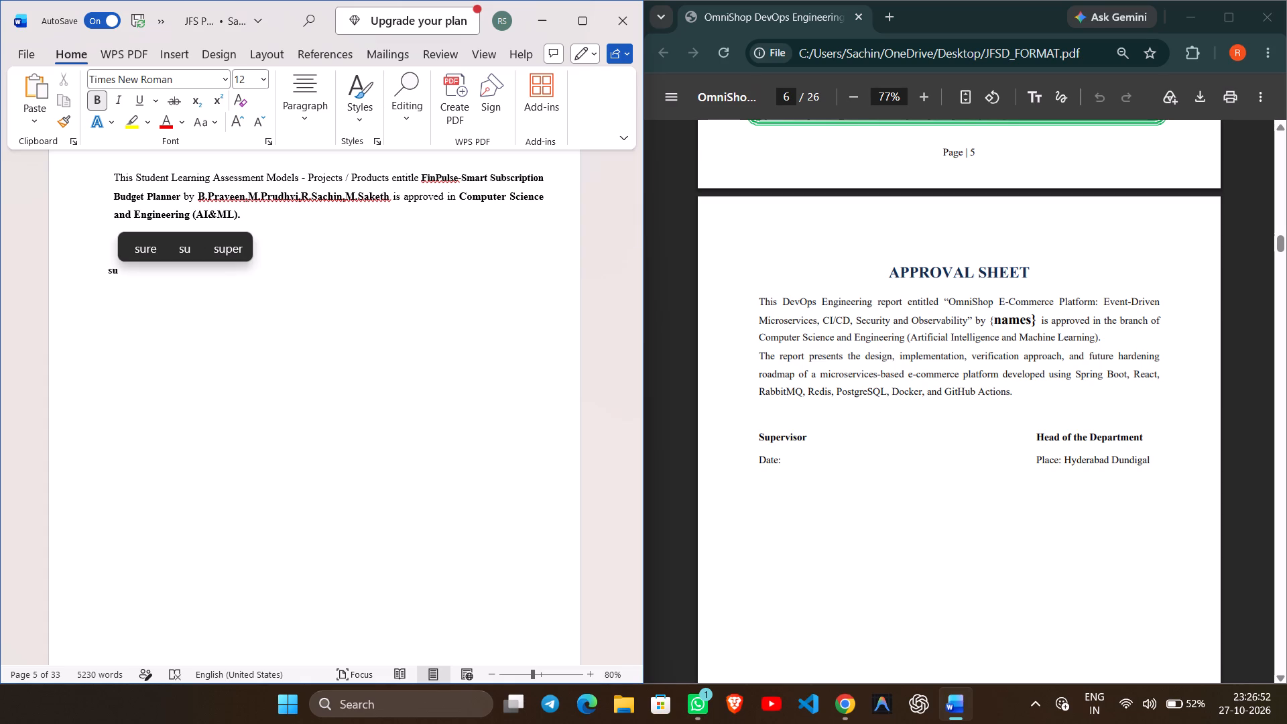
pyautogui.write('pe')
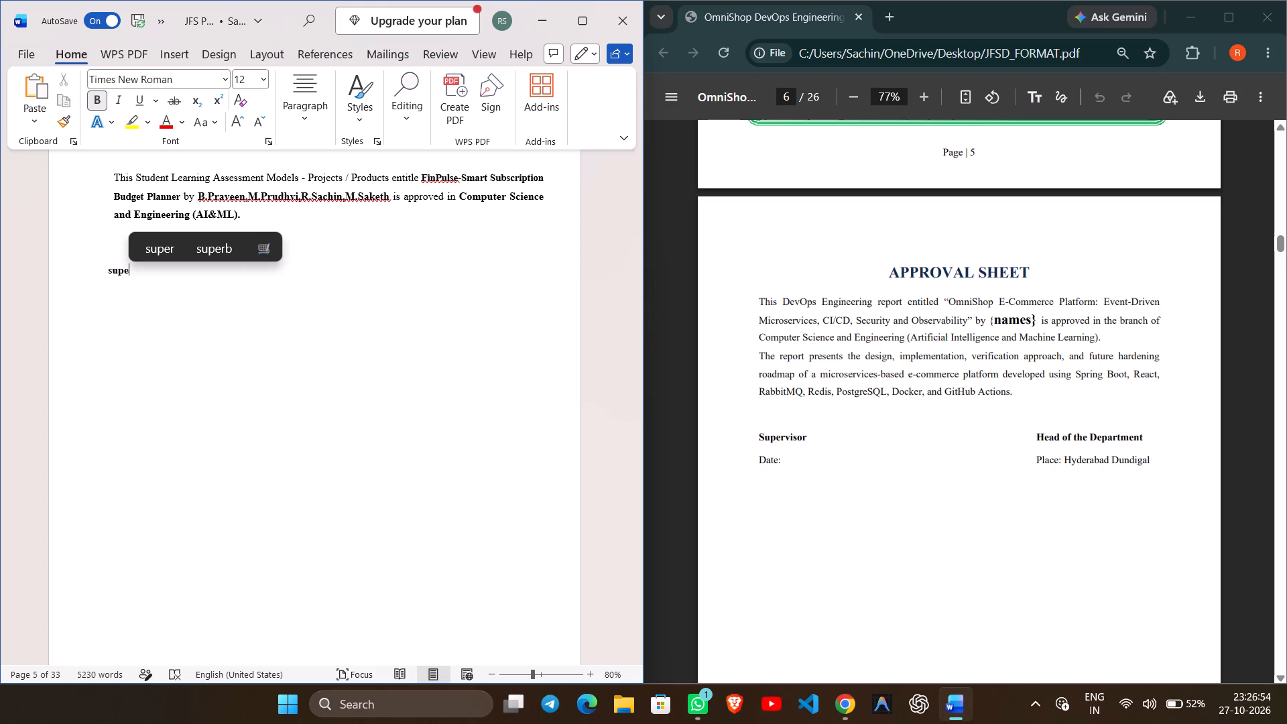
pyautogui.write('rior')
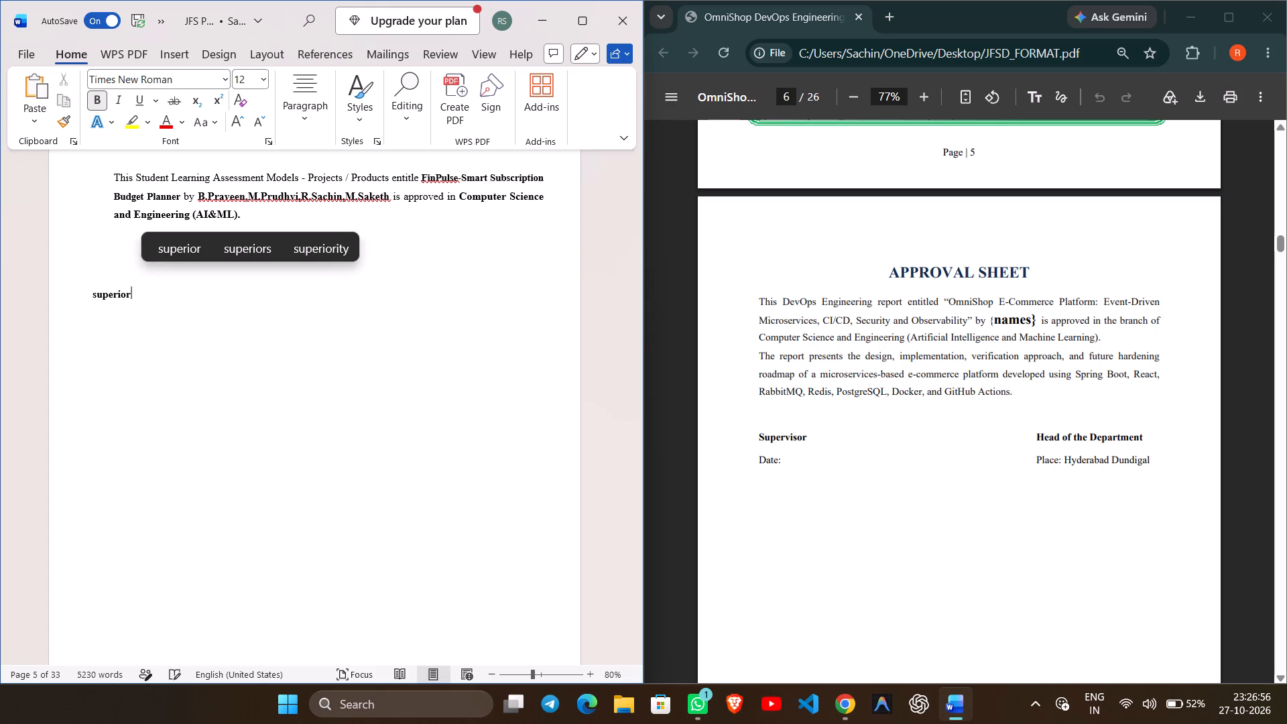
pyautogui.hotkey('shift', ':')
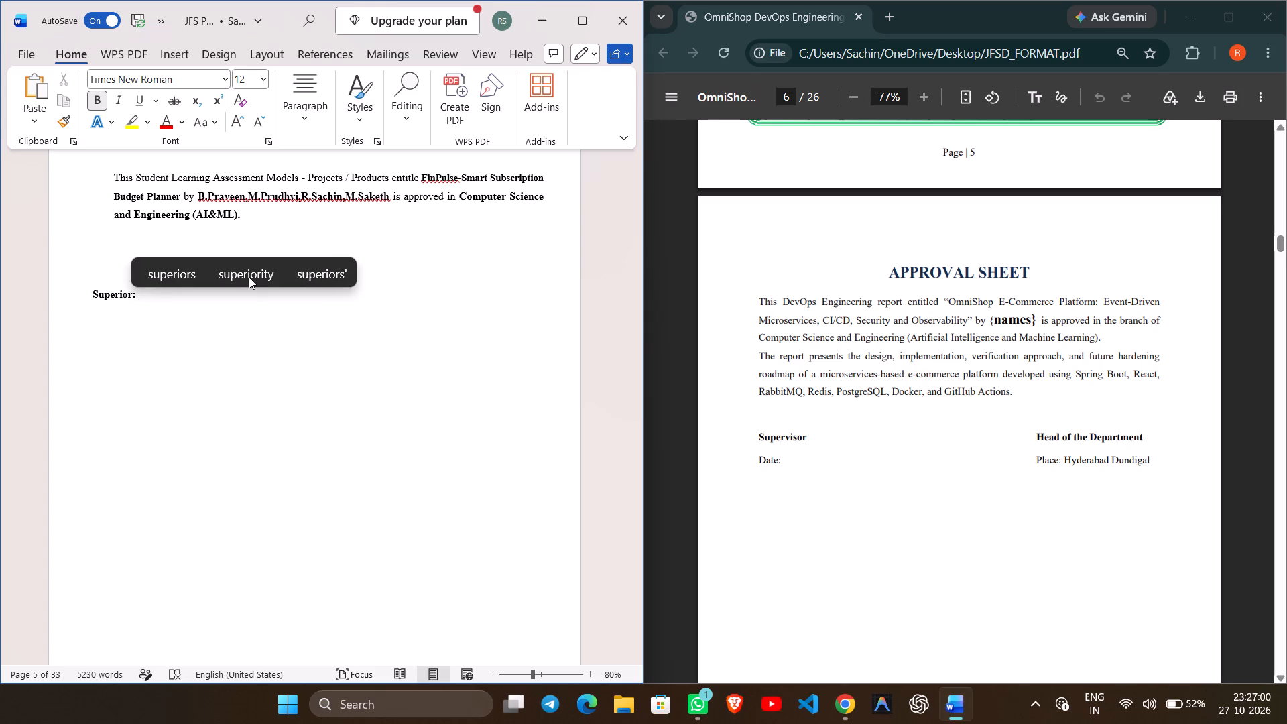
pyautogui.press('Return')
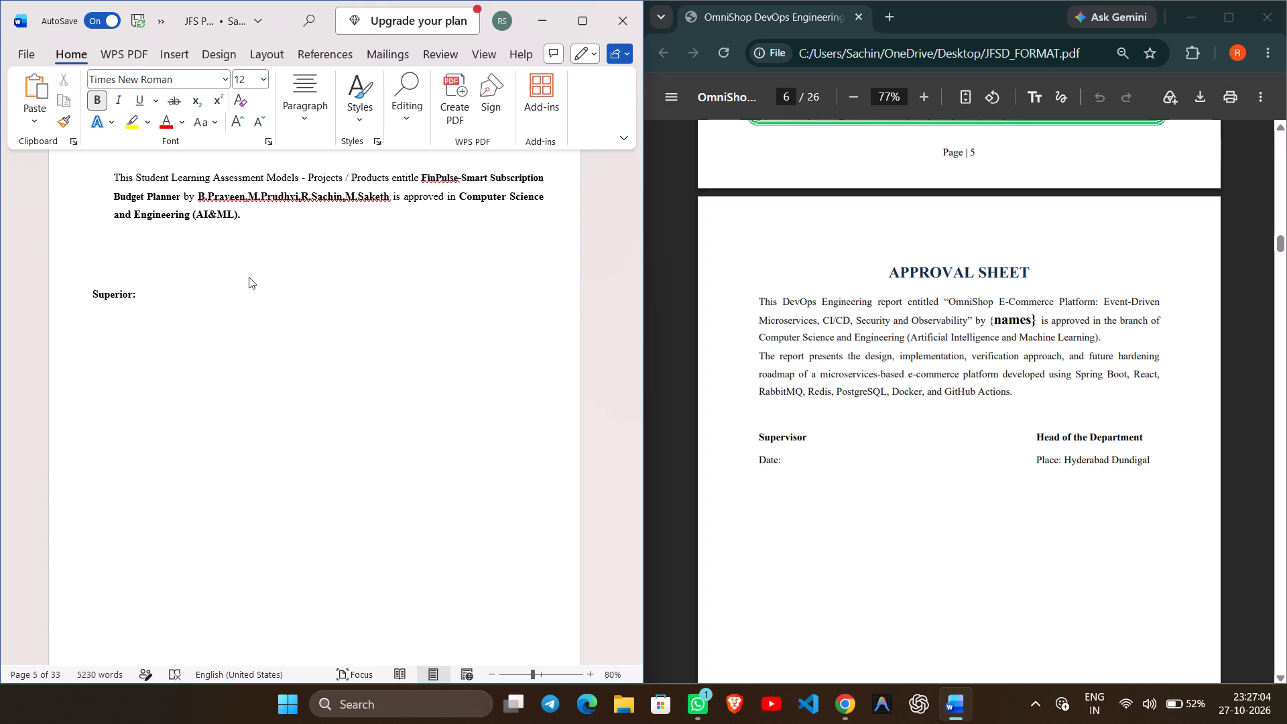
pyautogui.press('BackSpace')
# Add a wide gap after "Superior:" and try starting the Head of the Department label with "he" on that line.
pyautogui.press('space')
pyautogui.press('space')
pyautogui.press('space')
pyautogui.press('space')
pyautogui.press('space')
pyautogui.press('space')
pyautogui.press('space')
pyautogui.press('space')
pyautogui.press('space')
pyautogui.press('space')
pyautogui.press('space')
pyautogui.press('space')
pyautogui.press('space')
pyautogui.press('space')
pyautogui.press('space')
pyautogui.press('space')
pyautogui.press('space')
pyautogui.press('space')
pyautogui.press('space')
pyautogui.press('space')
pyautogui.press('BackSpace')
pyautogui.press('BackSpace')
pyautogui.write('he')
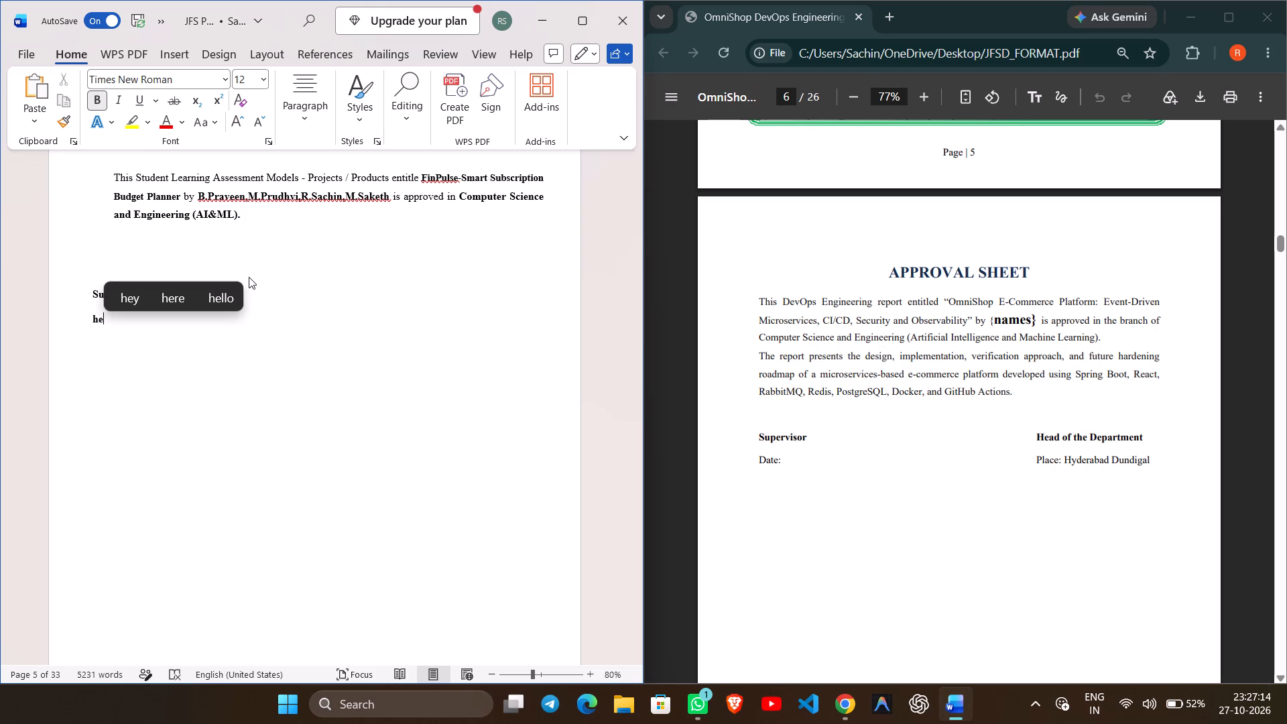
pyautogui.press('BackSpace')
pyautogui.press('BackSpace')
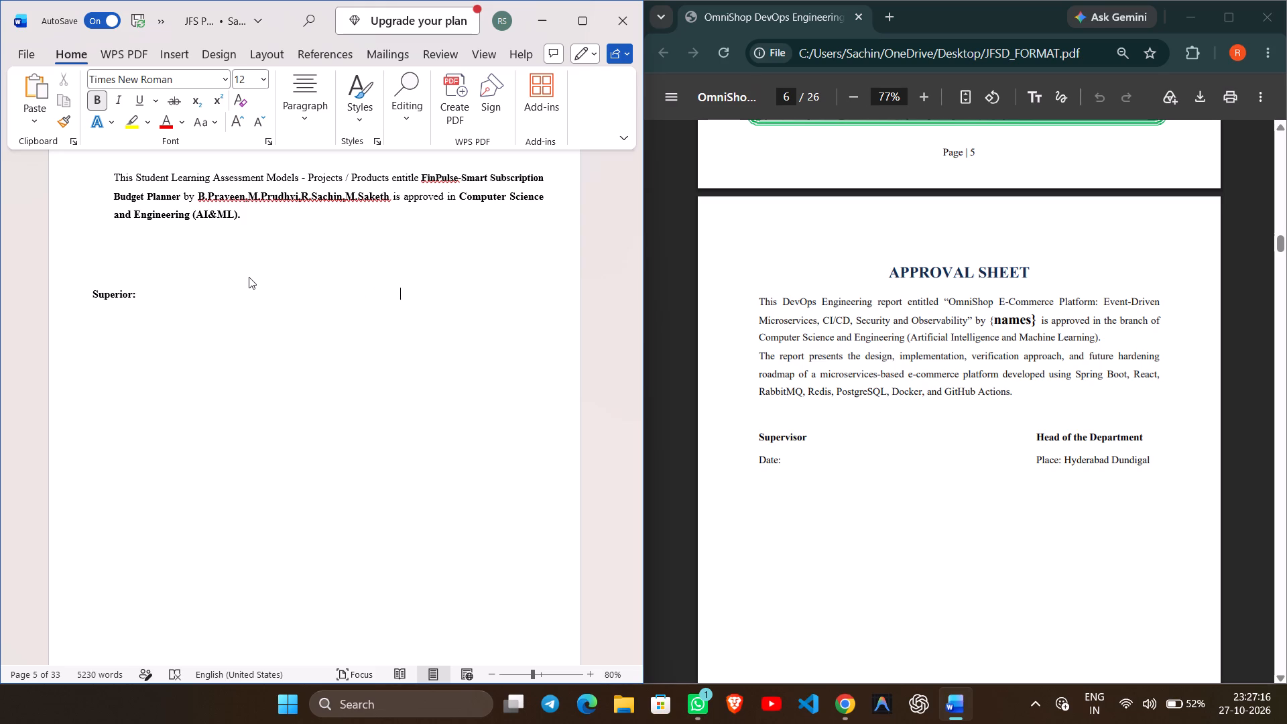
# Shorten the gap after "Superior:" and try starting the second label with "he" again.
pyautogui.press('BackSpace')
pyautogui.press('BackSpace')
pyautogui.press('BackSpace')
pyautogui.press('BackSpace')
pyautogui.press('BackSpace')
pyautogui.press('BackSpace')
pyautogui.press('BackSpace')
pyautogui.press('BackSpace')
pyautogui.press('BackSpace')
pyautogui.press('BackSpace')
pyautogui.press('BackSpace')
pyautogui.press('BackSpace')
pyautogui.write('he')
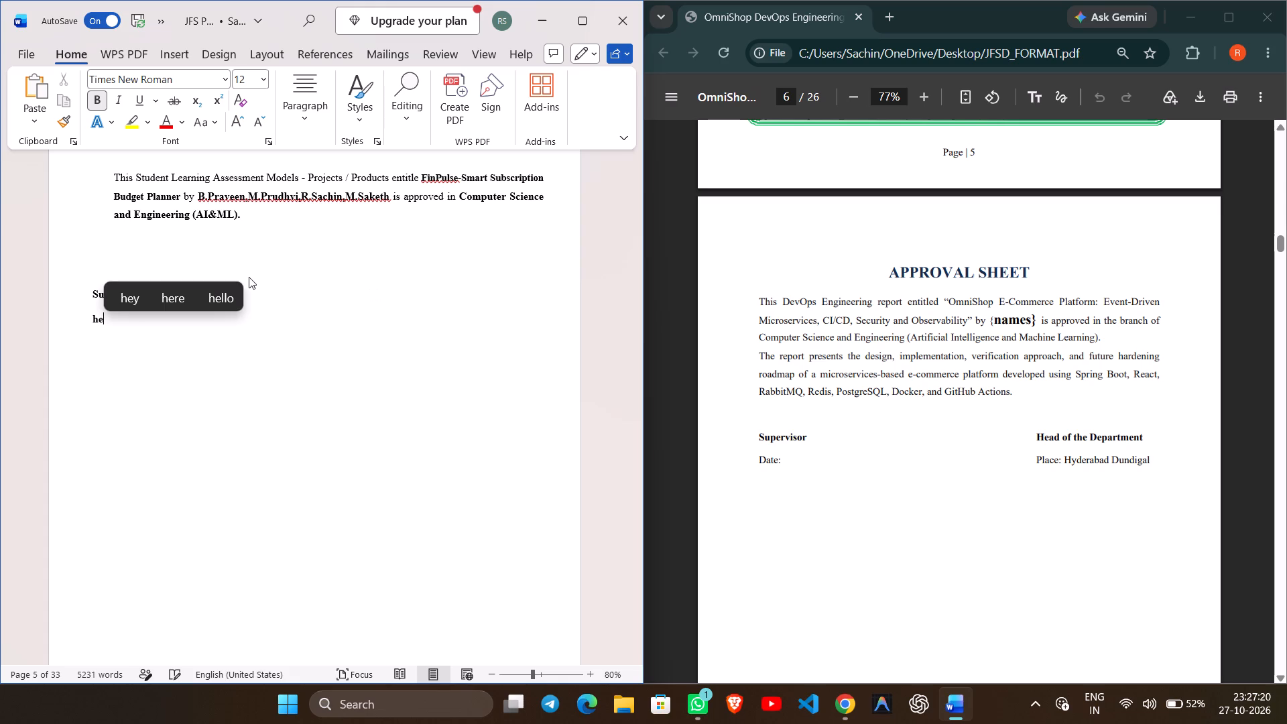
pyautogui.press('BackSpace')
pyautogui.press('BackSpace')
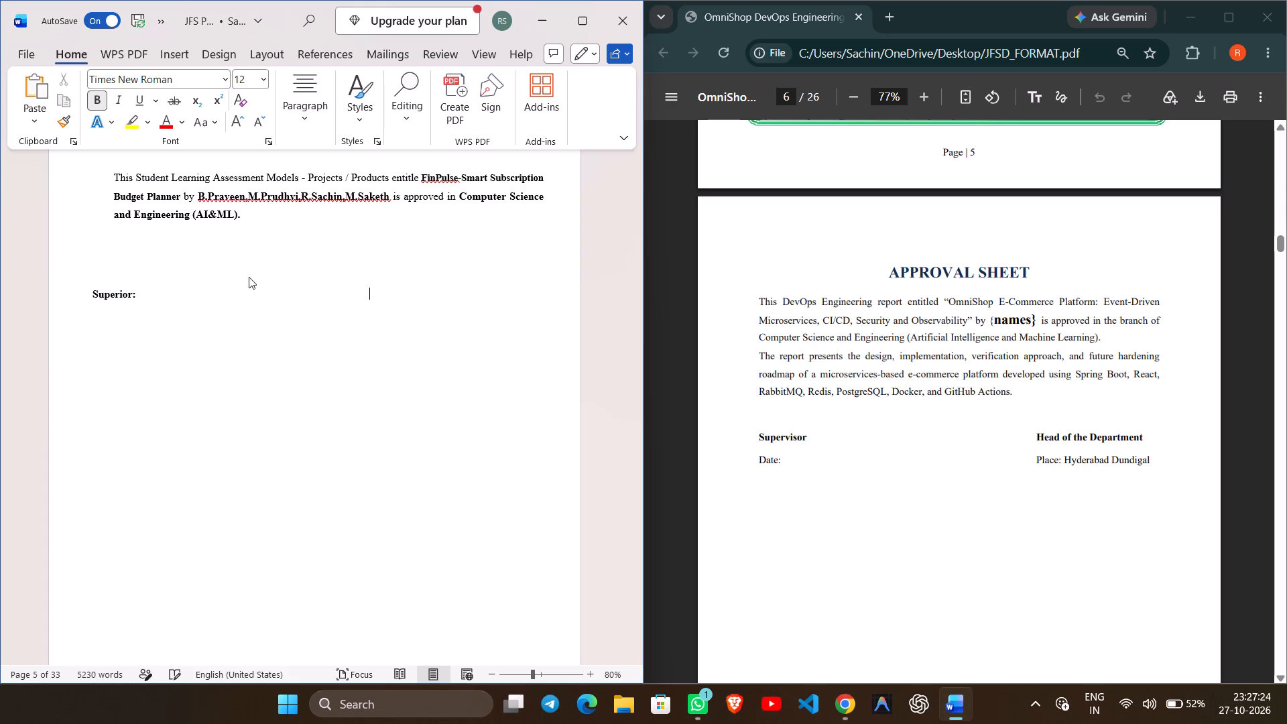
# Shorten the gap after "Superior:" further and enter "head of the department" following it.
pyautogui.press('BackSpace')
pyautogui.press('BackSpace')
pyautogui.press('BackSpace')
pyautogui.press('BackSpace')
pyautogui.press('BackSpace')
pyautogui.press('h')
pyautogui.write('ead')
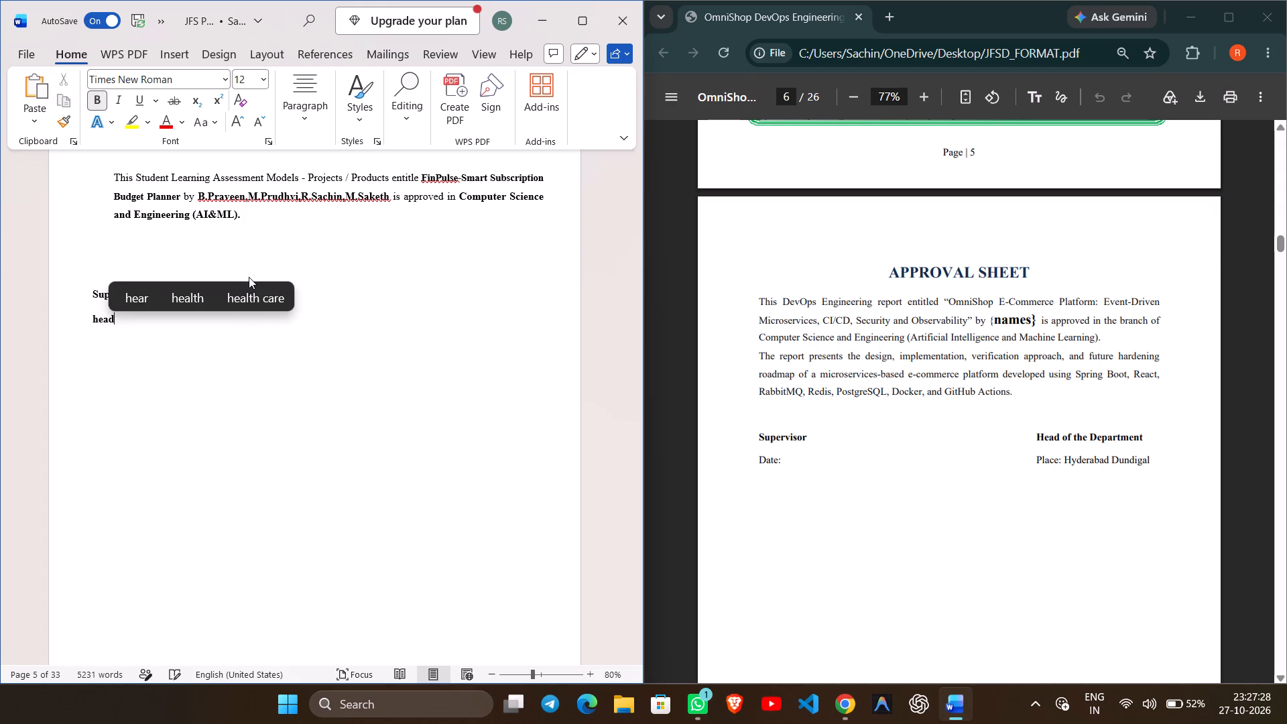
pyautogui.press('space')
pyautogui.write('of the de')
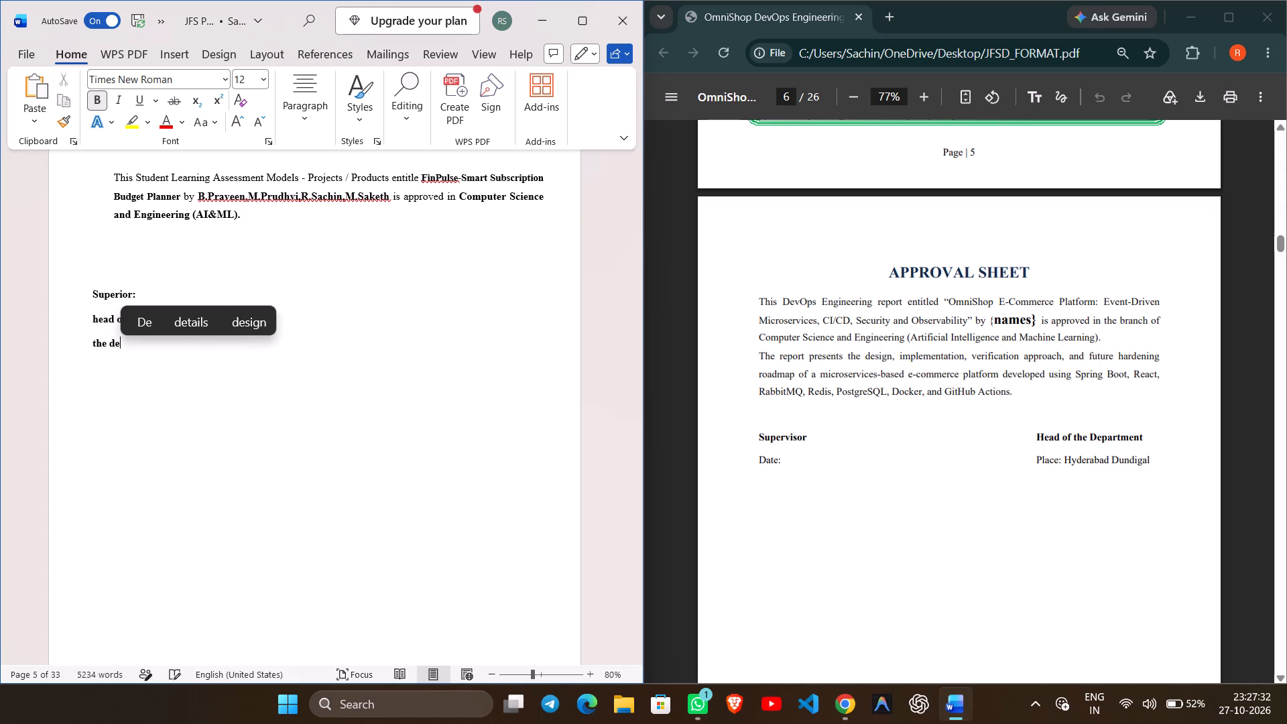
pyautogui.write('par')
pyautogui.write('tment')
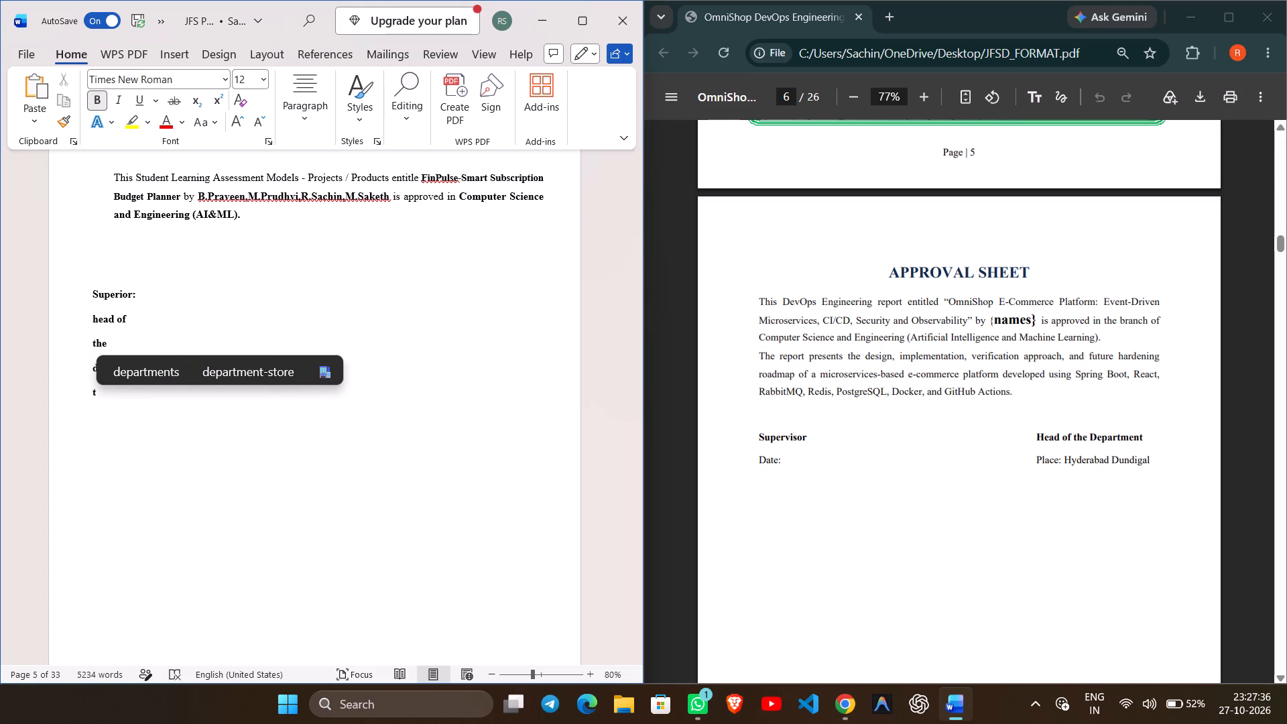
# Skim through the report's chapters and front pages to check which content still needs adapting.
pyautogui.scroll(-2, 420, 282)
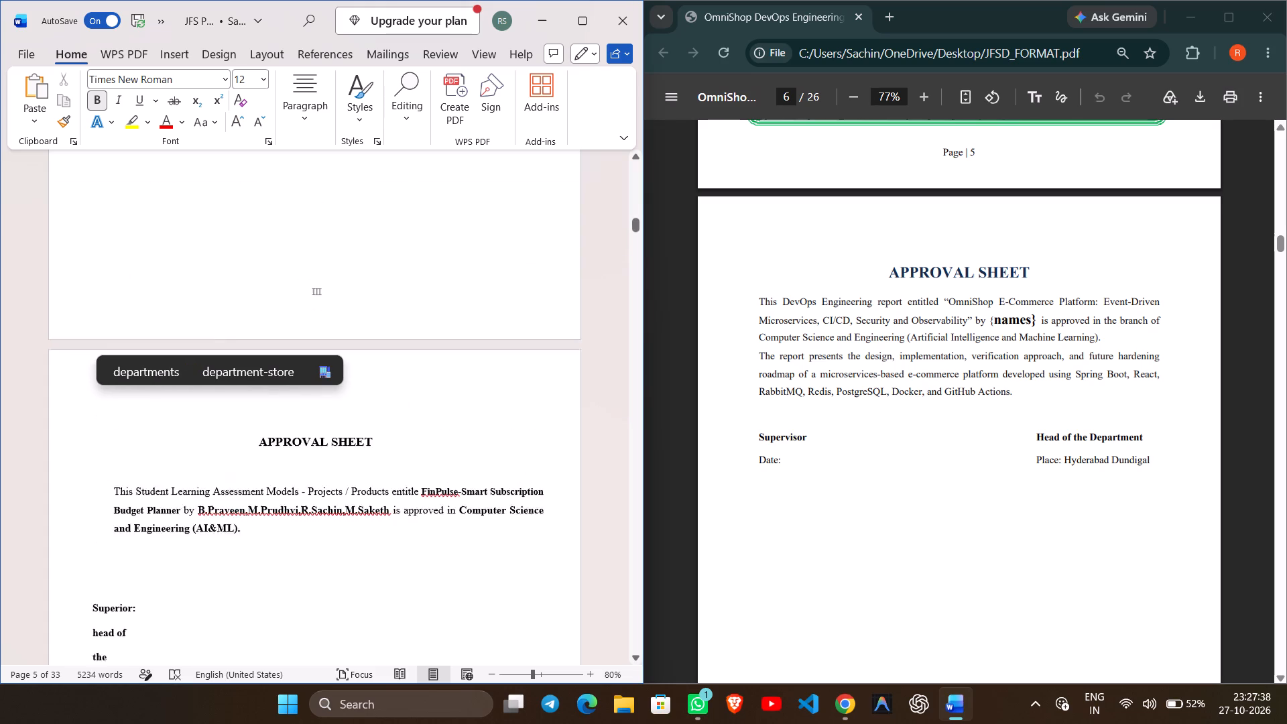
pyautogui.scroll(-11, 420, 282)
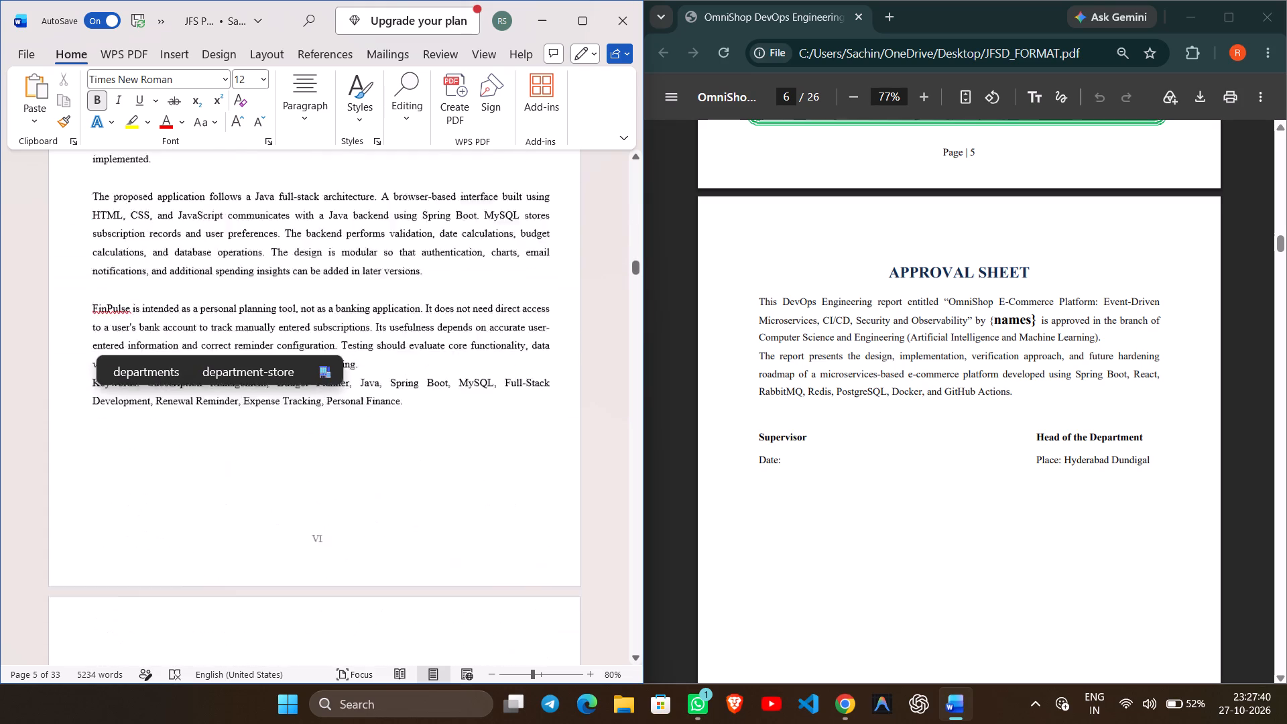
pyautogui.scroll(-15, 420, 282)
pyautogui.scroll(1, 420, 282)
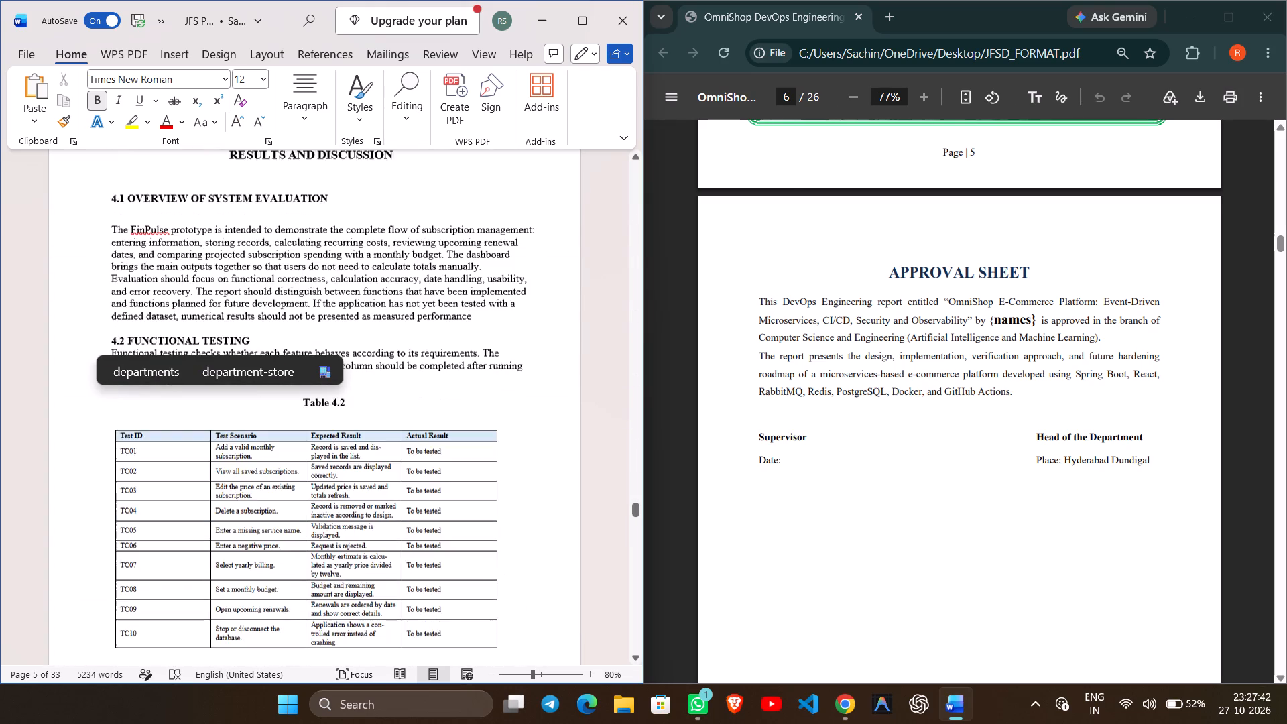
pyautogui.scroll(1, 420, 282)
pyautogui.scroll(-3, 420, 282)
pyautogui.scroll(14, 420, 282)
pyautogui.scroll(12, 420, 282)
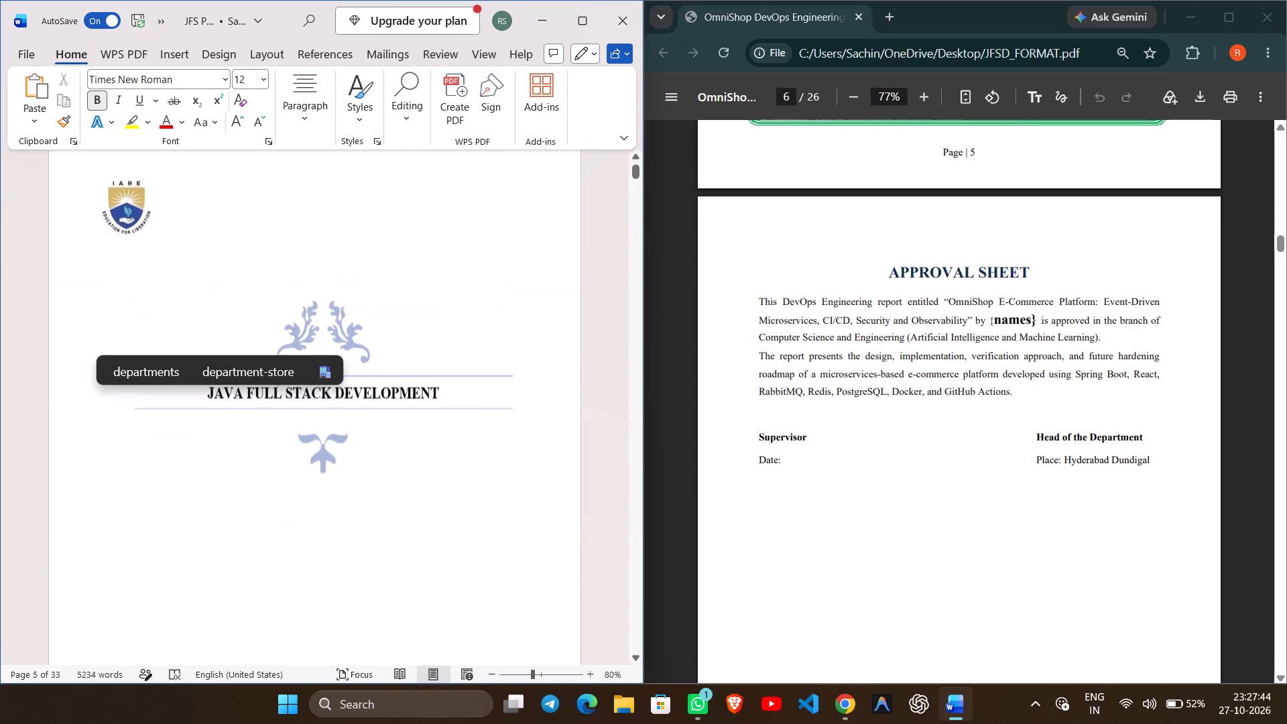
pyautogui.scroll(3, 420, 282)
pyautogui.scroll(-3, 420, 282)
# On the inner title page, replace the last two characters of the first student's roll number to match the first member on the preceding page.
pyautogui.click(452, 371)
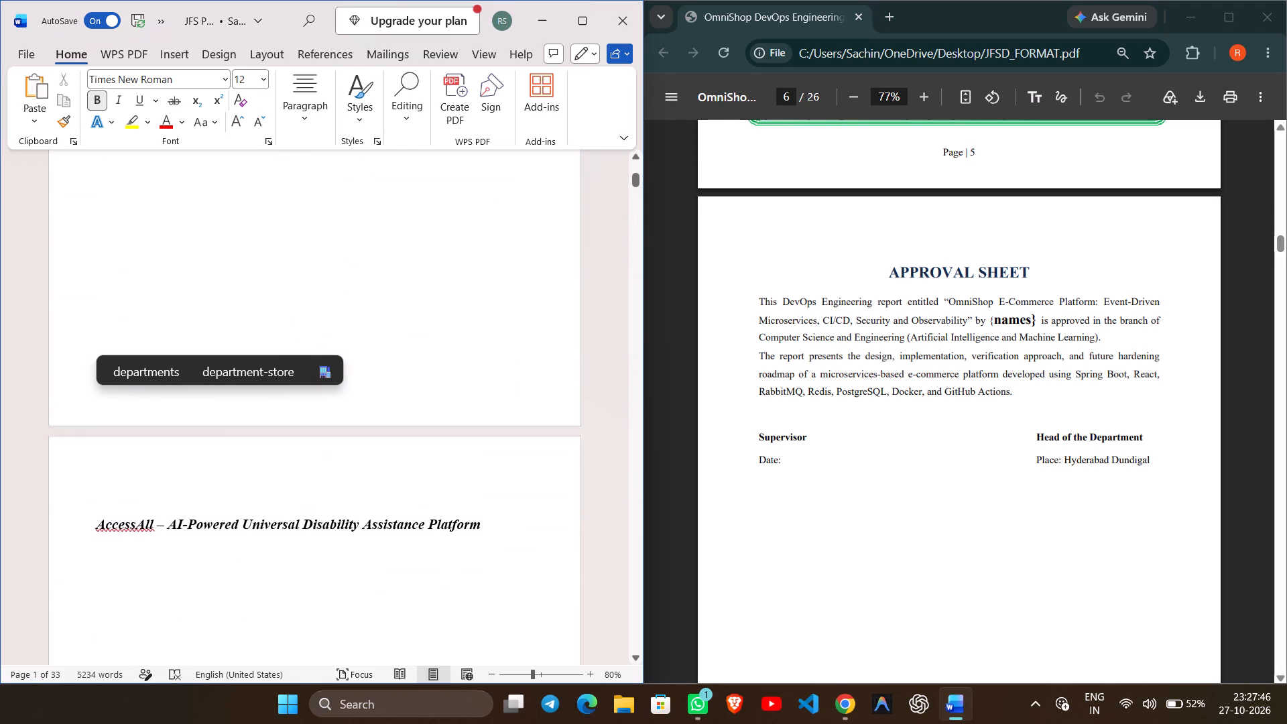
pyautogui.scroll(-3, 452, 371)
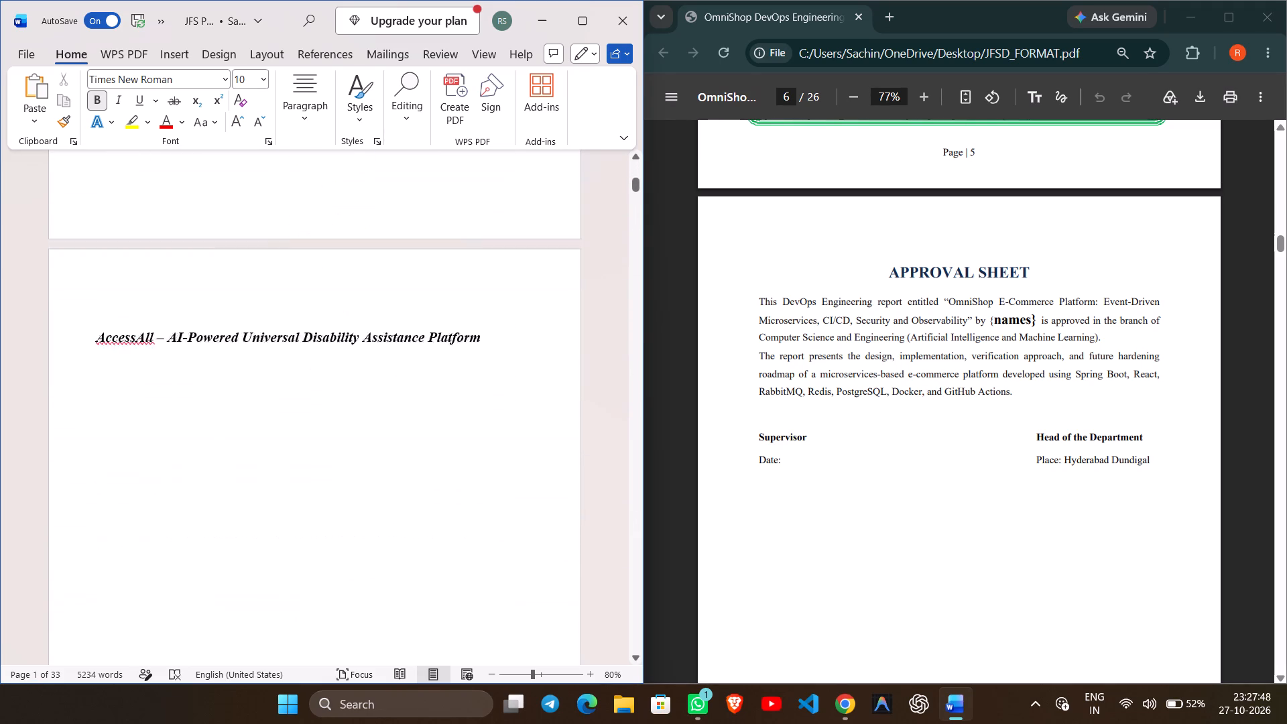
pyautogui.scroll(-3, 452, 371)
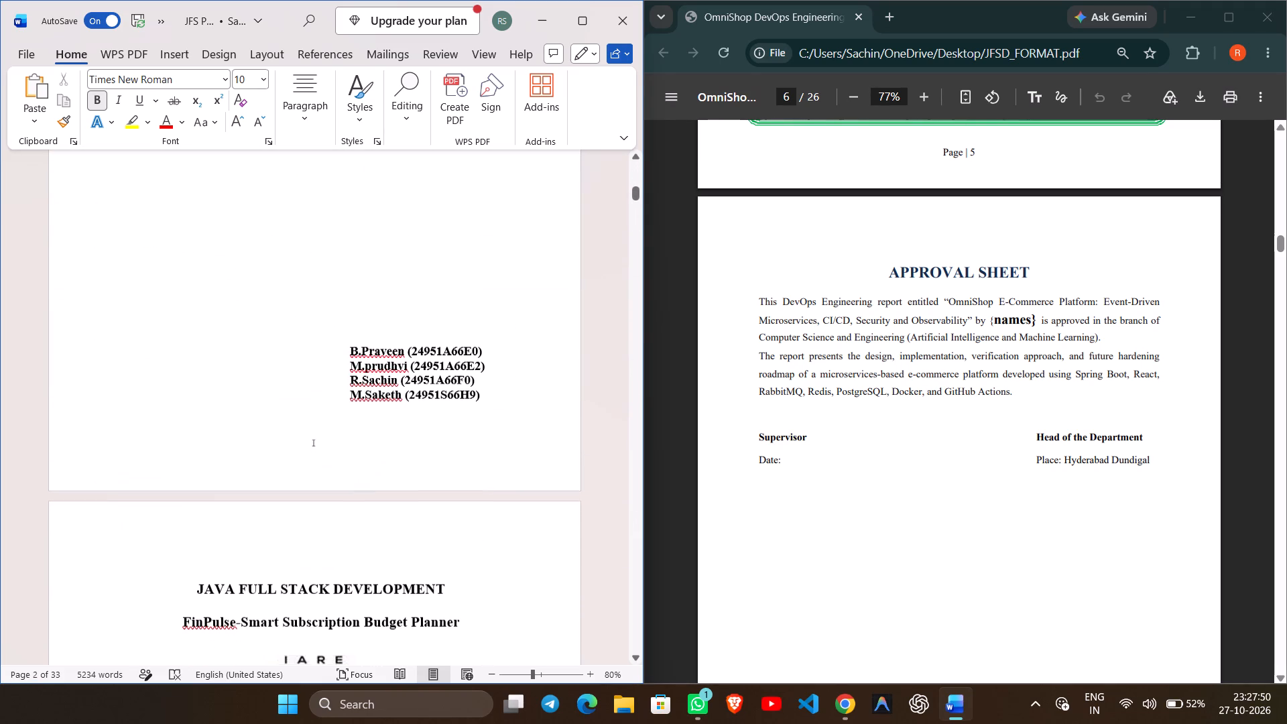
pyautogui.scroll(-3, 452, 371)
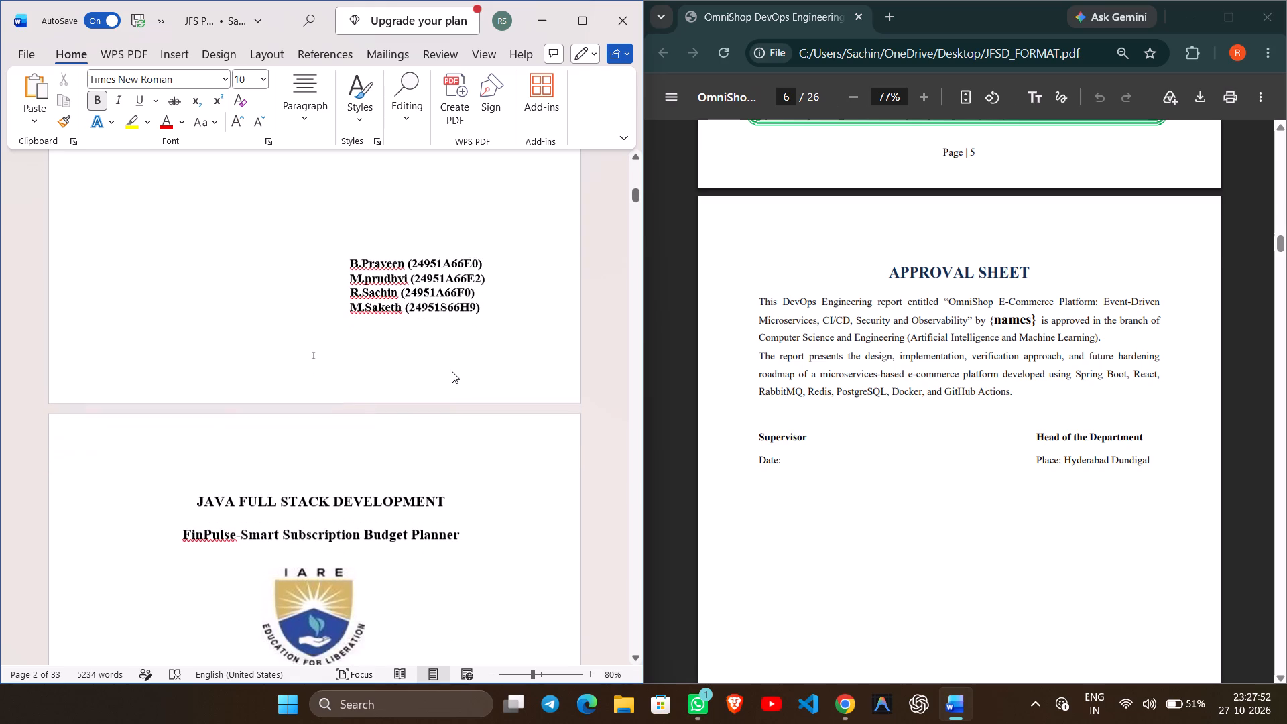
pyautogui.scroll(-1, 452, 371)
pyautogui.scroll(1, 452, 371)
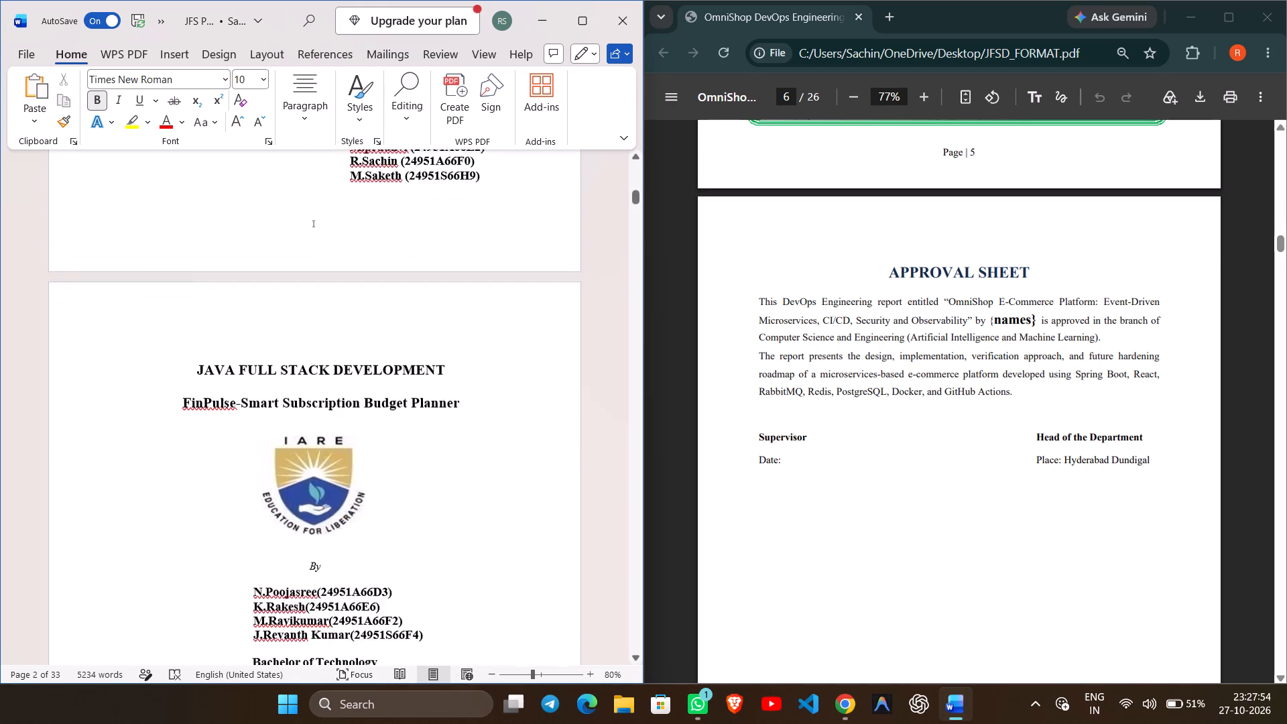
pyautogui.scroll(-2, 452, 371)
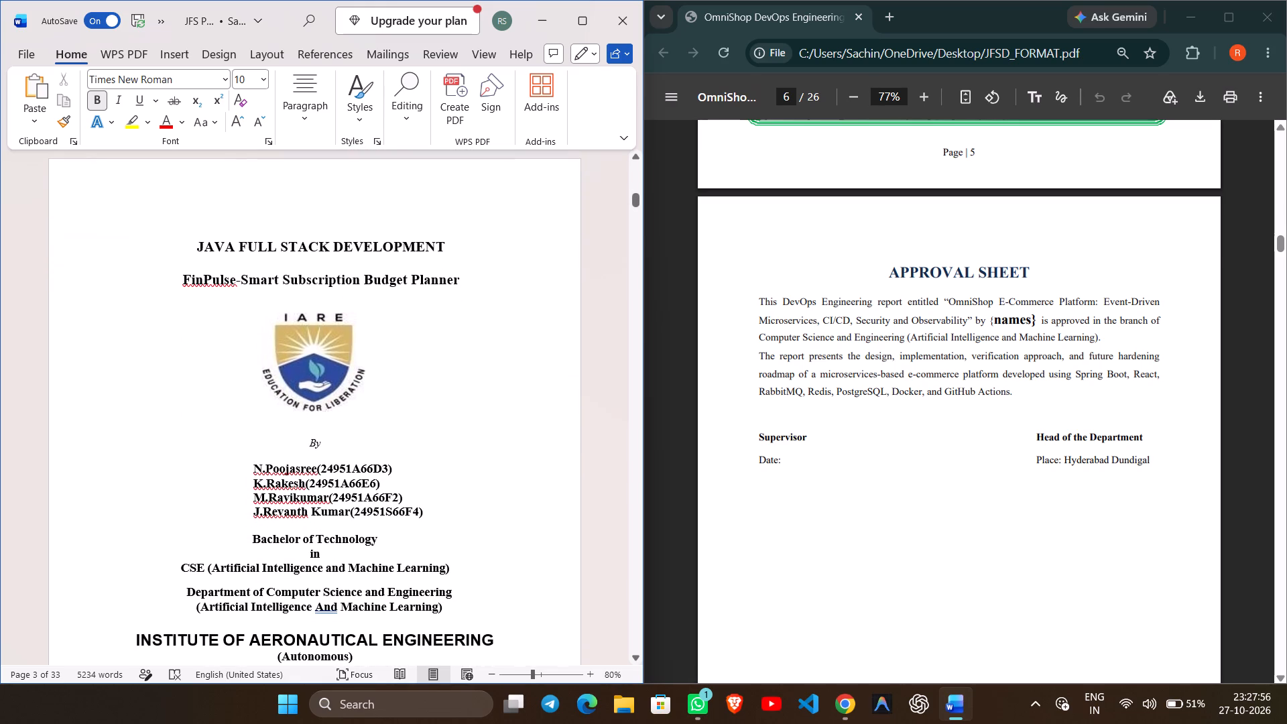
pyautogui.click(373, 468)
pyautogui.press('Delete')
pyautogui.press('Delete')
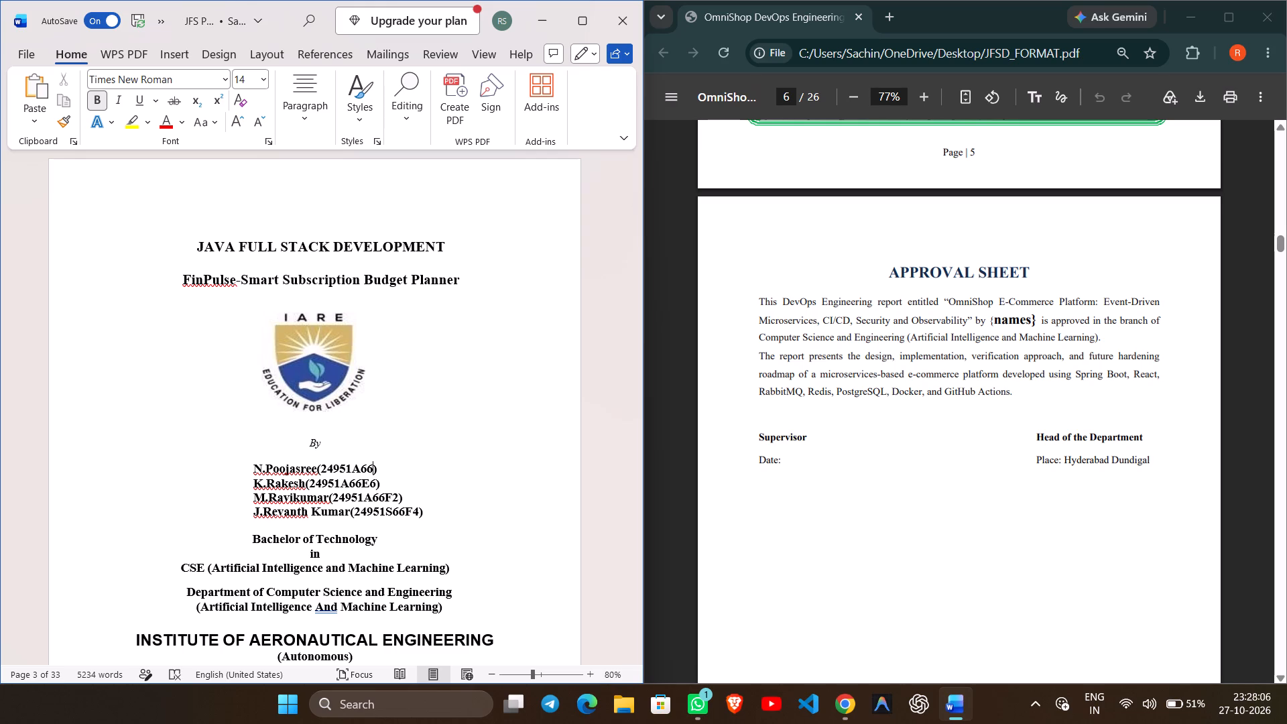
pyautogui.hotkey('shift', 'e')
pyautogui.press('0')
# Replace the first student's name on the inner title page with the new first team member's initial and name.
pyautogui.press('Left')
pyautogui.press('Left')
pyautogui.press('Left')
pyautogui.press('Left')
pyautogui.press('Left')
pyautogui.press('Left')
pyautogui.press('Left')
pyautogui.press('Left')
pyautogui.press('Left')
pyautogui.press('Left')
pyautogui.press('Left')
pyautogui.press('Left')
pyautogui.press('Right')
pyautogui.press('BackSpace')
pyautogui.press('BackSpace')
pyautogui.press('BackSpace')
pyautogui.press('BackSpace')
pyautogui.press('BackSpace')
pyautogui.press('BackSpace')
pyautogui.press('BackSpace')
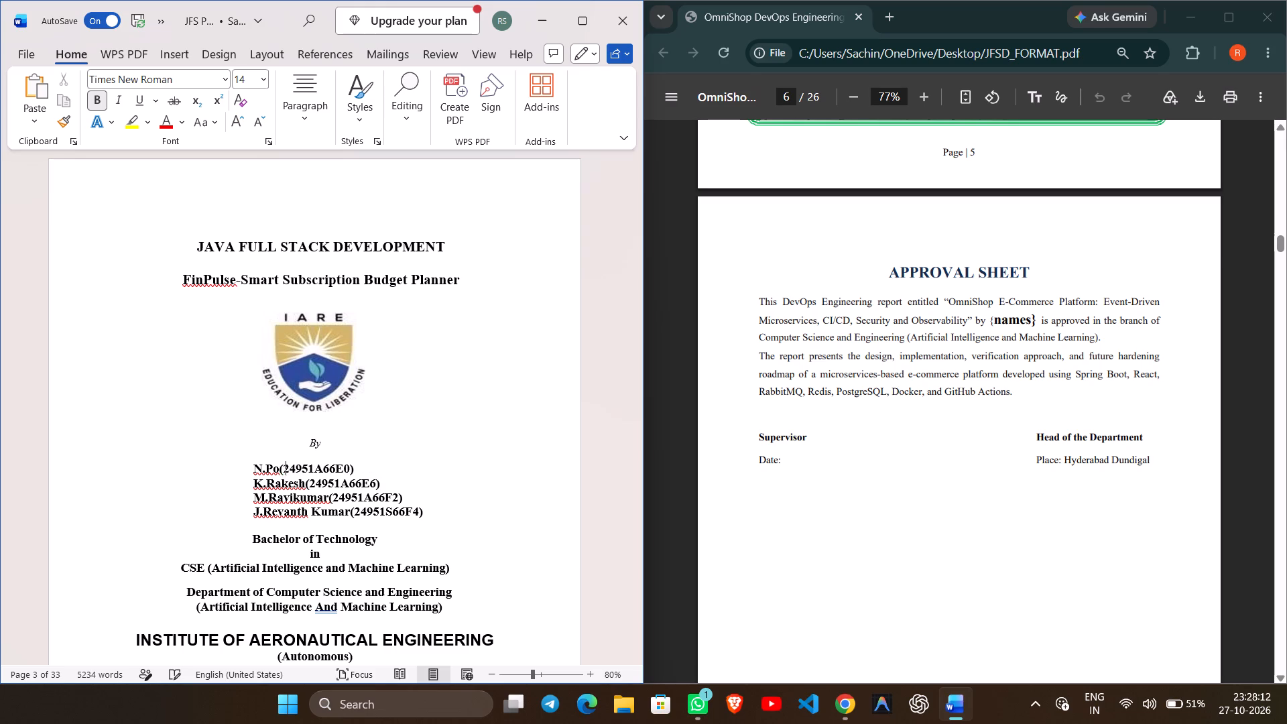
pyautogui.press('BackSpace')
pyautogui.press('BackSpace')
pyautogui.press('BackSpace')
pyautogui.press('BackSpace')
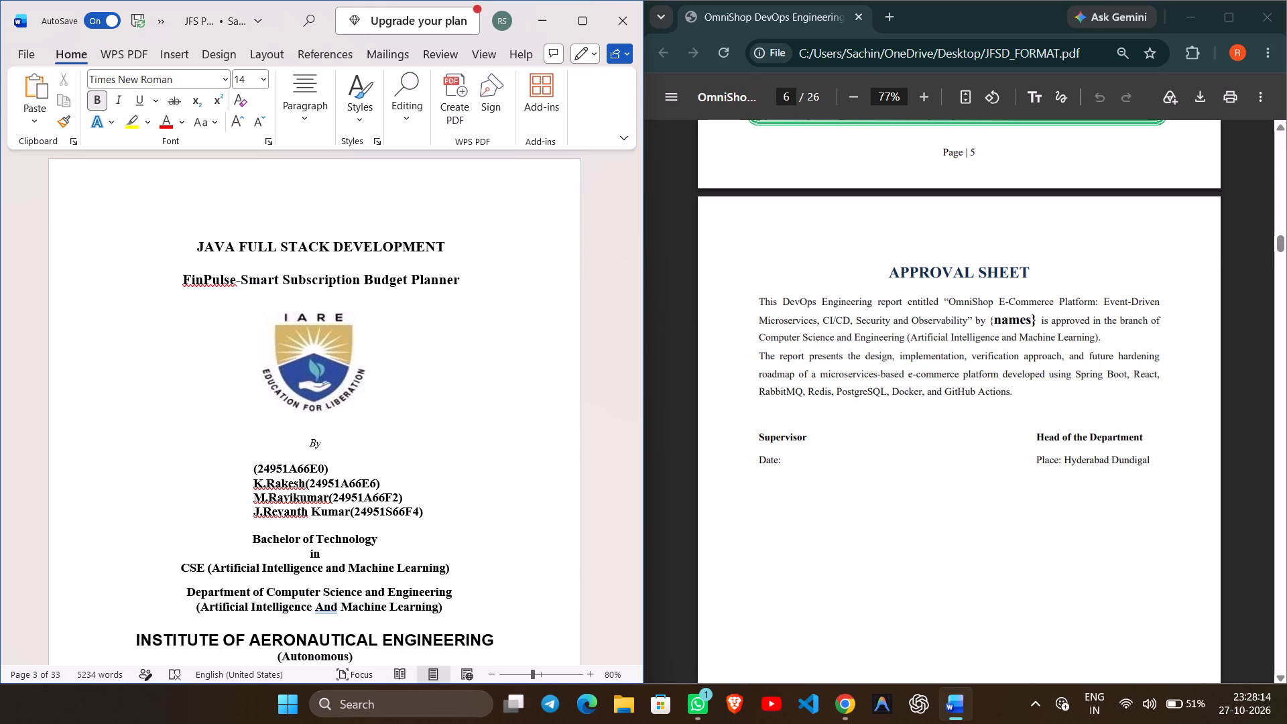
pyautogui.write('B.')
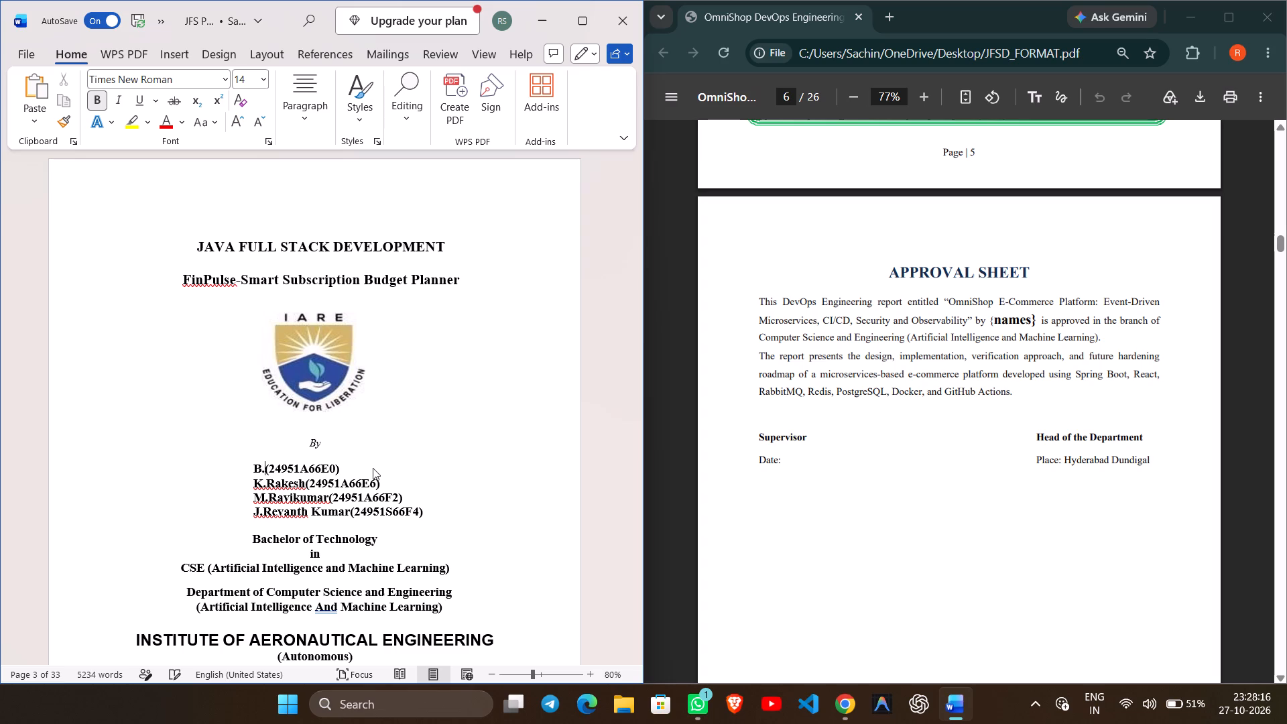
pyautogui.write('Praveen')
# Replace the second student's name in the list with the new second team member's initial and name.
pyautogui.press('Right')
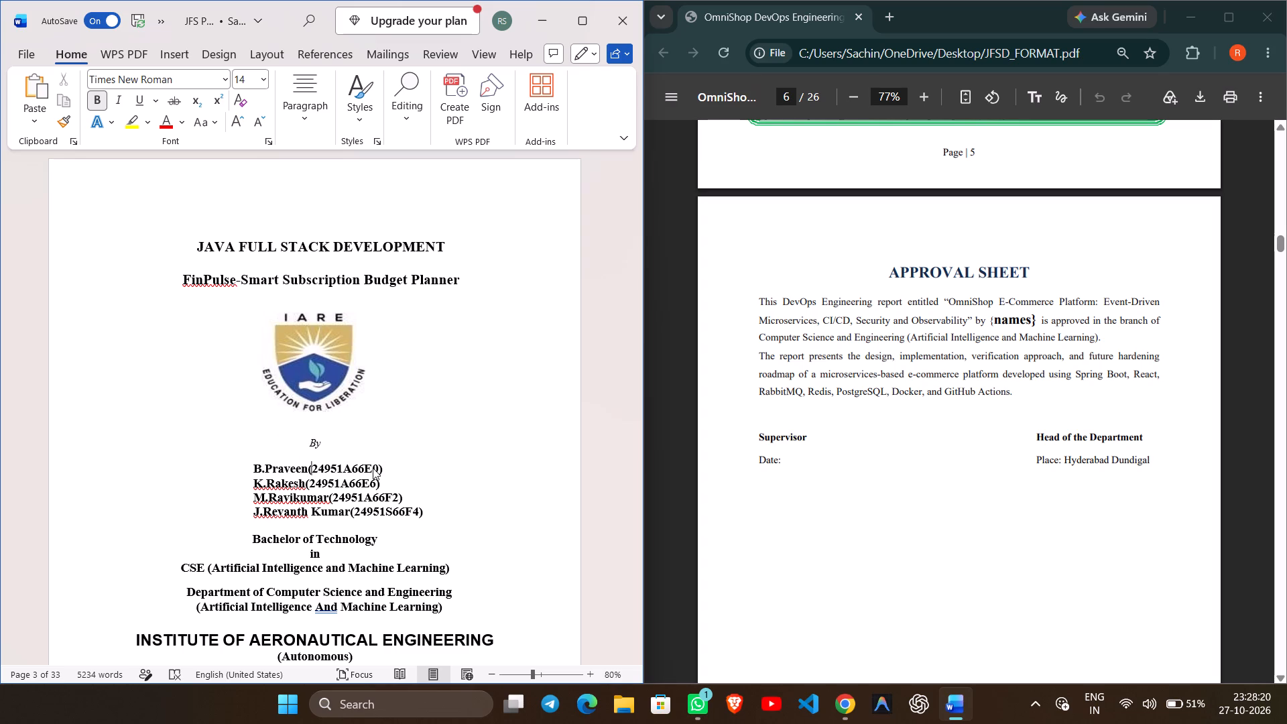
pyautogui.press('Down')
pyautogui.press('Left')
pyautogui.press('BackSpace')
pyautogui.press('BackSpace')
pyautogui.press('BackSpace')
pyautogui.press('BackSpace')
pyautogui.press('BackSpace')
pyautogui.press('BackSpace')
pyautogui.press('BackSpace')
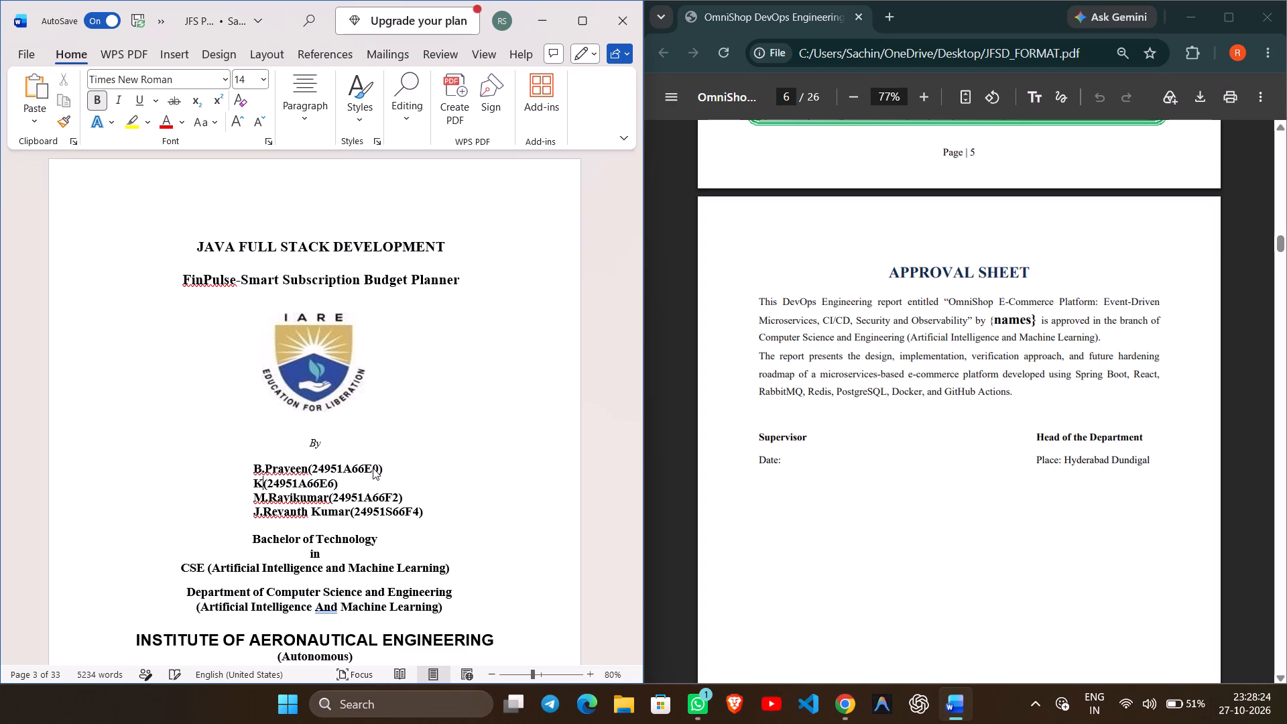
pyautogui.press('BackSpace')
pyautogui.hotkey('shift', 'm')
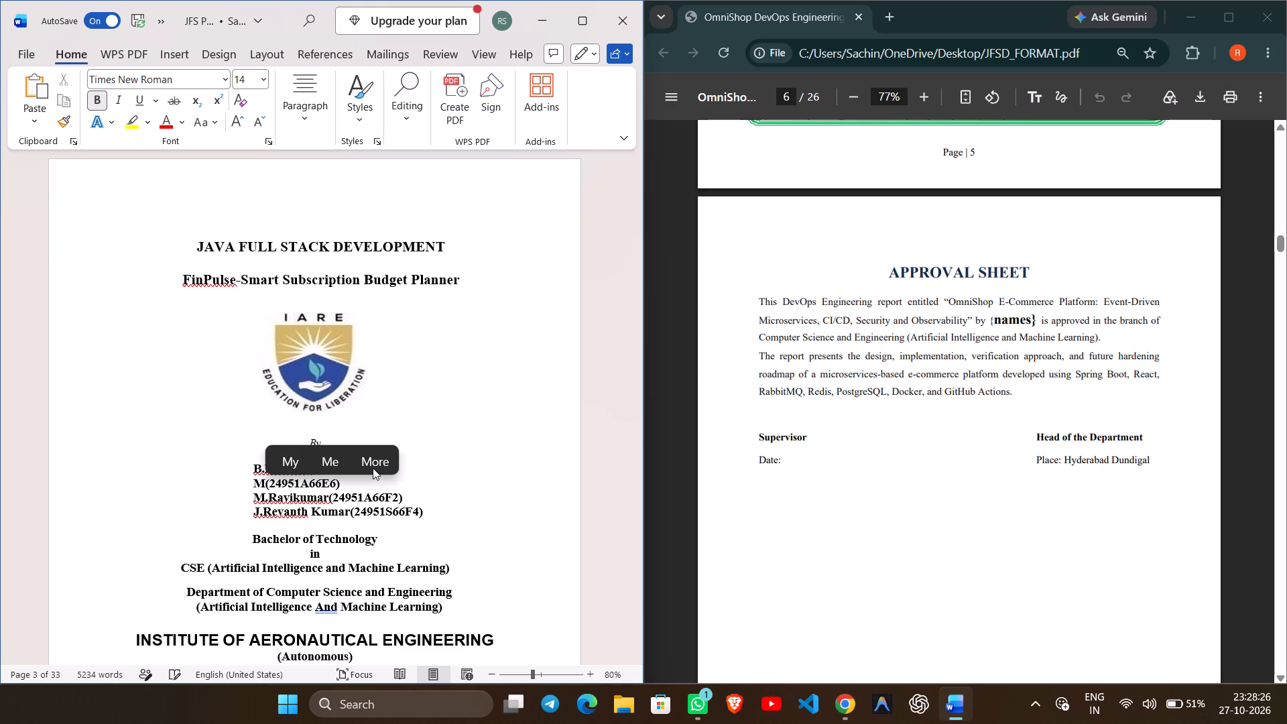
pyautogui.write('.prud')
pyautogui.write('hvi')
# Change the last digit of the second student's roll number to 2.
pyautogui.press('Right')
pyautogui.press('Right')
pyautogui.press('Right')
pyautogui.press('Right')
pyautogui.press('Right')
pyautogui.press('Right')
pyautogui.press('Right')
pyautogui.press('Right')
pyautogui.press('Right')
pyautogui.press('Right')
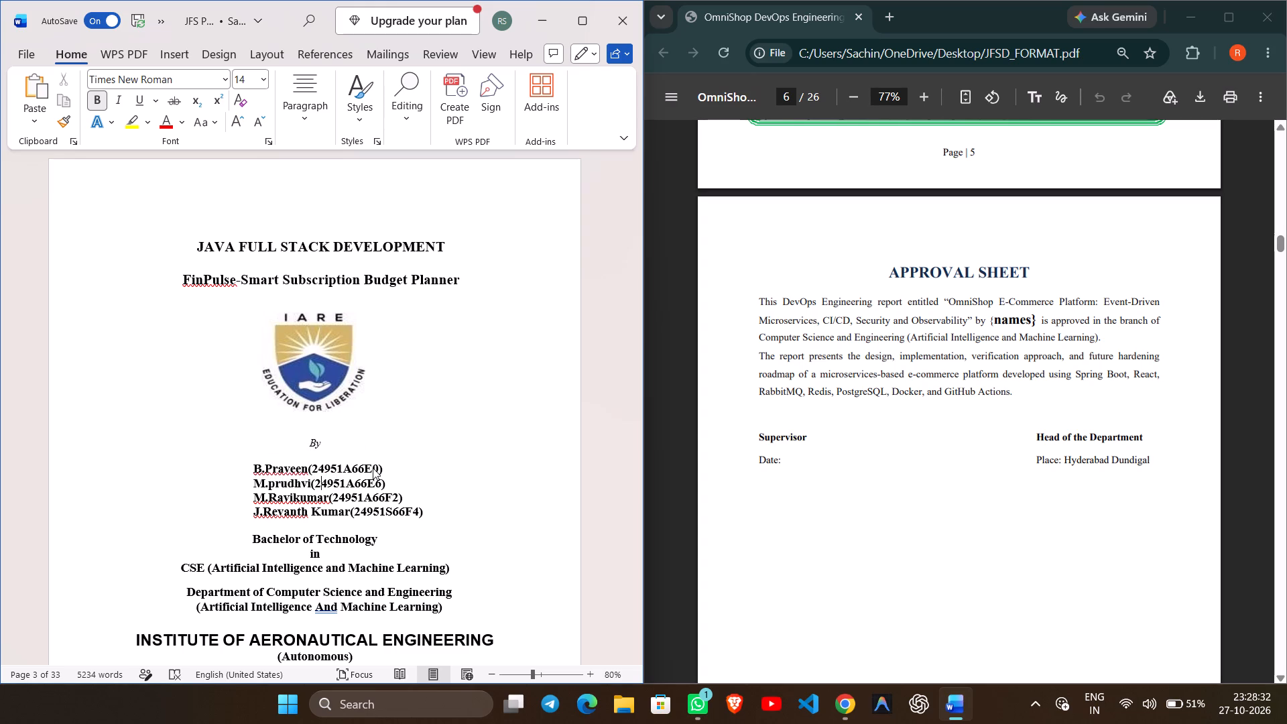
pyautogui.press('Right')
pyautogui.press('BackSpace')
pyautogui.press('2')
# Change the last digit of the third student's roll number to 0.
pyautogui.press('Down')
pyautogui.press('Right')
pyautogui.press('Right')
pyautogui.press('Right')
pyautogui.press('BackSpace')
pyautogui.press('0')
# Replace the third student's name with the new third team member's initial and name, followed by a space before the roll number.
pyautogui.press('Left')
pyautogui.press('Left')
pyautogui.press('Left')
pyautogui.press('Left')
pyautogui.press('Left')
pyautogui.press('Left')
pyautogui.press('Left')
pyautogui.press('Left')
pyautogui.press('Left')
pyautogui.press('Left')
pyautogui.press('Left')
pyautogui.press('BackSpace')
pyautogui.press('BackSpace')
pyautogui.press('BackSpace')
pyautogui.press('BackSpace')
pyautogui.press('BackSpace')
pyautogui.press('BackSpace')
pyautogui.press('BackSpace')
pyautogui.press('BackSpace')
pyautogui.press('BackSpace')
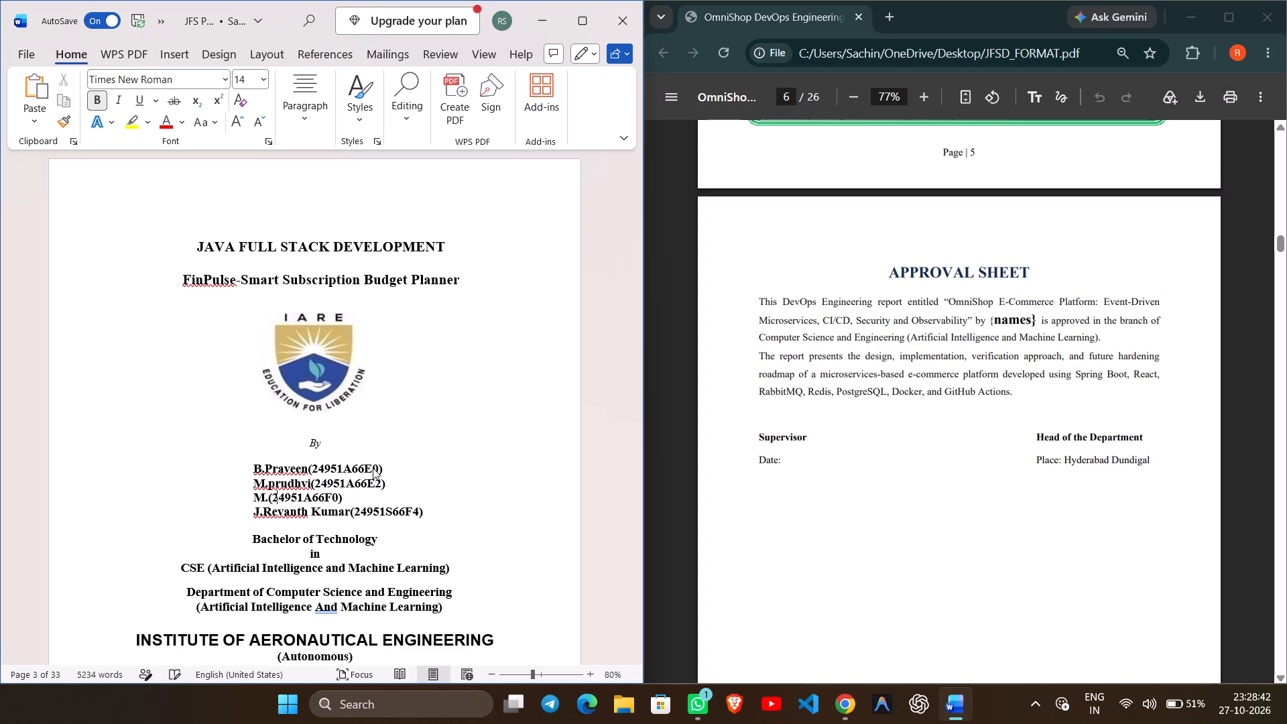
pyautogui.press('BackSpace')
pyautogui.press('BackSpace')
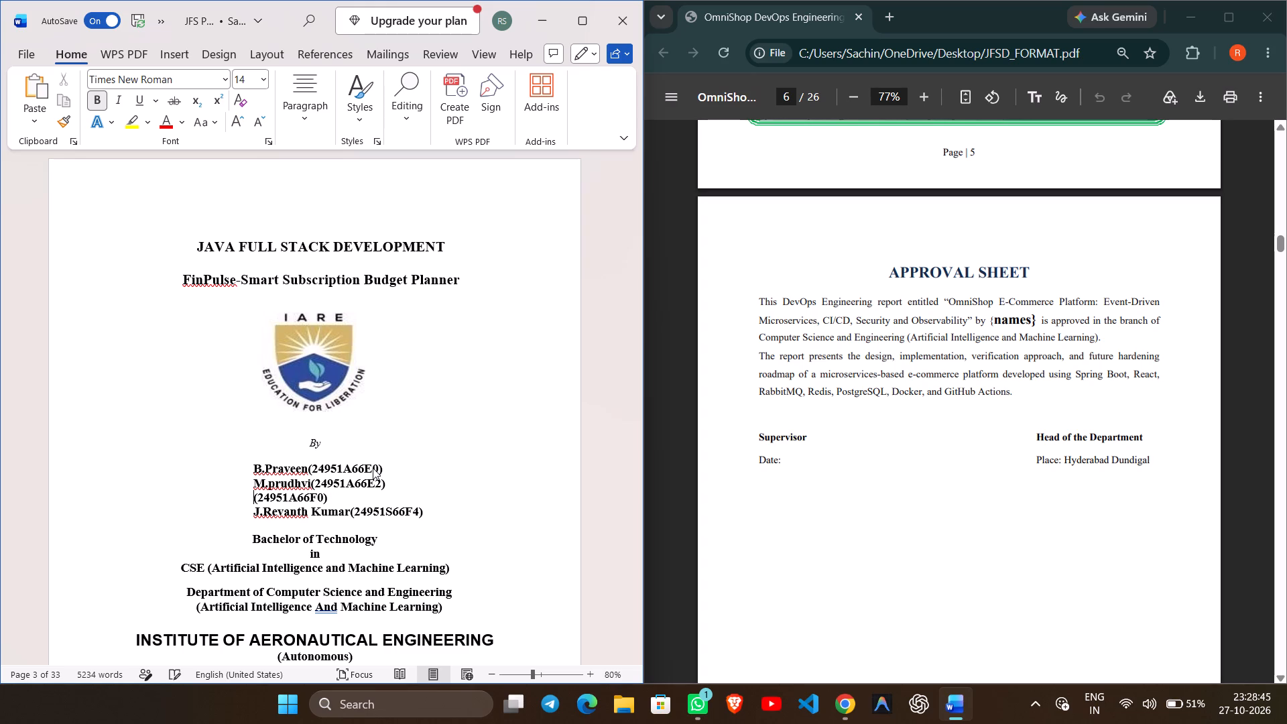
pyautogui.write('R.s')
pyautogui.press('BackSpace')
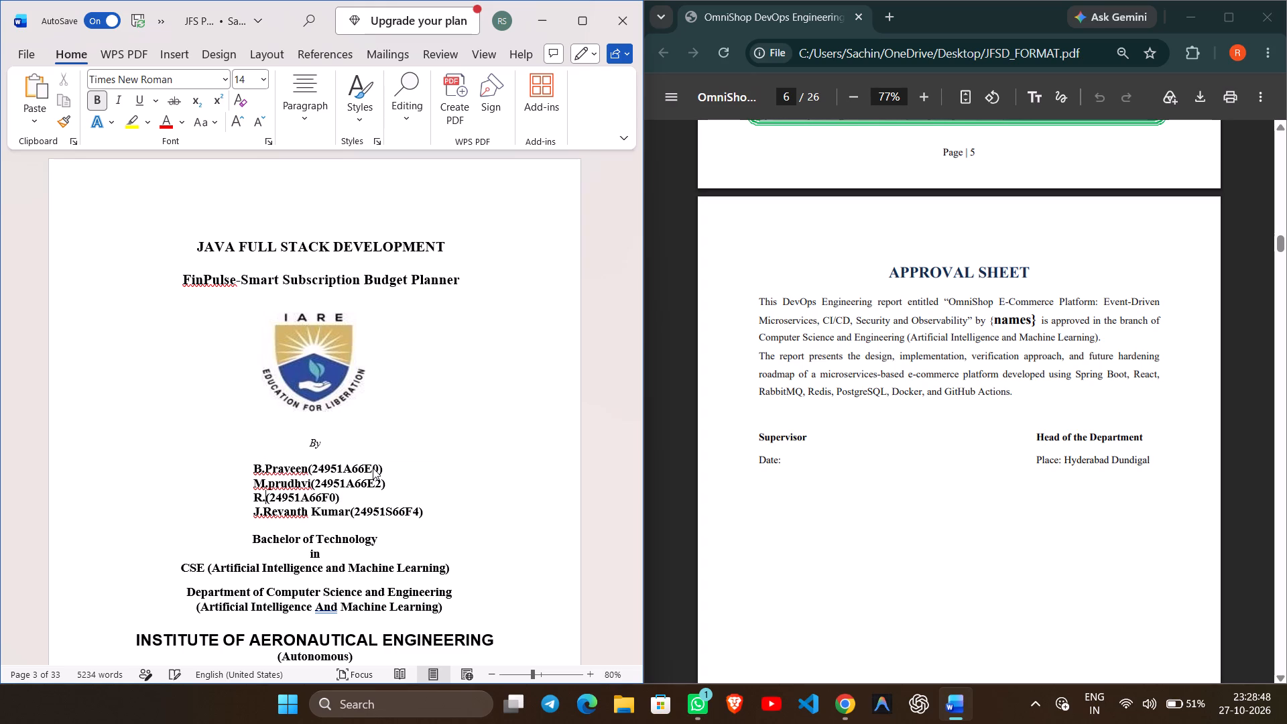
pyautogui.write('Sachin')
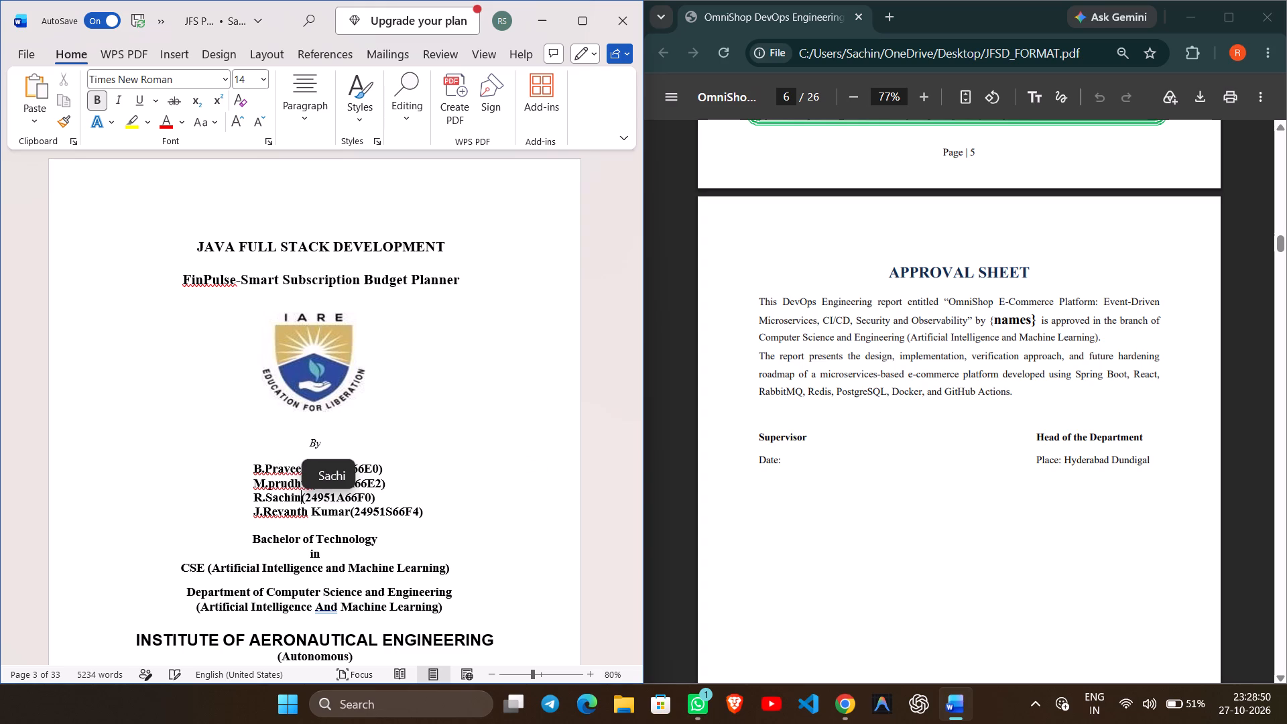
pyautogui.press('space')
# Delete both words of the fourth student's name, keeping the roll number in parentheses.
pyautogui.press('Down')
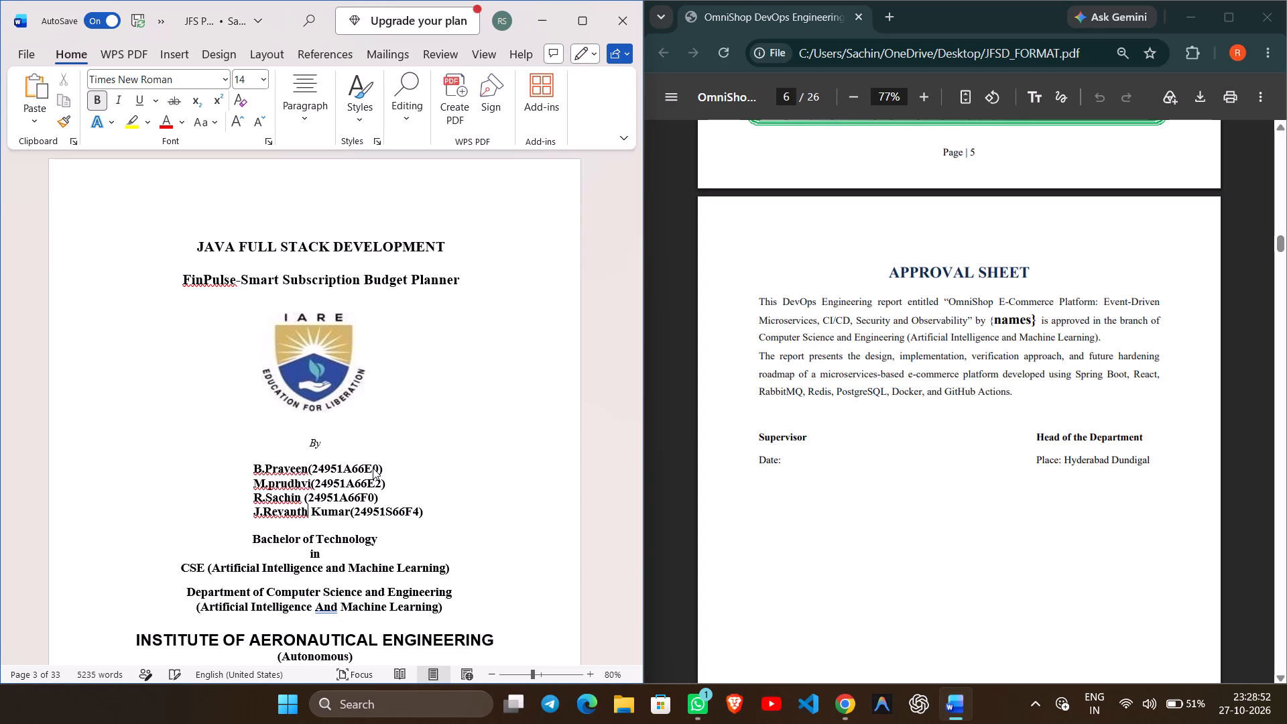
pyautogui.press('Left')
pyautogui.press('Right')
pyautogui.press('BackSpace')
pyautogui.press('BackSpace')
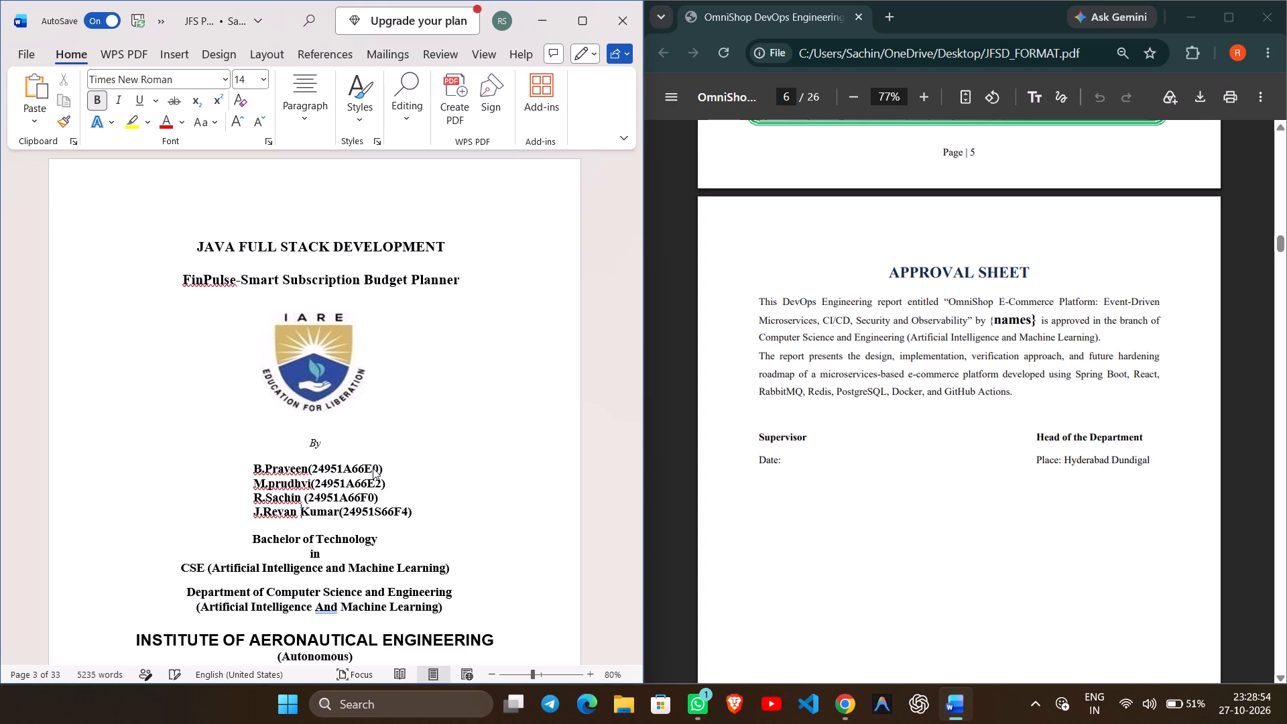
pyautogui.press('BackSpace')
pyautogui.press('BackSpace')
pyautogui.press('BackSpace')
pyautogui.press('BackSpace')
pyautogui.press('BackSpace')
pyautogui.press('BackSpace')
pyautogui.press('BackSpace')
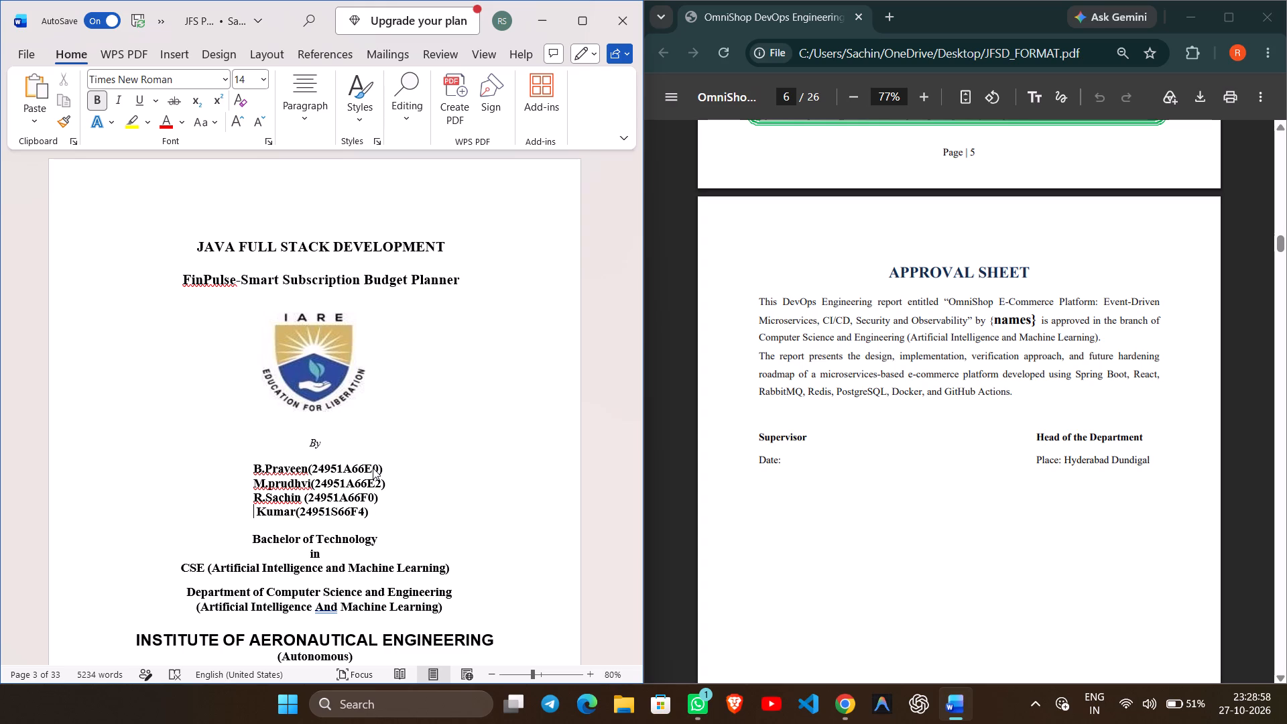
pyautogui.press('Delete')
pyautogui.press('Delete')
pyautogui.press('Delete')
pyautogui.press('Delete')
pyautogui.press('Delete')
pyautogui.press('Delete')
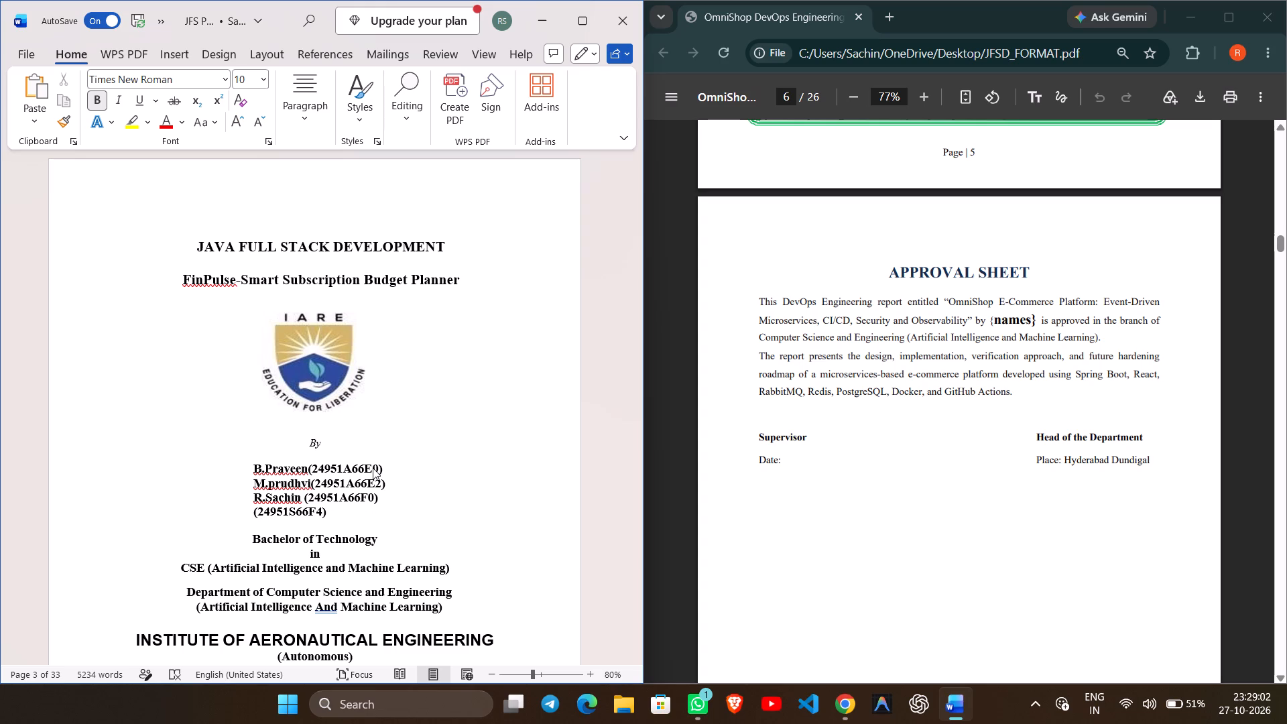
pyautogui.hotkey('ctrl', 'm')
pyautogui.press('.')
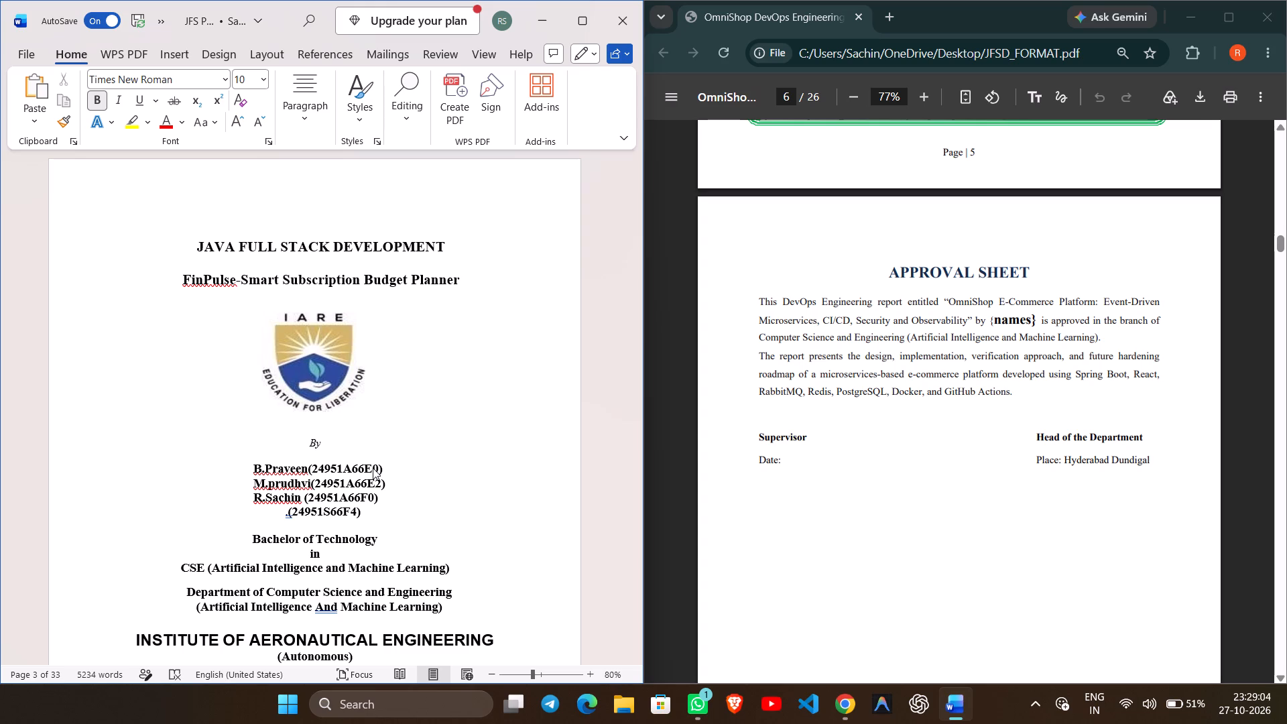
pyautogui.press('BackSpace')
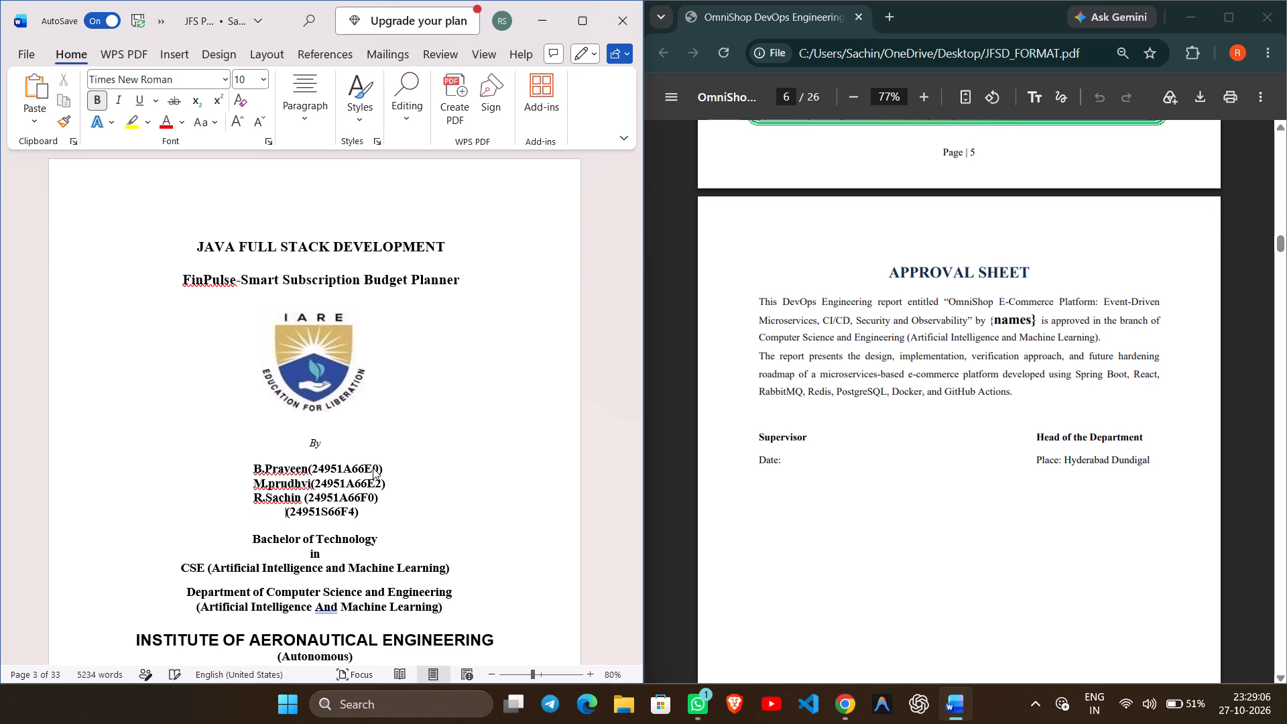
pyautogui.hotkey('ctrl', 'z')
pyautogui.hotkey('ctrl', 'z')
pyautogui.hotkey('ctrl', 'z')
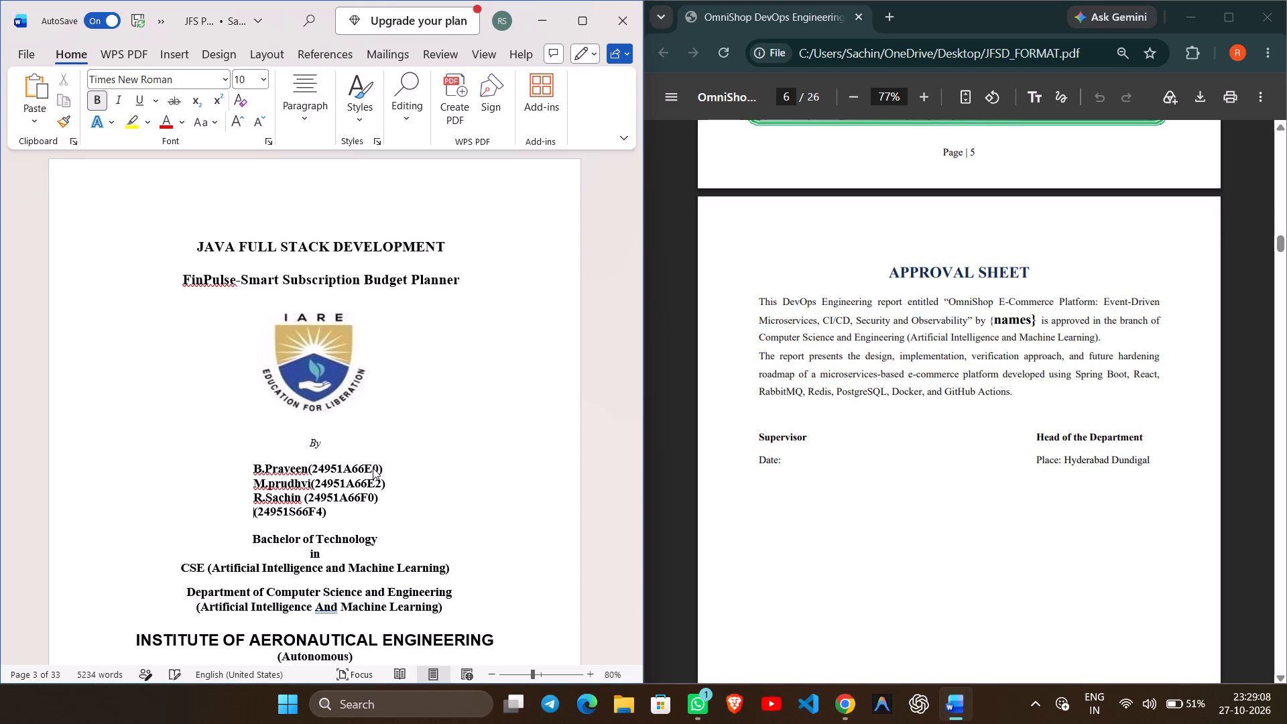
# Enter the new fourth team member's initial and name before the roll number in parentheses.
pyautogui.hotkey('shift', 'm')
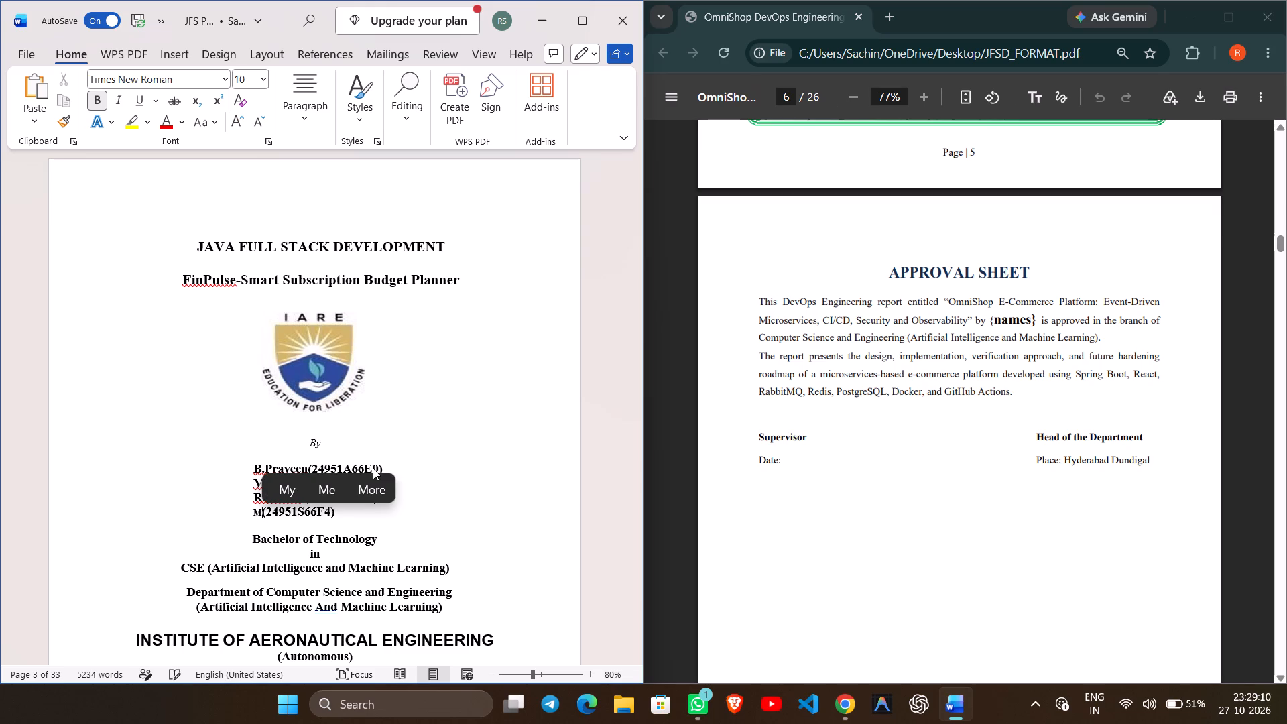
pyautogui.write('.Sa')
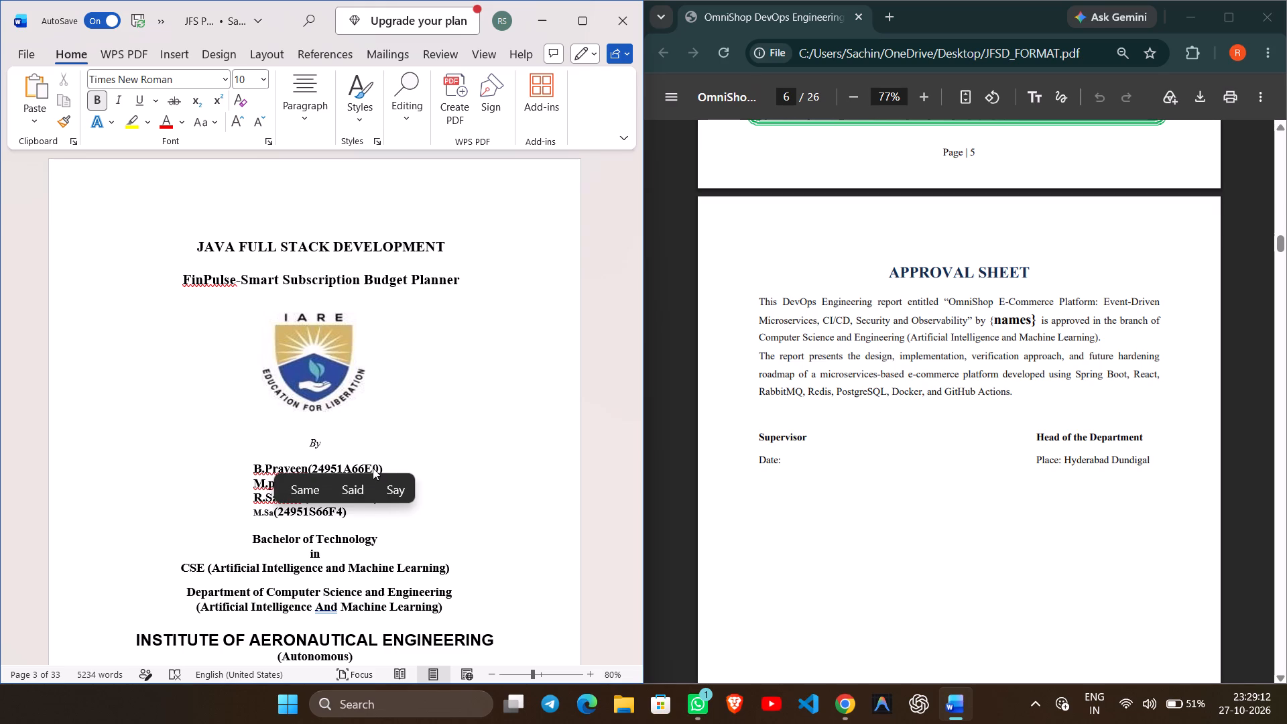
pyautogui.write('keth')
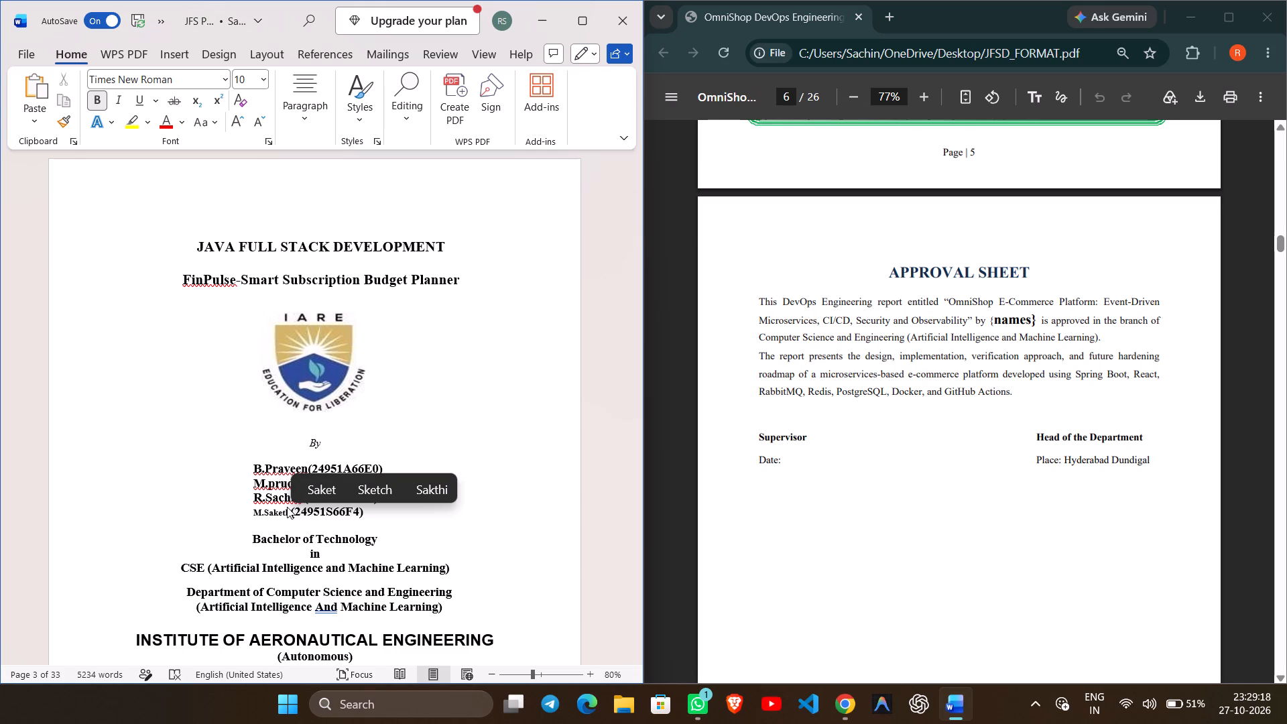
# Set the fourth student's newly entered name to font size 14 to match the other names.
pyautogui.moveTo(250, 509); pyautogui.dragTo(268, 515)
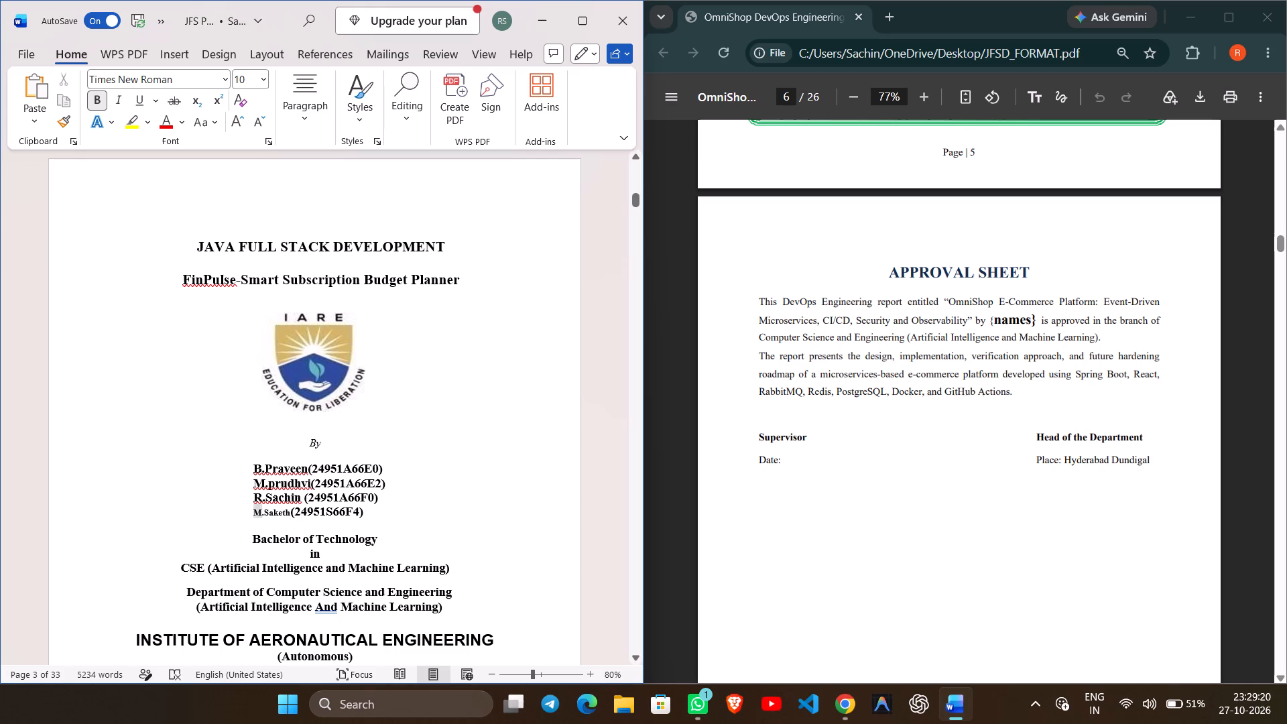
pyautogui.moveTo(268, 515); pyautogui.dragTo(282, 515)
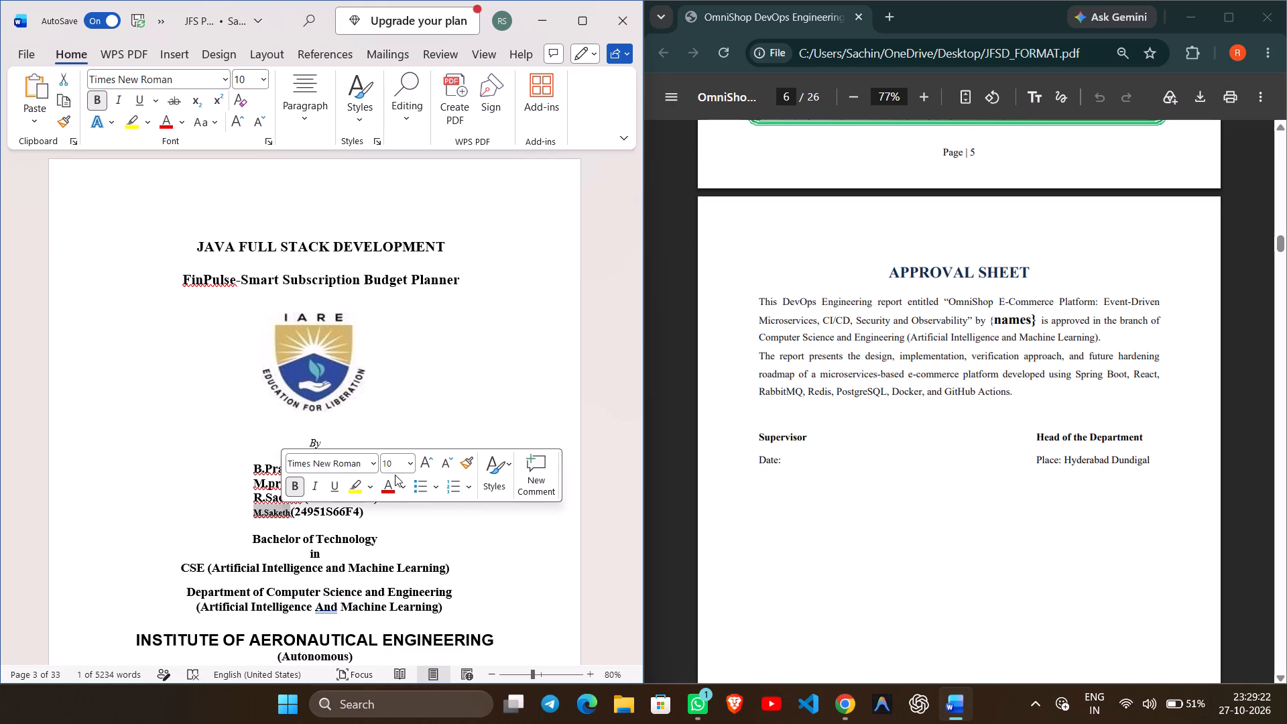
pyautogui.click(409, 465)
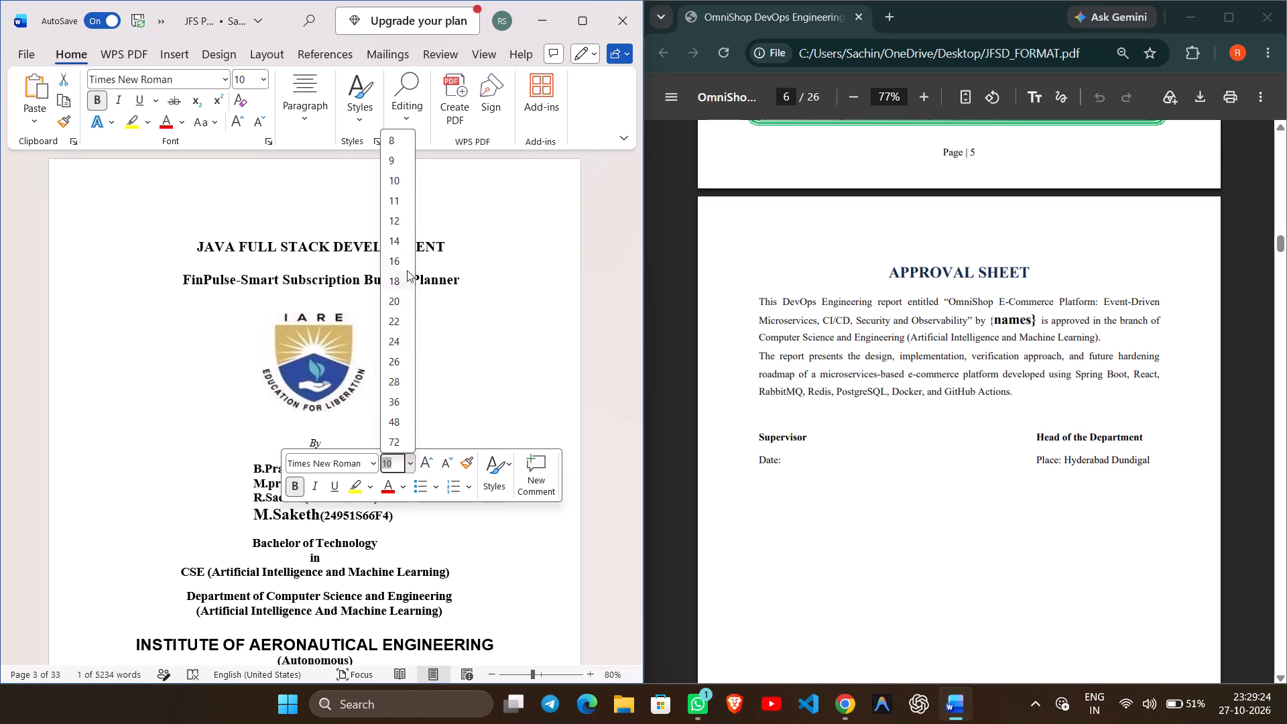
pyautogui.click(403, 239)
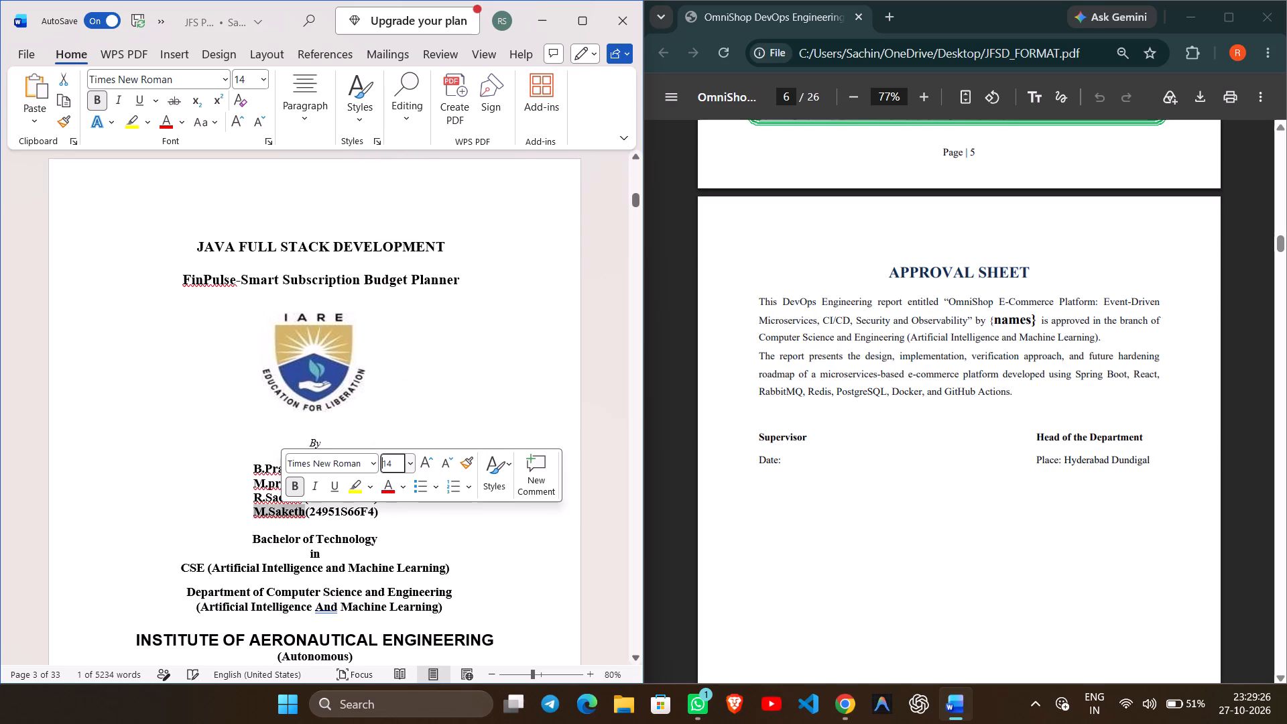
pyautogui.click(420, 521)
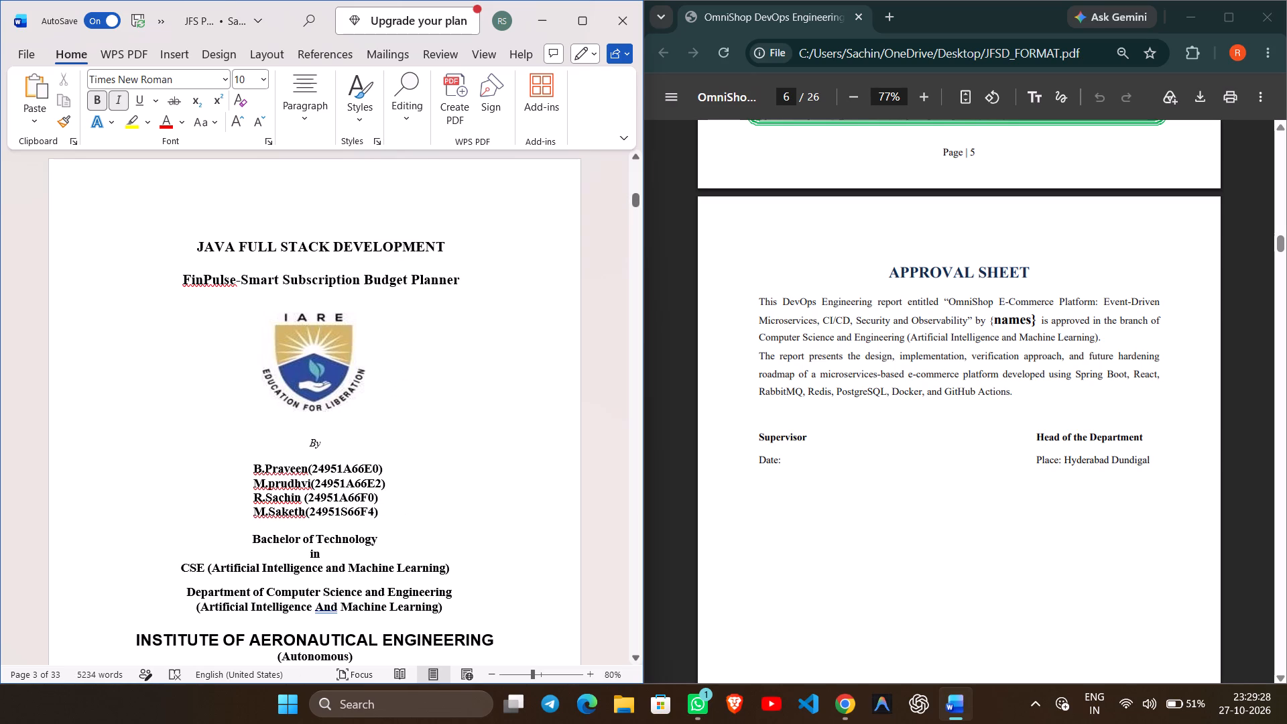
# Change the last two characters of the fourth student's roll number on the inner title page to H9.
pyautogui.click(374, 511)
pyautogui.press('BackSpace')
pyautogui.press('BackSpace')
pyautogui.hotkey('shift', 'h')
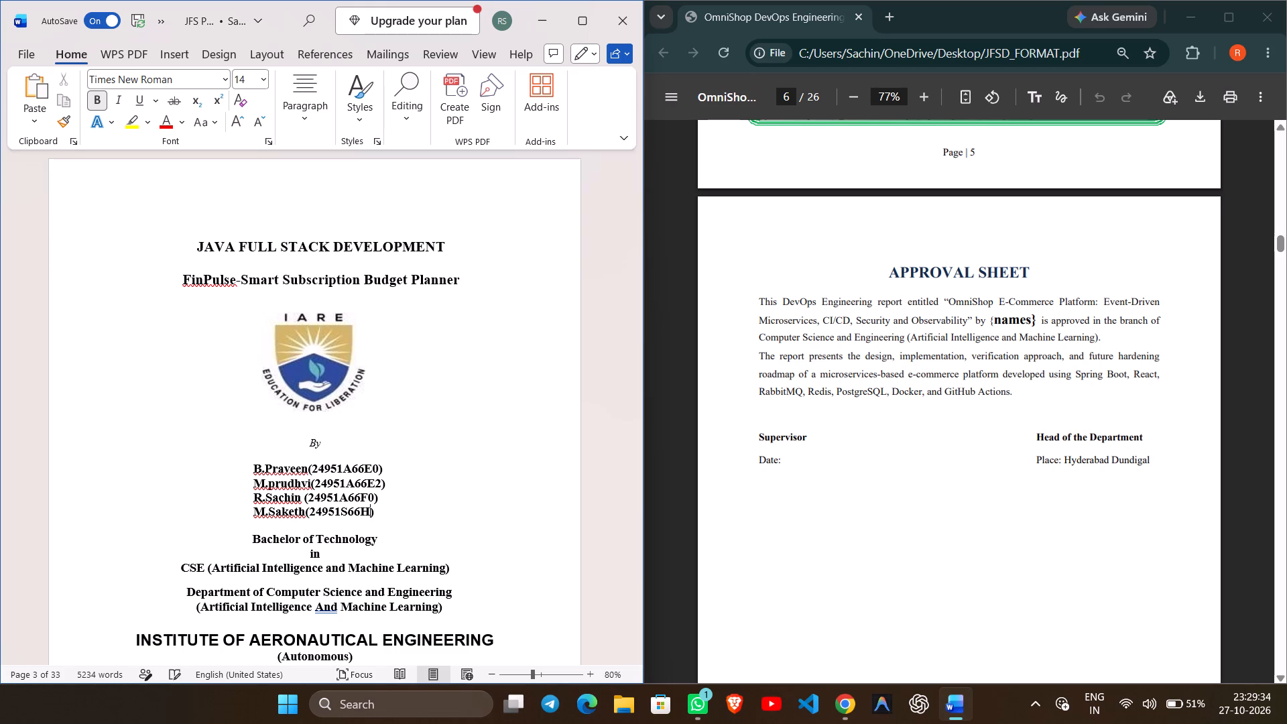
pyautogui.press('9')
pyautogui.click(453, 513)
# Remove the bold formatting from the title page's degree and department lines, from Bachelor of Technology through (Artificial Intelligence And Machine Learning).
pyautogui.scroll(-1, 453, 513)
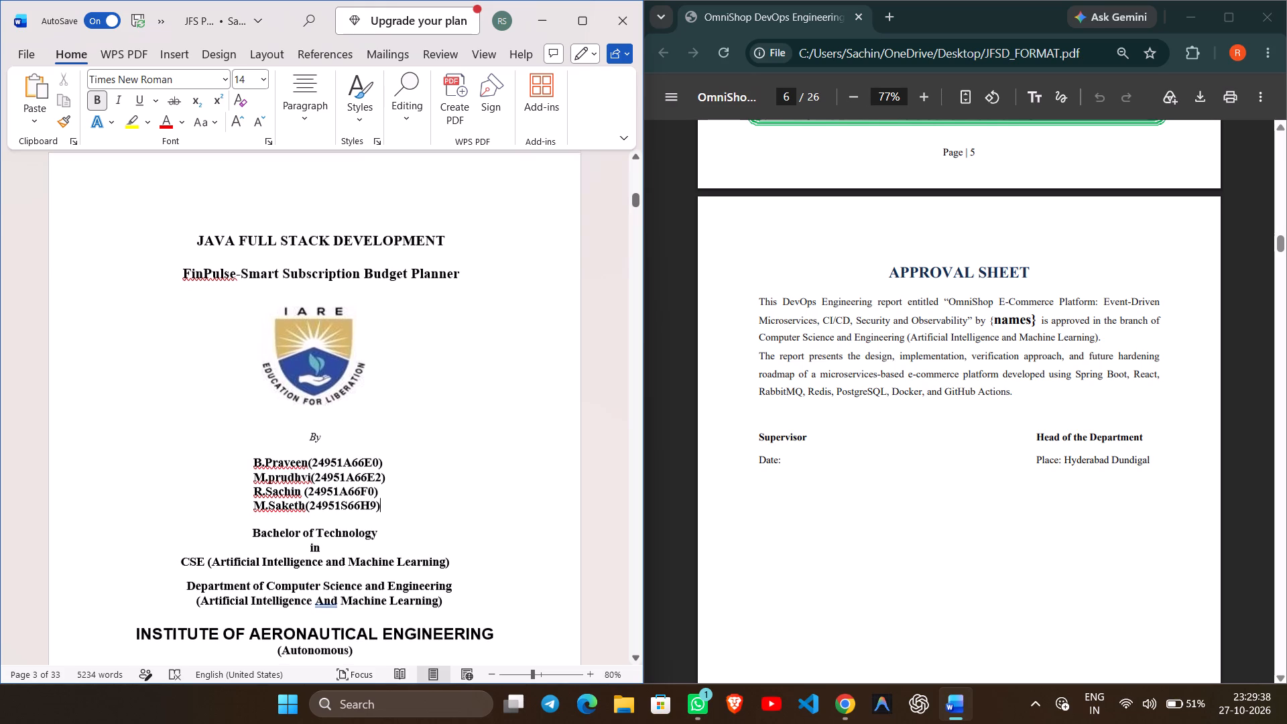
pyautogui.scroll(-2, 453, 513)
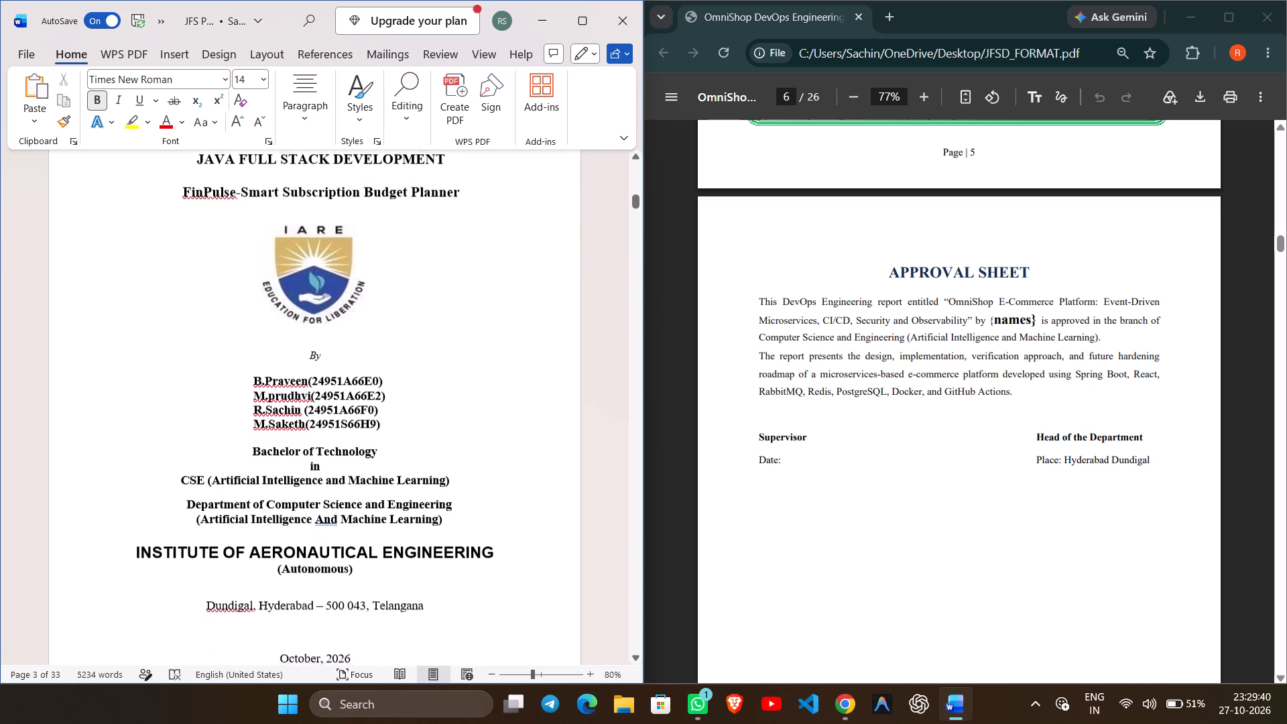
pyautogui.scroll(-2, 453, 513)
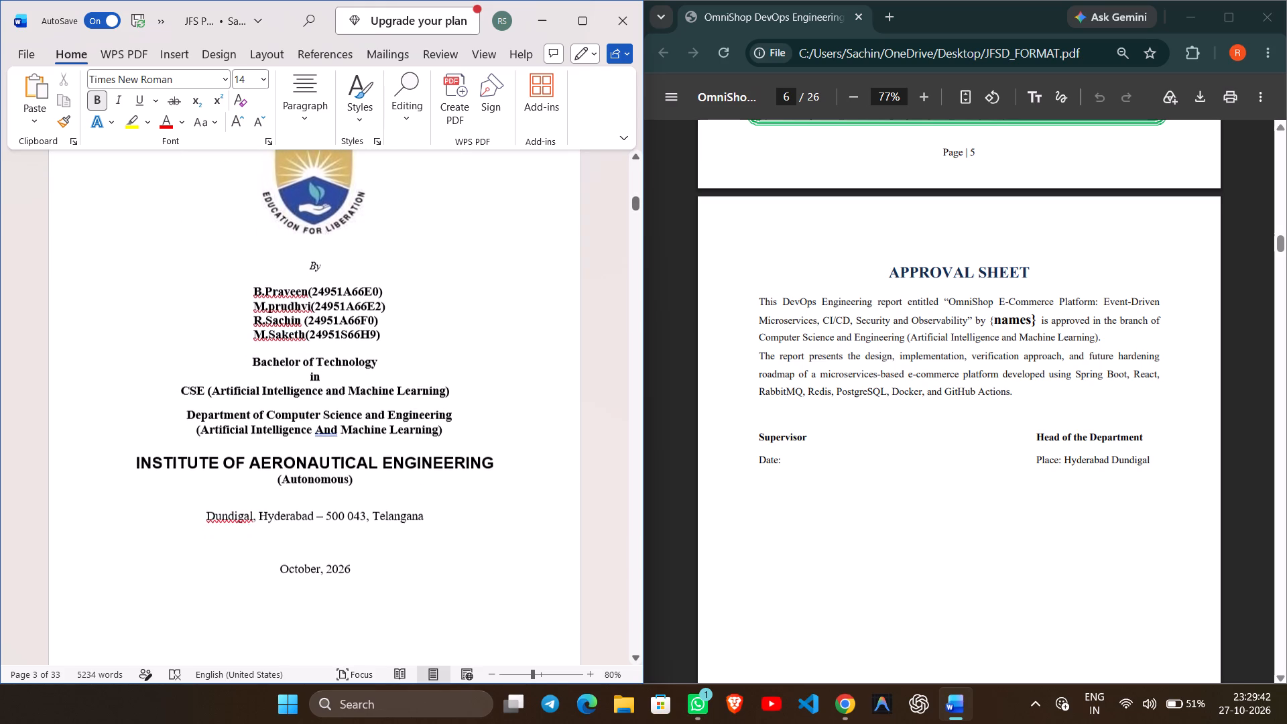
pyautogui.scroll(-1, 453, 513)
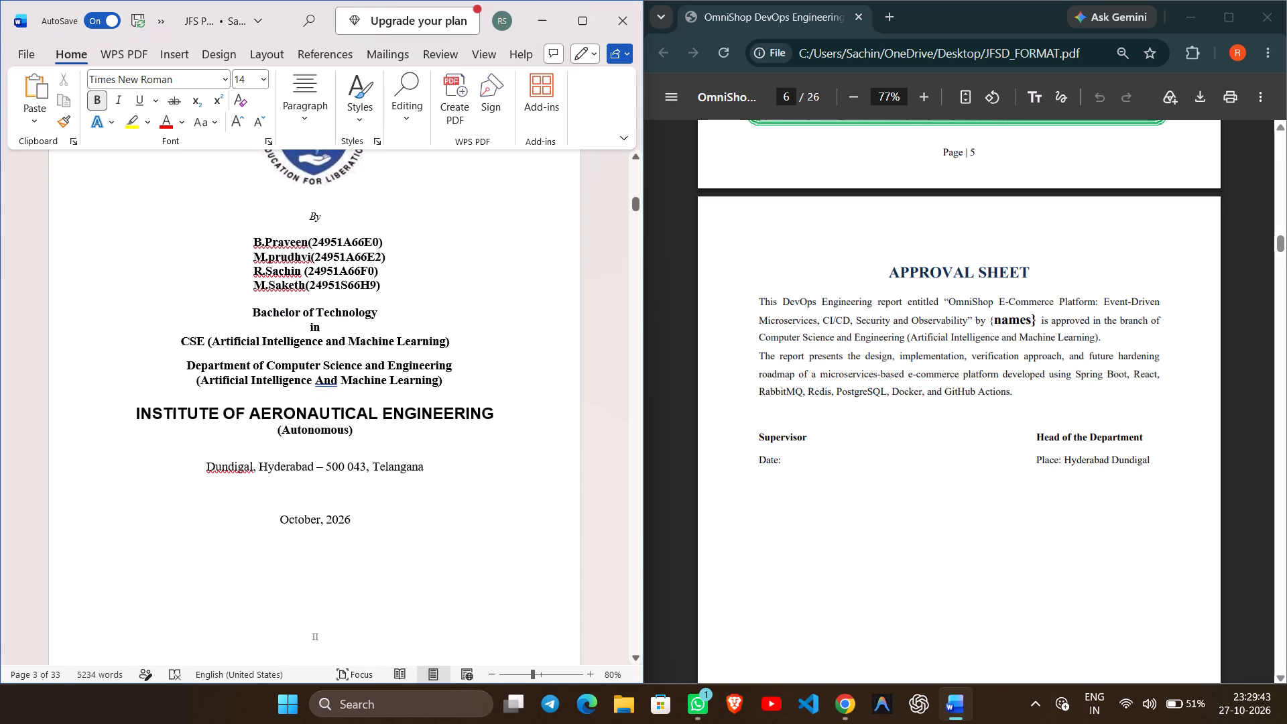
pyautogui.scroll(-1, 453, 513)
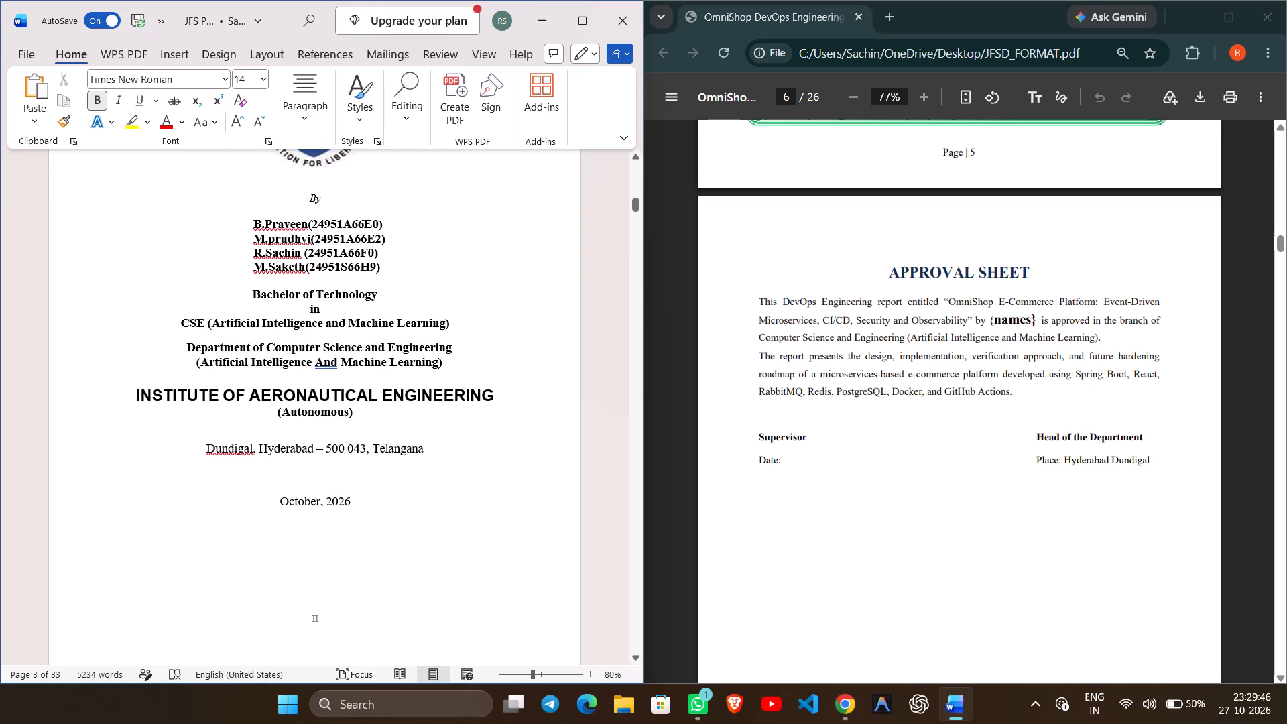
pyautogui.moveTo(452, 365); pyautogui.dragTo(199, 286)
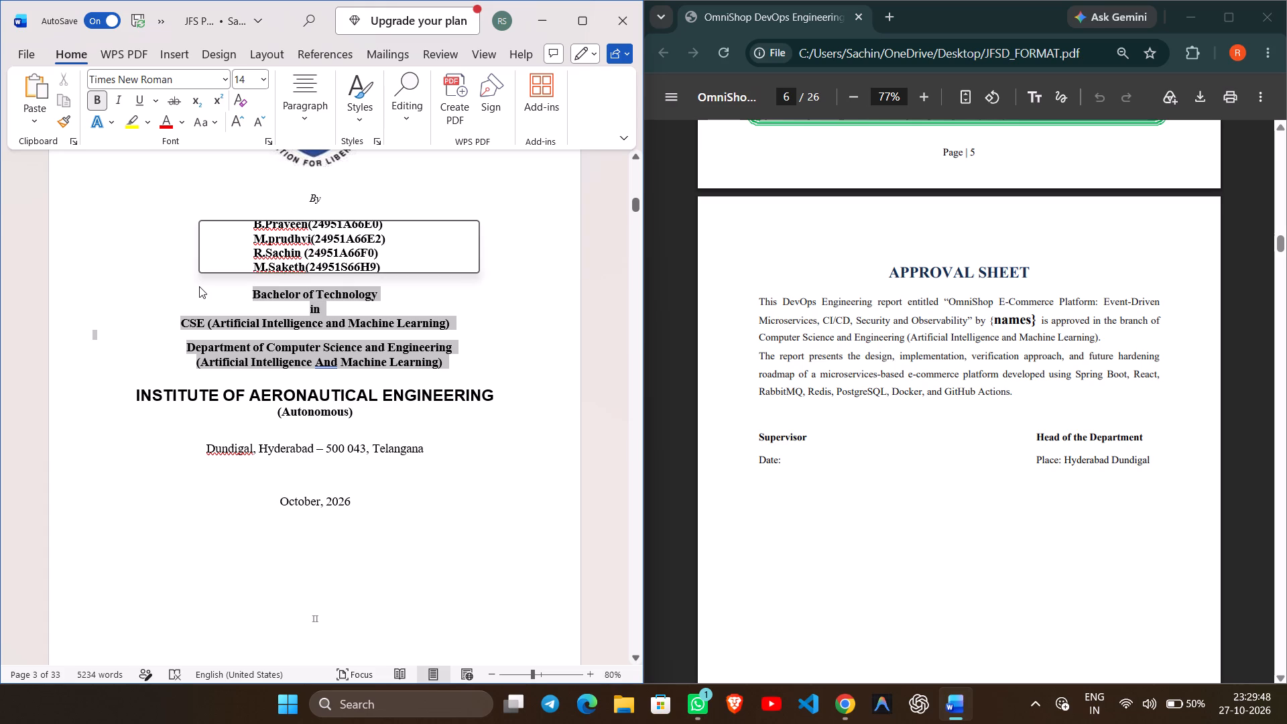
pyautogui.click(219, 253)
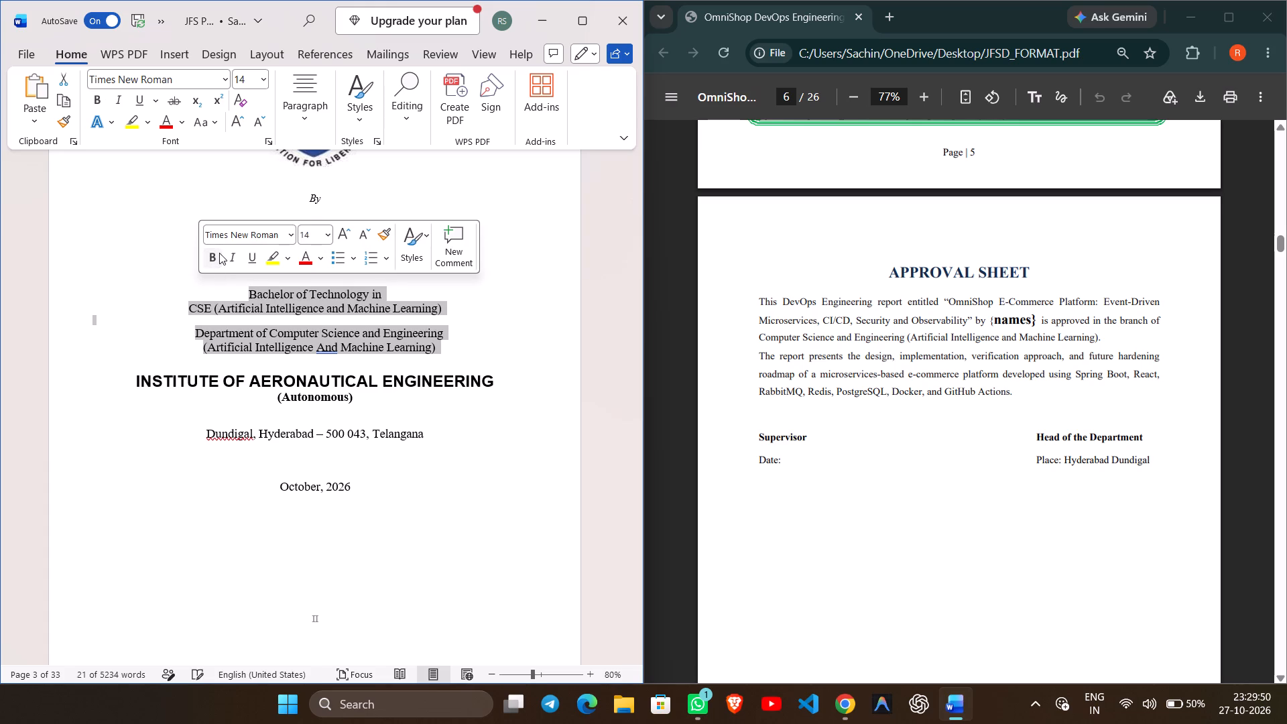
pyautogui.click(444, 520)
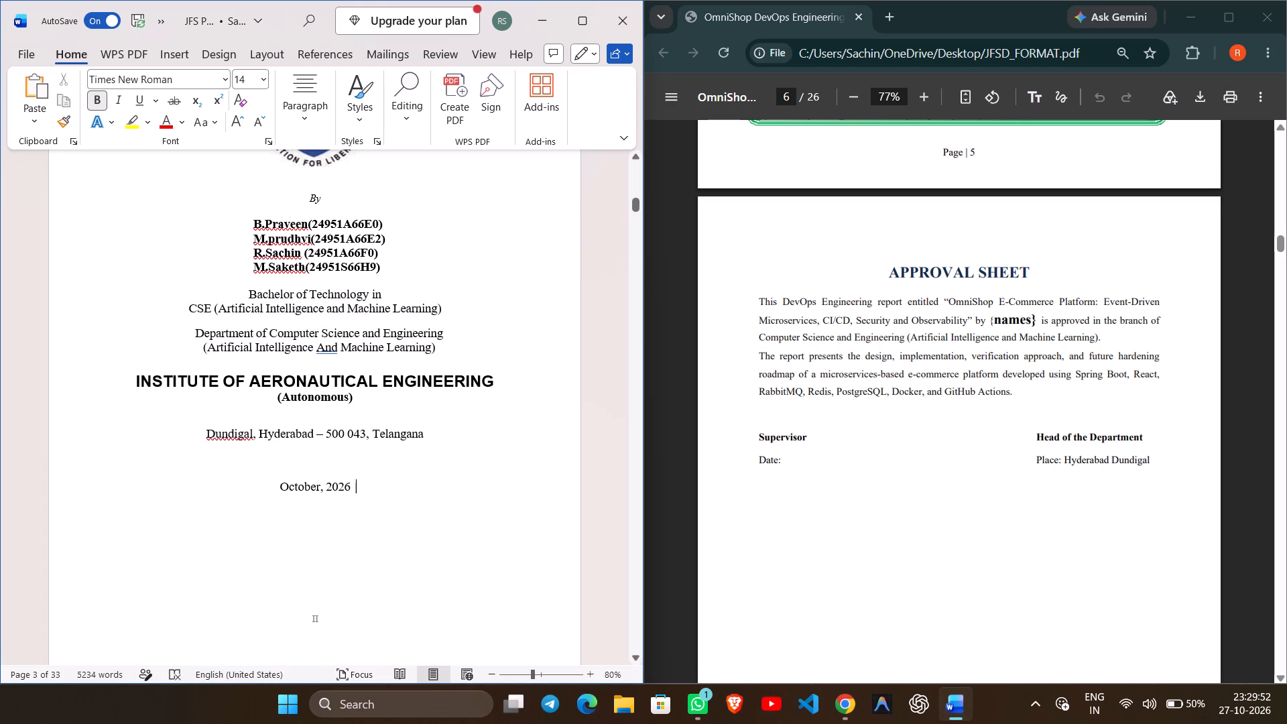
# Insert a blank line between the student list and the Bachelor of Technology line on the title page.
pyautogui.click(448, 280)
pyautogui.press('Return')
# Review the report from the title page through the Declaration and Approval Sheet pages.
pyautogui.scroll(1, 475, 238)
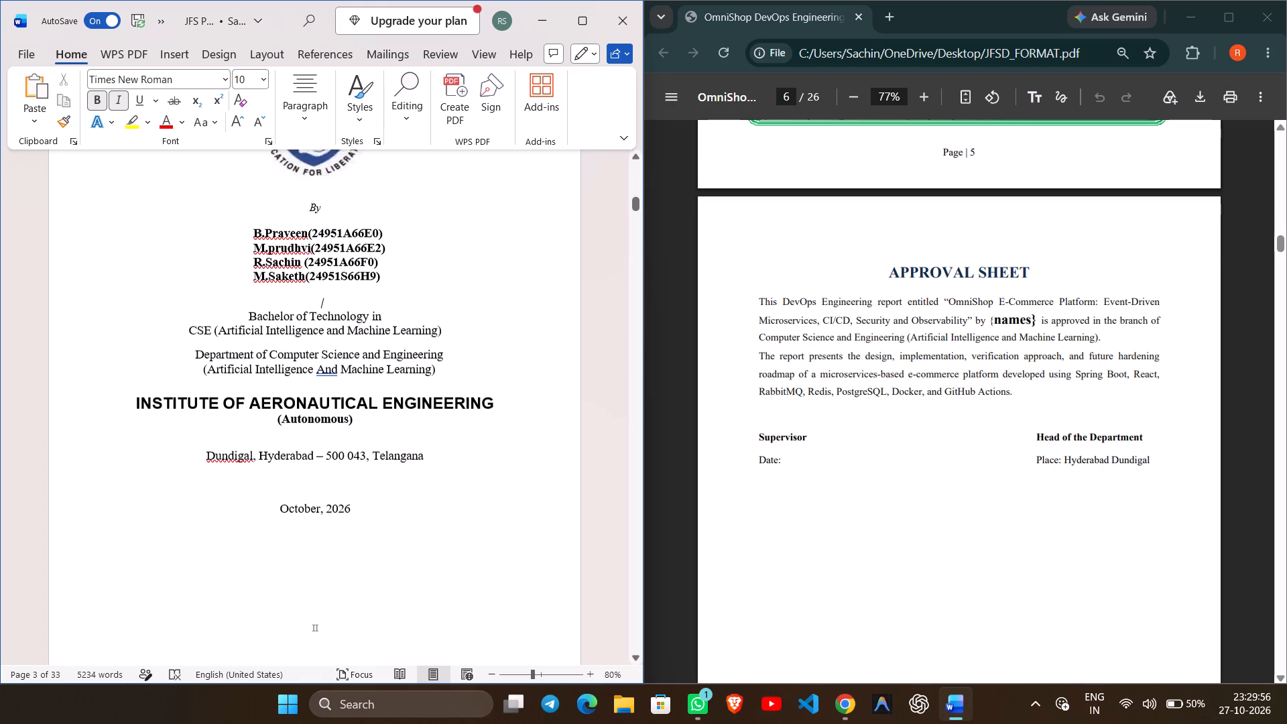
pyautogui.scroll(1, 475, 238)
pyautogui.scroll(-3, 475, 238)
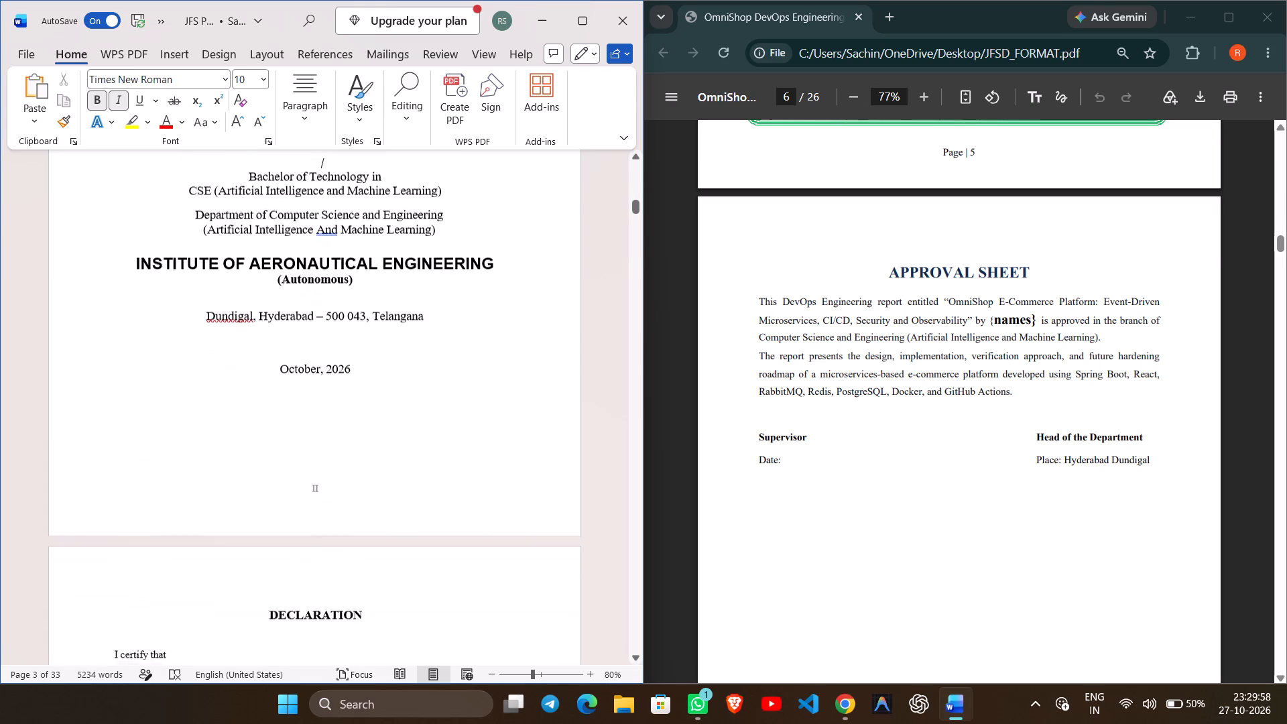
pyautogui.scroll(-3, 475, 238)
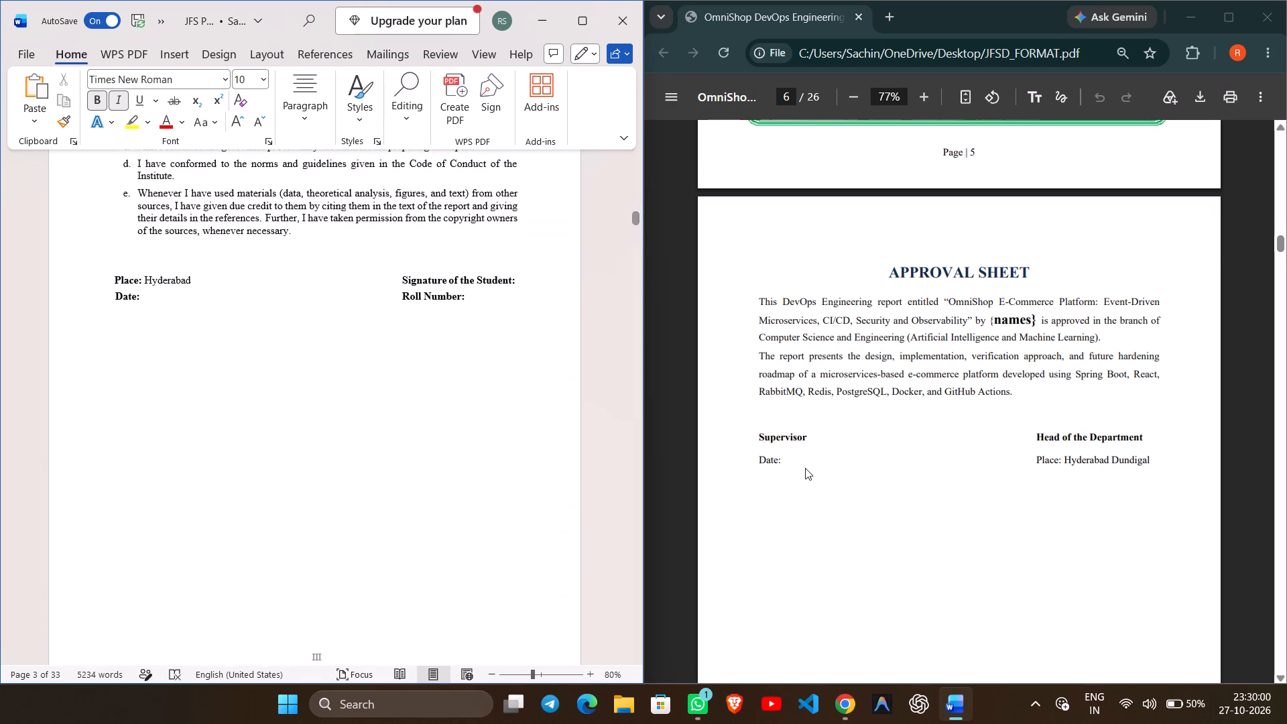
pyautogui.scroll(-2, 805, 468)
pyautogui.scroll(2, 805, 468)
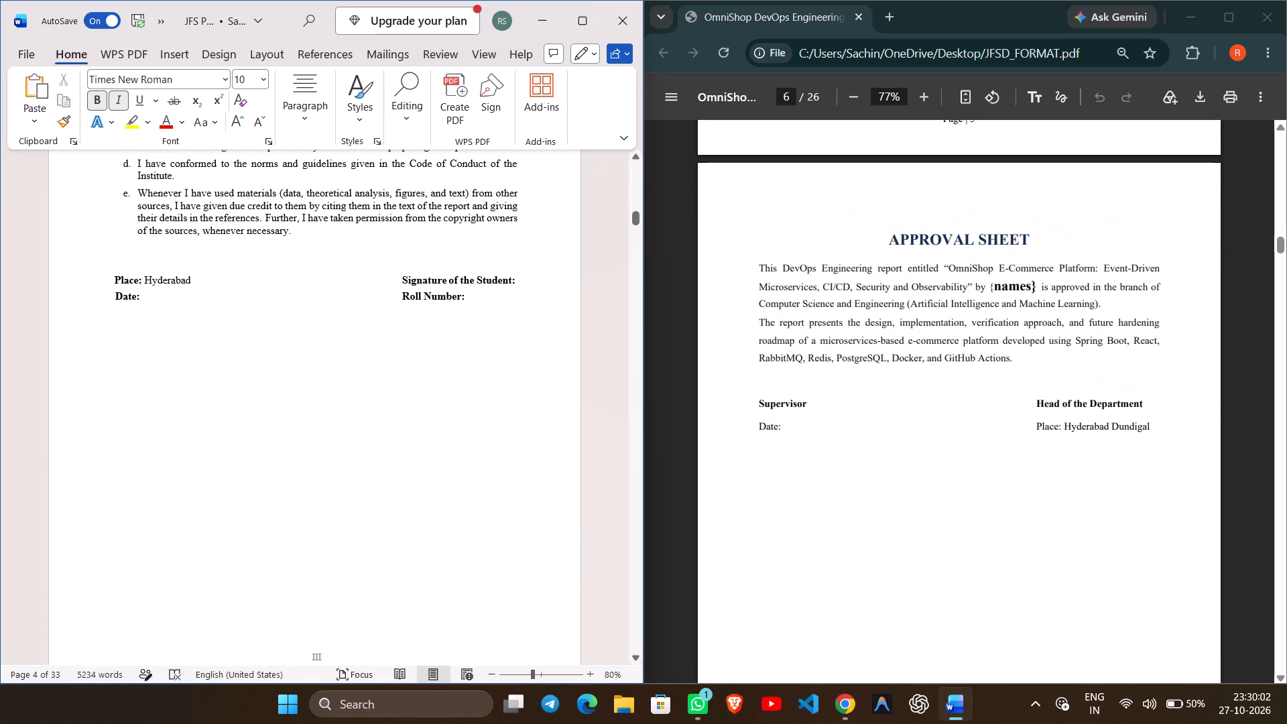
pyautogui.scroll(-2, 493, 440)
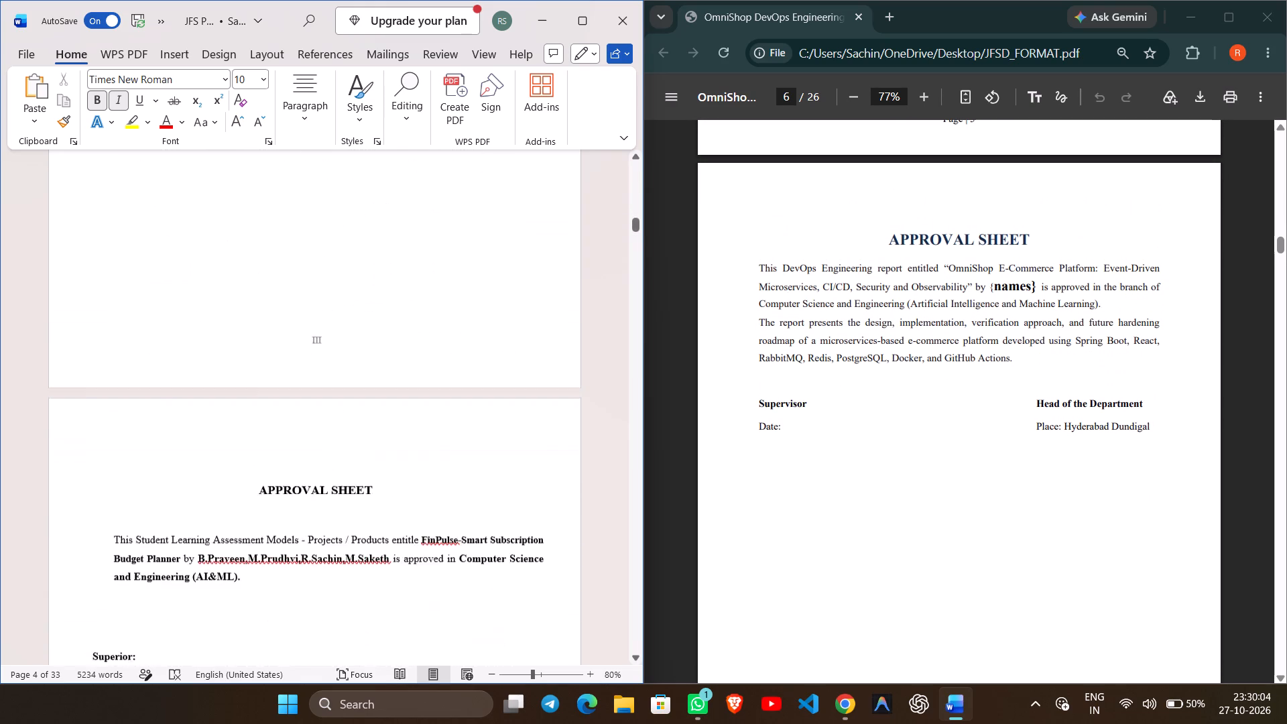
pyautogui.scroll(-1, 493, 440)
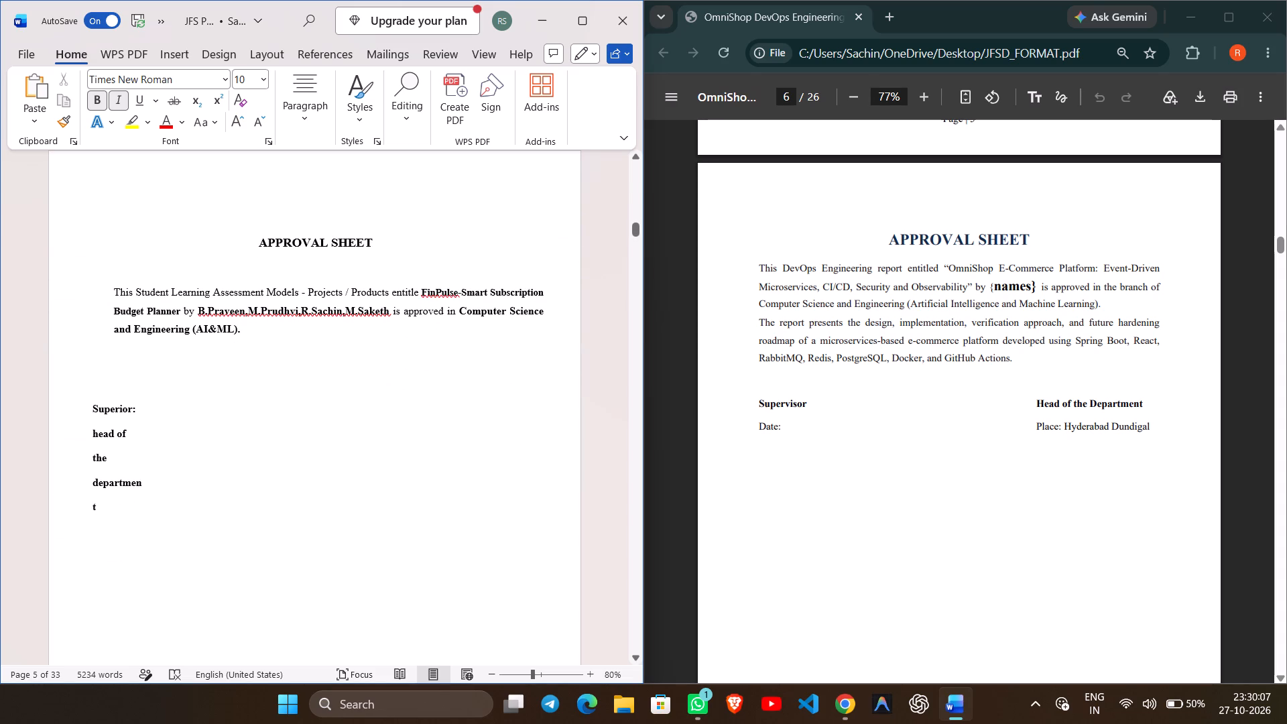
# Delete the Superior and head of the department signature lines below the Approval Sheet paragraph.
pyautogui.moveTo(78, 400); pyautogui.dragTo(115, 568)
pyautogui.press('BackSpace')
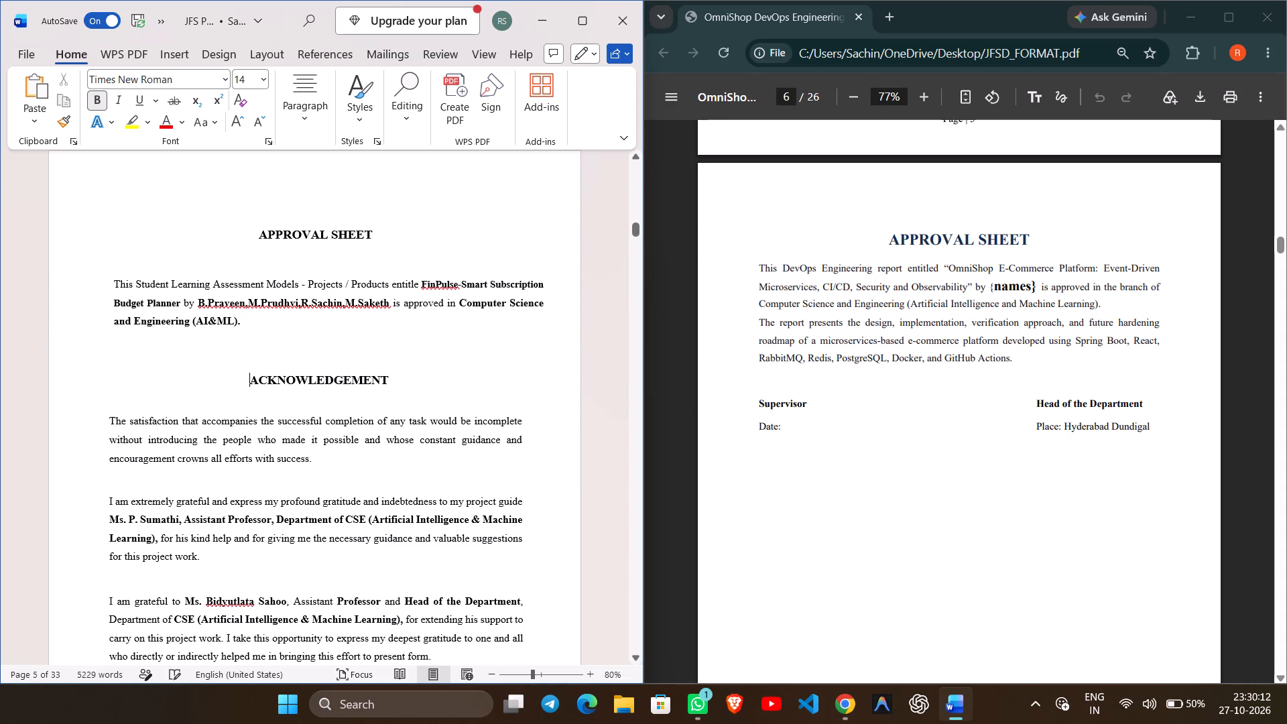
# Delete the ACKNOWLEDGEMENT heading and the start of its first paragraph, through the first letter of "guidance and encouragement".
pyautogui.press('Delete')
pyautogui.press('Delete')
pyautogui.press('Delete')
pyautogui.press('Delete')
pyautogui.press('Delete')
pyautogui.press('Delete')
pyautogui.press('Delete')
pyautogui.press('Delete')
pyautogui.press('Delete')
pyautogui.press('Delete')
pyautogui.press('Delete')
pyautogui.press('Delete')
pyautogui.press('Delete')
pyautogui.press('Delete')
pyautogui.press('Delete')
pyautogui.press('Delete')
pyautogui.press('Delete')
pyautogui.press('Delete')
pyautogui.press('Delete')
pyautogui.press('Delete')
pyautogui.press('Delete')
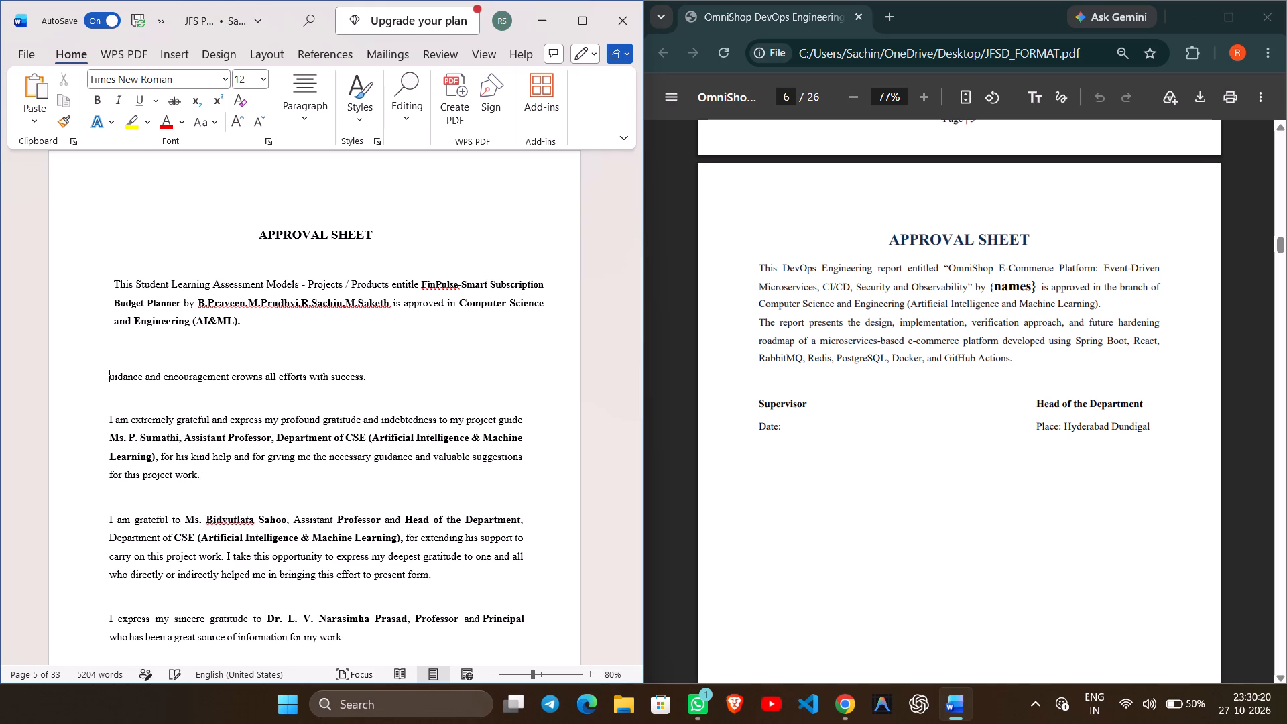
# Close the report and reopen JFS Project.docx from the desktop.
pyautogui.click(623, 17)
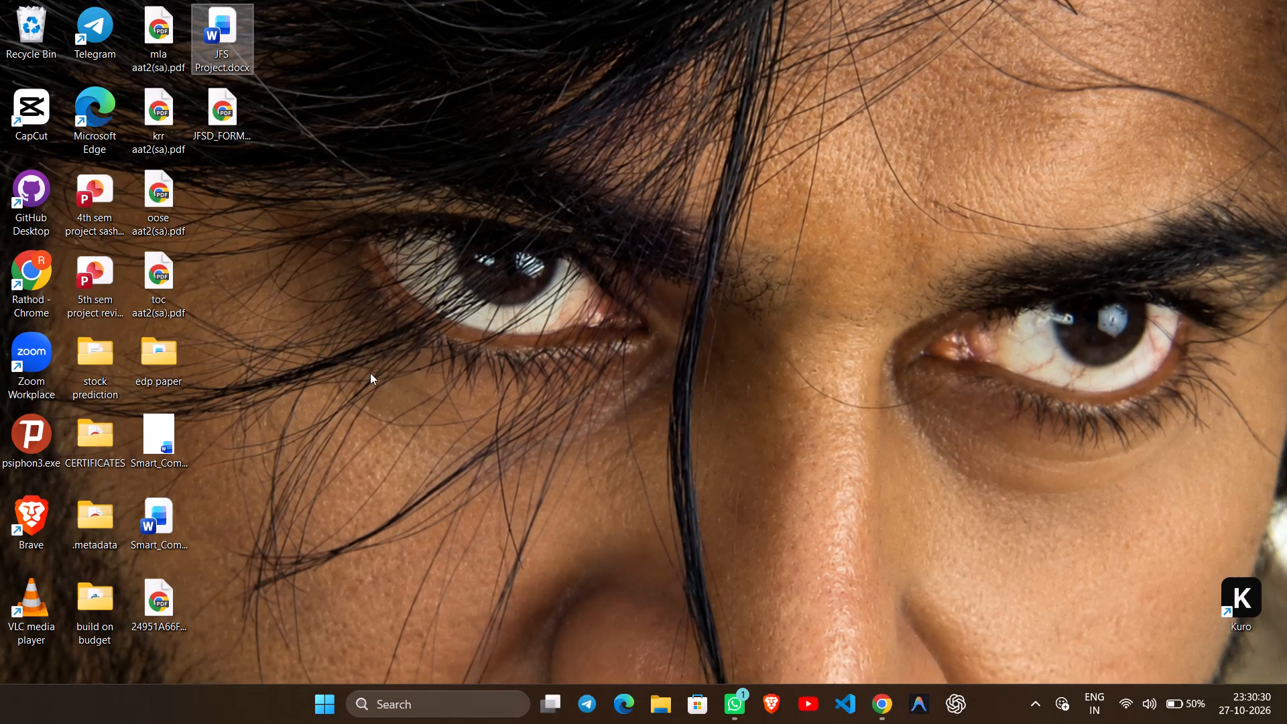
pyautogui.doubleClick(224, 49)
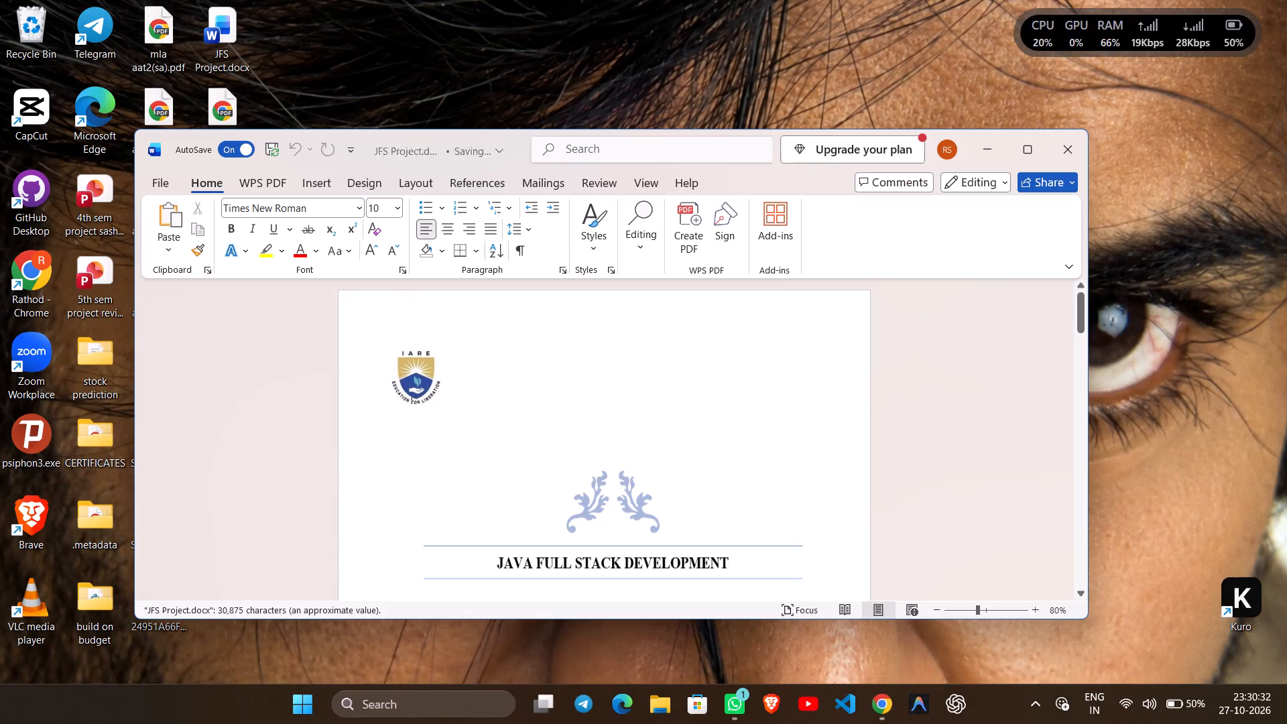
pyautogui.scroll(-5, 545, 487)
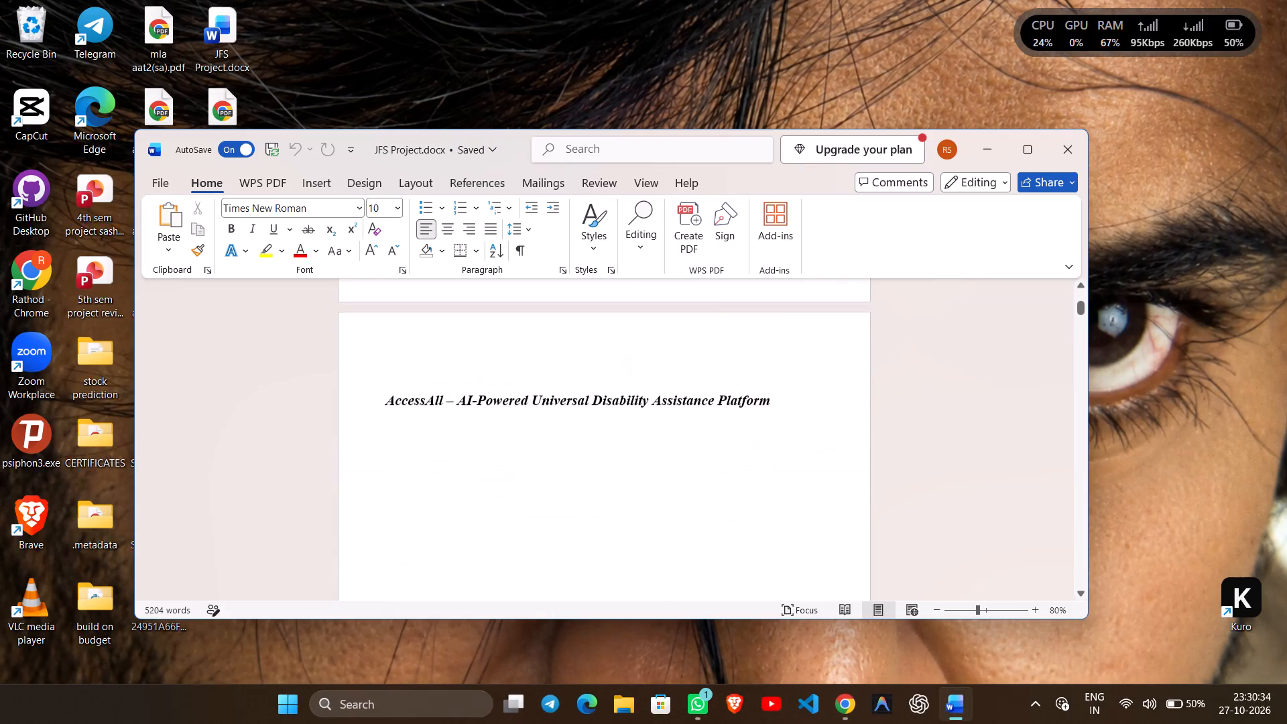
# Maximize the JFS Project report window and examine its opening pages, title page and Declaration.
pyautogui.scroll(-3, 545, 487)
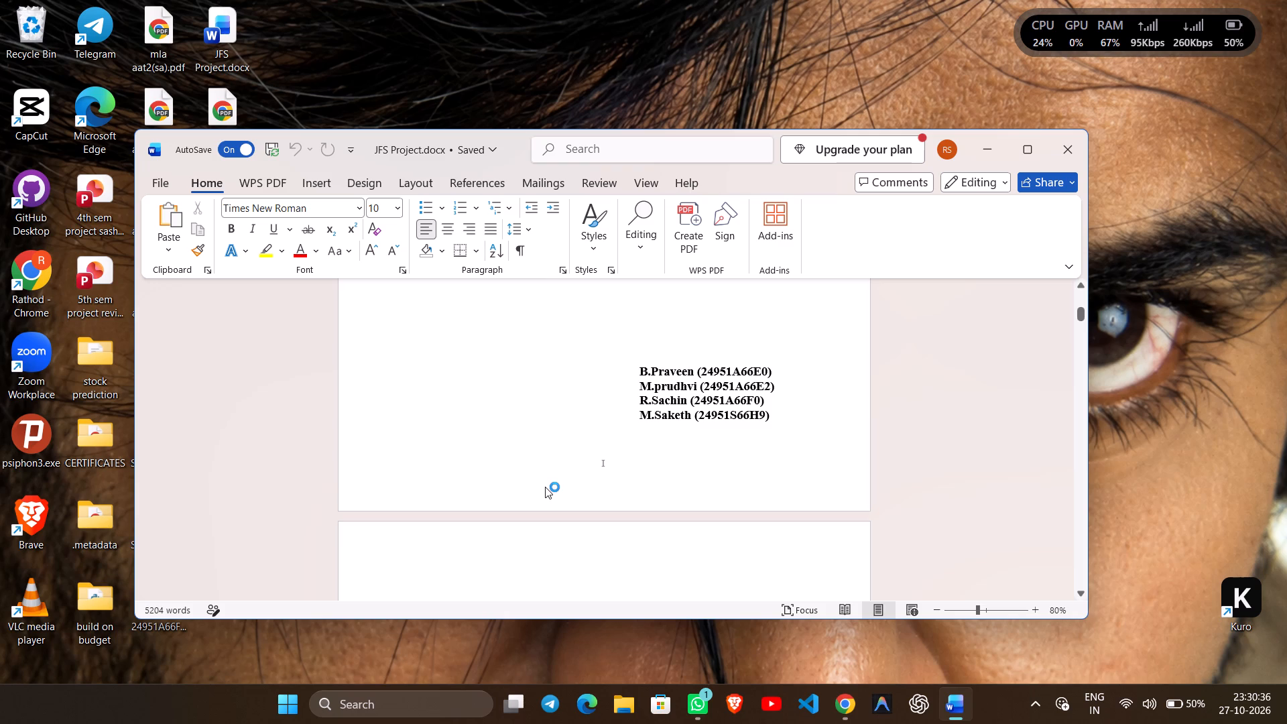
pyautogui.click(1018, 155)
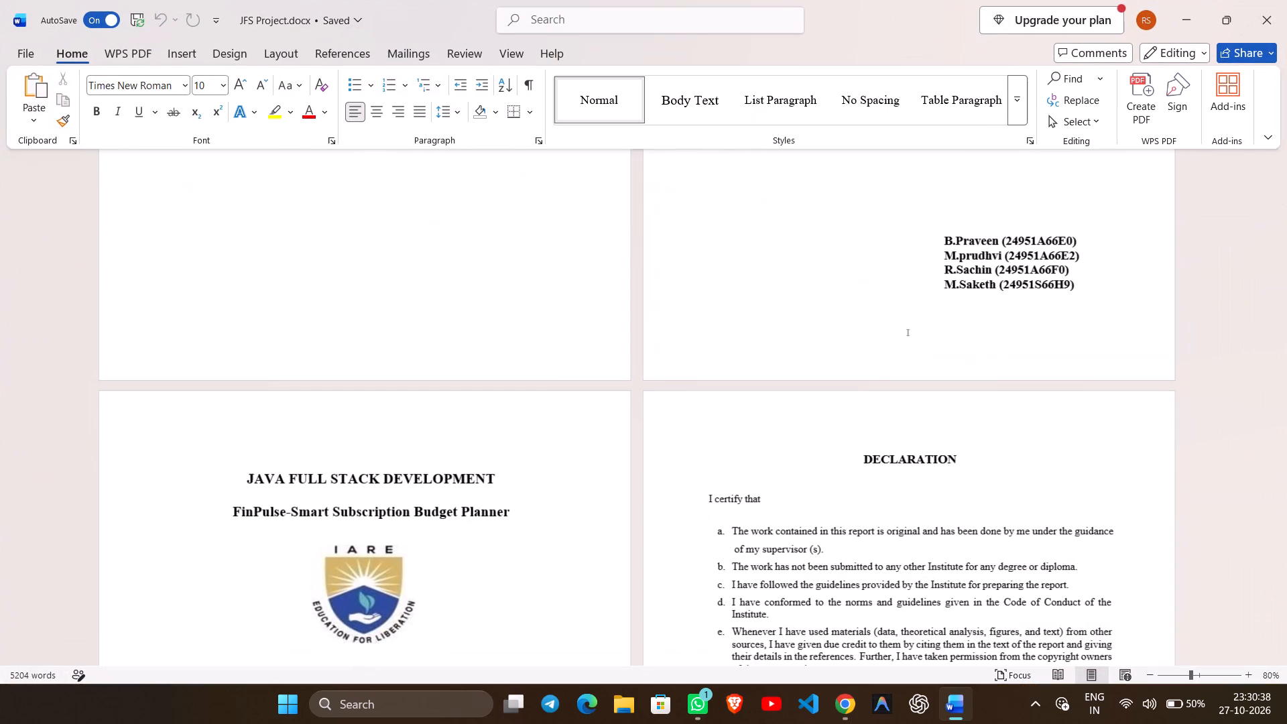
pyautogui.keyDown('ctrl'); pyautogui.scroll(1, 849, 291); pyautogui.keyUp('ctrl')
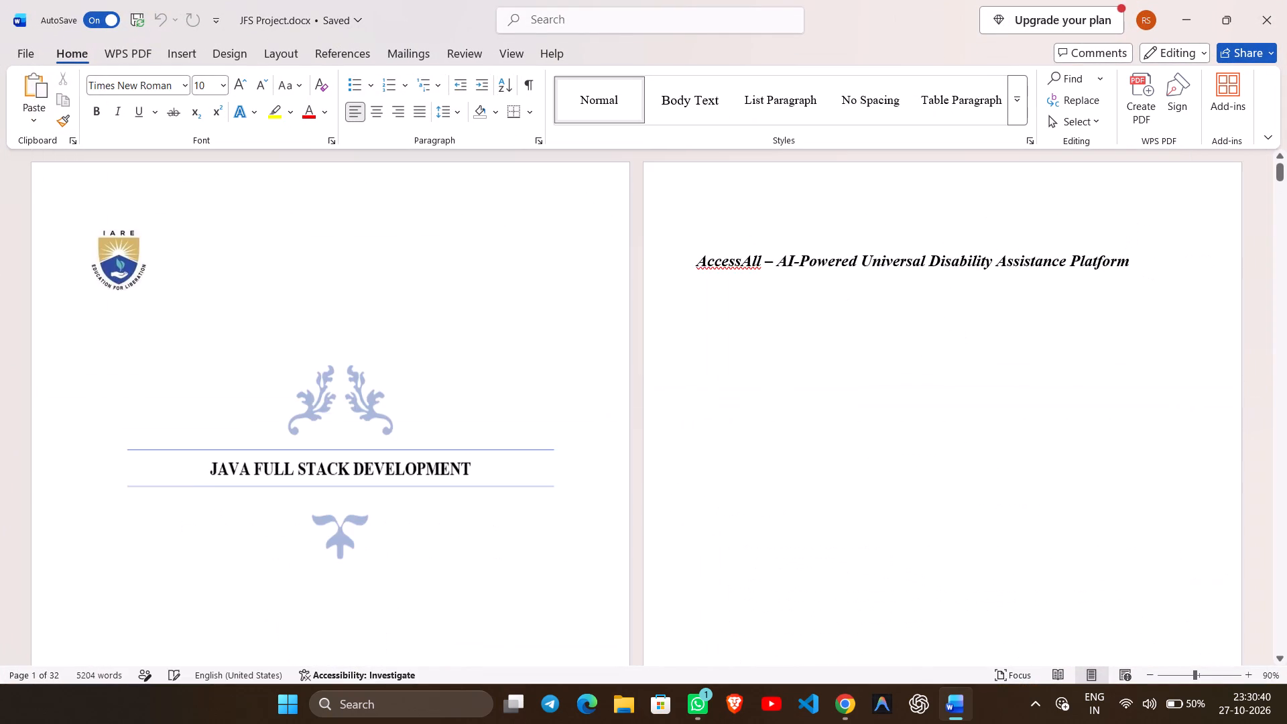
pyautogui.keyDown('ctrl'); pyautogui.scroll(1, 849, 291); pyautogui.keyUp('ctrl')
pyautogui.scroll(-3, 849, 291)
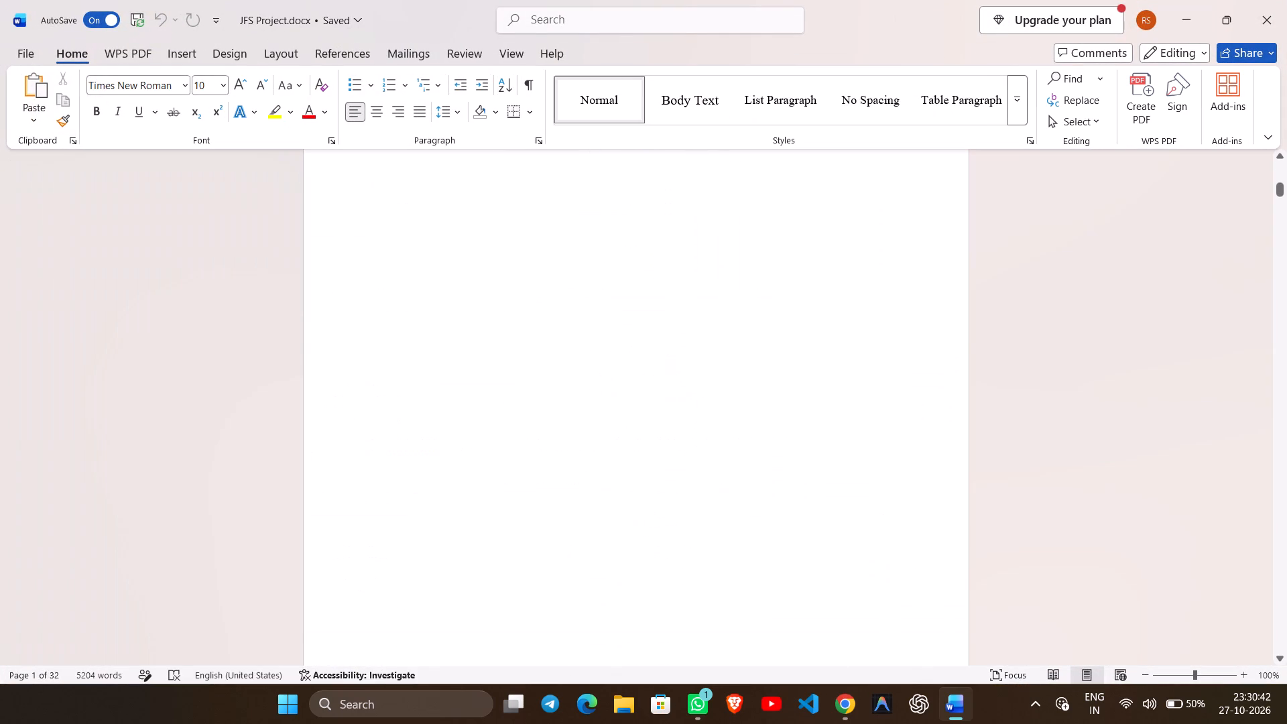
pyautogui.scroll(-4, 849, 291)
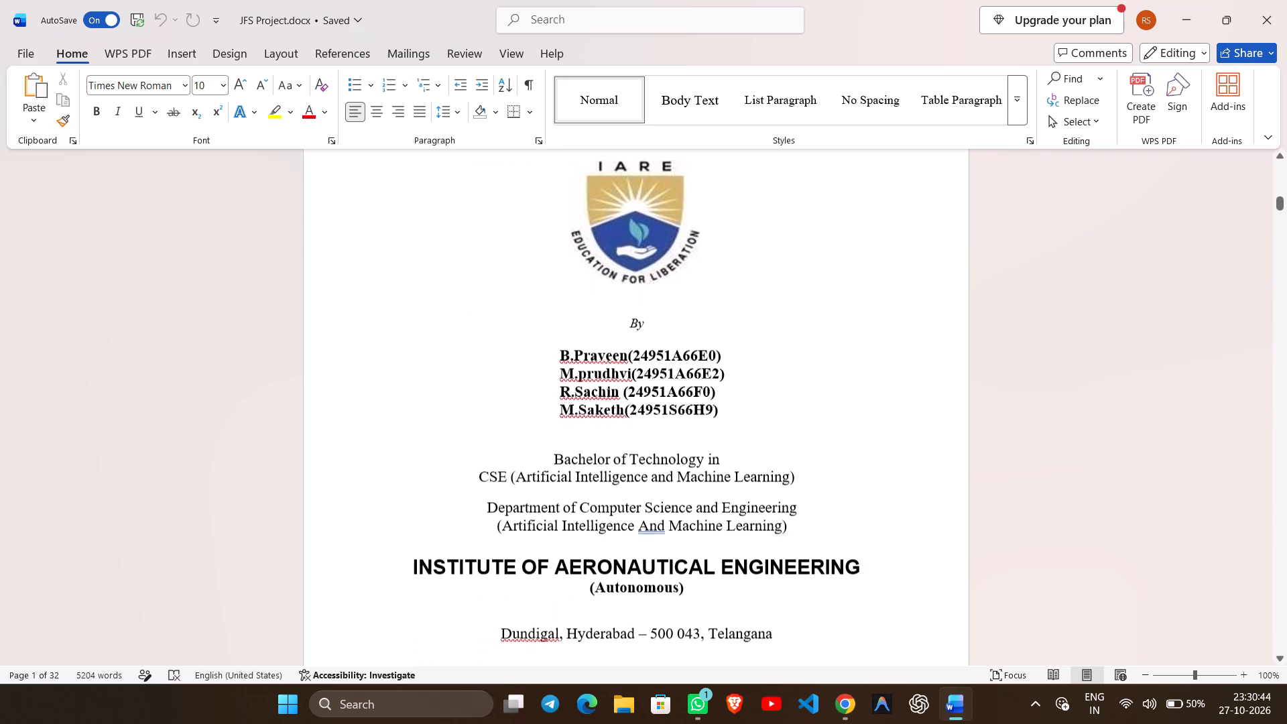
pyautogui.scroll(-4, 849, 291)
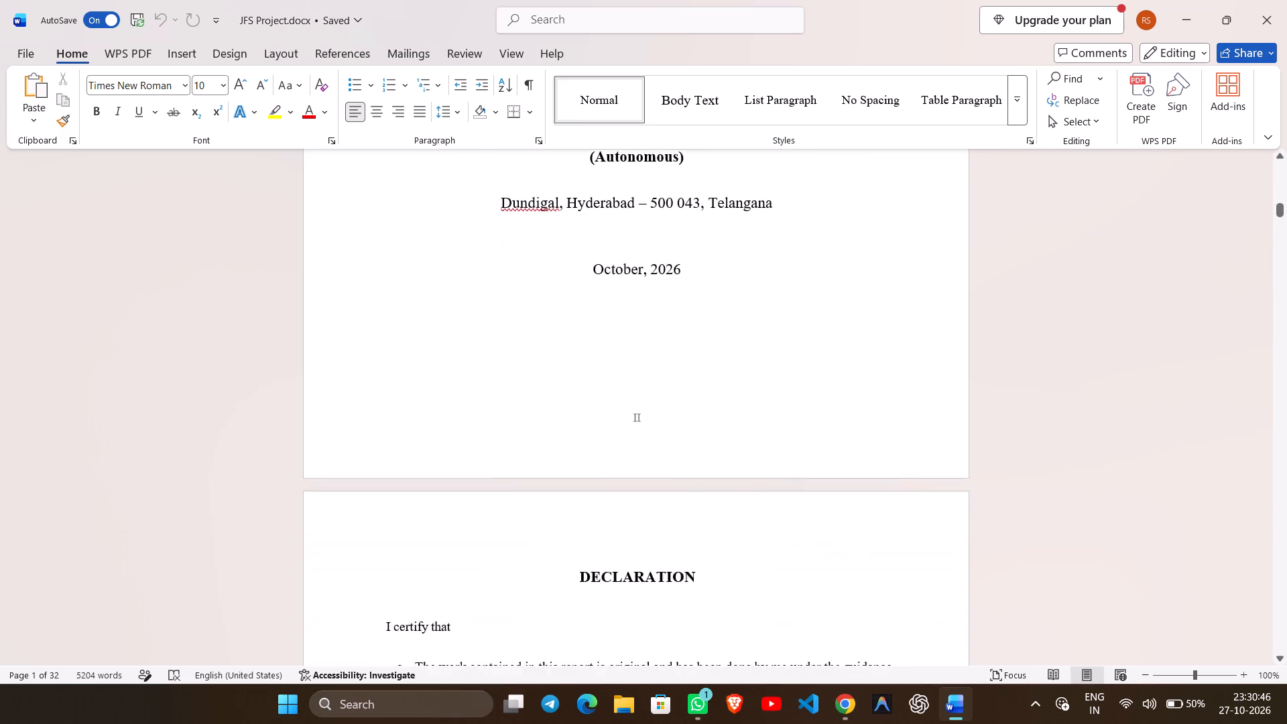
pyautogui.scroll(-2, 849, 291)
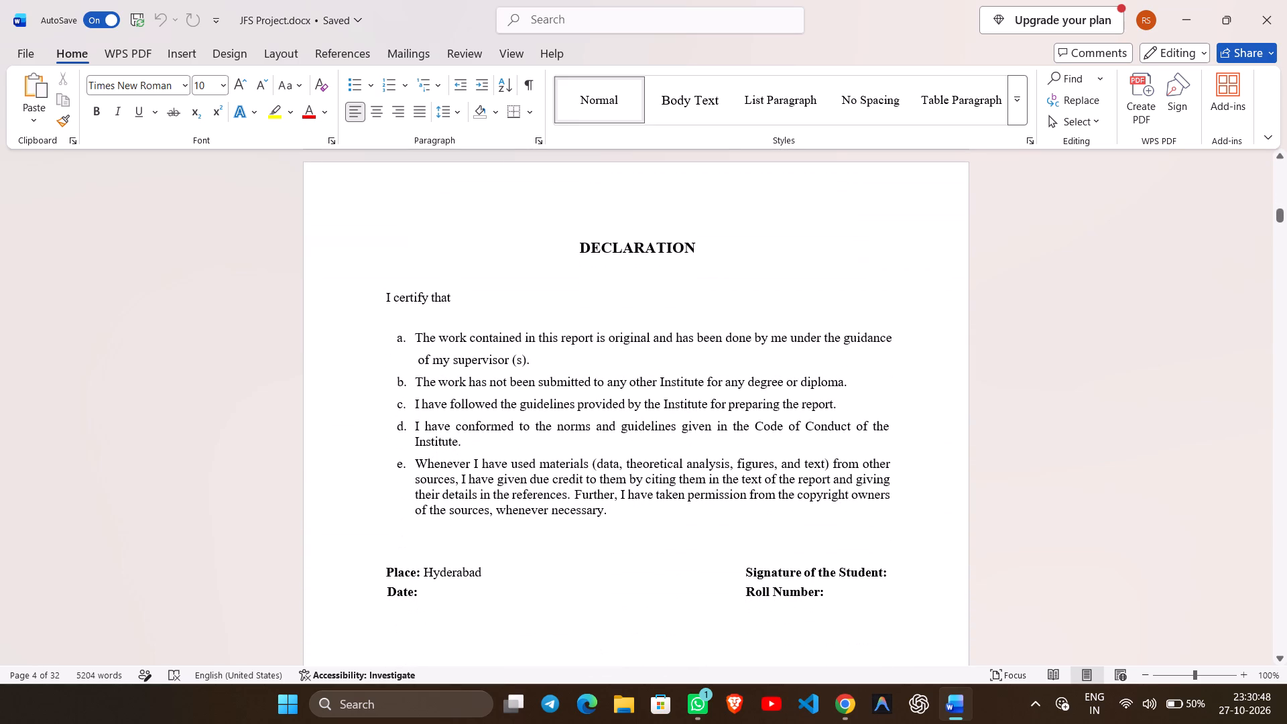
pyautogui.scroll(-1, 933, 393)
# Arrange the Word report and the JFSD_FORMAT reference PDF in Chrome side by side, each filling half the screen.
pyautogui.hotkey('alt', 'Tab')
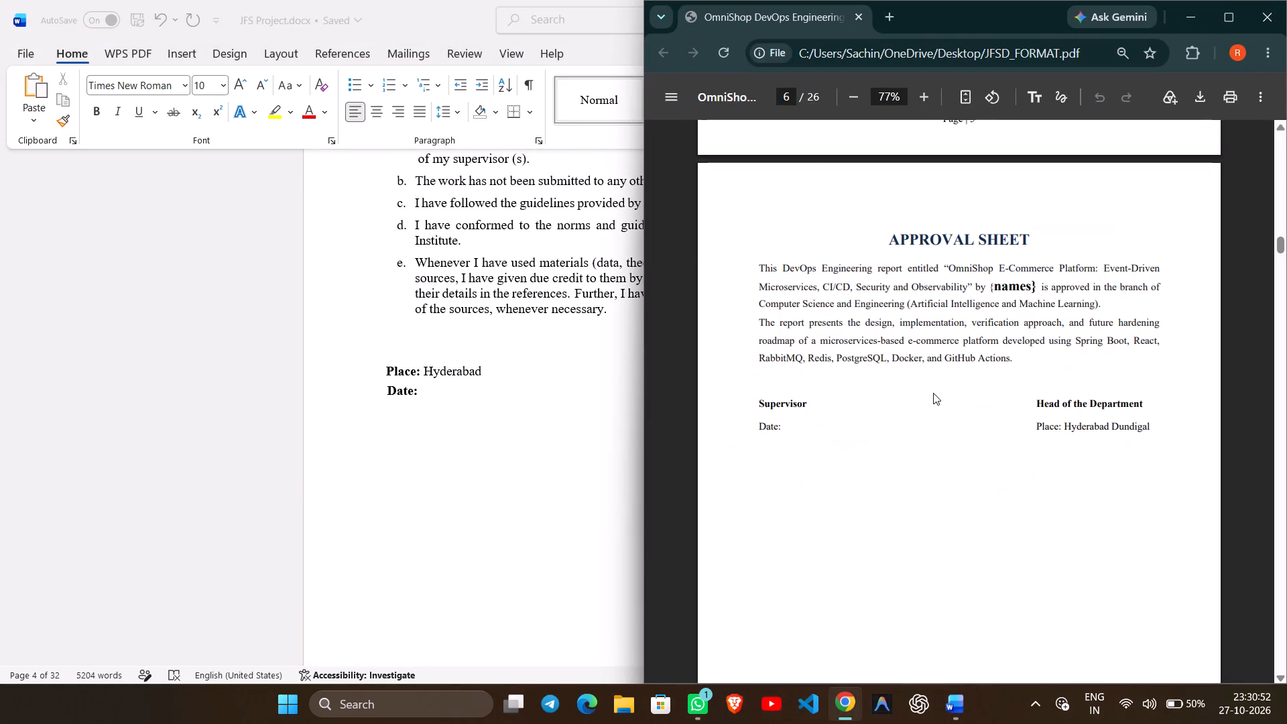
pyautogui.scroll(-1, 1046, 413)
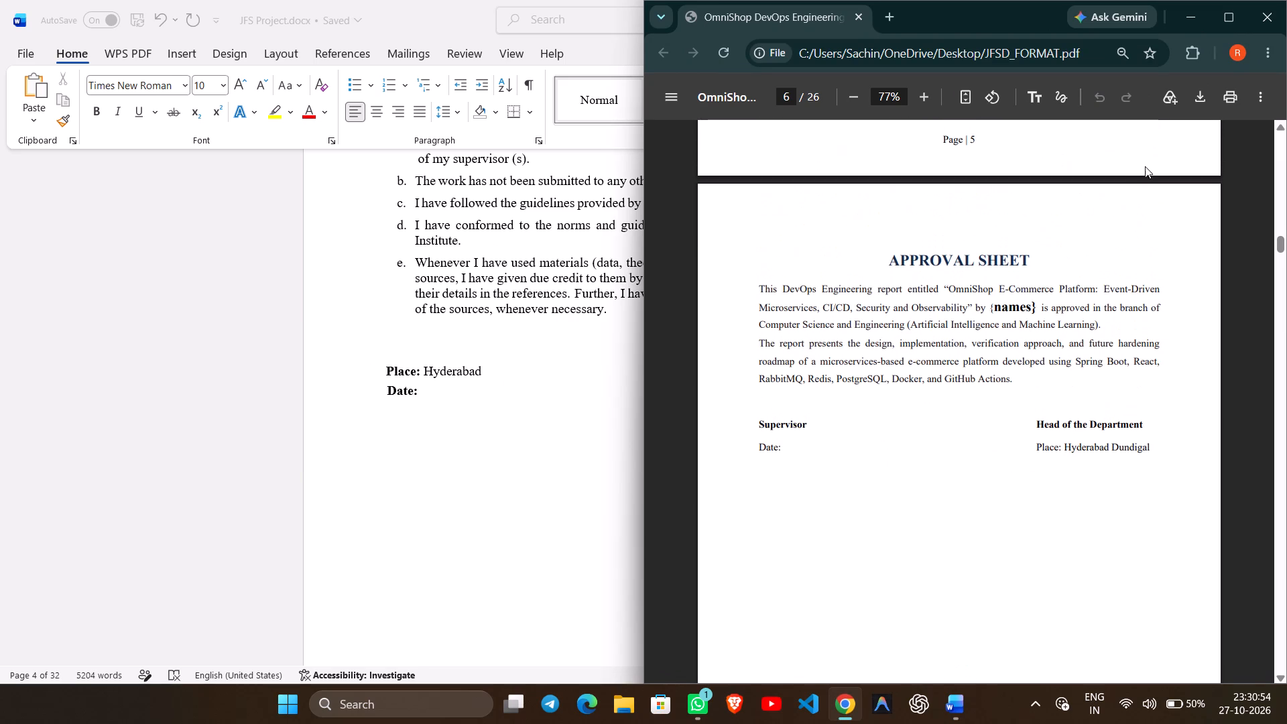
pyautogui.click(513, 454)
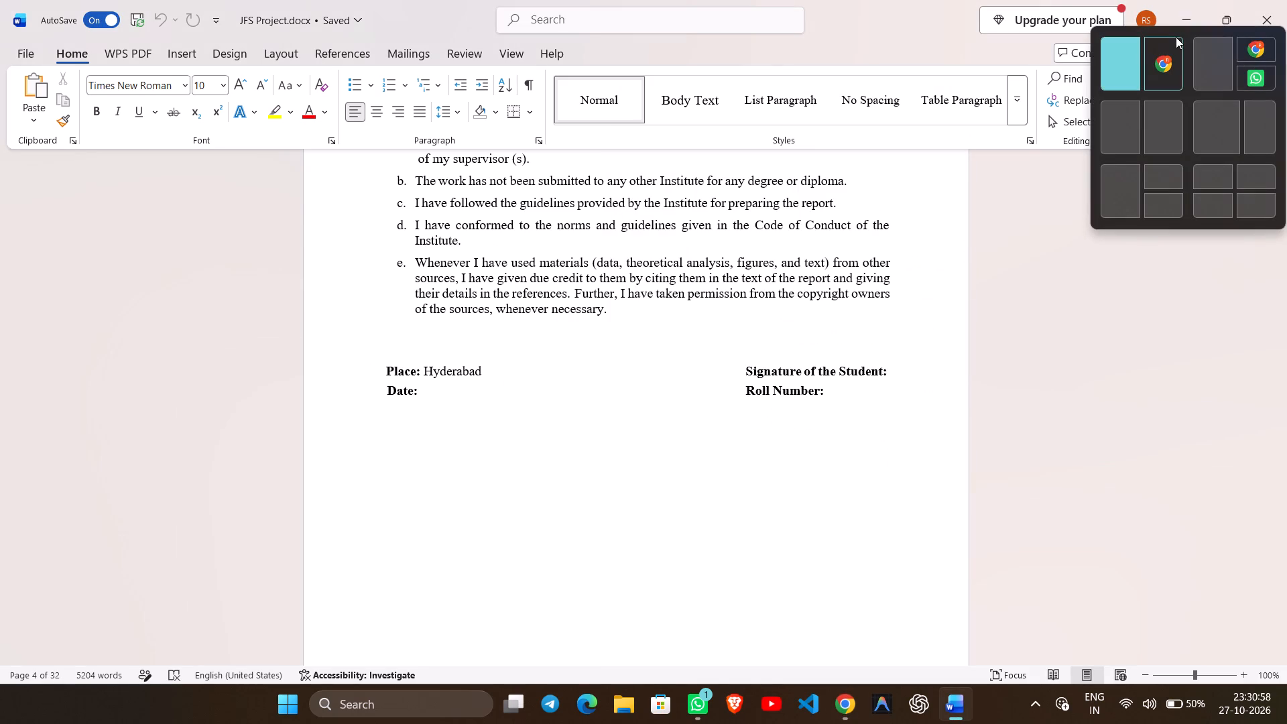
pyautogui.click(1175, 37)
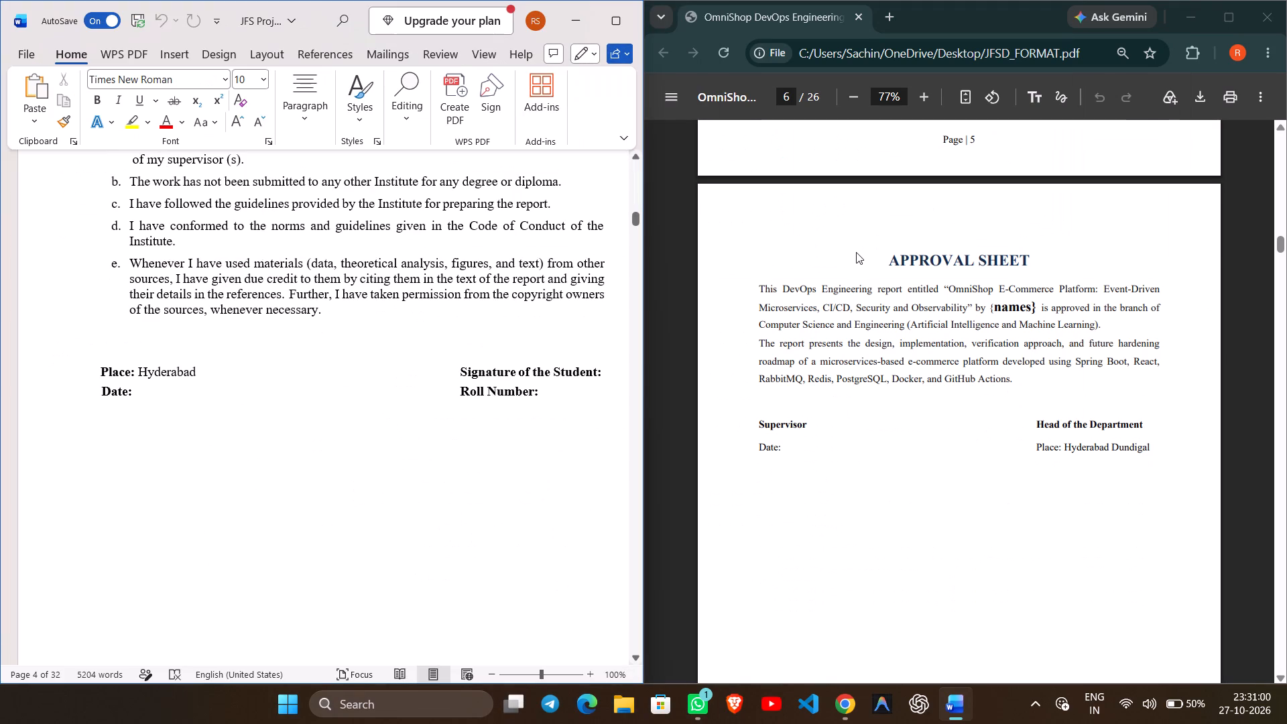
# Compare the report's Declaration page with the Declaration page in the reference PDF.
pyautogui.scroll(2, 400, 314)
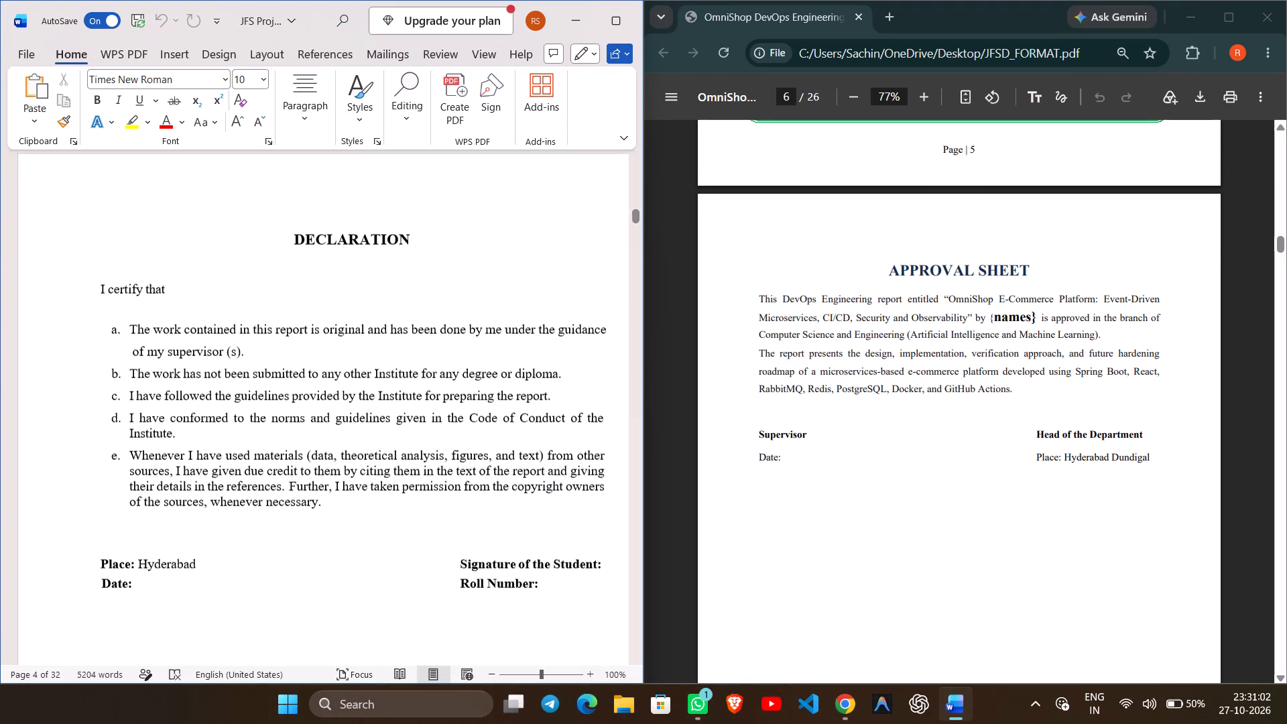
pyautogui.scroll(8, 802, 351)
pyautogui.scroll(-1, 802, 351)
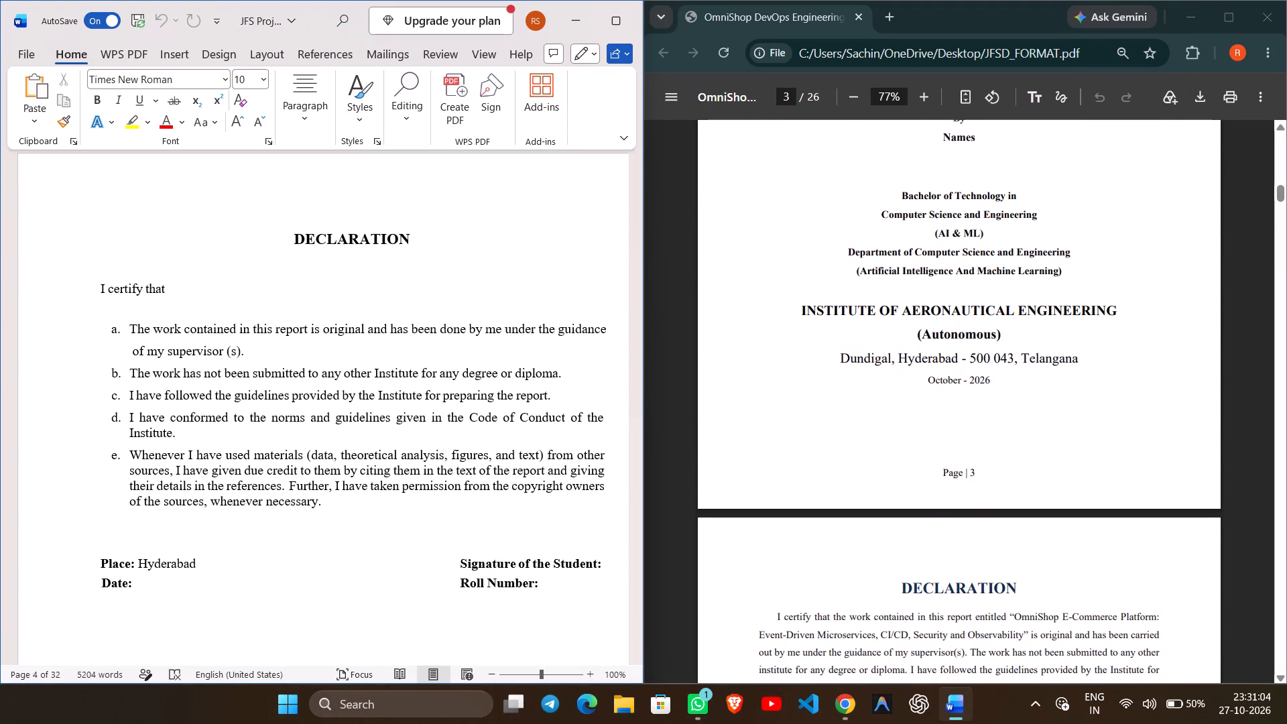
pyautogui.scroll(-1, 802, 351)
pyautogui.scroll(-1, 815, 409)
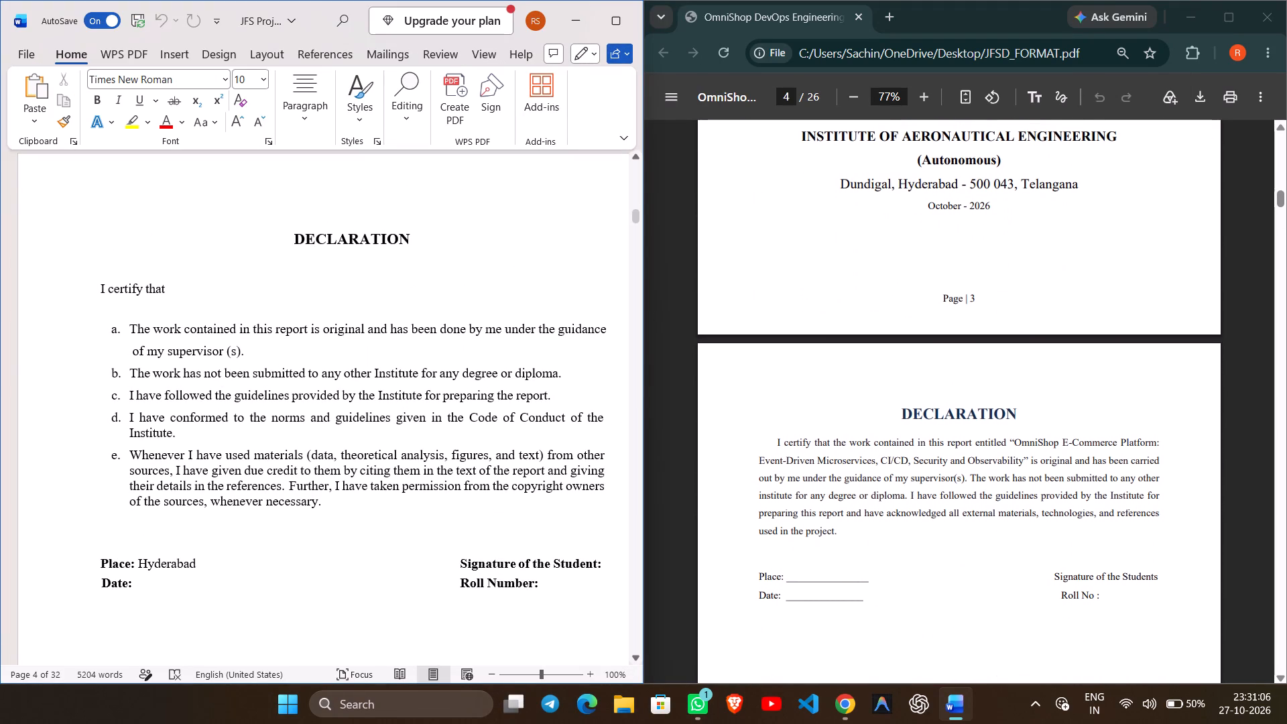
pyautogui.keyDown('ctrl'); pyautogui.scroll(-1, 402, 437); pyautogui.keyUp('ctrl')
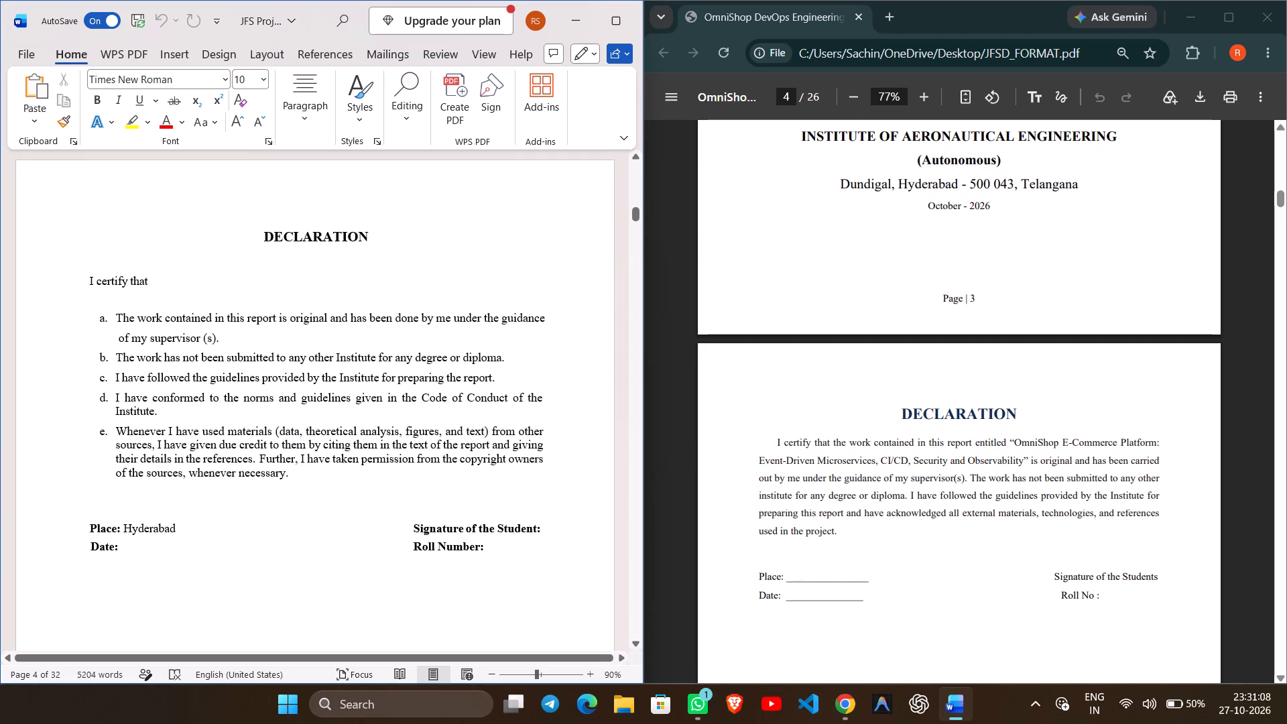
pyautogui.keyDown('ctrl'); pyautogui.scroll(-1, 402, 437); pyautogui.keyUp('ctrl')
pyautogui.scroll(-1, 402, 437)
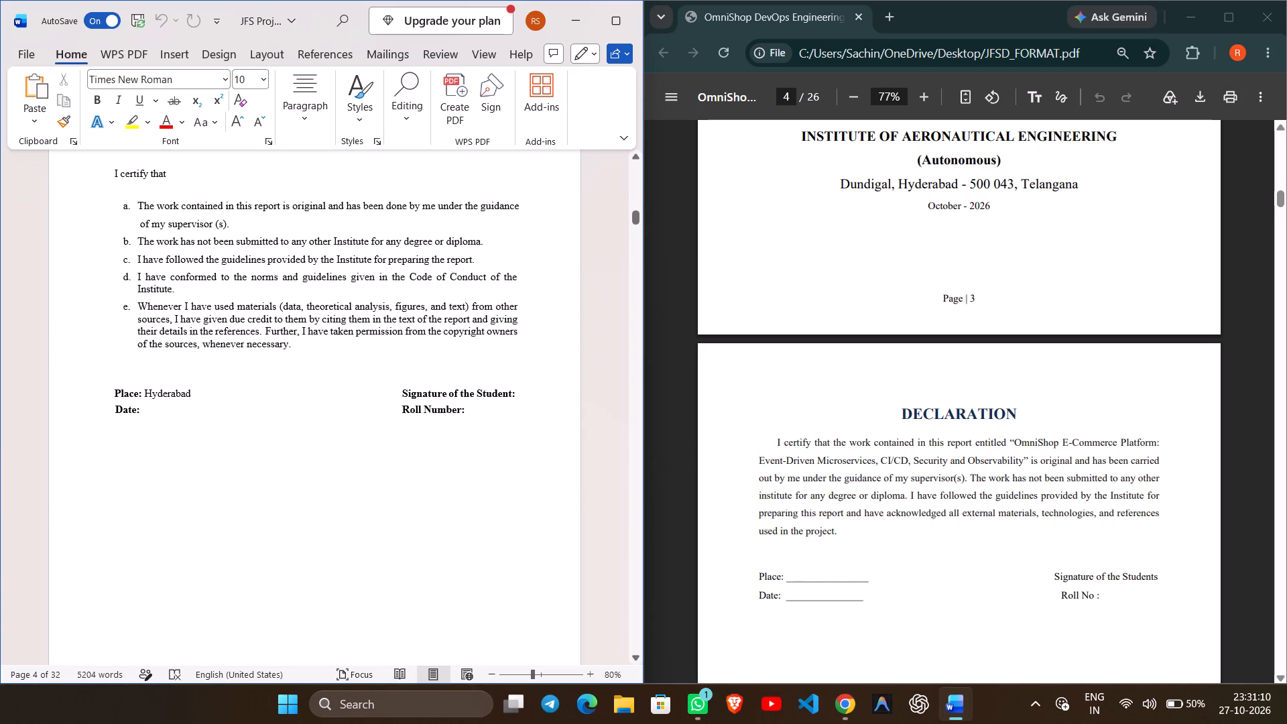
# Compare the wording and signature layout of the report's Declaration page with the reference PDF's Declaration page.
pyautogui.keyDown('ctrl'); pyautogui.scroll(-2, 418, 458); pyautogui.keyUp('ctrl')
pyautogui.scroll(1, 418, 458)
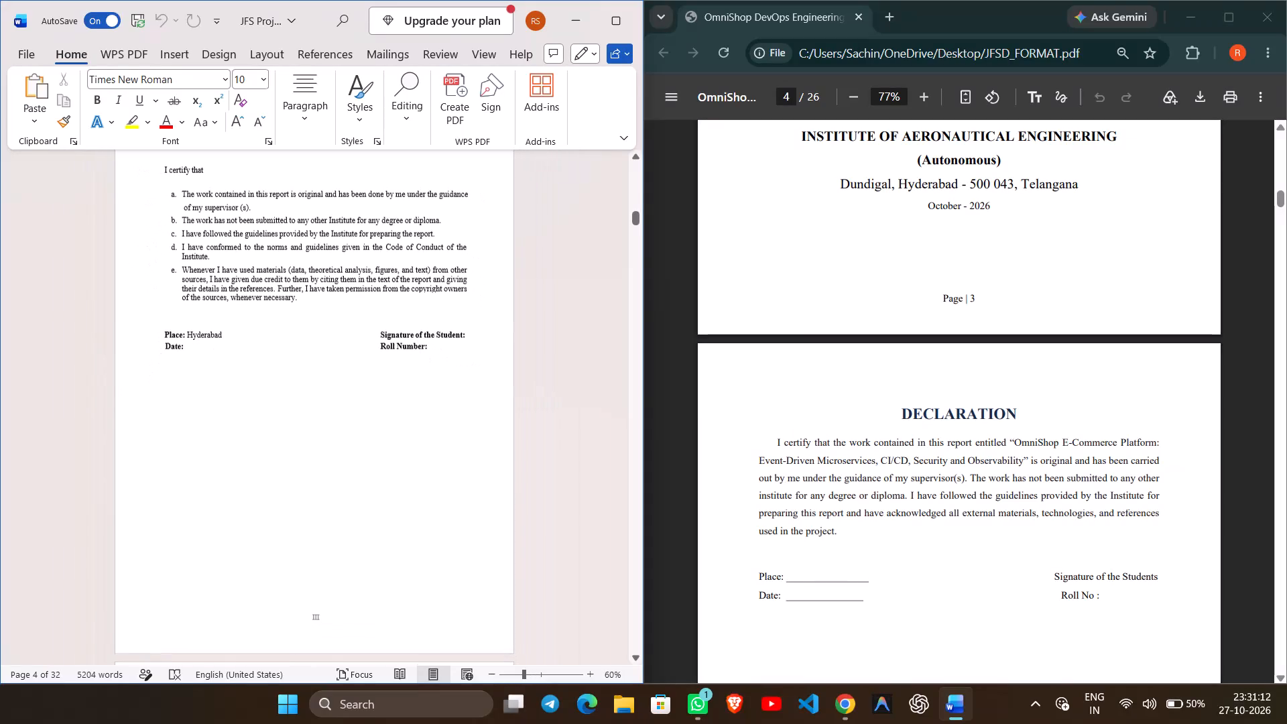
pyautogui.scroll(2, 418, 458)
pyautogui.scroll(-1, 924, 478)
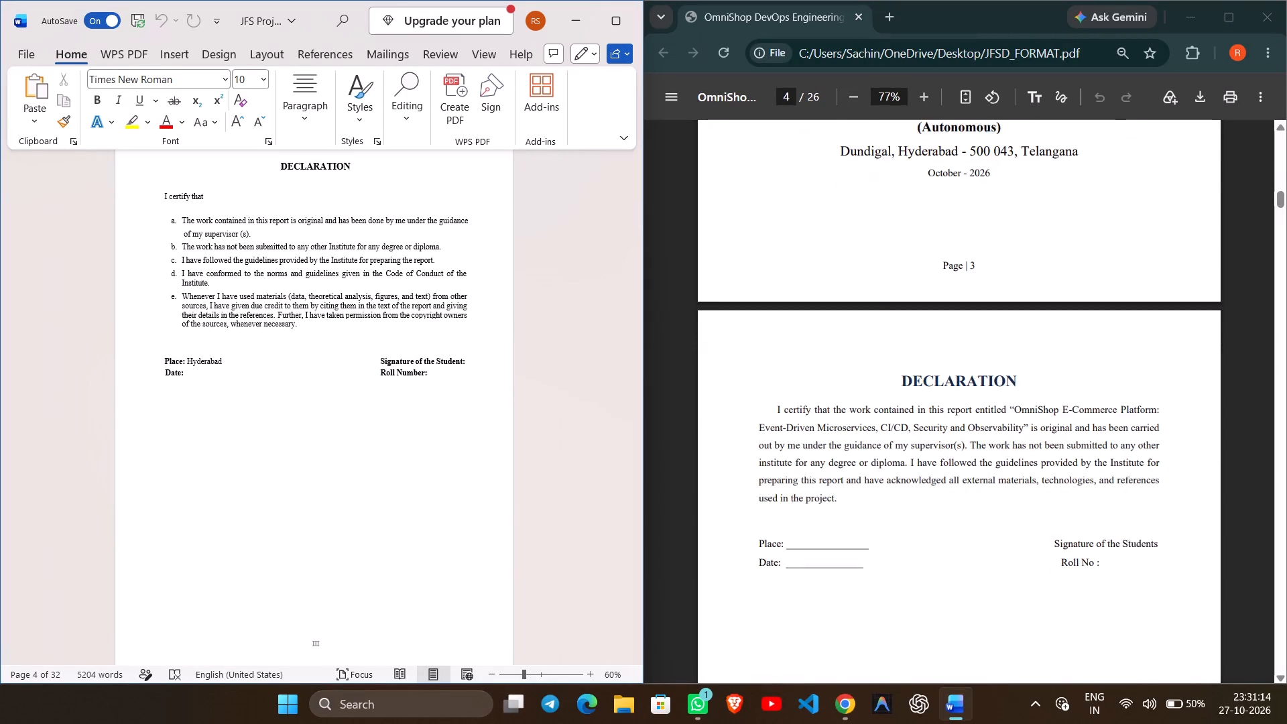
pyautogui.scroll(-2, 924, 478)
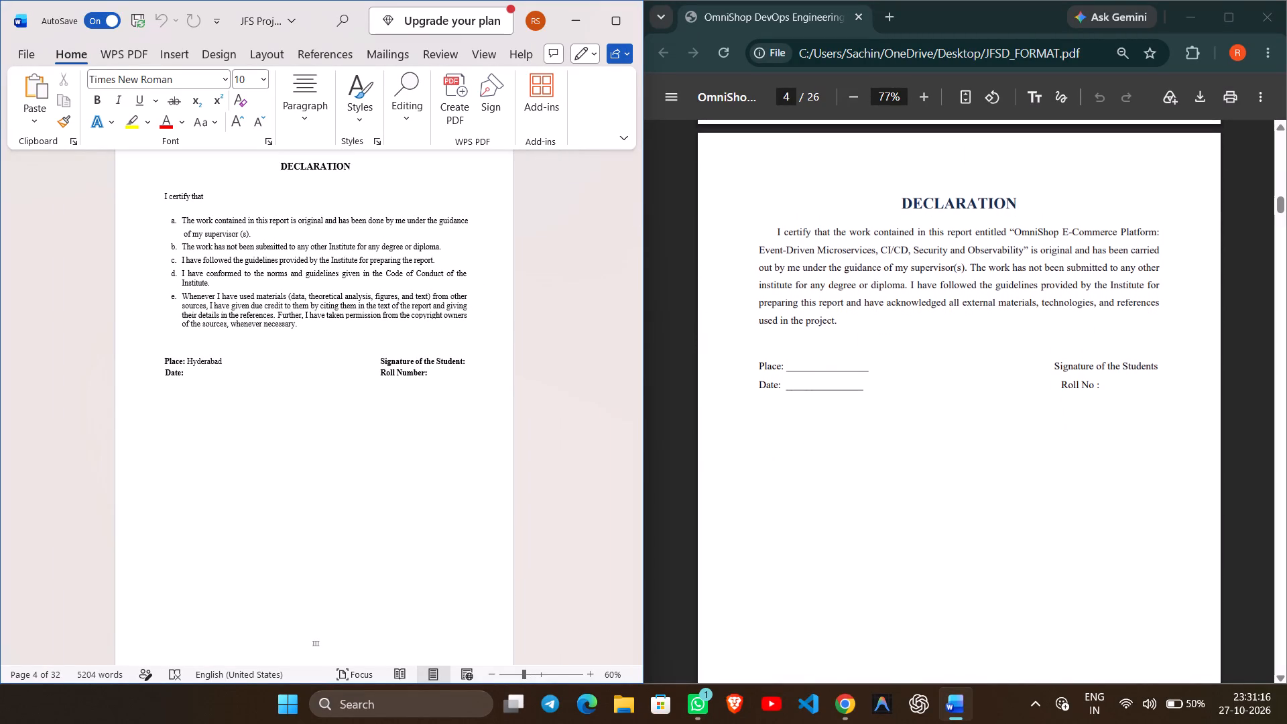
pyautogui.scroll(-1, 924, 478)
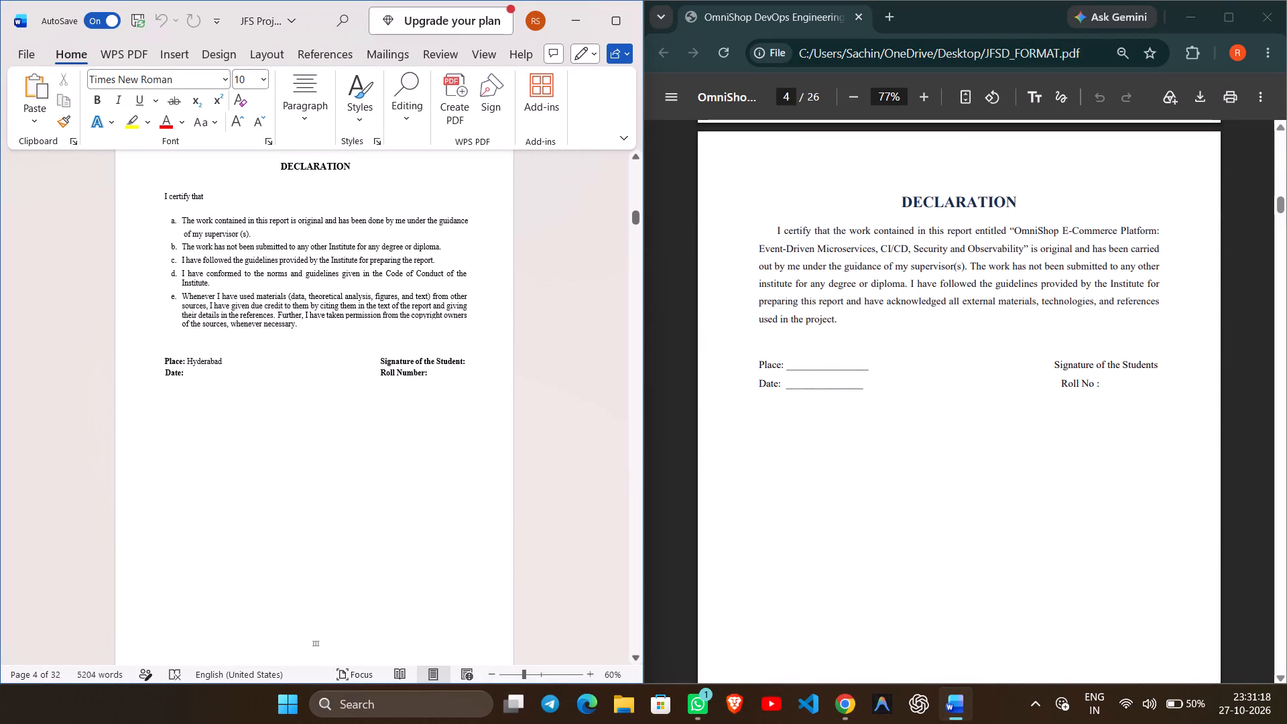
pyautogui.keyDown('ctrl'); pyautogui.scroll(1, 395, 474); pyautogui.keyUp('ctrl')
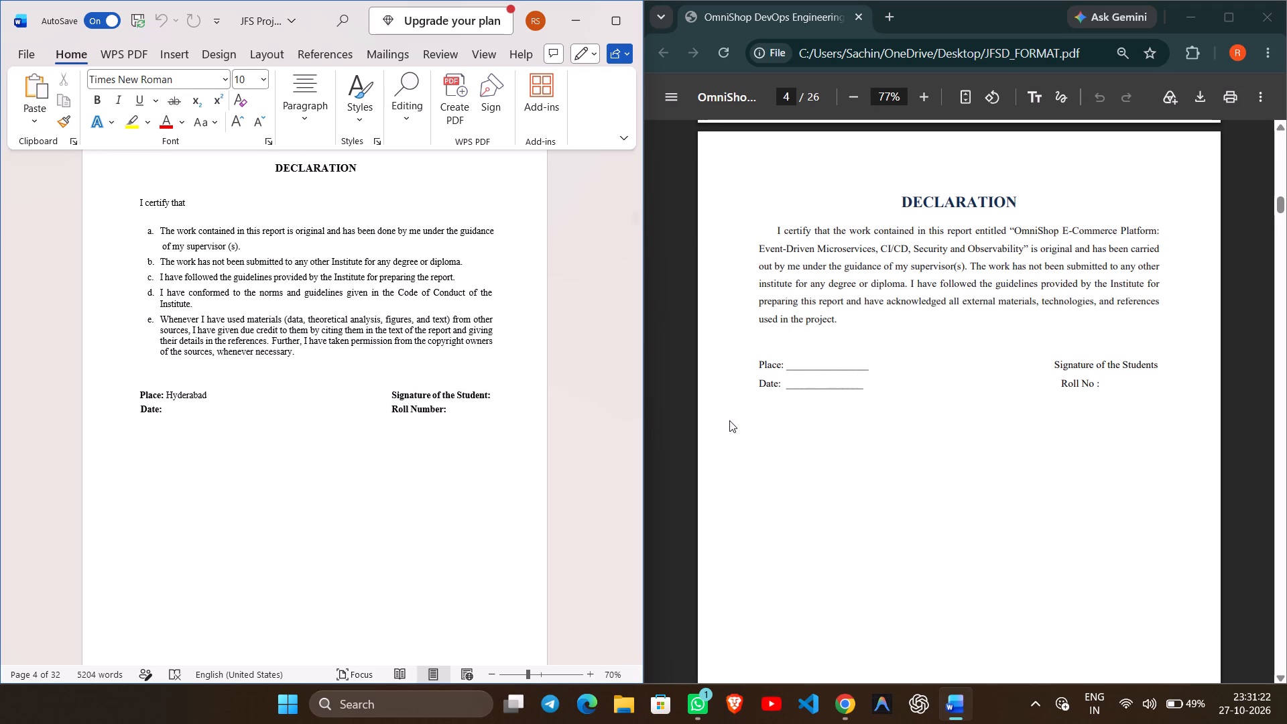
pyautogui.scroll(1, 782, 420)
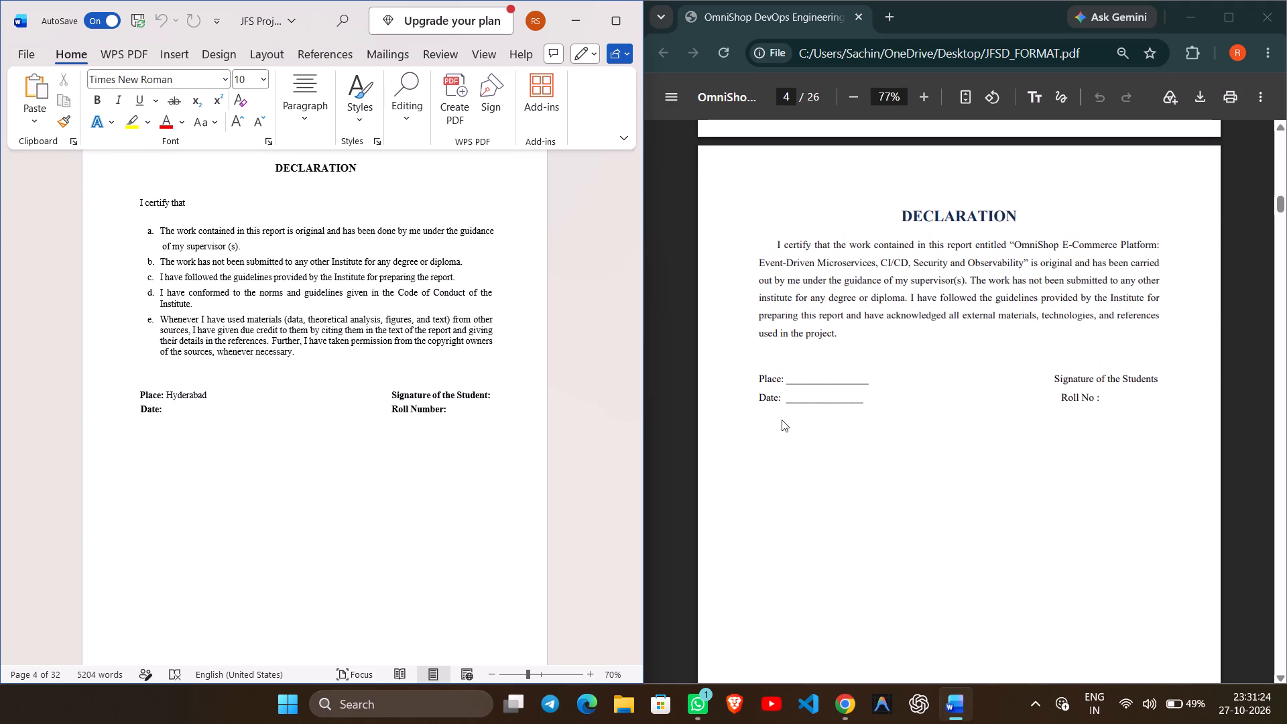
pyautogui.scroll(1, 782, 420)
pyautogui.scroll(1, 414, 446)
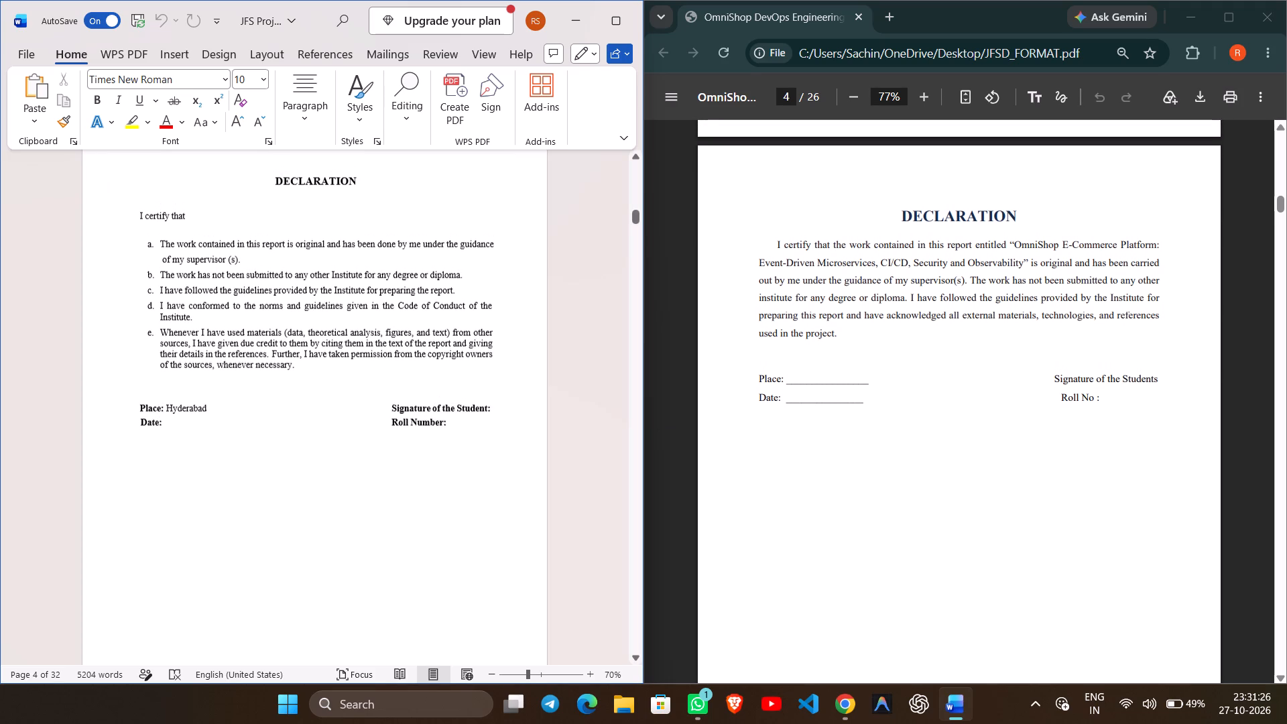
pyautogui.scroll(1, 414, 446)
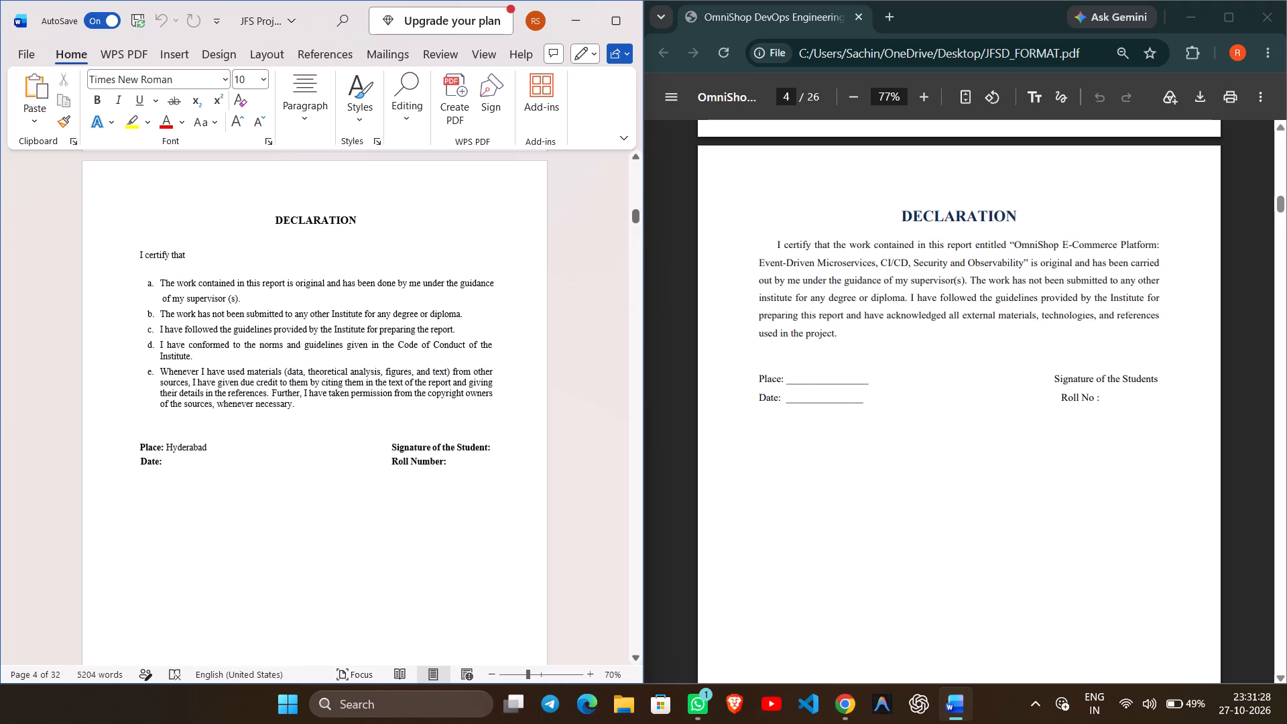
pyautogui.scroll(2, 414, 446)
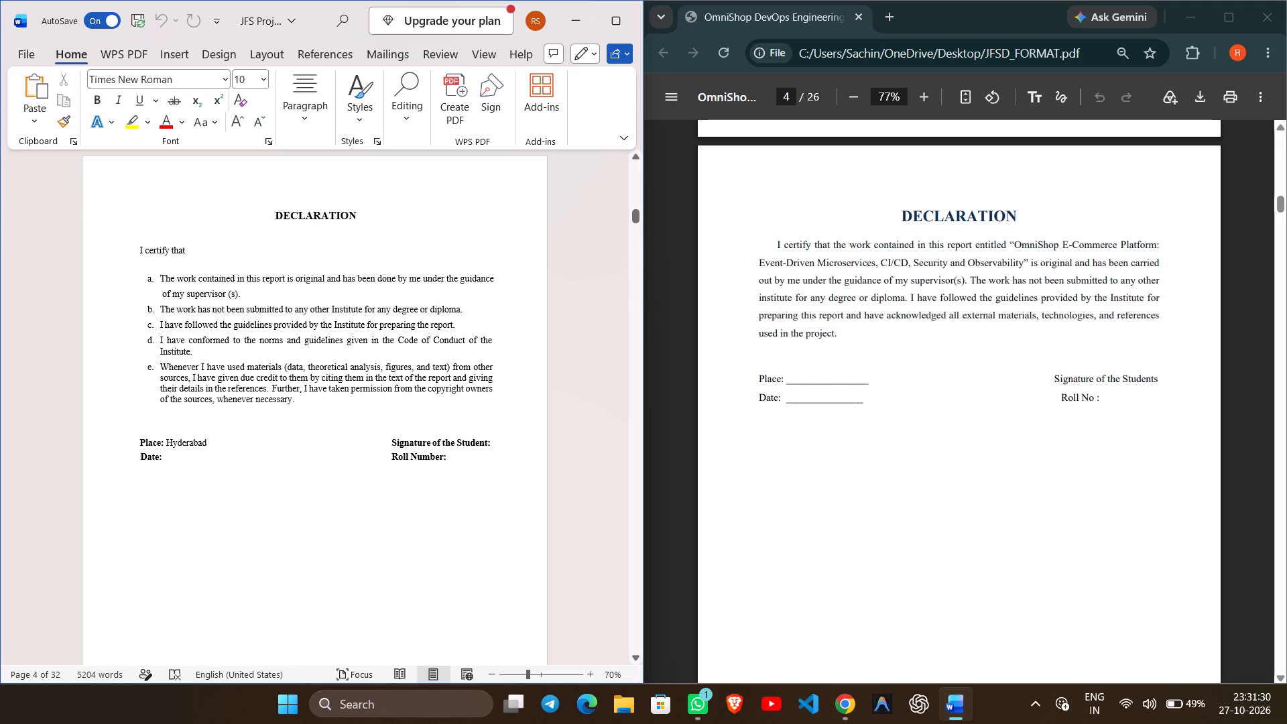
pyautogui.keyDown('ctrl'); pyautogui.scroll(1, 414, 446); pyautogui.keyUp('ctrl')
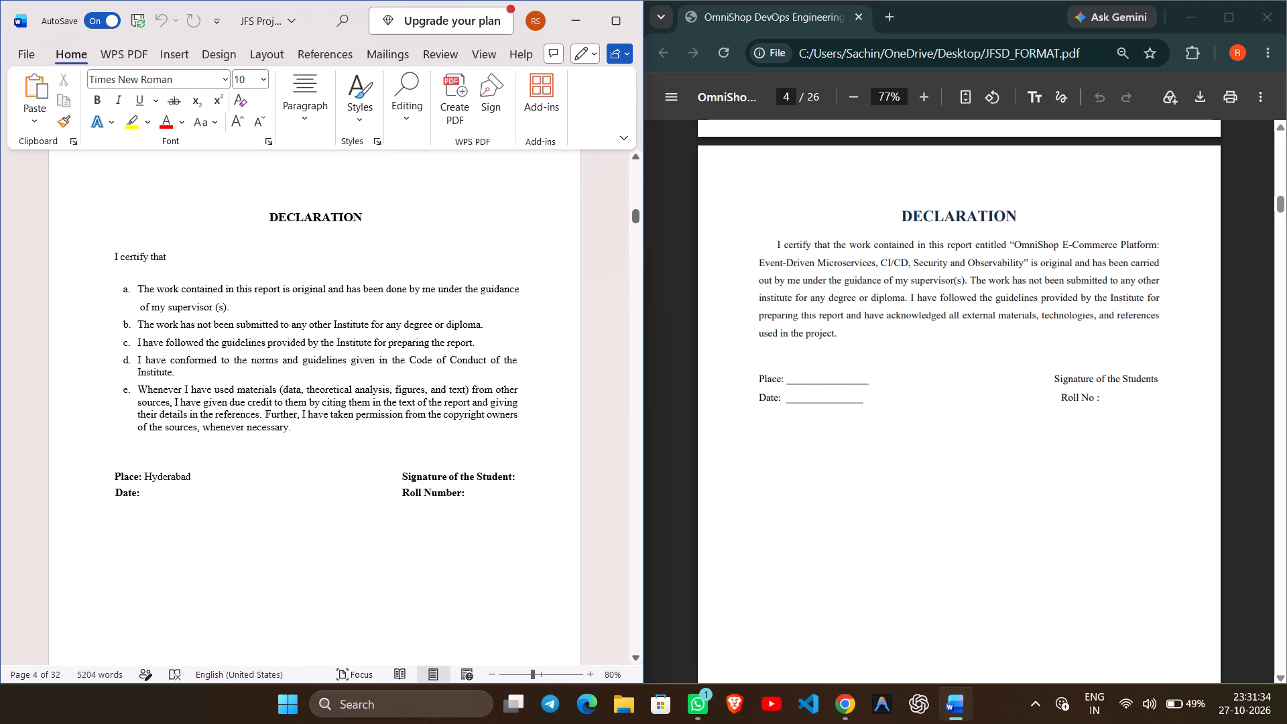
pyautogui.scroll(-1, 432, 516)
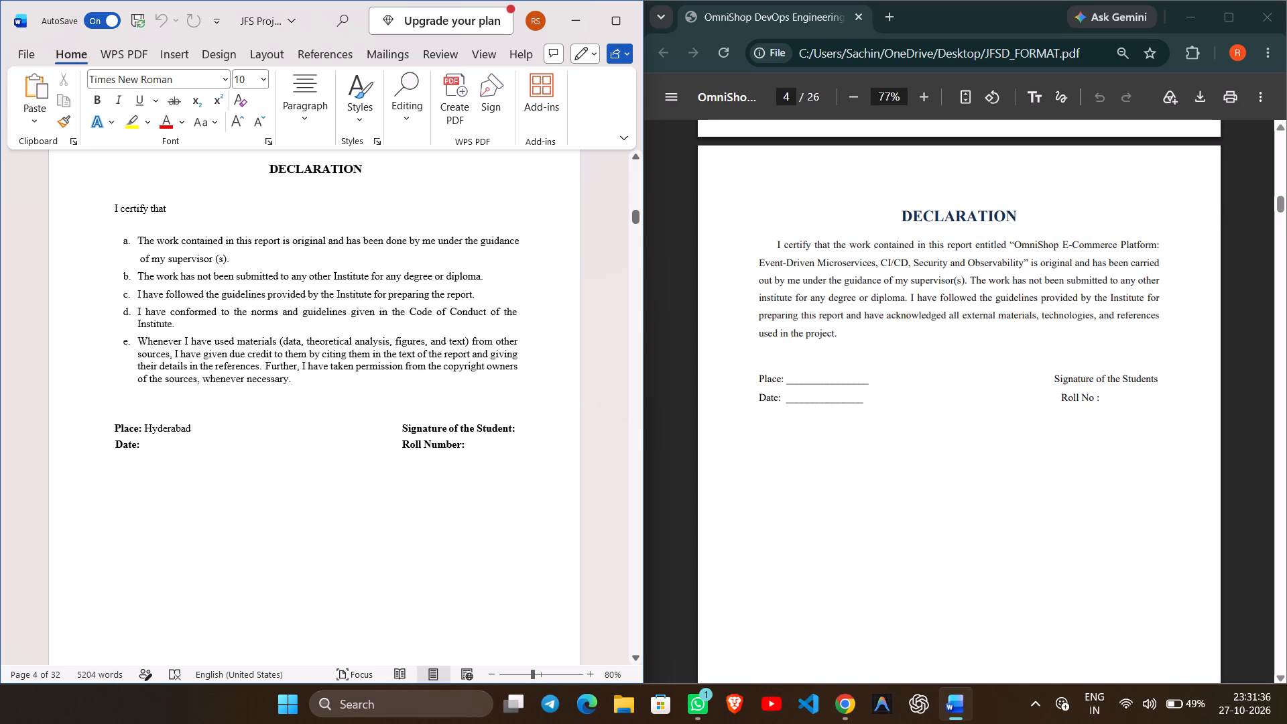
pyautogui.scroll(-1, 432, 516)
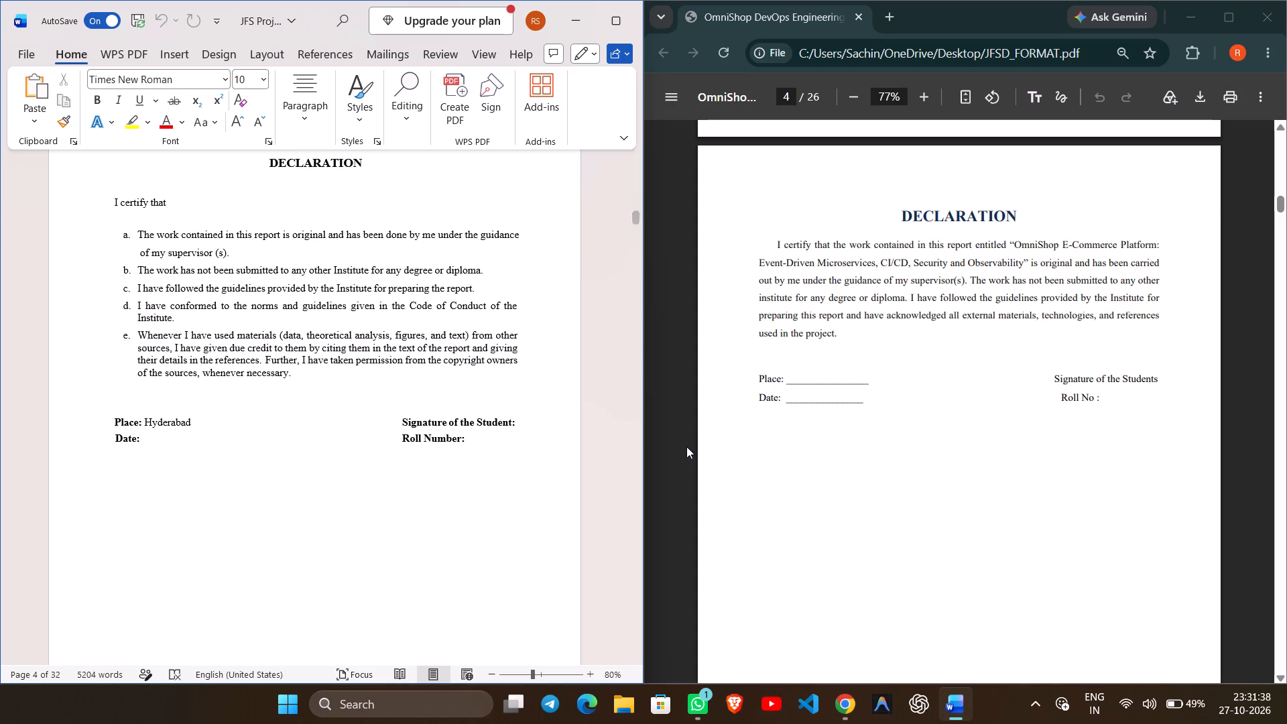
# Examine the reference PDF's Certificate and Approval Sheet pages alongside the report's Approval Sheet page.
pyautogui.scroll(-4, 802, 490)
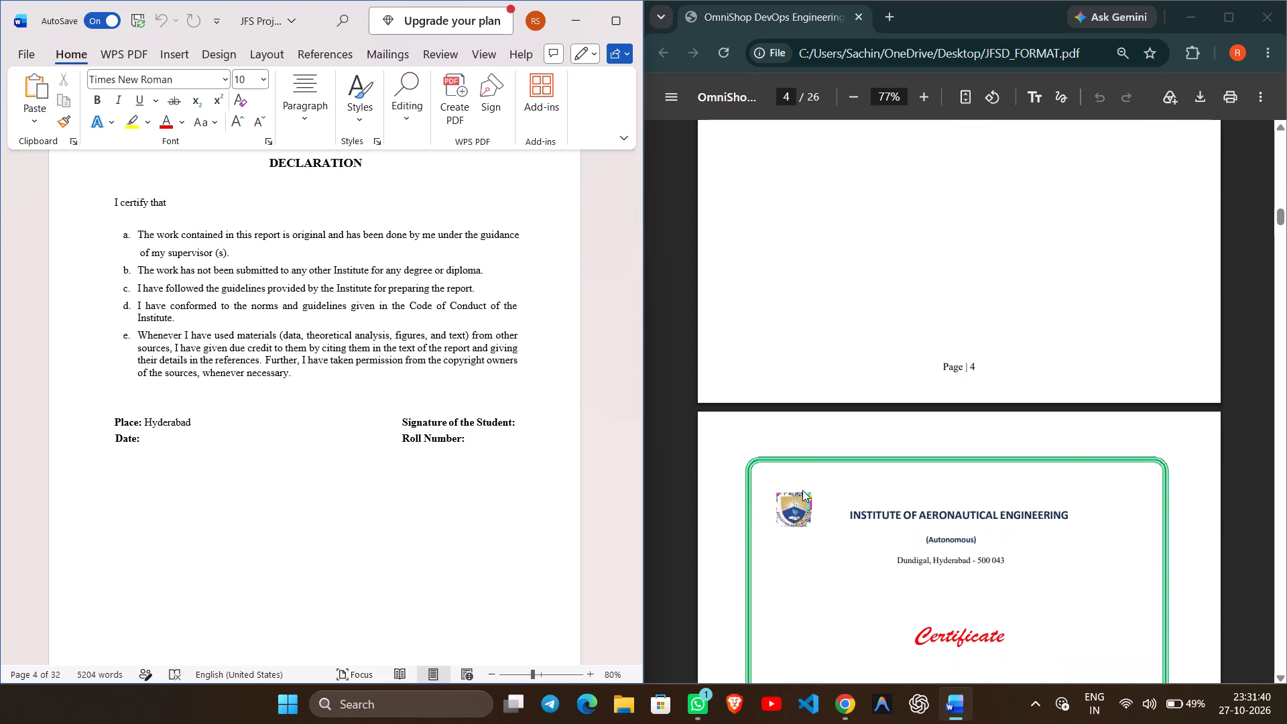
pyautogui.scroll(-5, 802, 490)
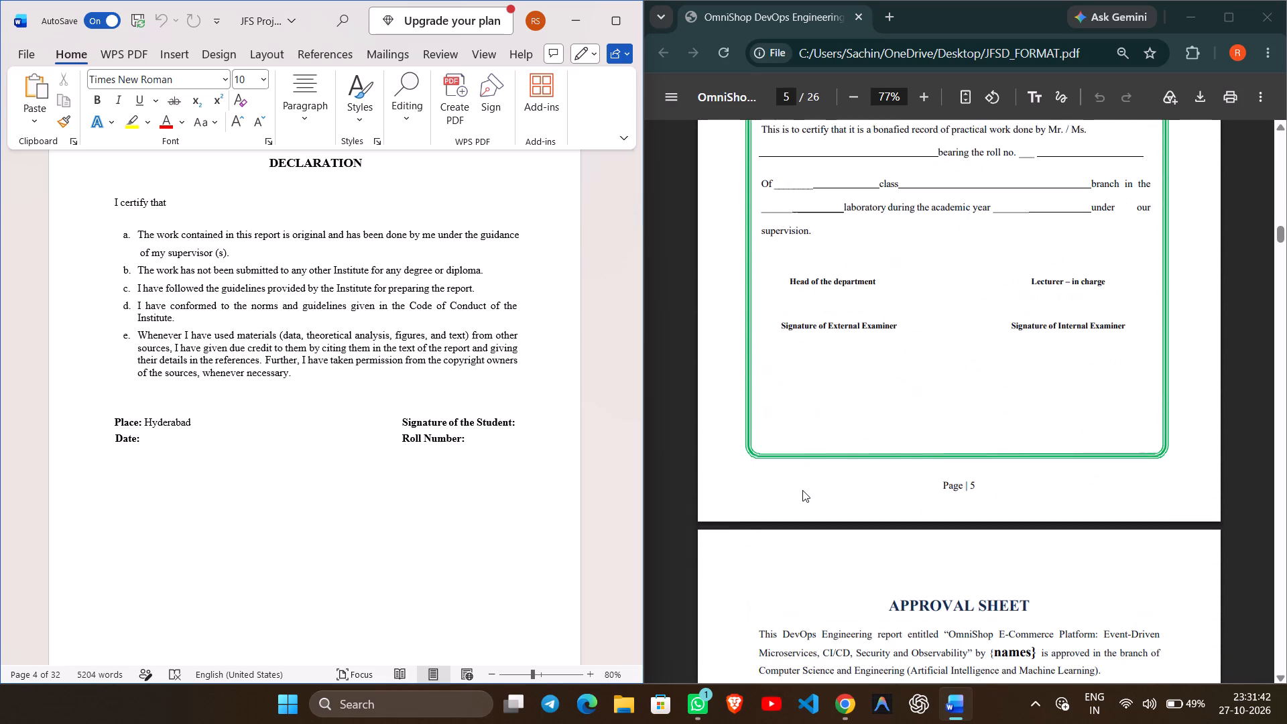
pyautogui.scroll(-1, 802, 490)
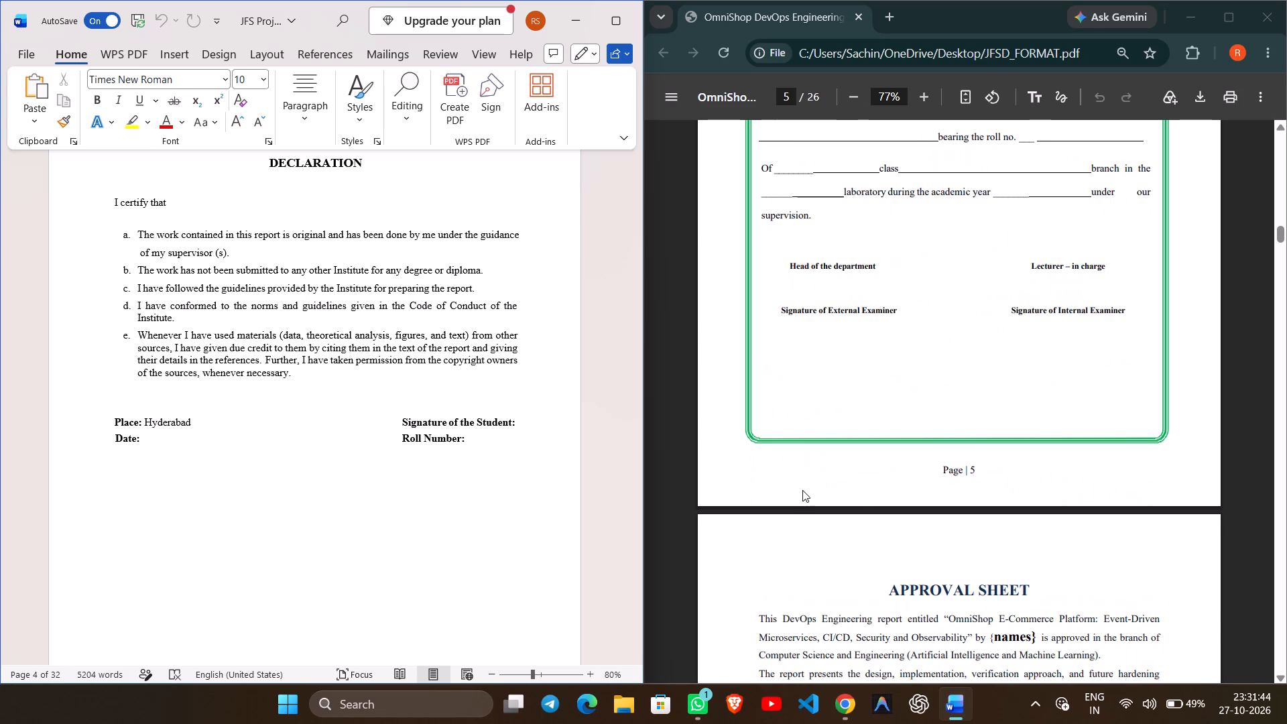
pyautogui.scroll(-2, 449, 431)
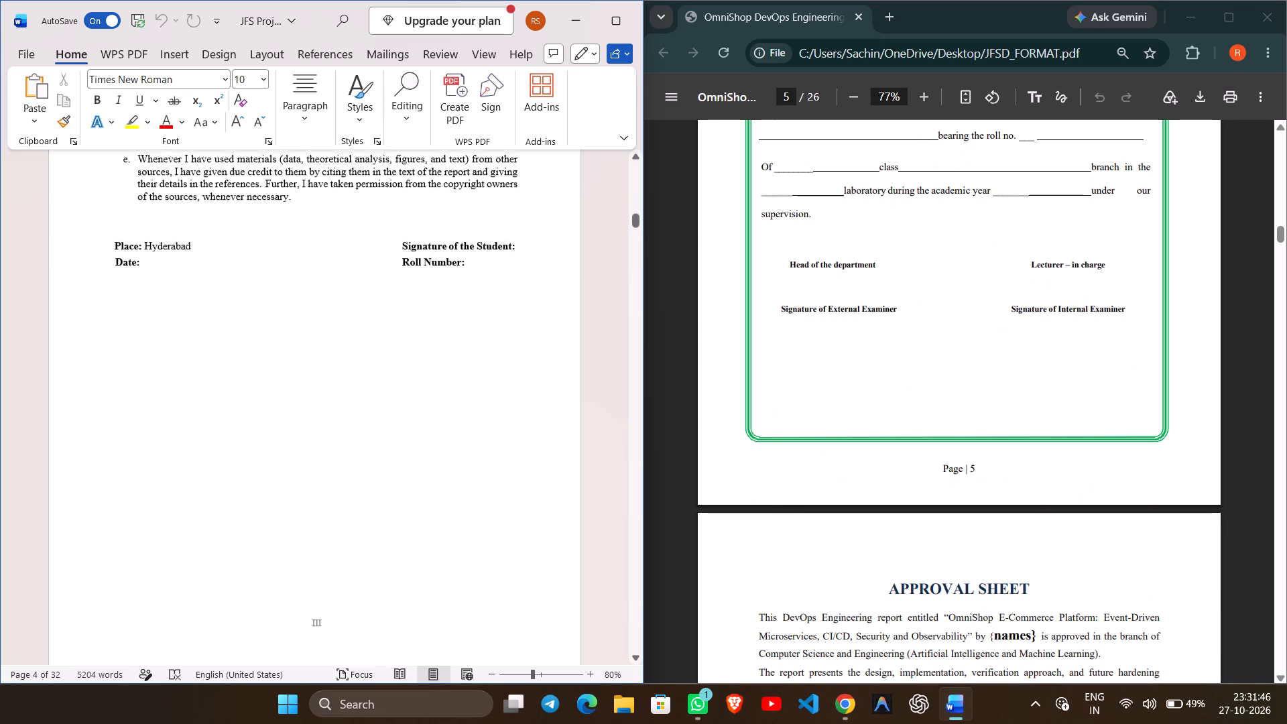
pyautogui.scroll(-3, 449, 431)
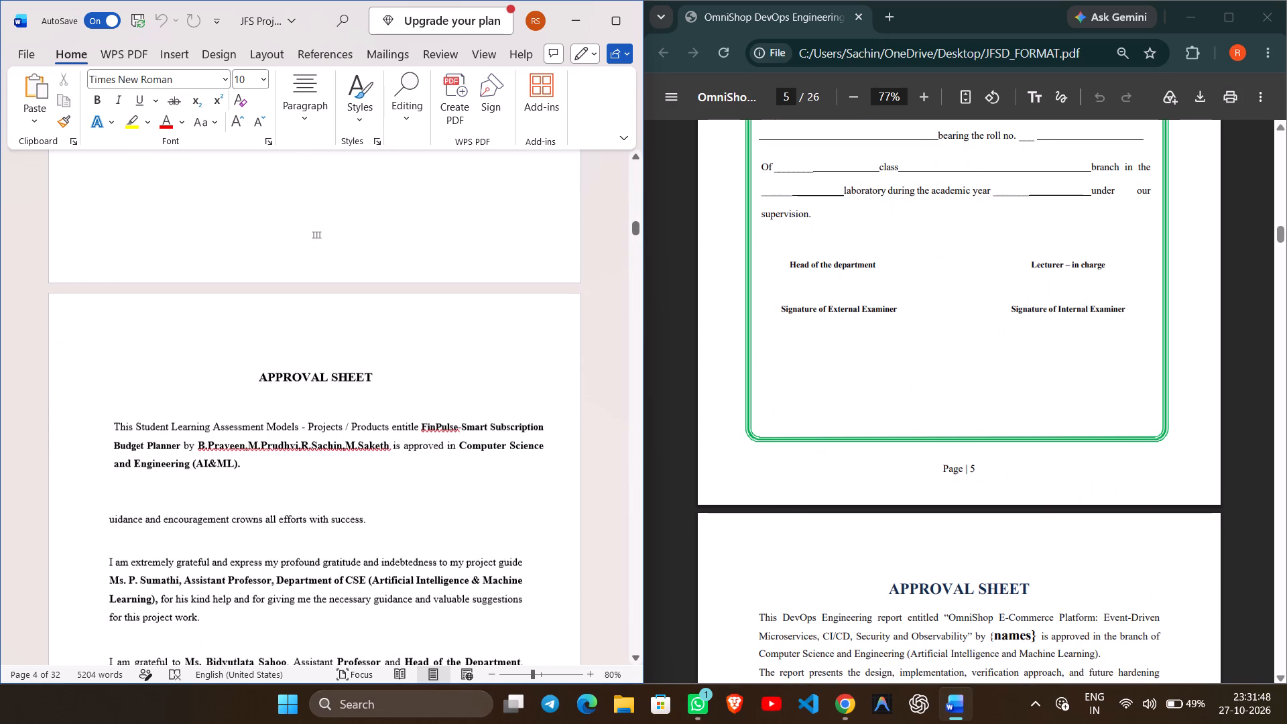
pyautogui.scroll(-1, 449, 431)
pyautogui.scroll(-3, 800, 520)
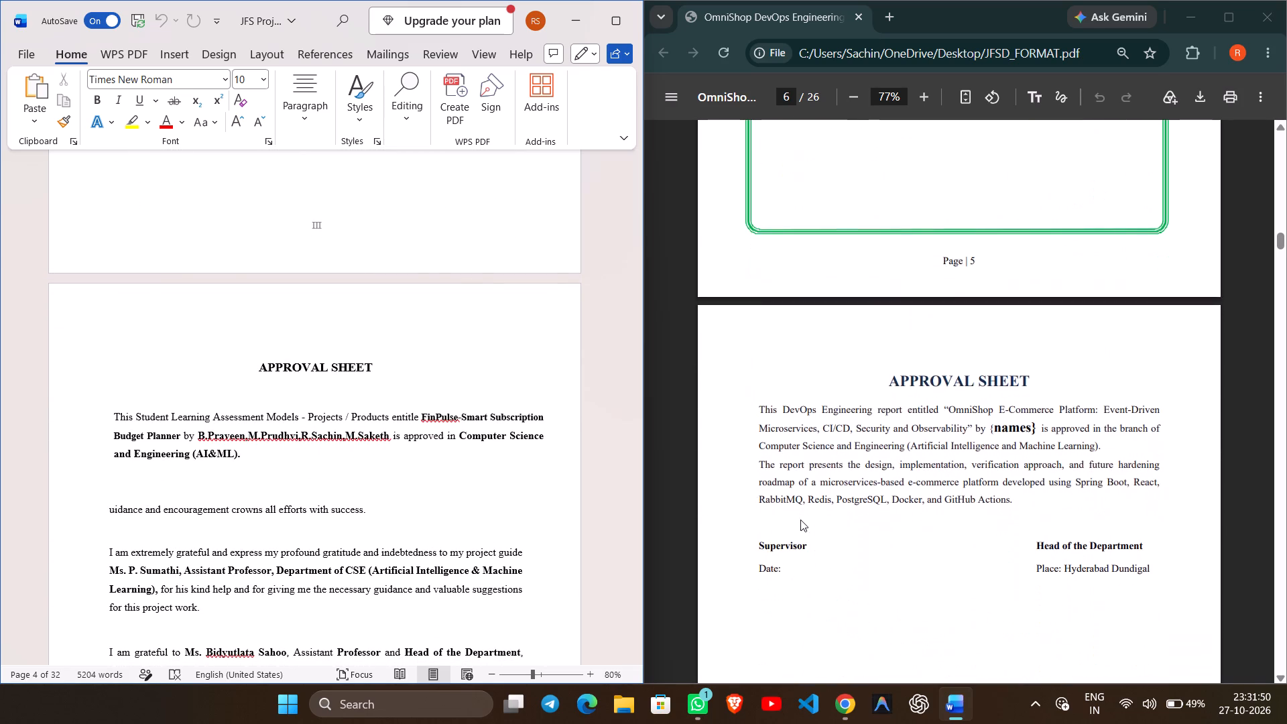
pyautogui.scroll(-3, 800, 520)
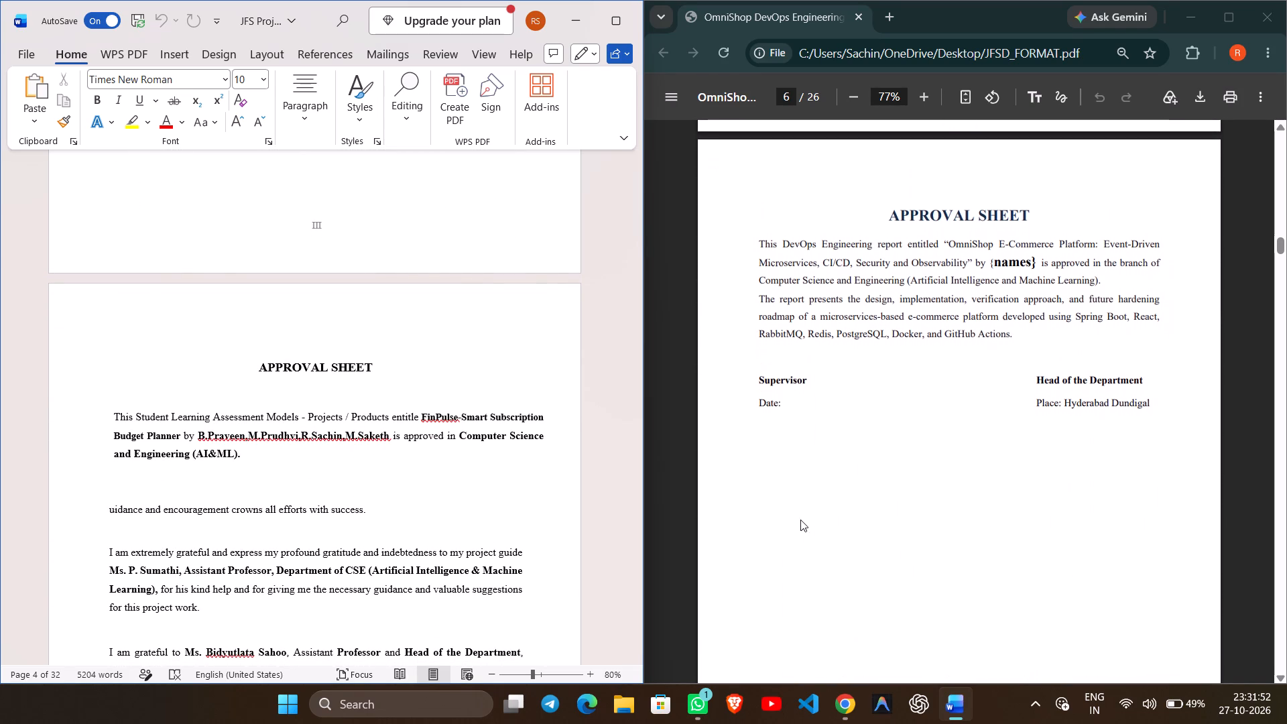
# Delete the leftover acknowledgement paragraphs below the approval statement on the report's Approval Sheet page.
pyautogui.scroll(-1, 385, 461)
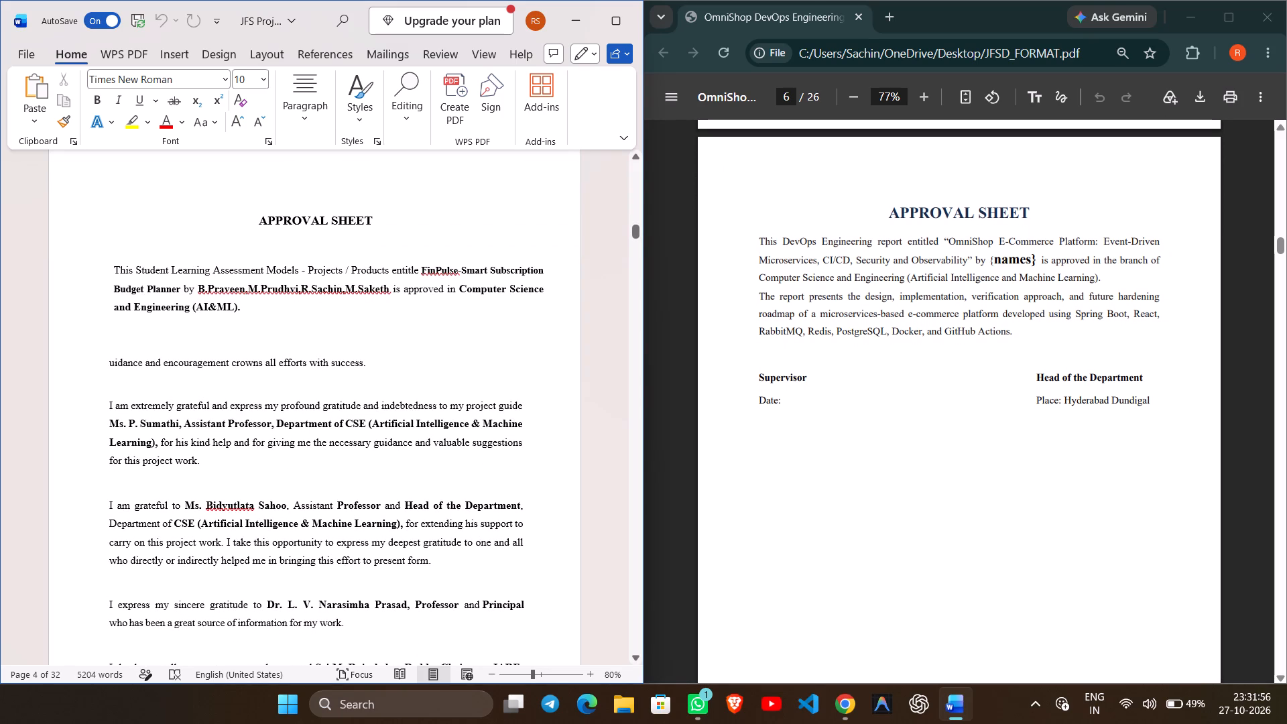
pyautogui.moveTo(107, 357); pyautogui.dragTo(383, 614)
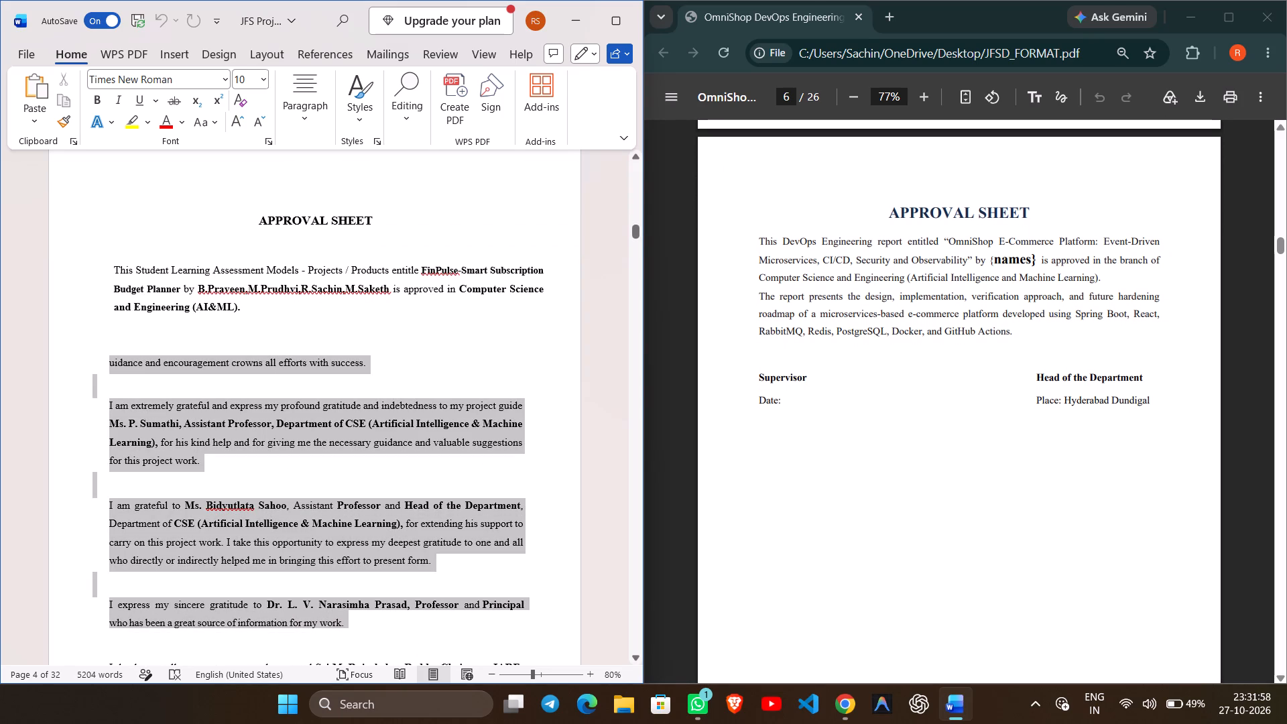
pyautogui.moveTo(383, 614); pyautogui.dragTo(355, 588)
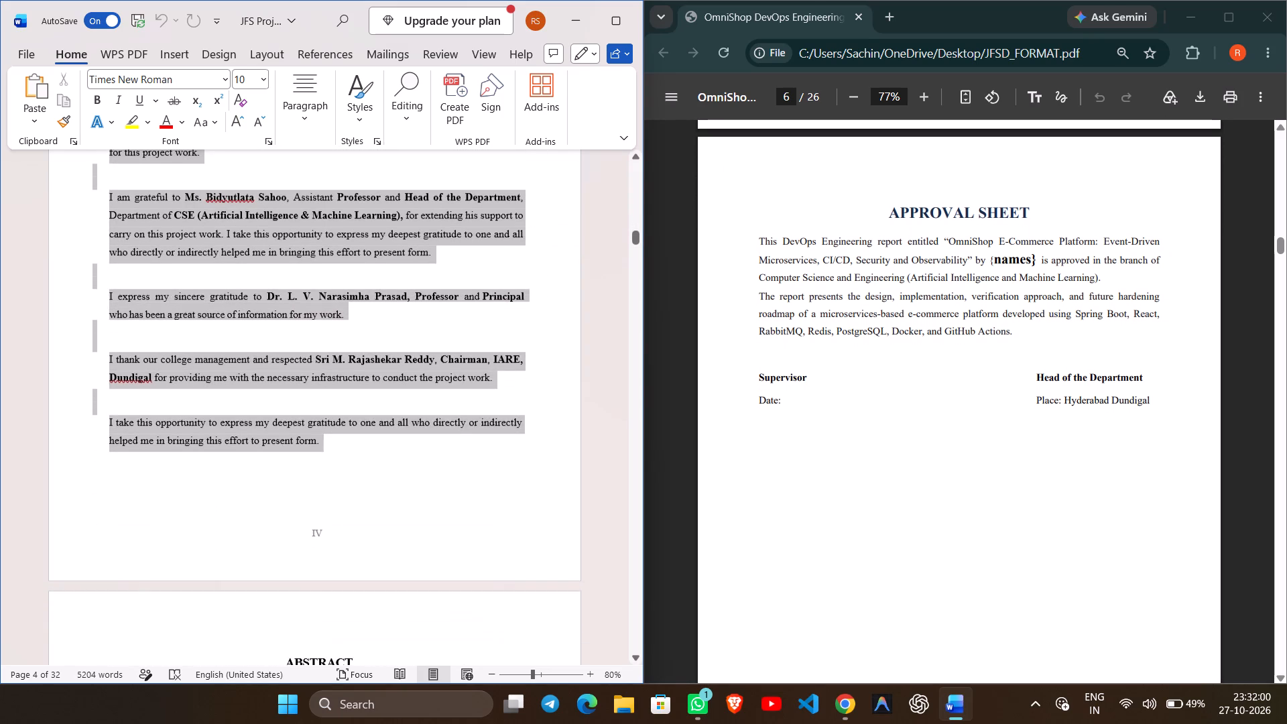
pyautogui.moveTo(355, 588); pyautogui.dragTo(335, 184)
pyautogui.scroll(3, 335, 184)
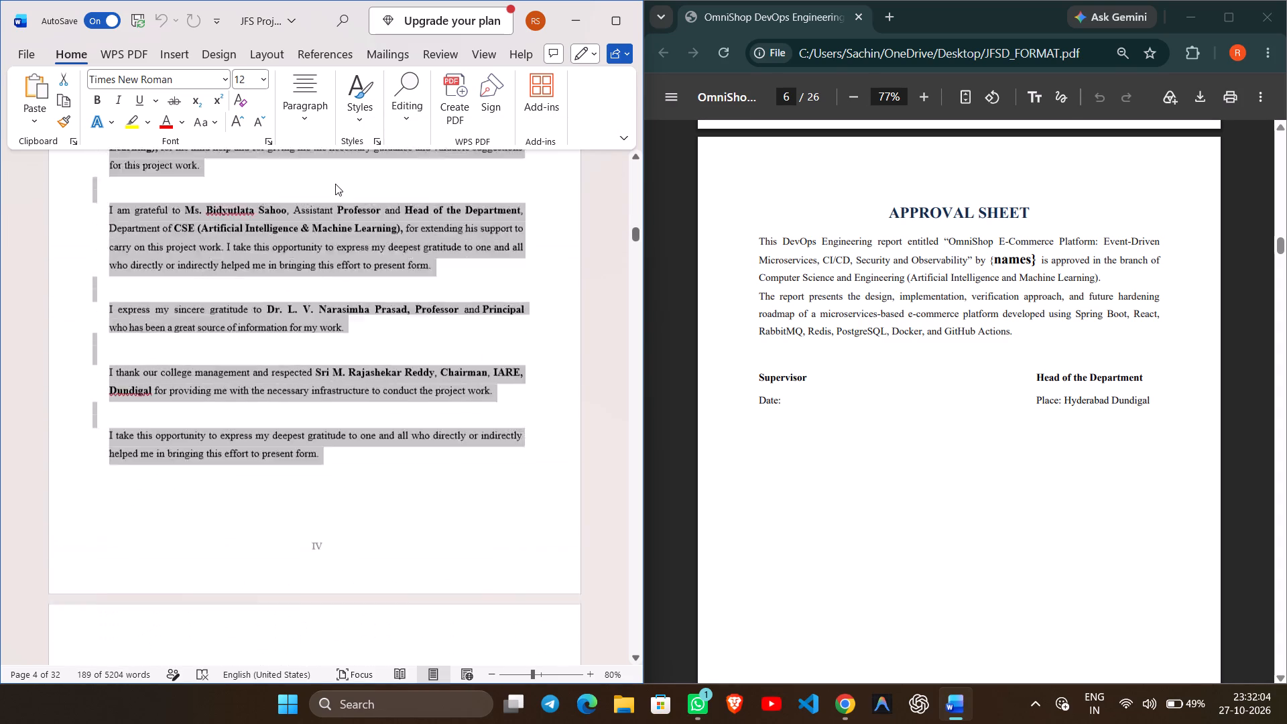
pyautogui.scroll(1, 335, 184)
pyautogui.press('Delete')
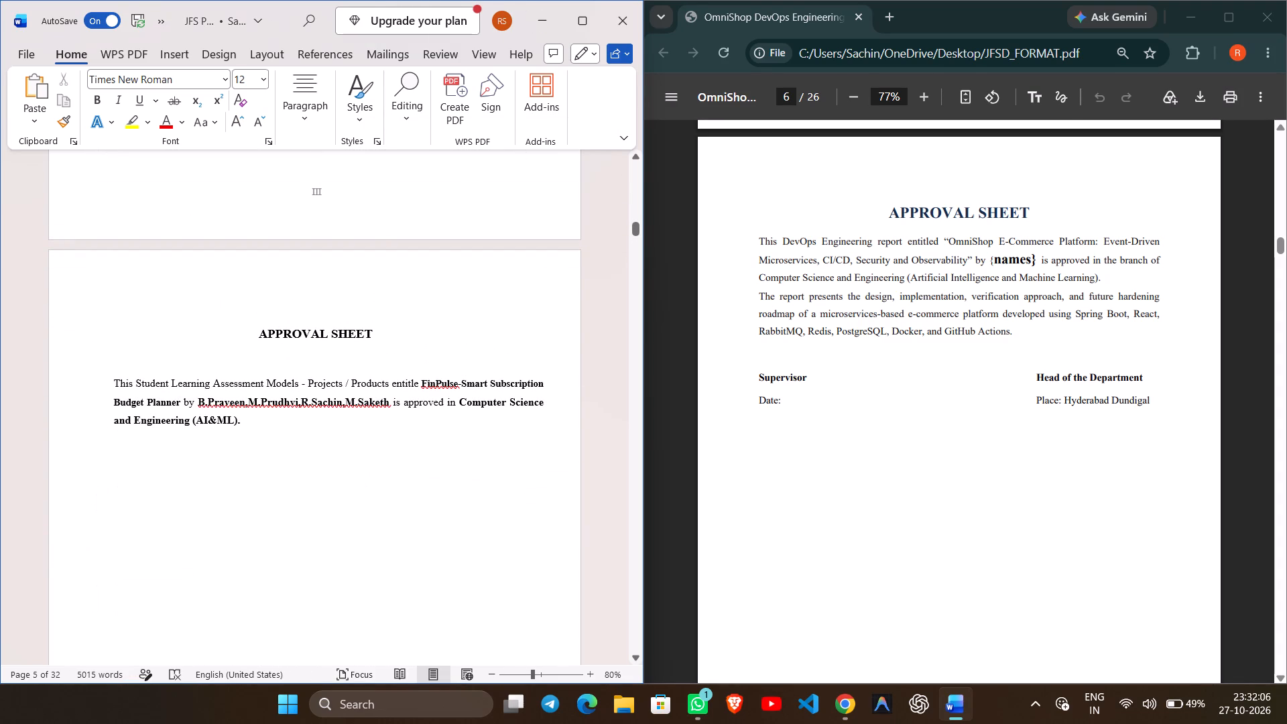
# Add the signature label "Superior" below the approval statement on the Approval Sheet, with a capital S.
pyautogui.write('su')
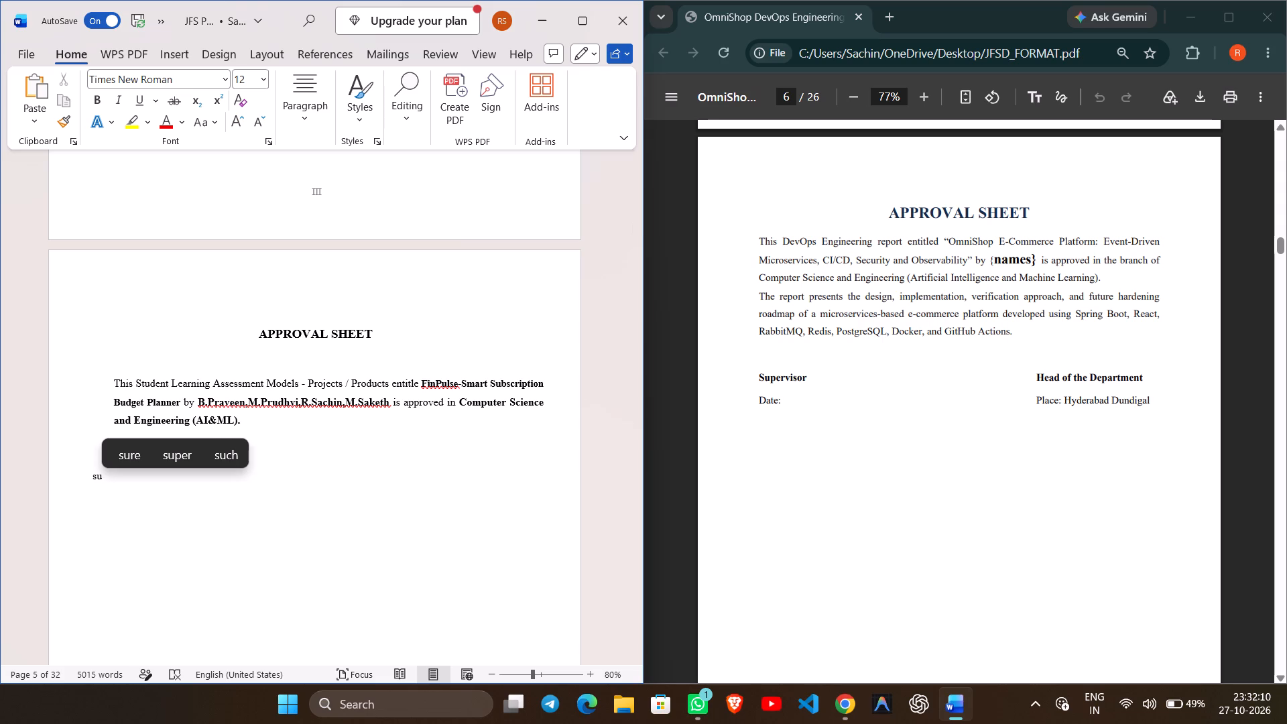
pyautogui.write('pero')
pyautogui.press('BackSpace')
pyautogui.write('ior')
pyautogui.press('Left')
pyautogui.press('Left')
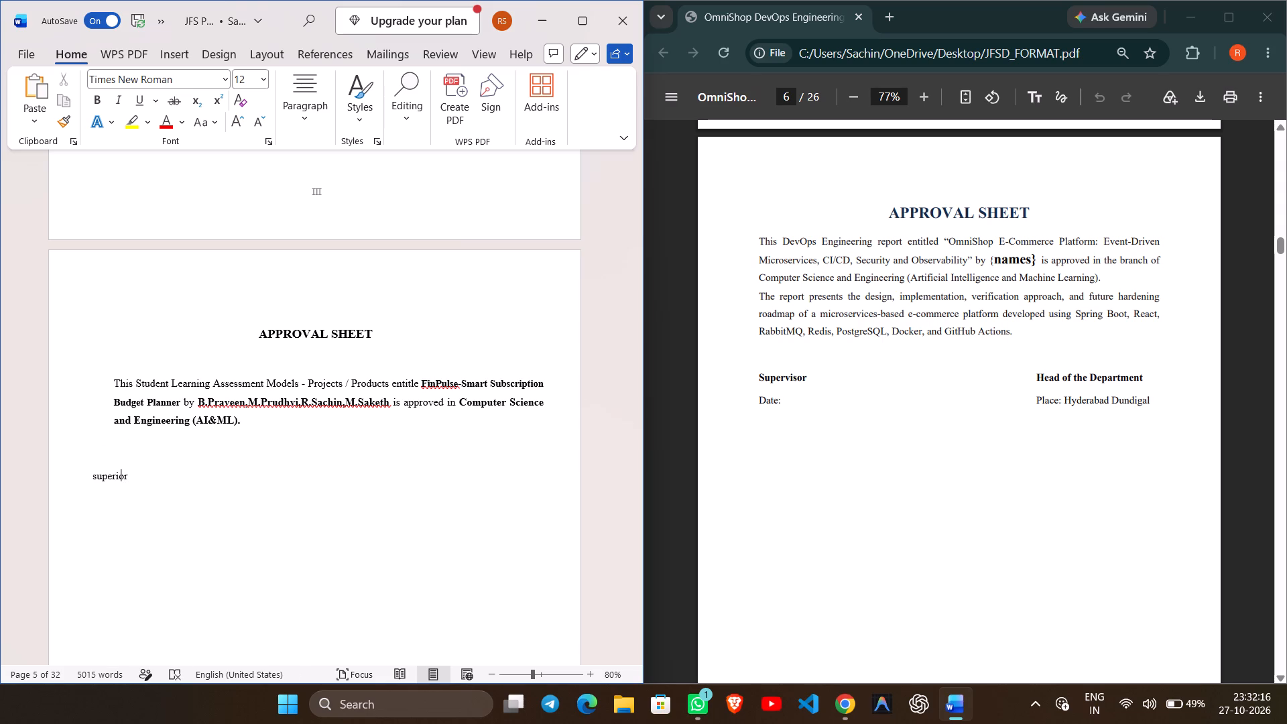
pyautogui.press('Left')
pyautogui.press('Left')
pyautogui.press('Left')
pyautogui.press('Left')
pyautogui.press('Left')
pyautogui.press('BackSpace')
pyautogui.hotkey('shift', 's')
pyautogui.press('Right')
pyautogui.press('Right')
pyautogui.press('Right')
pyautogui.press('Right')
pyautogui.press('Right')
pyautogui.press('Right')
pyautogui.press('Right')
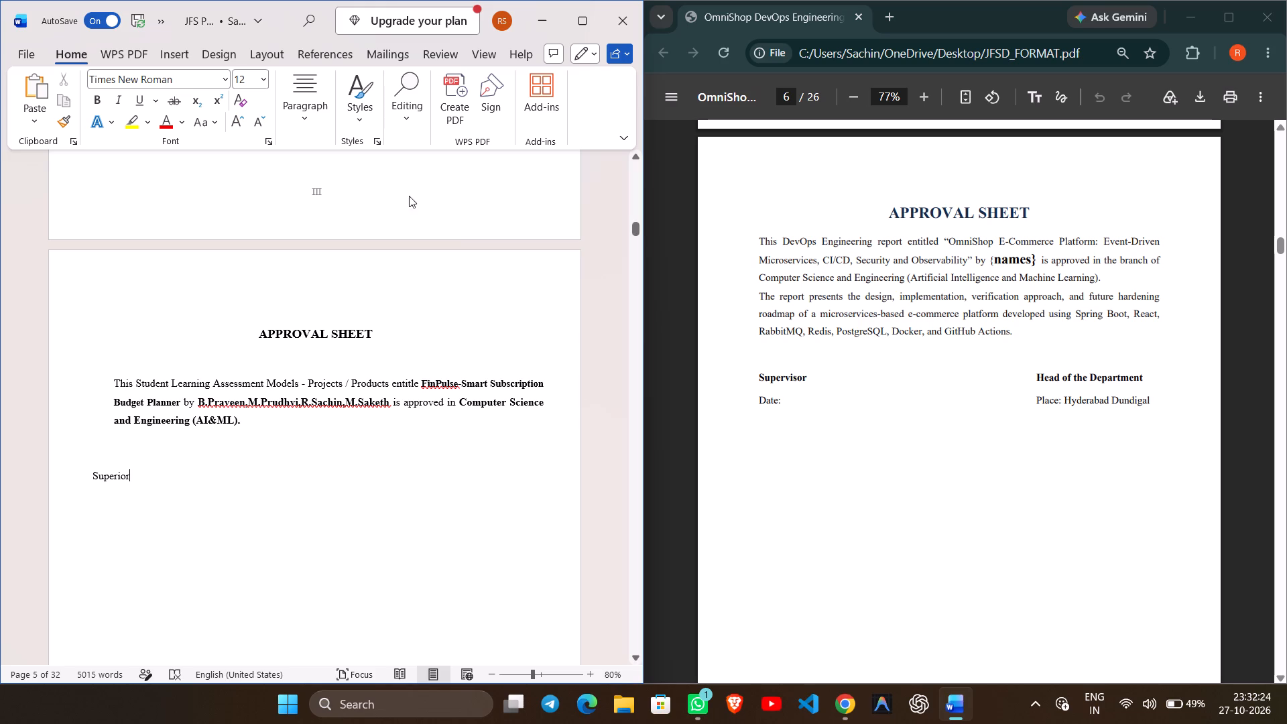
# Add the signature label "Head Of The Department" on the same line as "Superior", in the right half of the Approval Sheet page.
pyautogui.doubleClick(400, 479)
pyautogui.write('he')
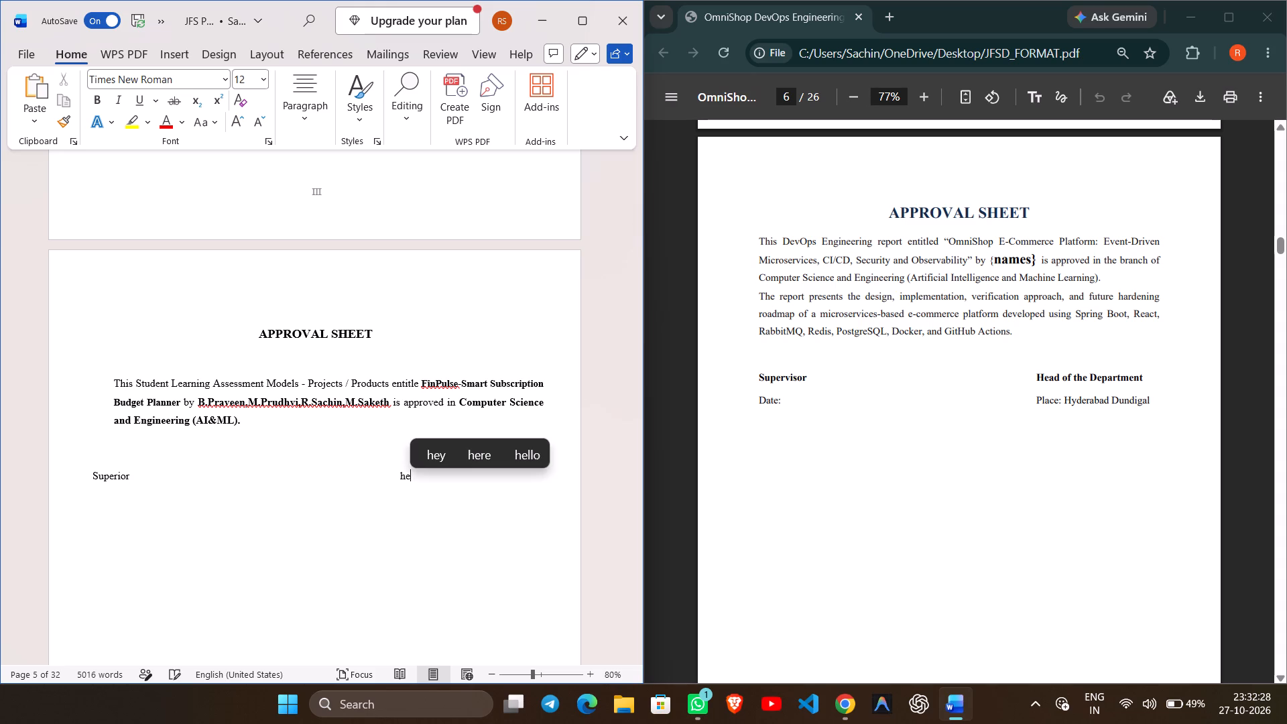
pyautogui.press('a')
pyautogui.press('BackSpace')
pyautogui.press('BackSpace')
pyautogui.press('BackSpace')
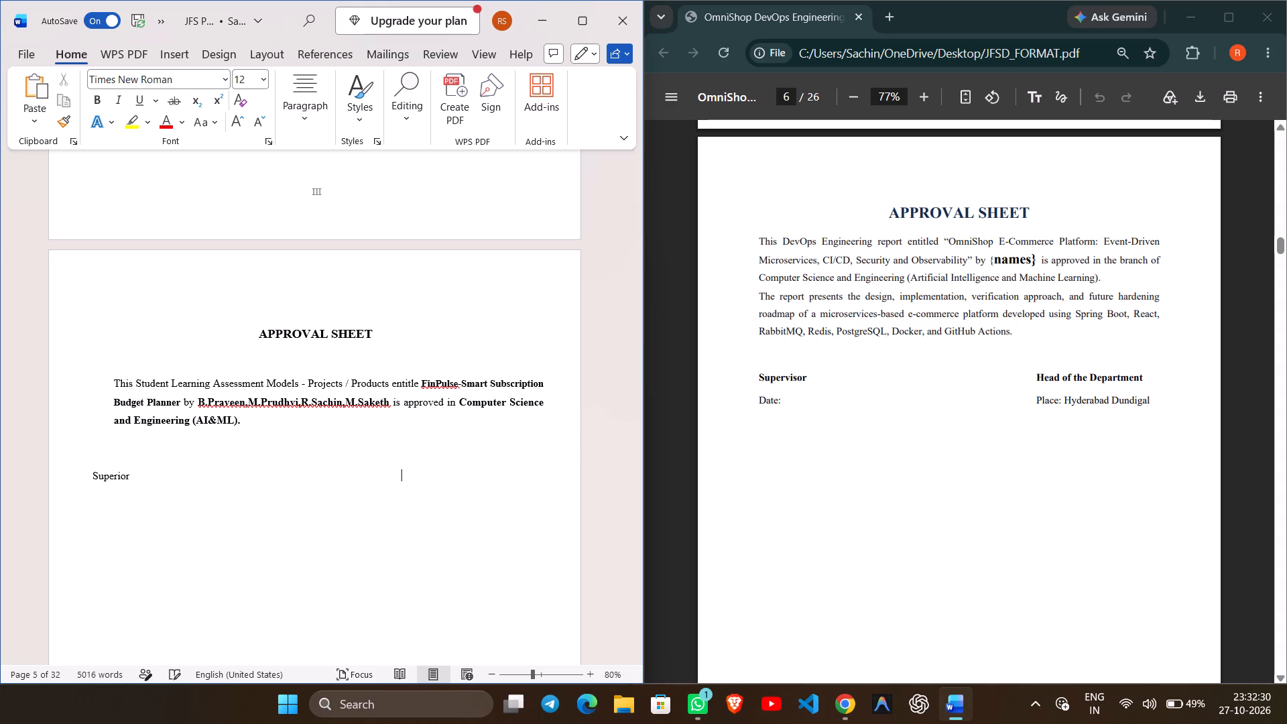
pyautogui.write('Heasd')
pyautogui.press('BackSpace')
pyautogui.press('BackSpace')
pyautogui.write('d')
pyautogui.press('space')
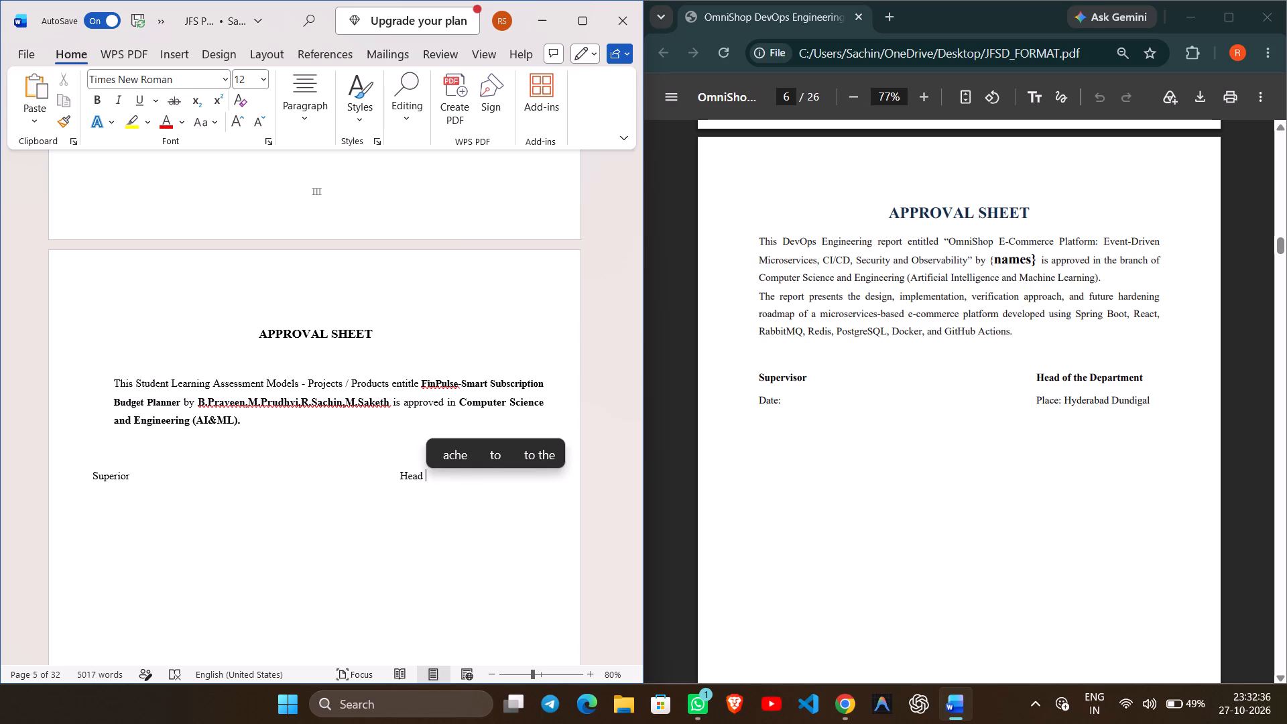
pyautogui.write('Of')
pyautogui.press('space')
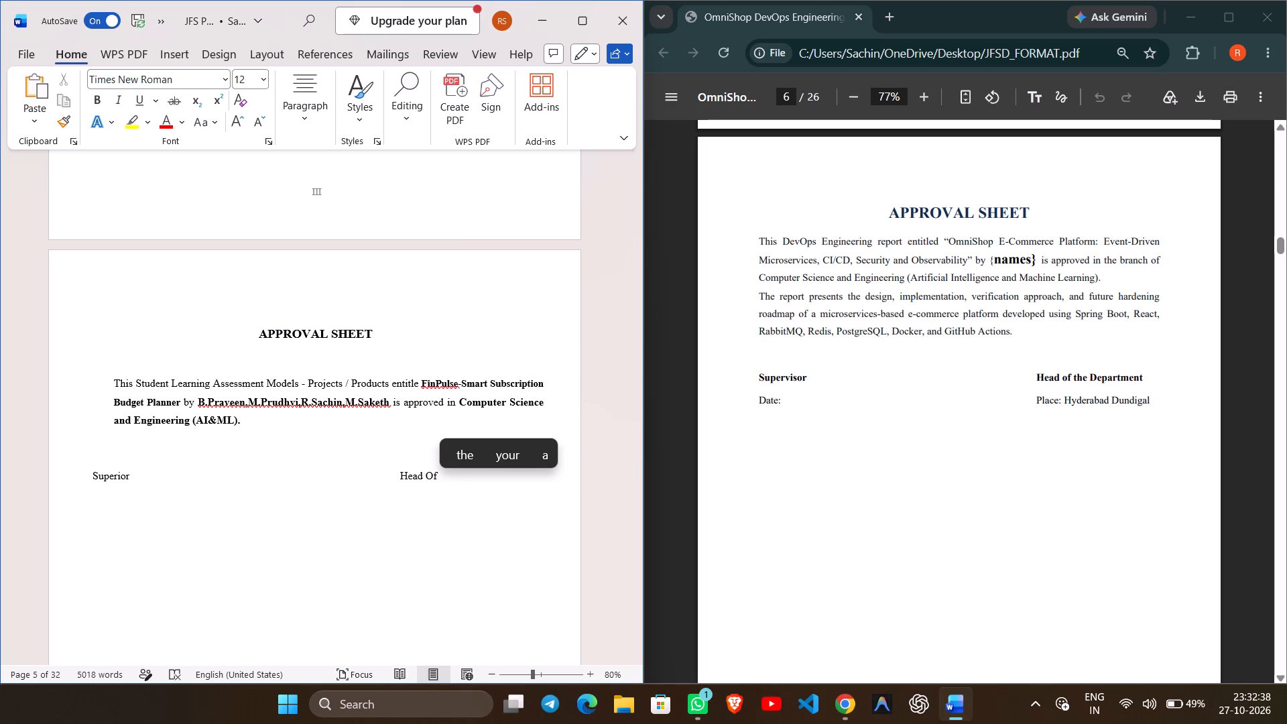
pyautogui.press('t')
pyautogui.press('BackSpace')
pyautogui.hotkey('shift', 't')
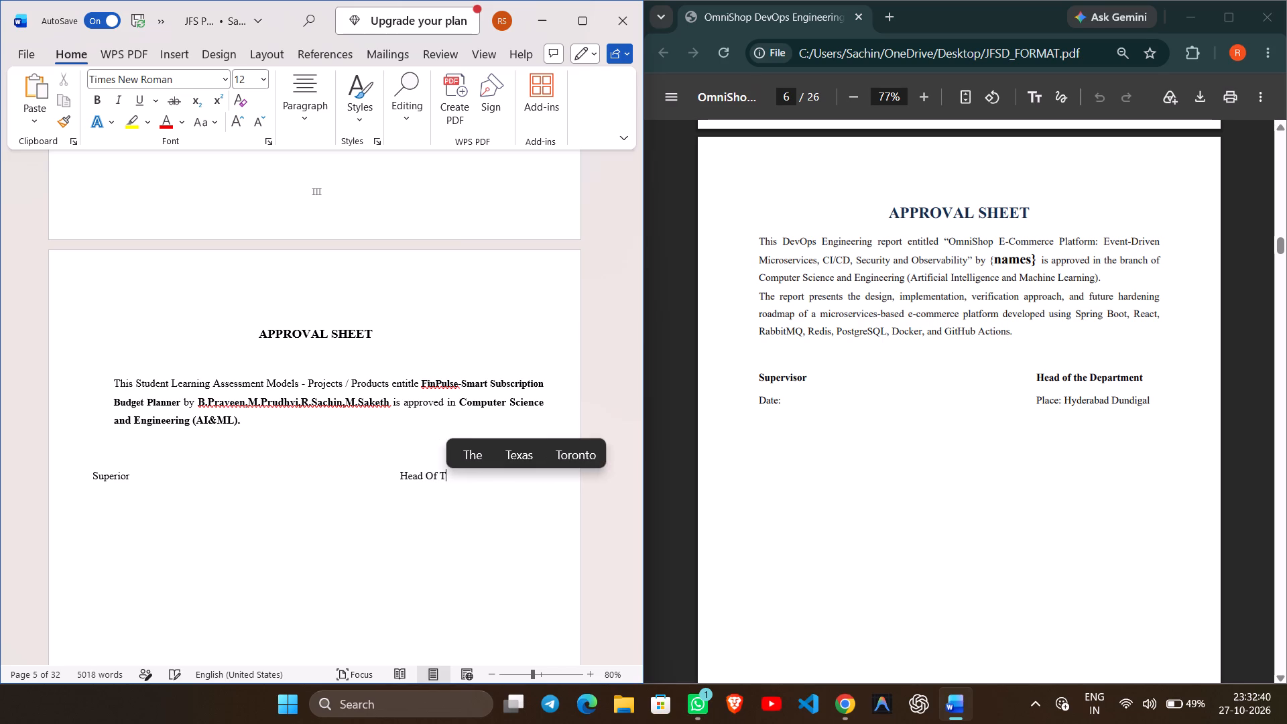
pyautogui.write('he')
pyautogui.press('space')
pyautogui.write('De')
pyautogui.write('partment')
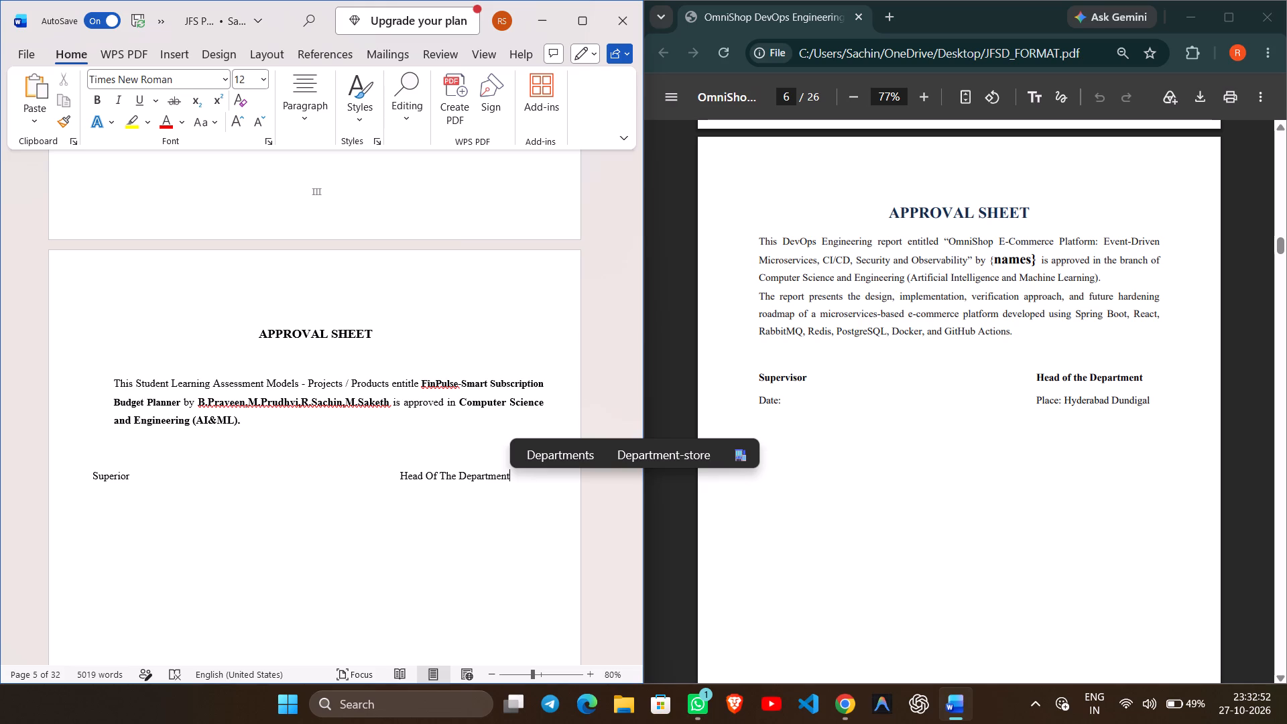
pyautogui.hotkey('shift', ':')
pyautogui.press('BackSpace')
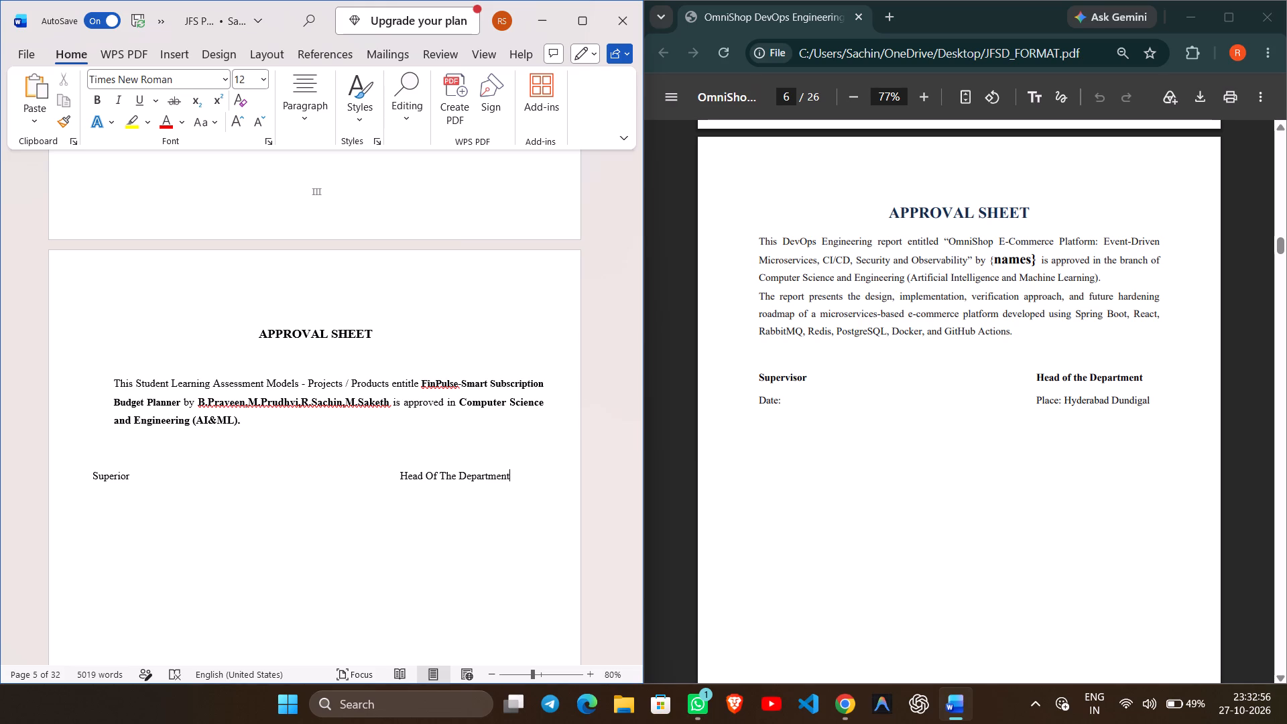
# Insert a blank line above the signature labels and indent "Superior" with five spaces.
pyautogui.click(117, 453)
pyautogui.press('Return')
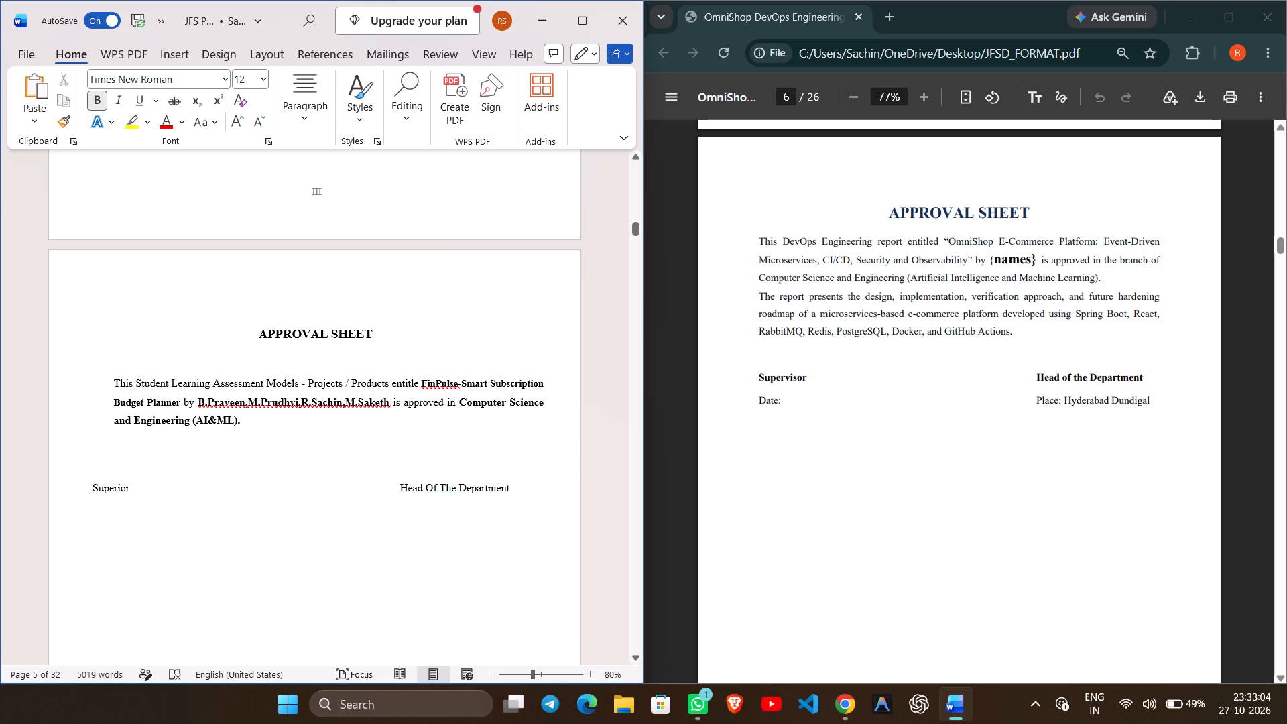
pyautogui.click(90, 488)
pyautogui.press('space')
pyautogui.press('space')
pyautogui.press('space')
pyautogui.press('space')
pyautogui.press('space')
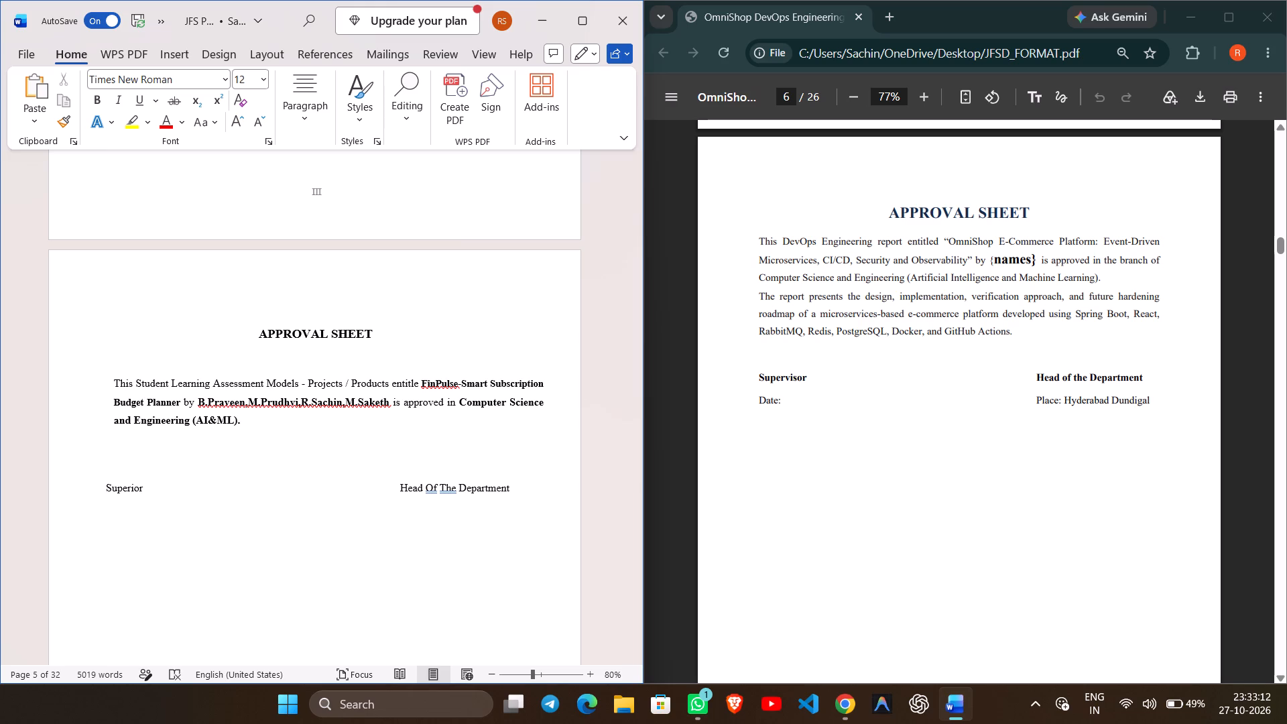
# Make the whole signature line, from "Superior" through "Head Of The Department", bold.
pyautogui.hotkey('shift', 'Right')
pyautogui.hotkey('shift', 'Right')
pyautogui.hotkey('shift', 'Right')
pyautogui.hotkey('shift', 'Right')
pyautogui.hotkey('shift', 'Right')
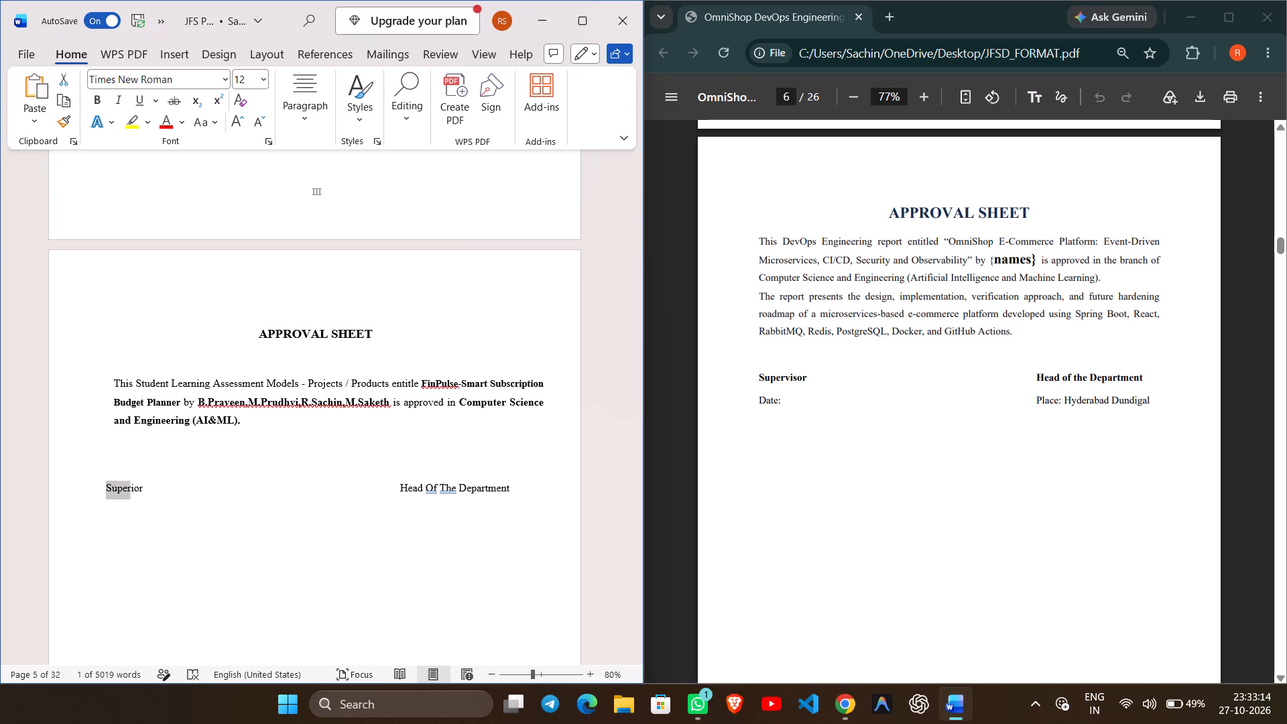
pyautogui.hotkey('shift', 'Right')
pyautogui.hotkey('shift', 'Right')
pyautogui.hotkey('shift', 'Right')
pyautogui.hotkey('shift', 'Right')
pyautogui.hotkey('shift', 'Right')
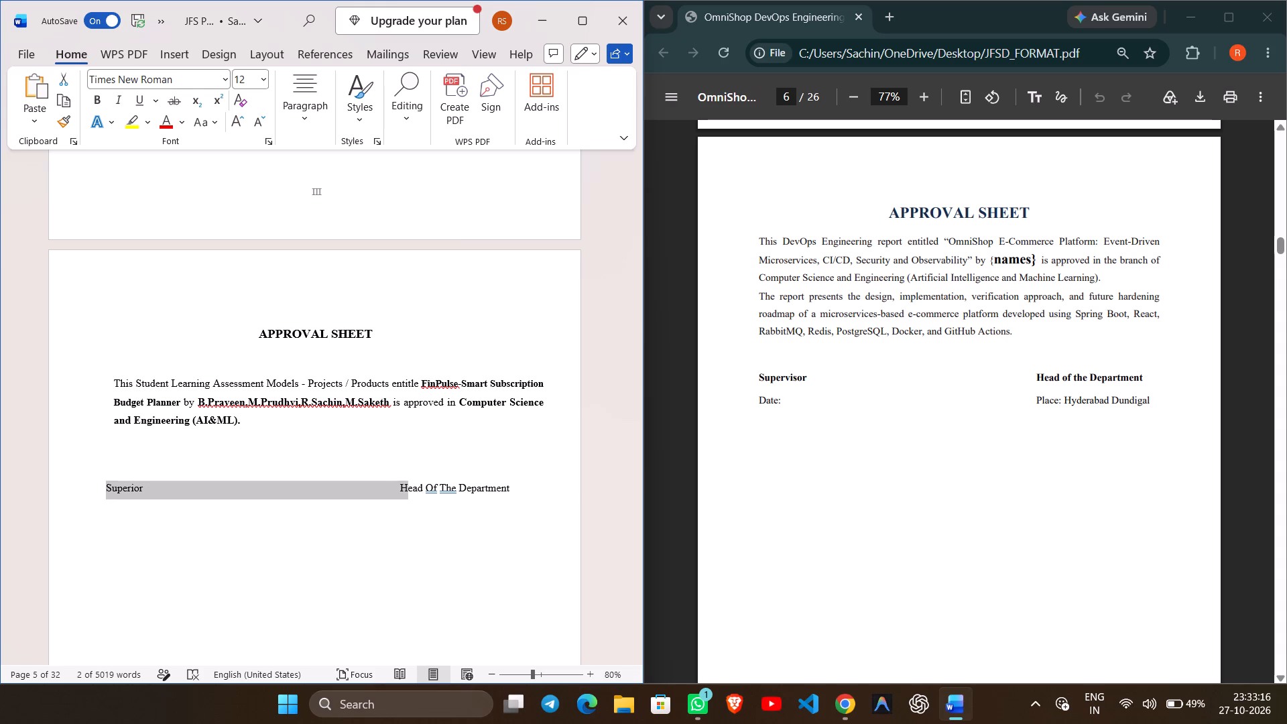
pyautogui.hotkey('shift', 'Right')
pyautogui.hotkey('shift', 'Right')
pyautogui.hotkey('shift', 'Right')
pyautogui.hotkey('shift', 'Right')
pyautogui.hotkey('shift', 'Right')
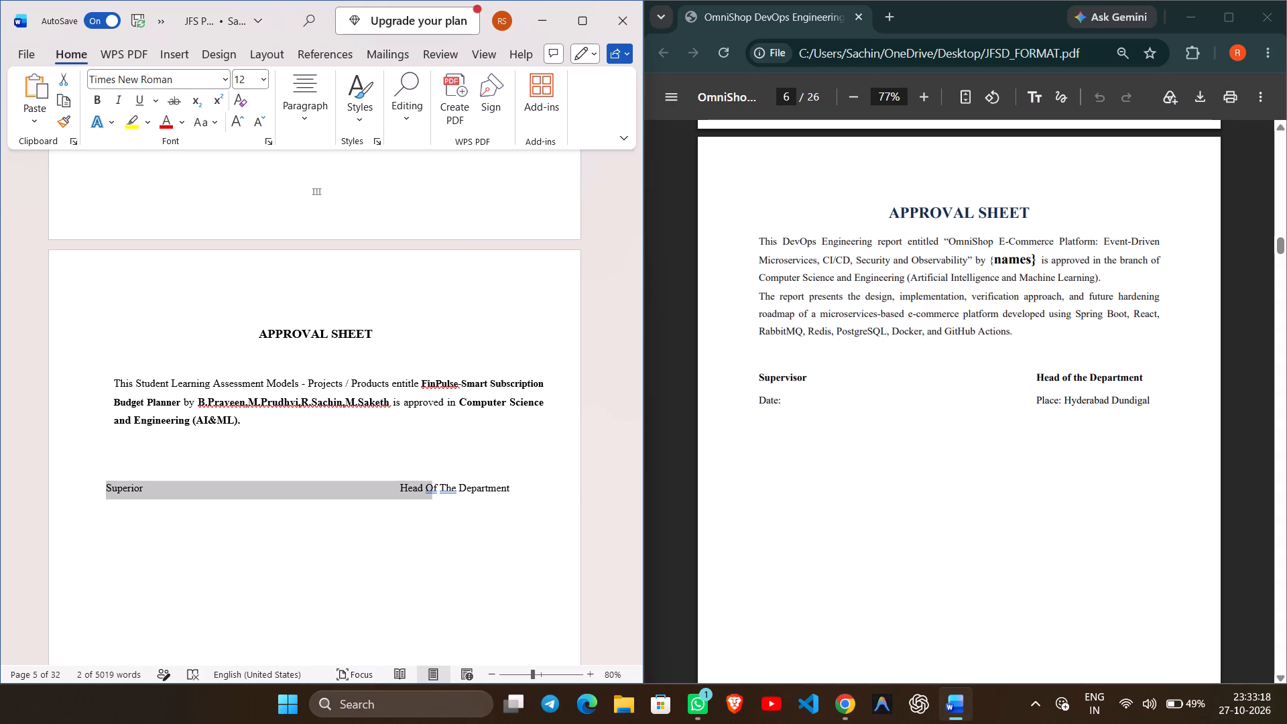
pyautogui.hotkey('shift', 'Right')
pyautogui.hotkey('shift', 'Right')
pyautogui.hotkey('shift', 'Right')
pyautogui.hotkey('shift', 'Right')
pyautogui.hotkey('shift', 'Right')
pyautogui.hotkey('shift', 'Right')
pyautogui.hotkey('shift', 'Right')
pyautogui.hotkey('shift', 'Right')
pyautogui.hotkey('shift', 'Right')
pyautogui.hotkey('shift', 'Right')
pyautogui.hotkey('shift', 'Right')
pyautogui.hotkey('shift', 'Right')
pyautogui.hotkey('shift', 'Right')
pyautogui.hotkey('shift', 'Right')
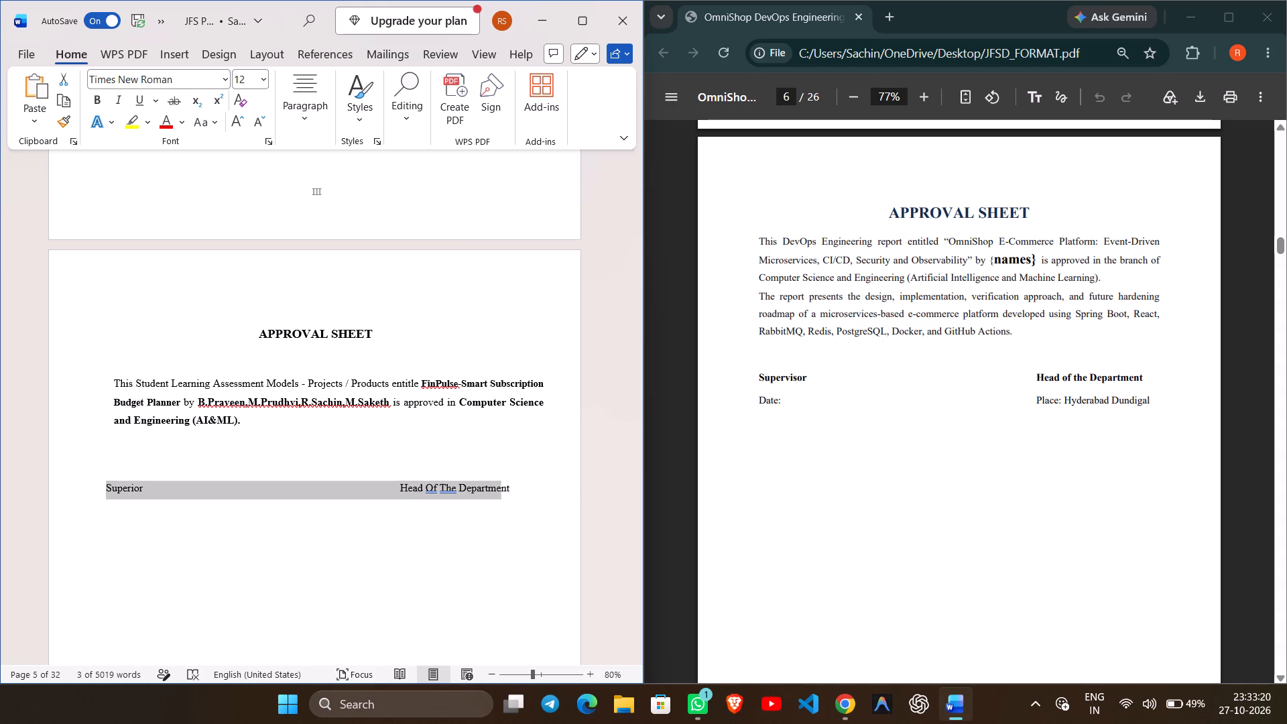
pyautogui.hotkey('shift', 'Right')
pyautogui.hotkey('shift', 'Right')
pyautogui.hotkey('ctrl', 'b')
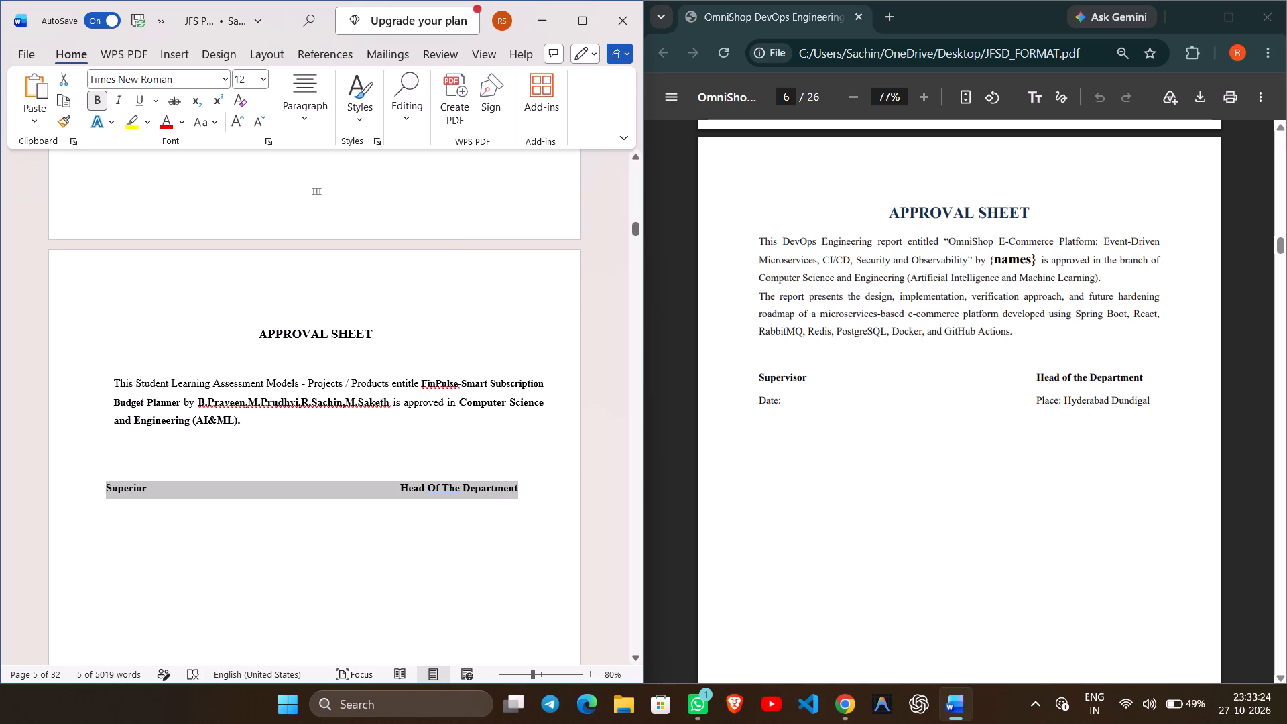
pyautogui.click(133, 540)
# Change "Of The" to lowercase so the department signature label reads "Head of the Department".
pyautogui.scroll(-1, 133, 540)
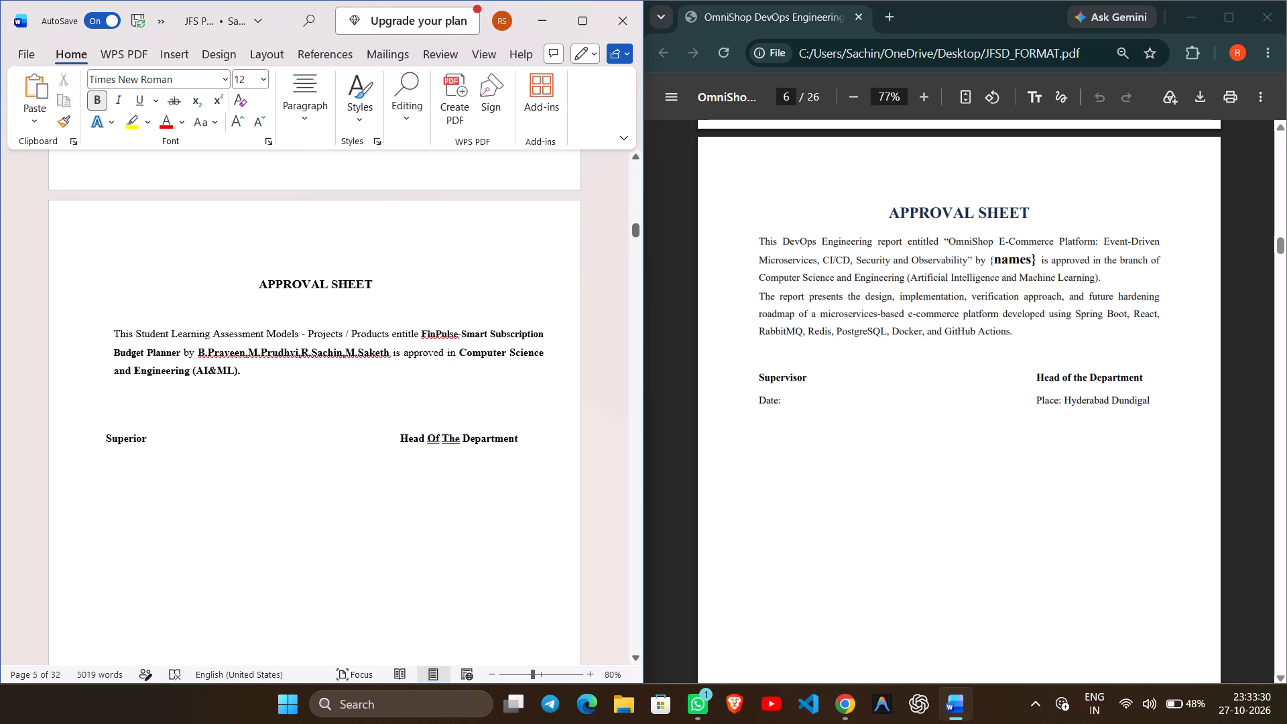
pyautogui.click(437, 436)
pyautogui.press('BackSpace')
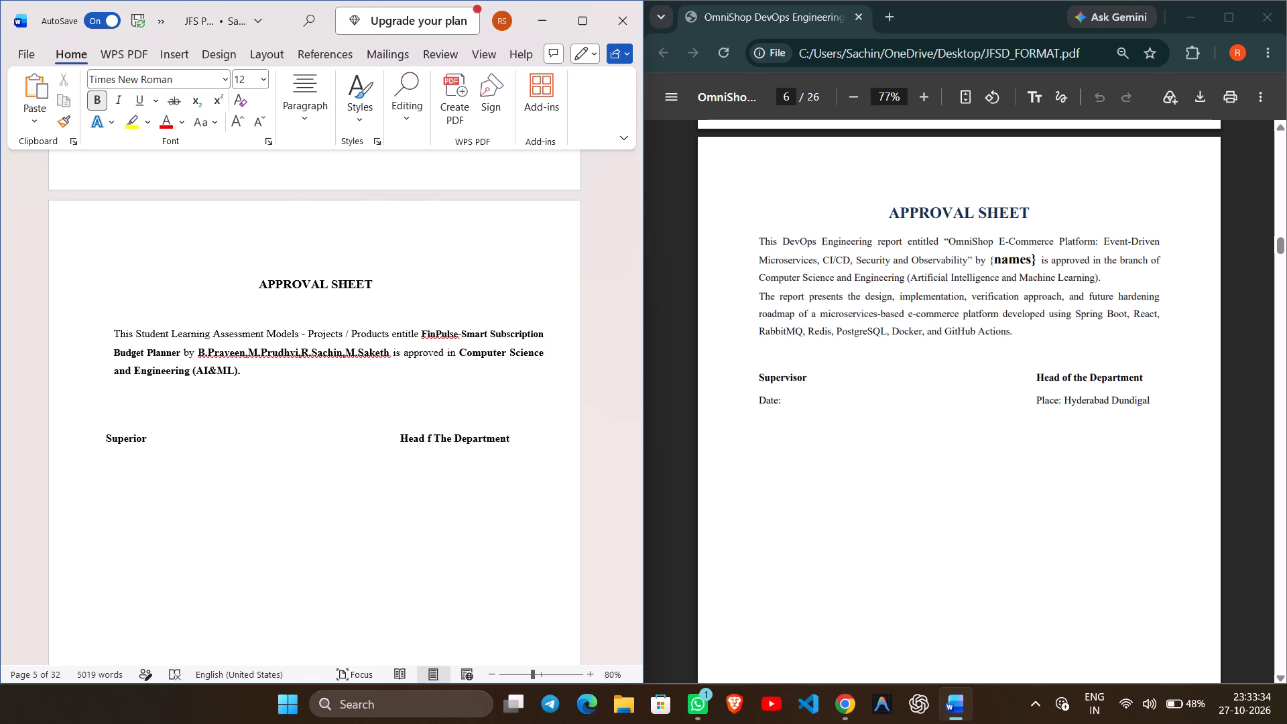
pyautogui.press('o')
pyautogui.press('Right')
pyautogui.press('Right')
pyautogui.press('Right')
pyautogui.press('Right')
pyautogui.press('Left')
pyautogui.press('Left')
pyautogui.press('Delete')
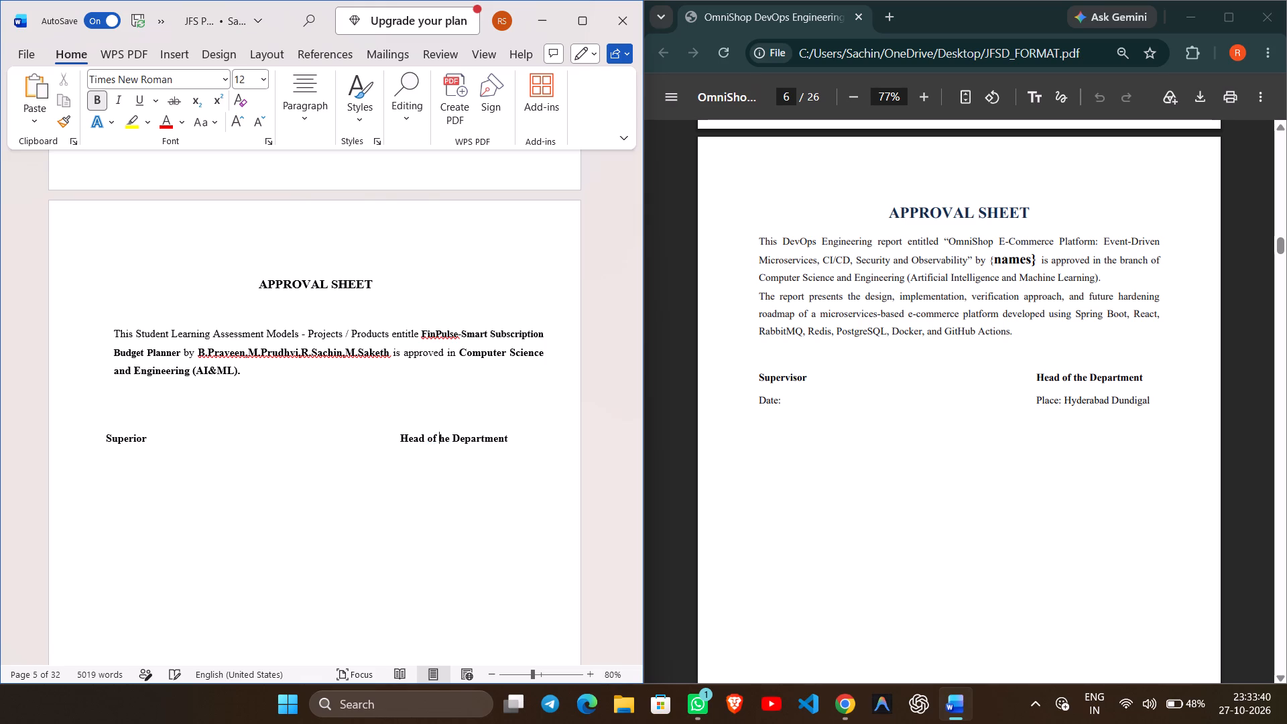
pyautogui.press('t')
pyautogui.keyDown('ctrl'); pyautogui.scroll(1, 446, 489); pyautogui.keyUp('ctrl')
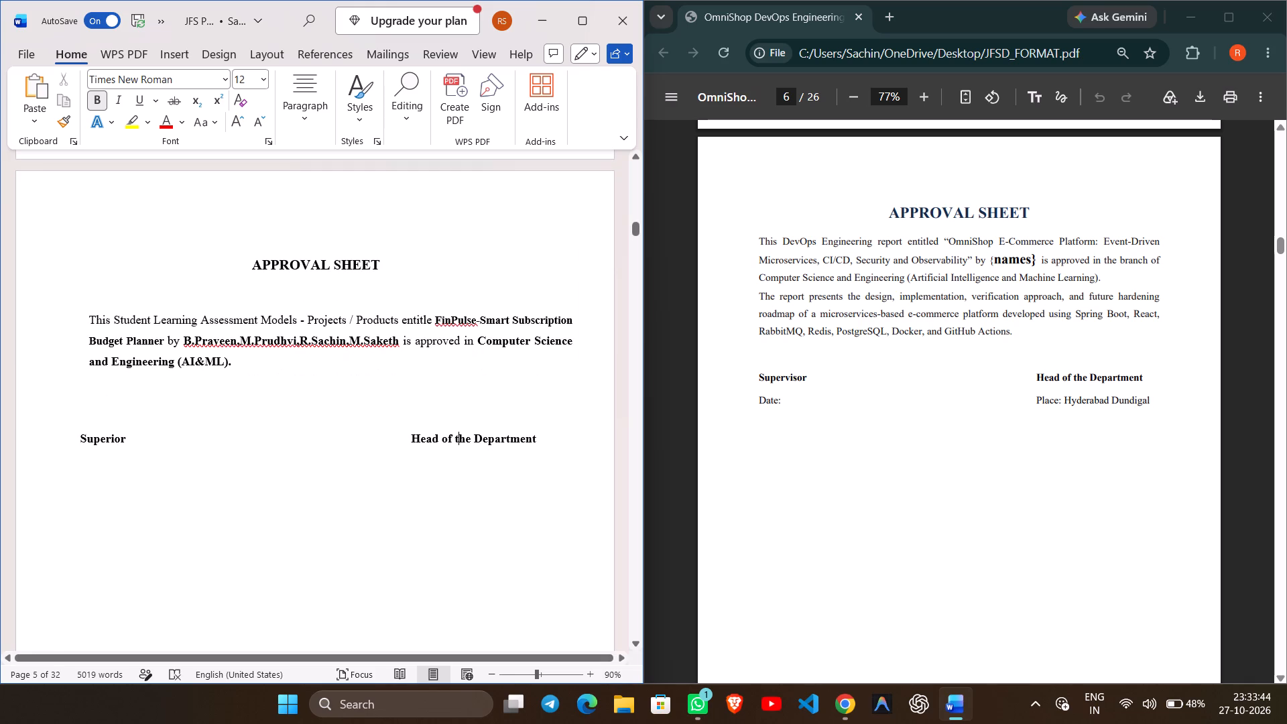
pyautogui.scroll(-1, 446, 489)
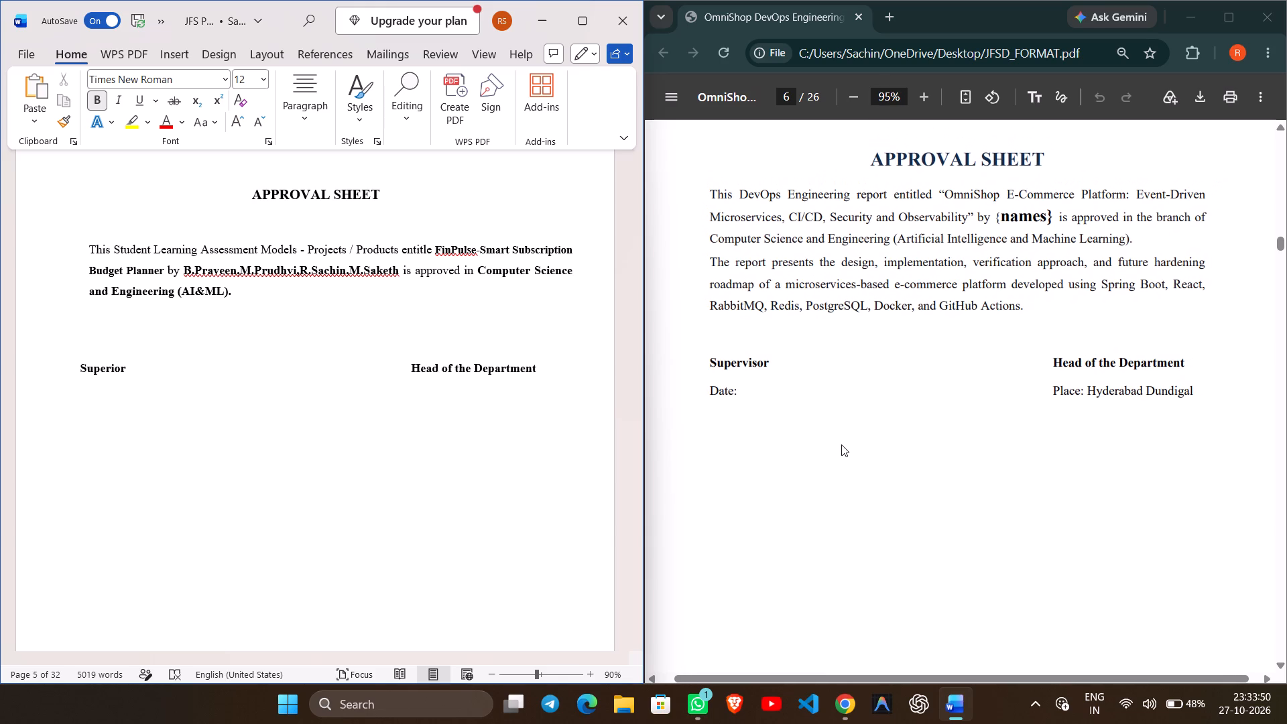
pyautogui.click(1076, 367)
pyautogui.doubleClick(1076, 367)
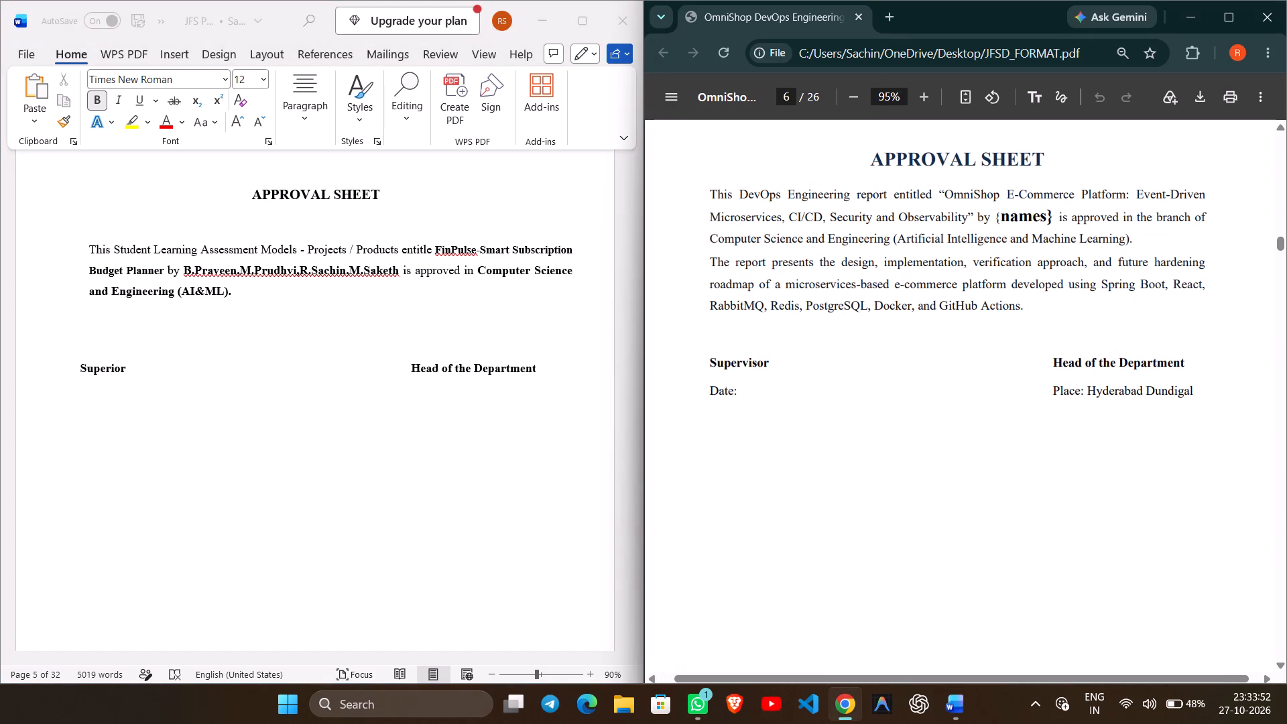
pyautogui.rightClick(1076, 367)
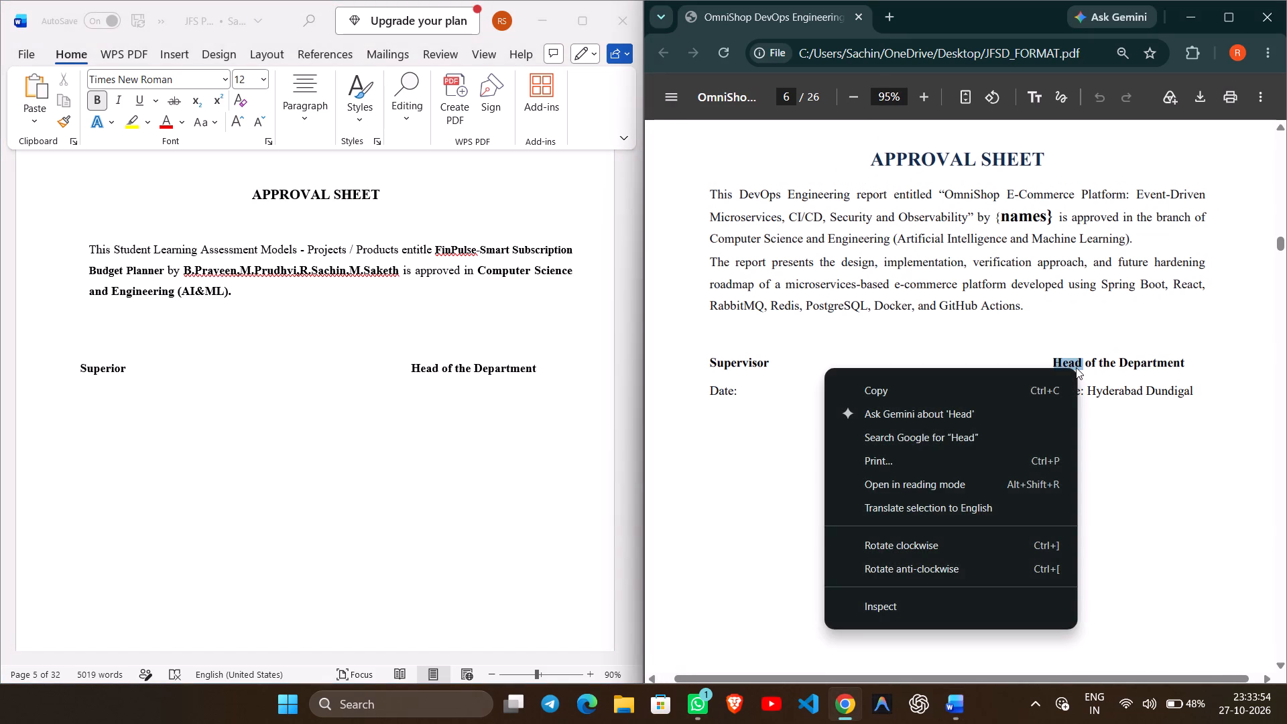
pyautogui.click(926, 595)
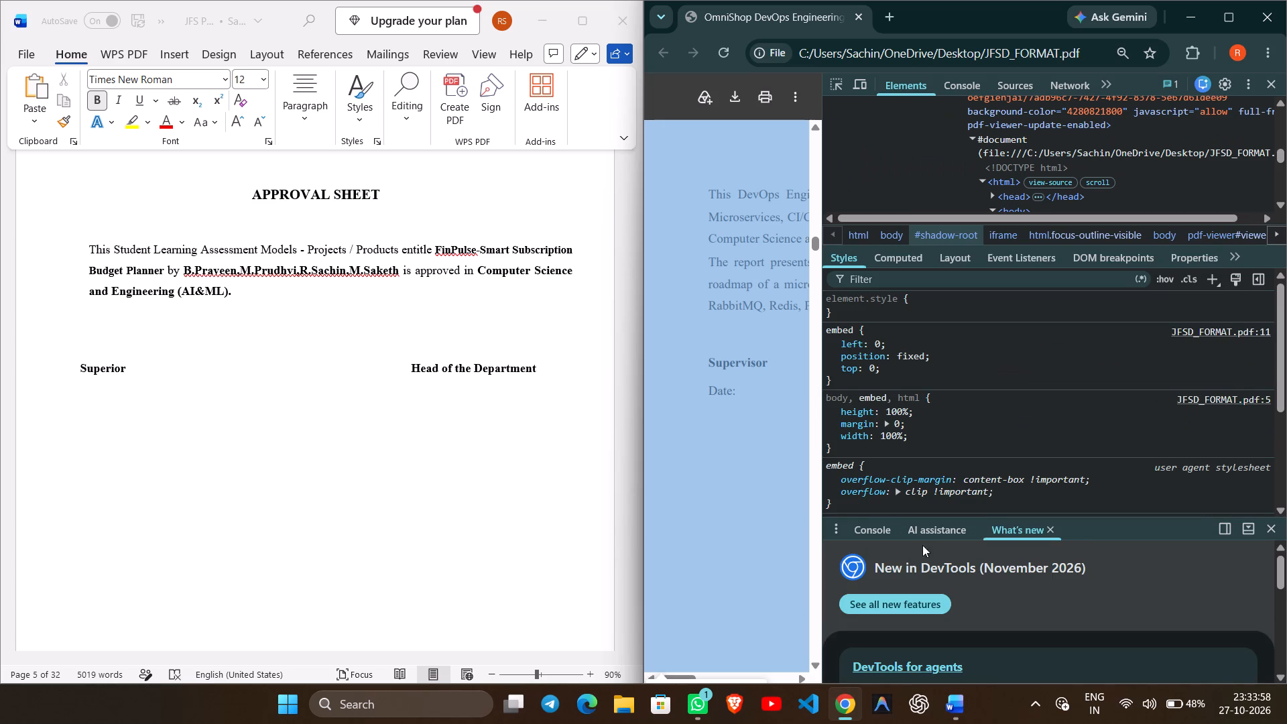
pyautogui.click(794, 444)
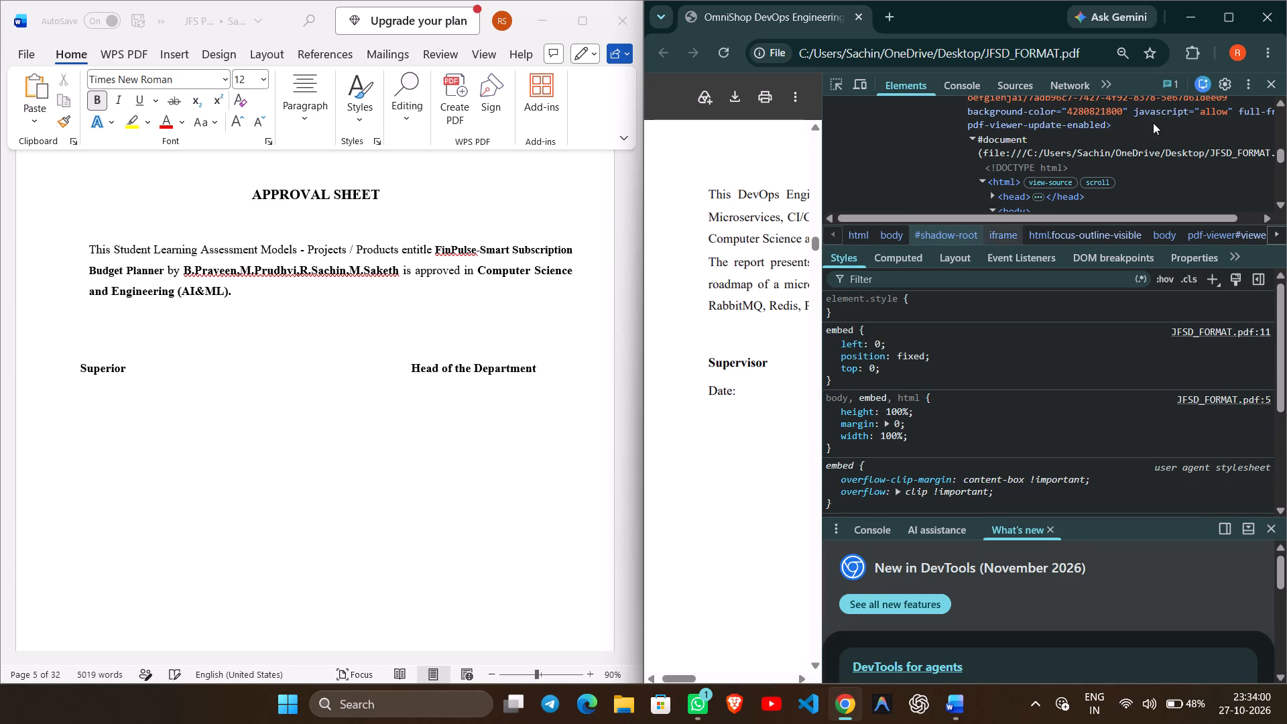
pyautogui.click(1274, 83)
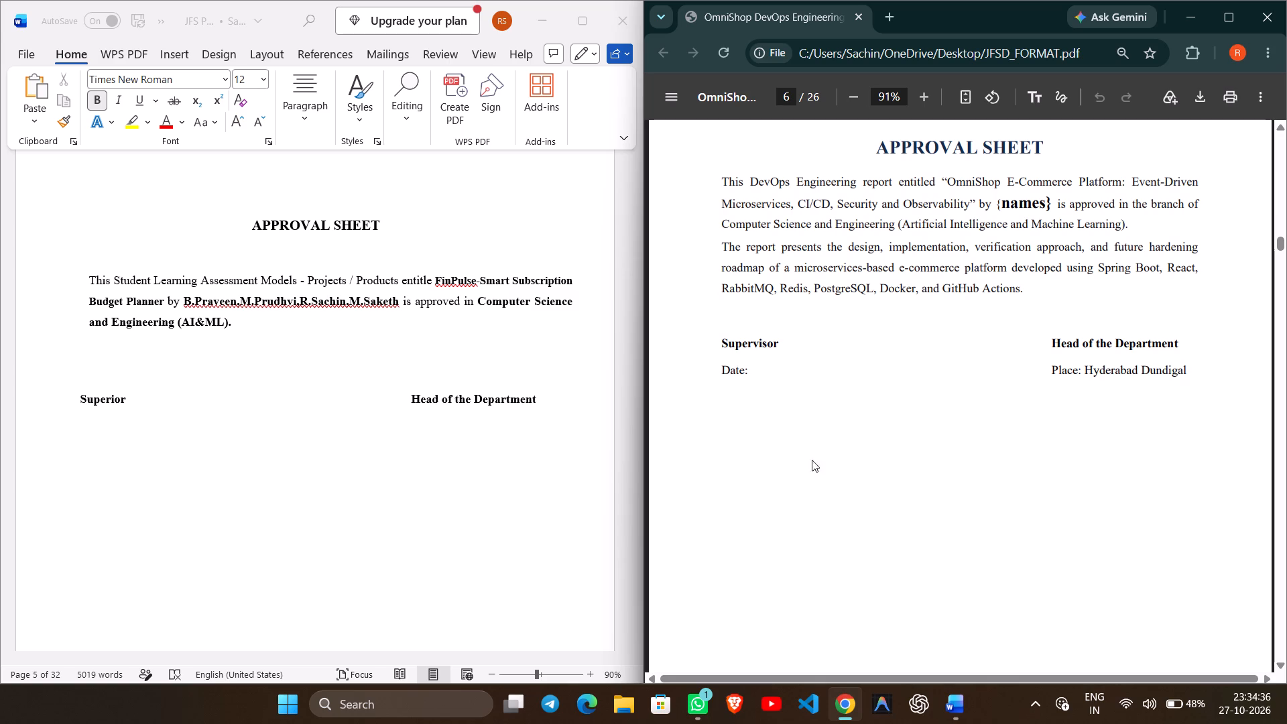
# Add a bold "Date:" label on the line beneath "Superior" on the Approval Sheet, indented with four spaces.
pyautogui.click(99, 420)
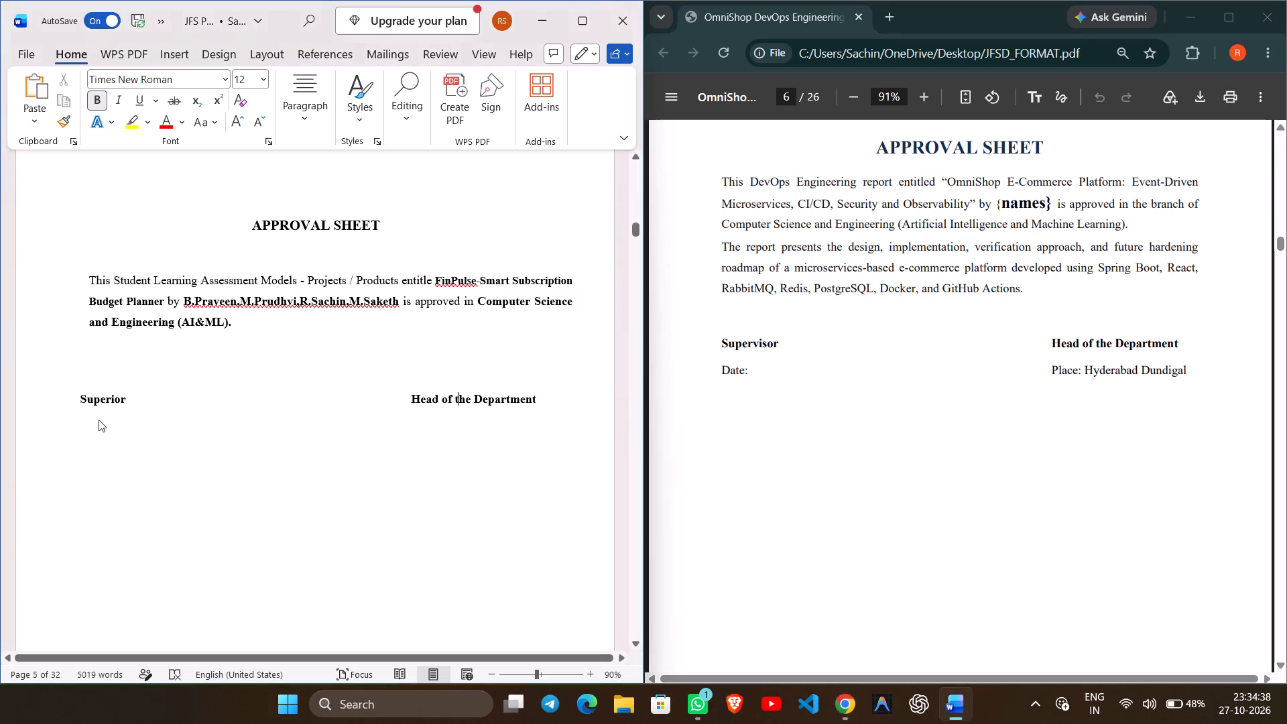
pyautogui.doubleClick(83, 418)
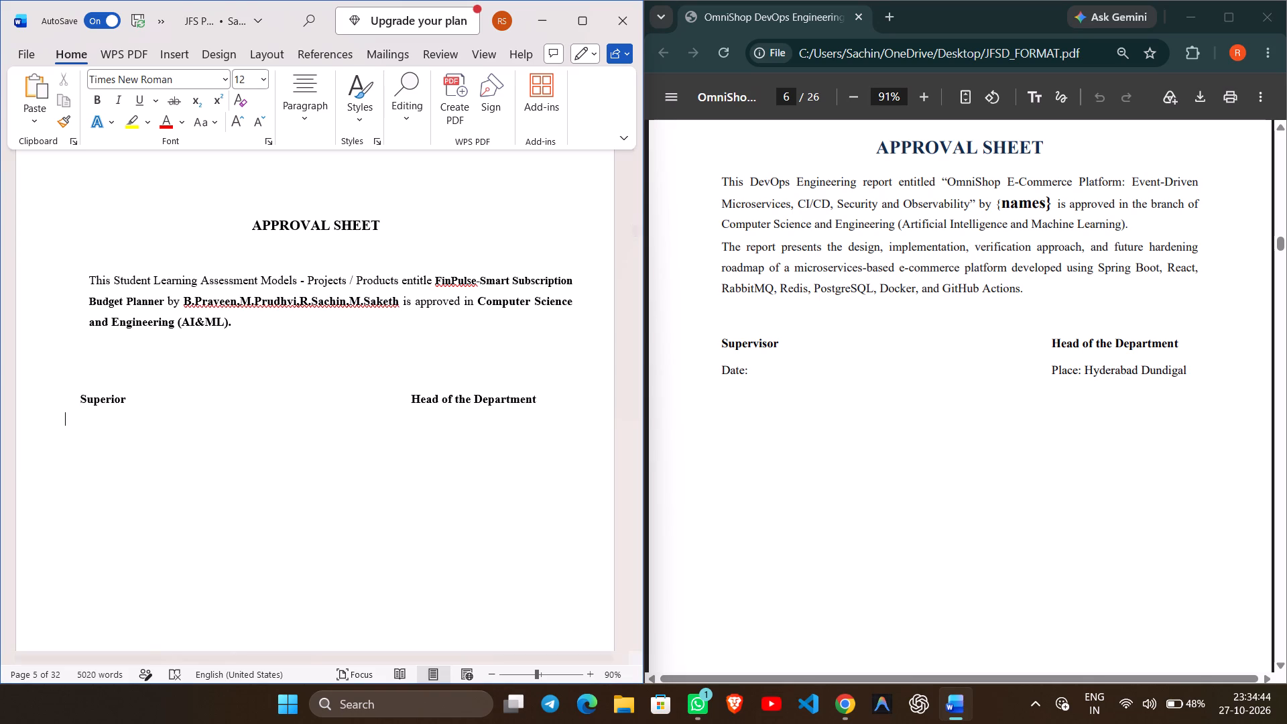
pyautogui.press('space')
pyautogui.press('space')
pyautogui.press('space')
pyautogui.press('space')
pyautogui.write('Date')
pyautogui.hotkey('shift', ':')
pyautogui.hotkey('shift', 'Left')
pyautogui.hotkey('shift', 'Left')
pyautogui.hotkey('shift', 'Left')
pyautogui.hotkey('shift', 'Left')
pyautogui.hotkey('shift', 'Left')
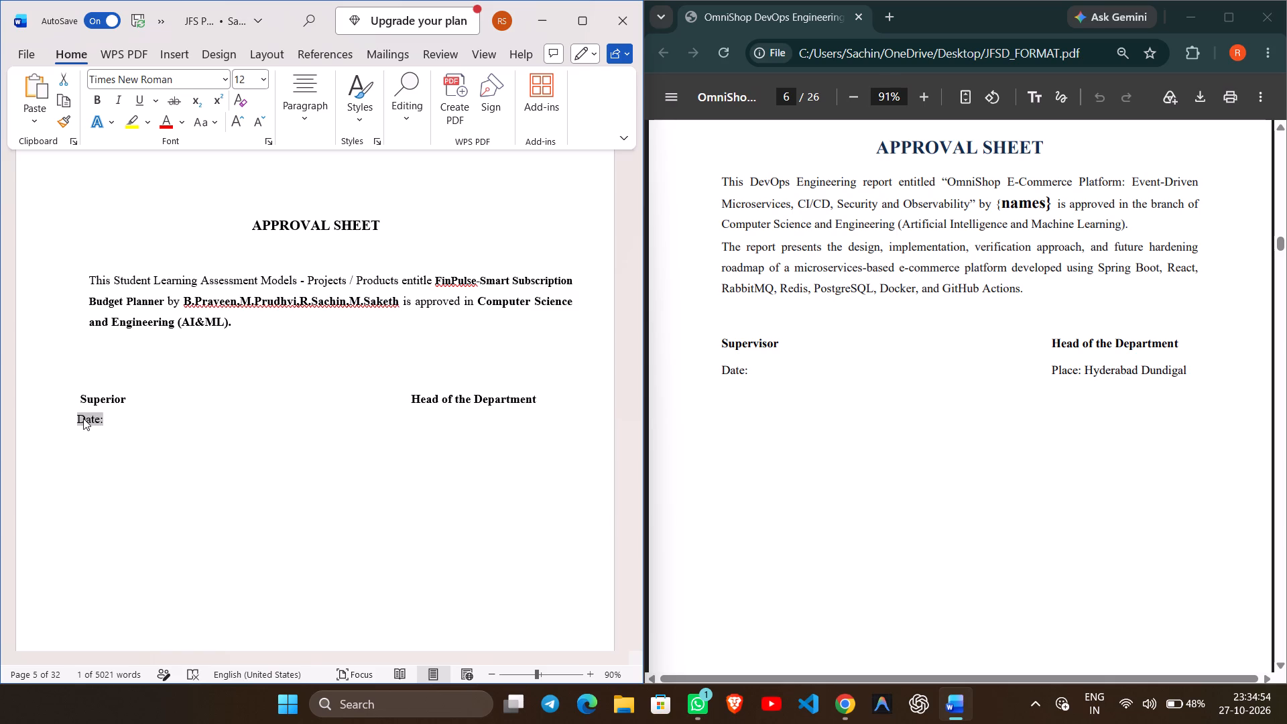
pyautogui.hotkey('ctrl', 'b')
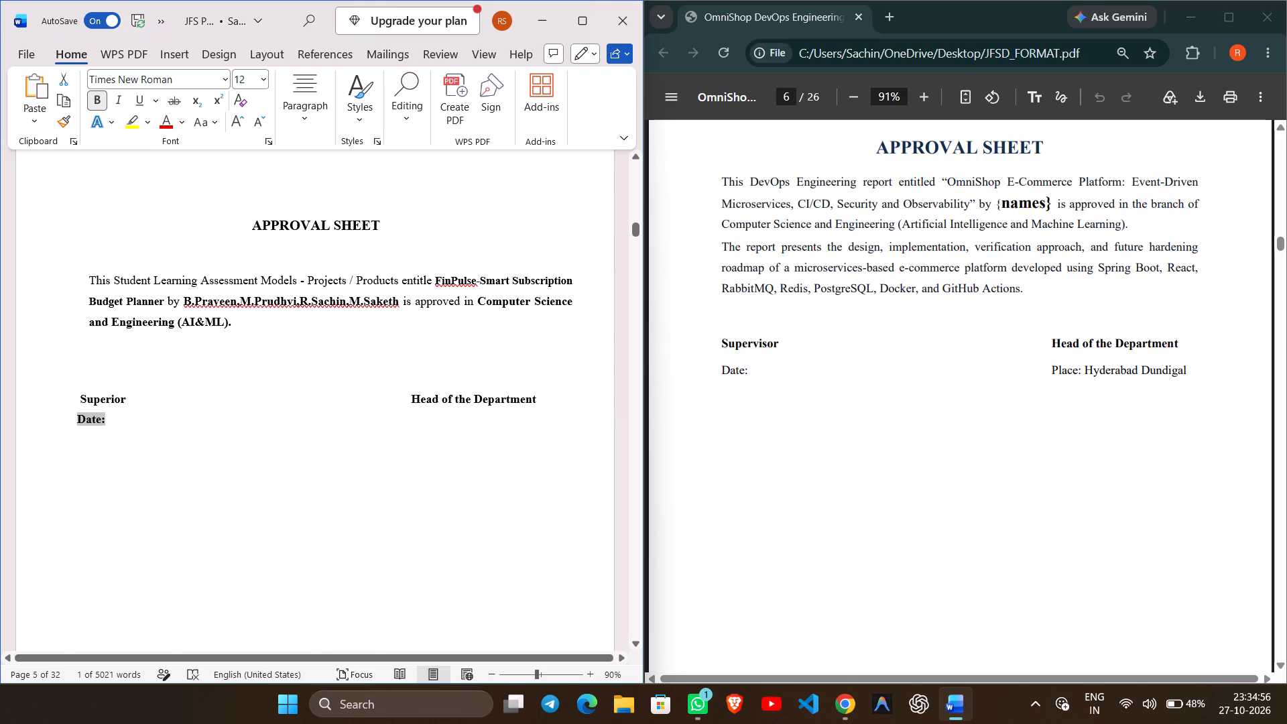
# Add "Place:dundigal,hyderabad" on the "Date:" line, directly beneath "Head of the Department".
pyautogui.tripleClick(420, 416)
pyautogui.doubleClick(420, 416)
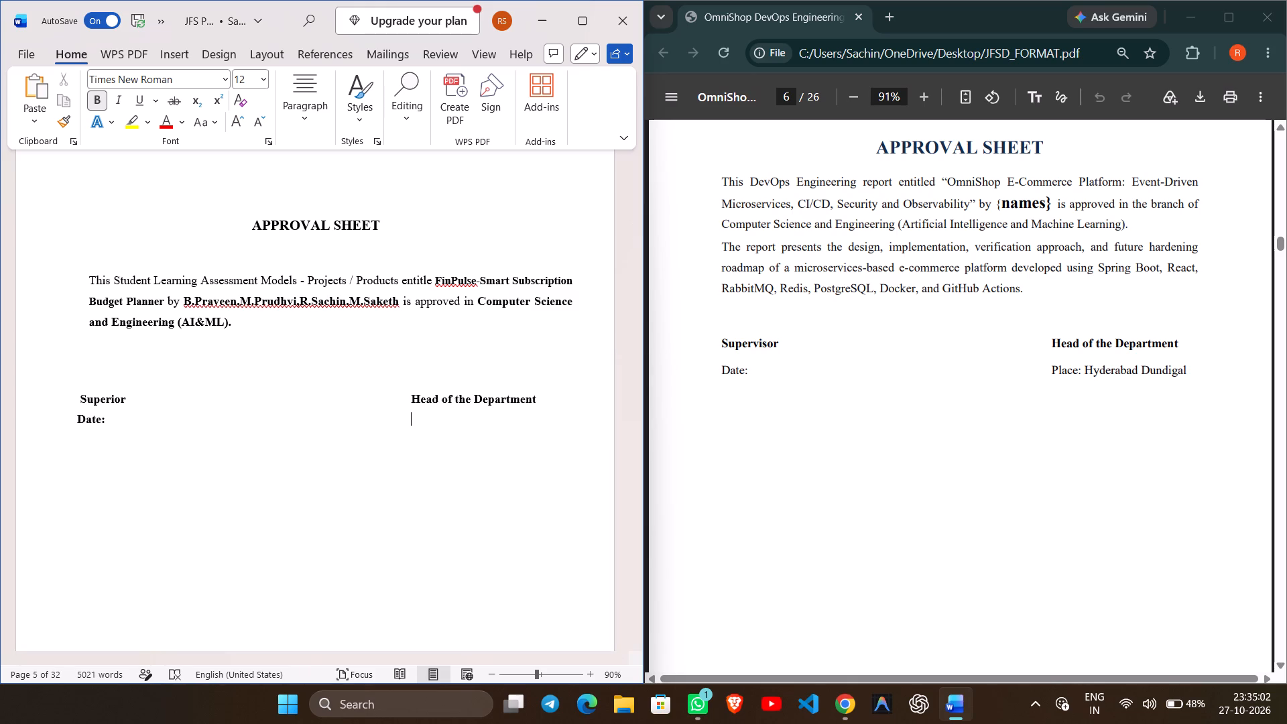
pyautogui.write('Place')
pyautogui.hotkey('shift', ':')
pyautogui.press('h')
pyautogui.press('BackSpace')
pyautogui.write('hyyde')
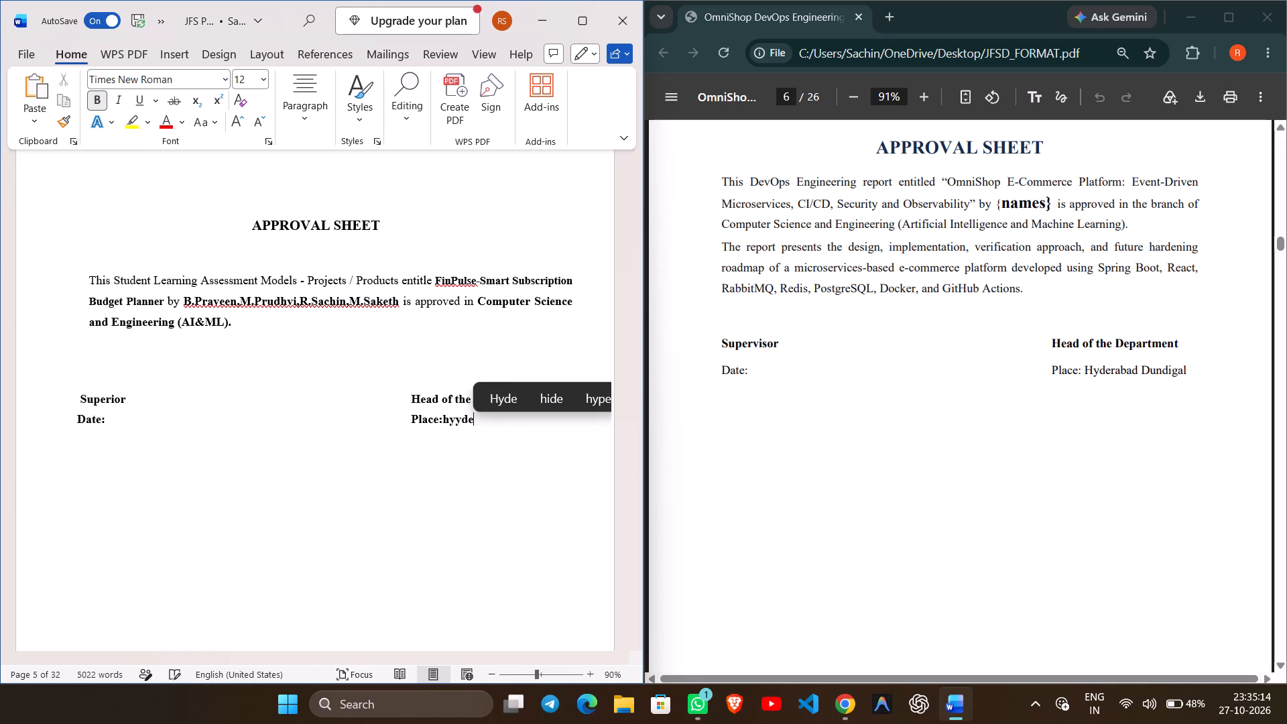
pyautogui.press('BackSpace')
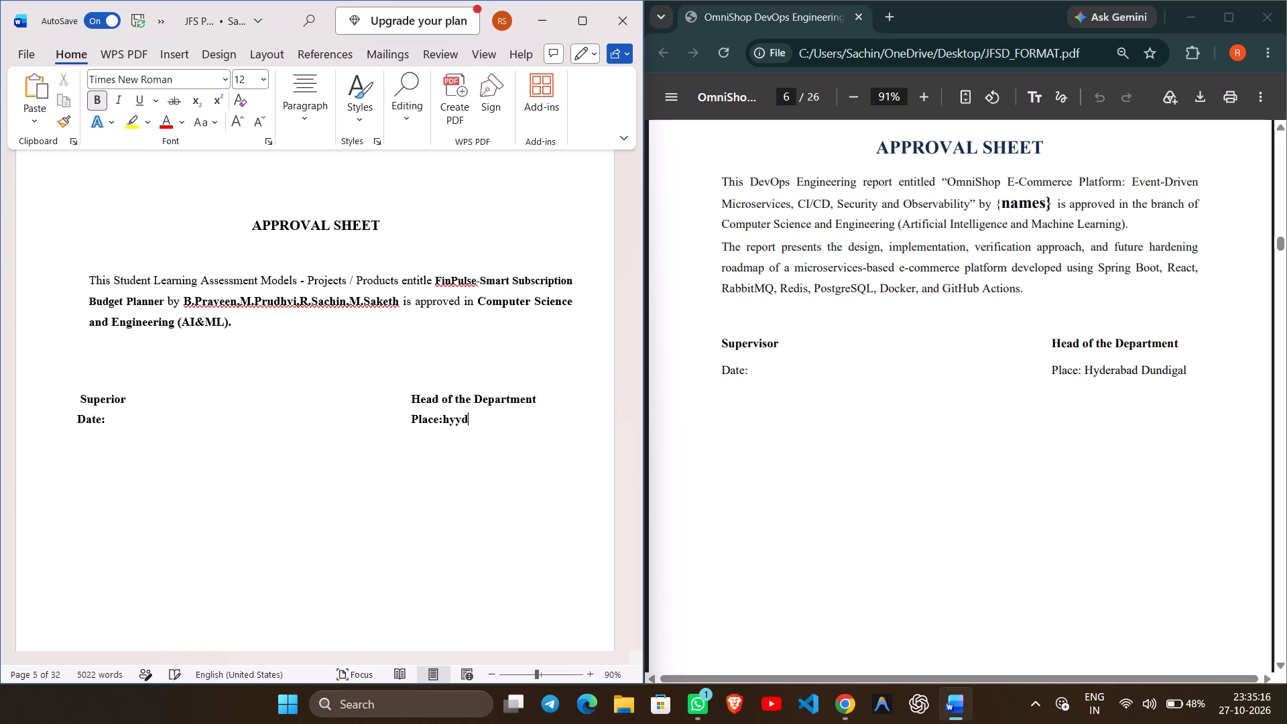
pyautogui.press('BackSpace')
pyautogui.press('BackSpace')
pyautogui.press('BackSpace')
pyautogui.press('BackSpace')
pyautogui.write('dun')
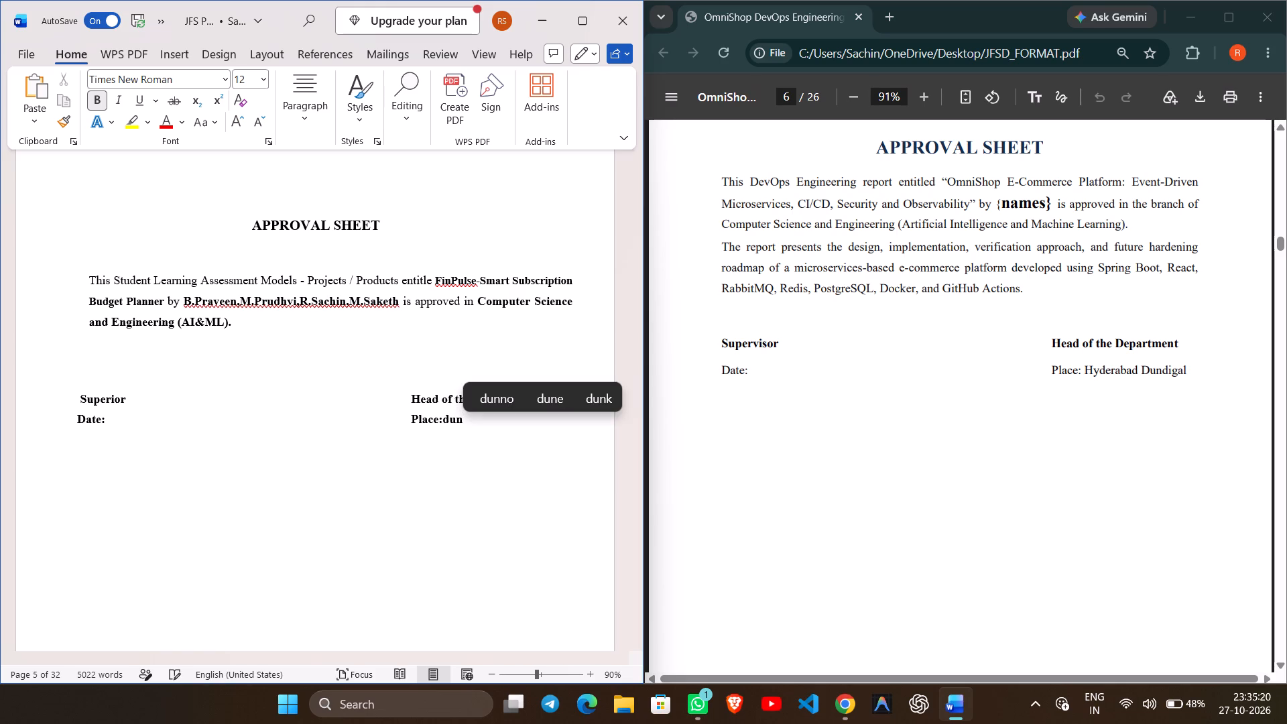
pyautogui.press('BackSpace')
pyautogui.press('BackSpace')
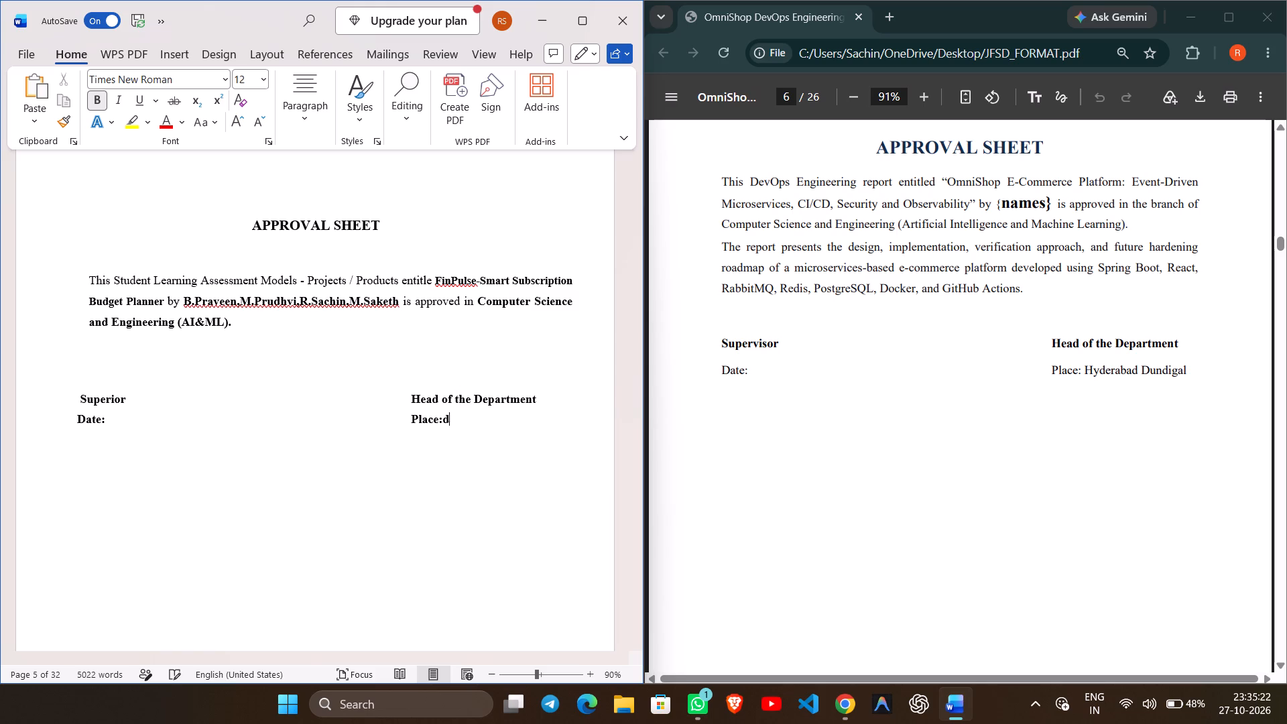
pyautogui.press('BackSpace')
pyautogui.write('dundigal')
pyautogui.press(',')
pyautogui.press('h')
pyautogui.write('yderabad')
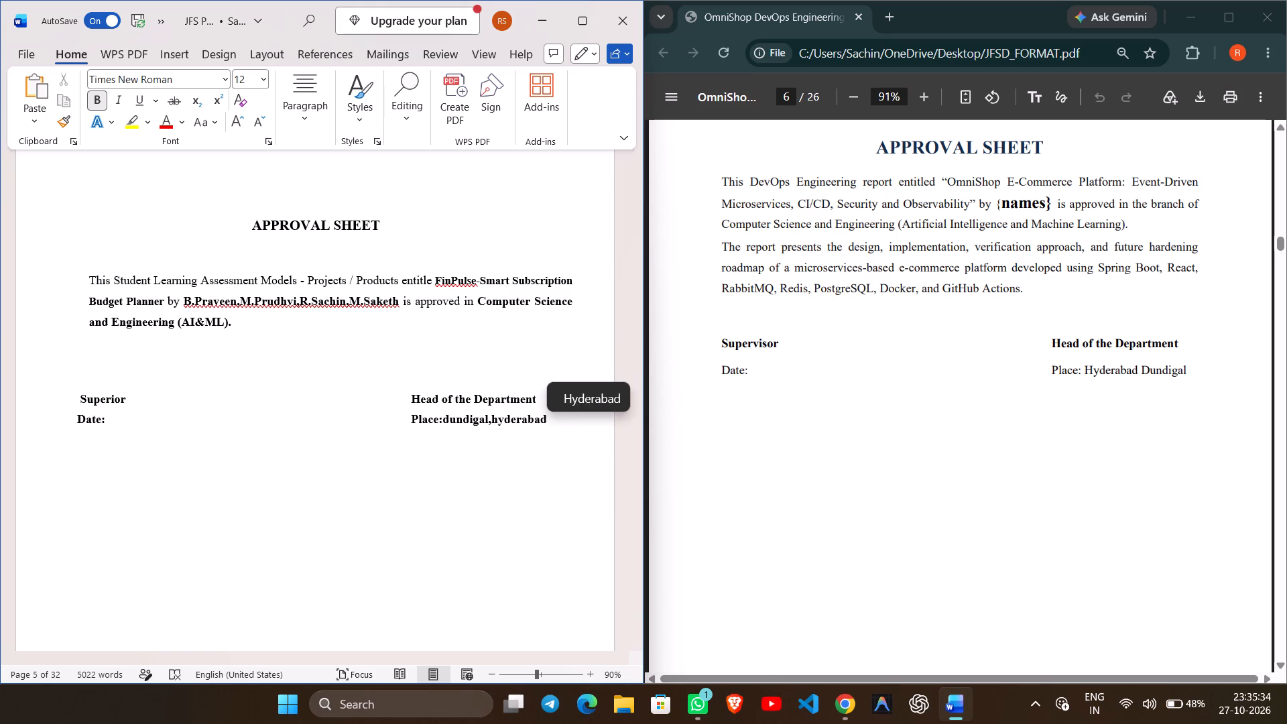
# Remove the bold formatting from "dundigal,hyderabad", leaving the "Place:" label bold.
pyautogui.hotkey('shift', 'Left')
pyautogui.hotkey('shift', 'Left')
pyautogui.hotkey('shift', 'Left')
pyautogui.hotkey('shift', 'Left')
pyautogui.hotkey('shift', 'Left')
pyautogui.hotkey('shift', 'Left')
pyautogui.hotkey('shift', 'Left')
pyautogui.hotkey('shift', 'Left')
pyautogui.hotkey('shift', 'Left')
pyautogui.hotkey('shift', 'Left')
pyautogui.hotkey('shift', 'Left')
pyautogui.hotkey('shift', 'Left')
pyautogui.hotkey('shift', 'Left')
pyautogui.hotkey('shift', 'Left')
pyautogui.hotkey('shift', 'Left')
pyautogui.hotkey('shift', 'Left')
pyautogui.hotkey('shift', 'Left')
pyautogui.hotkey('shift', 'Left')
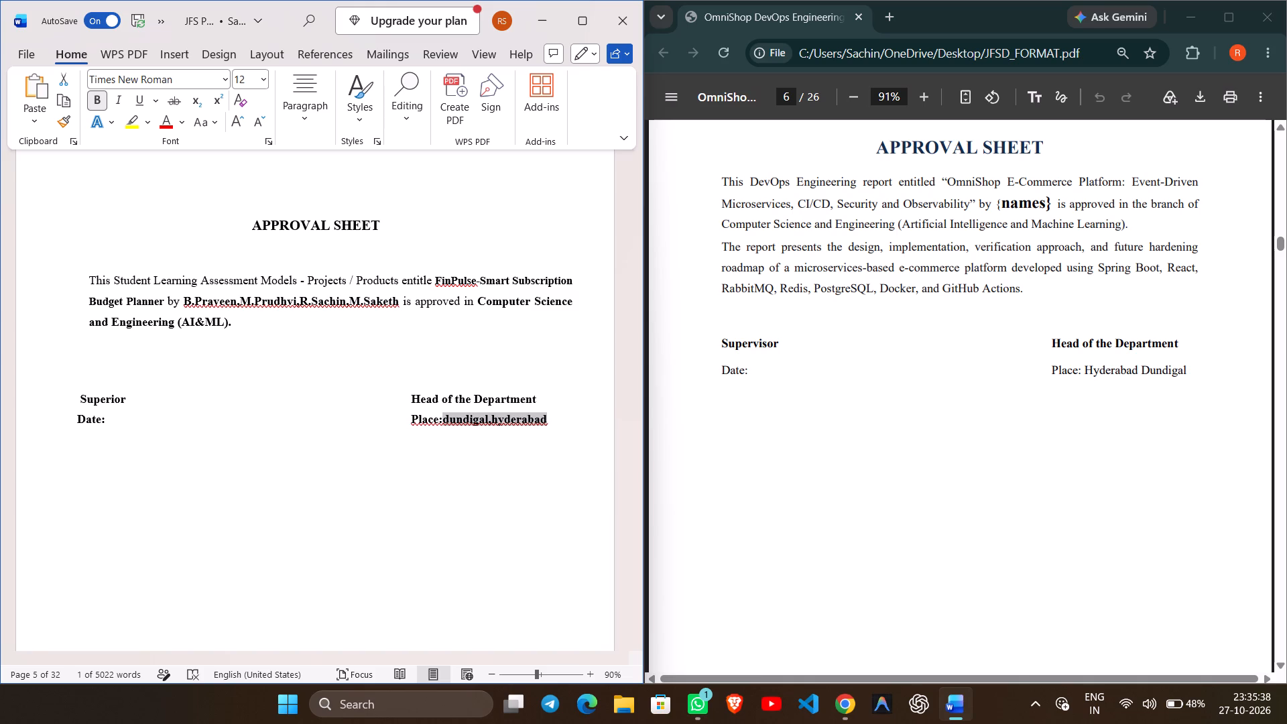
pyautogui.hotkey('shift', 'Right')
pyautogui.hotkey('shift', 'Left')
pyautogui.hotkey('ctrl', 'b')
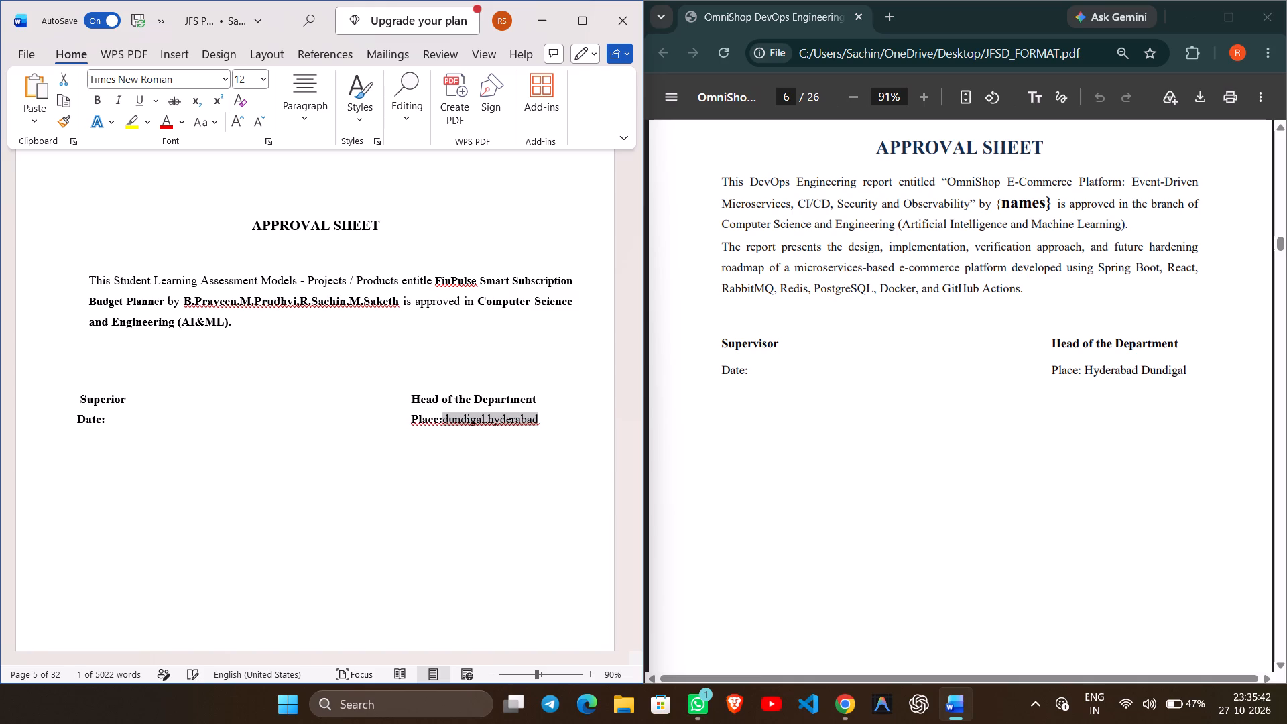
# Capitalize the first letters of both place names so the entry reads "Dundigal,Hyderabad".
pyautogui.click(462, 420)
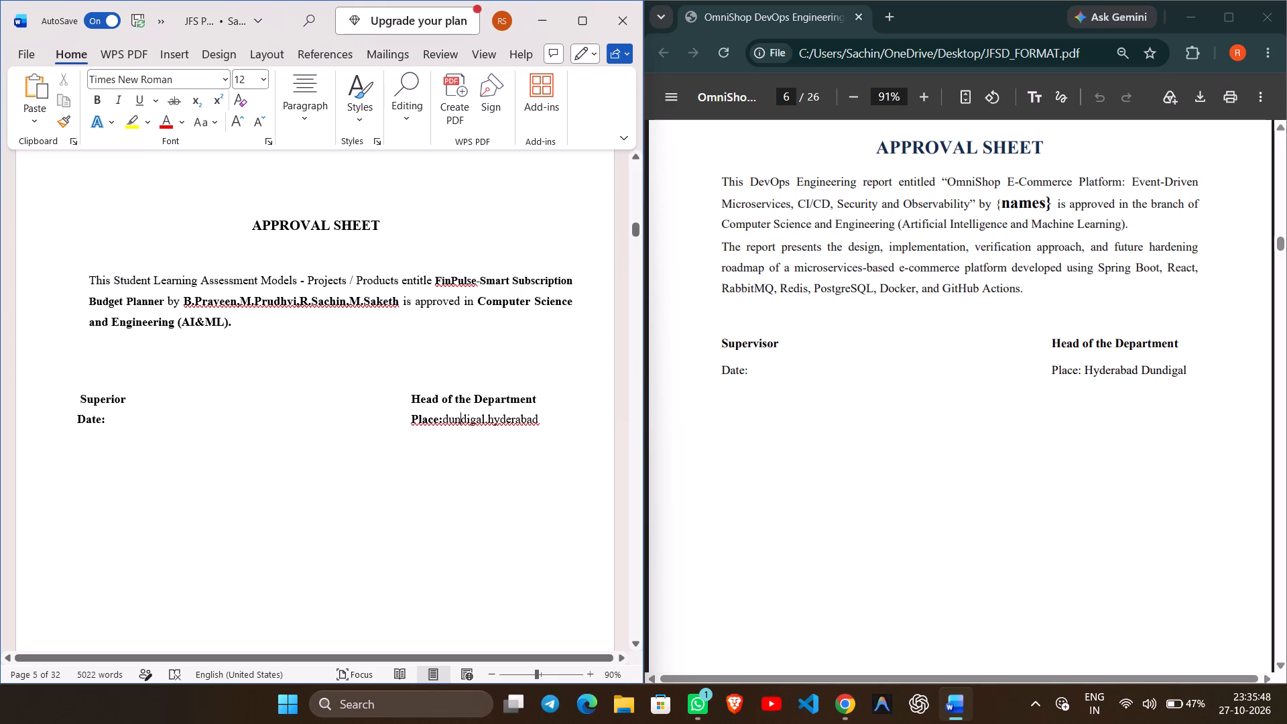
pyautogui.click(446, 418)
pyautogui.press('BackSpace')
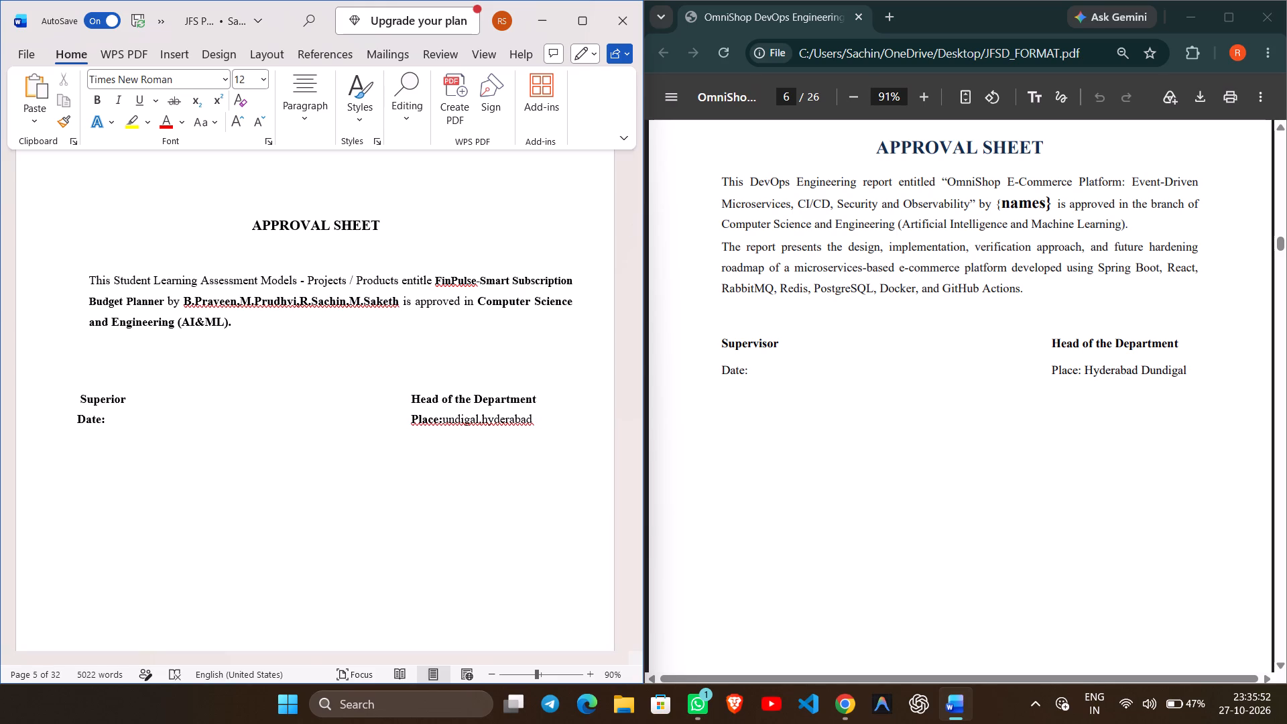
pyautogui.hotkey('shift', 'd')
pyautogui.press('Right')
pyautogui.press('Right')
pyautogui.press('Right')
pyautogui.press('Right')
pyautogui.press('Right')
pyautogui.press('Right')
pyautogui.press('Right')
pyautogui.press('Right')
pyautogui.press('Delete')
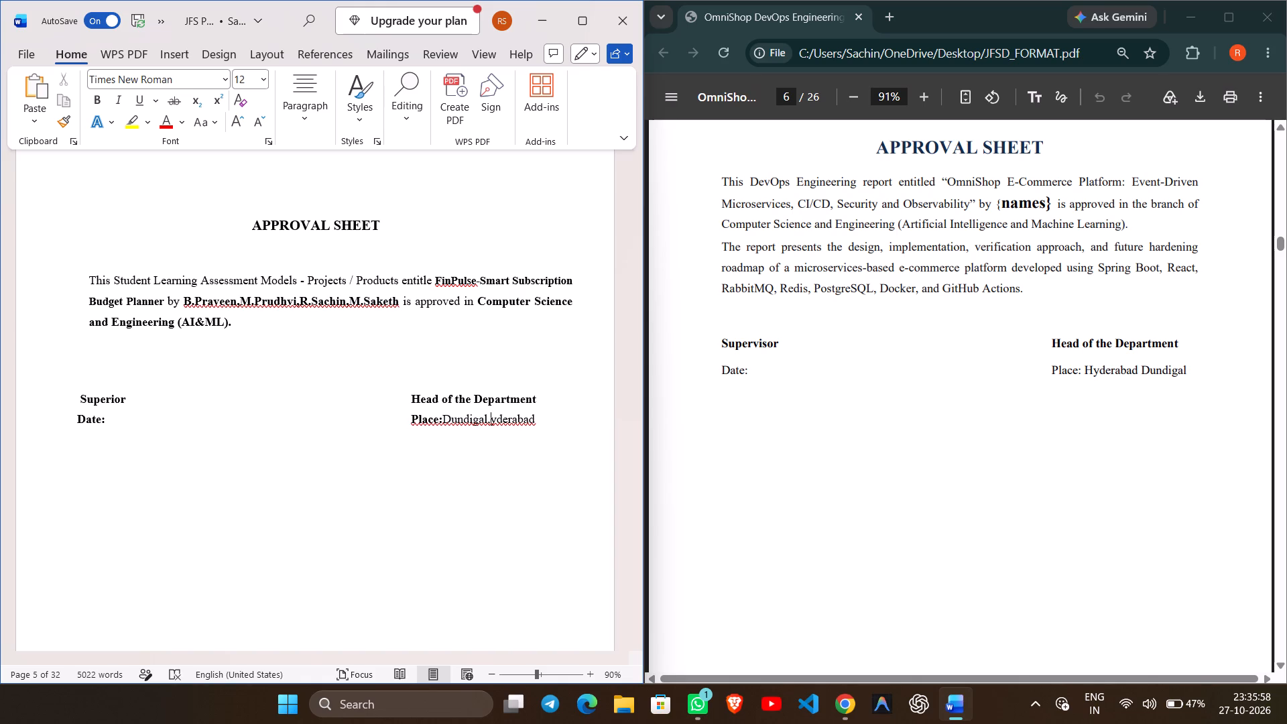
pyautogui.hotkey('shift', 'h')
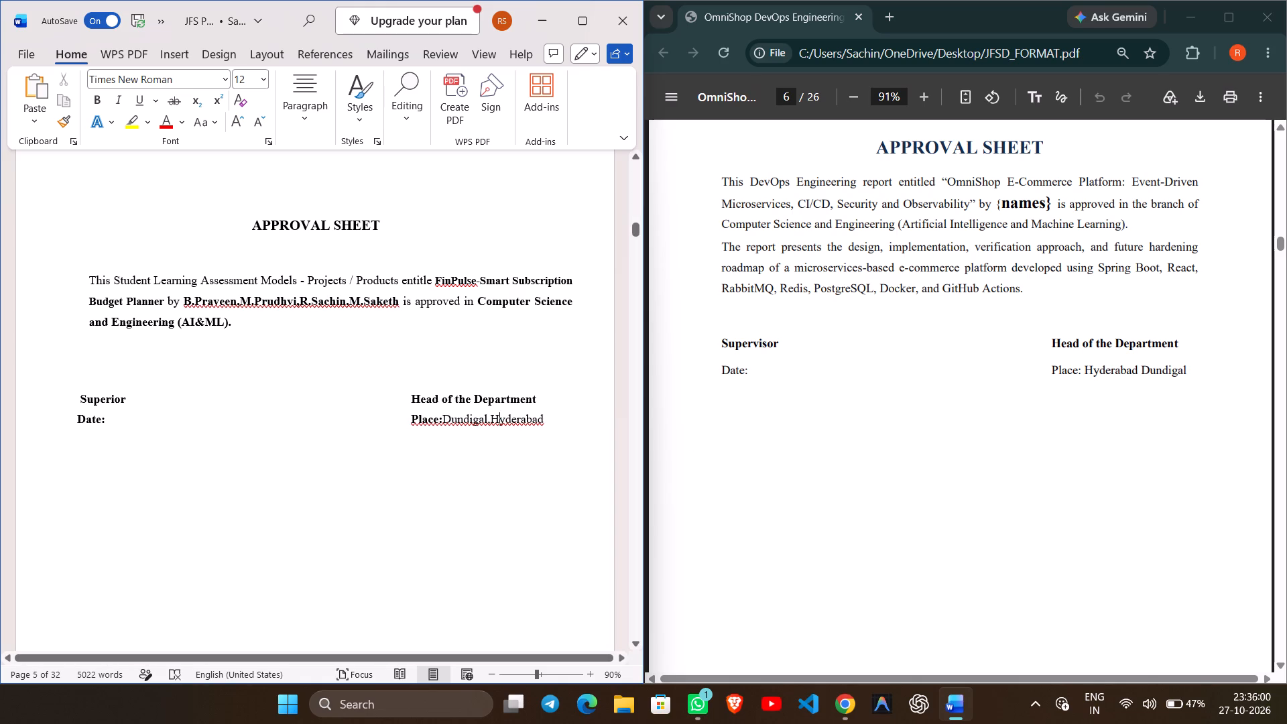
pyautogui.click(461, 469)
# Compare the report's Abstract and Contents pages with the corresponding pages of the reference PDF.
pyautogui.scroll(-5, 348, 473)
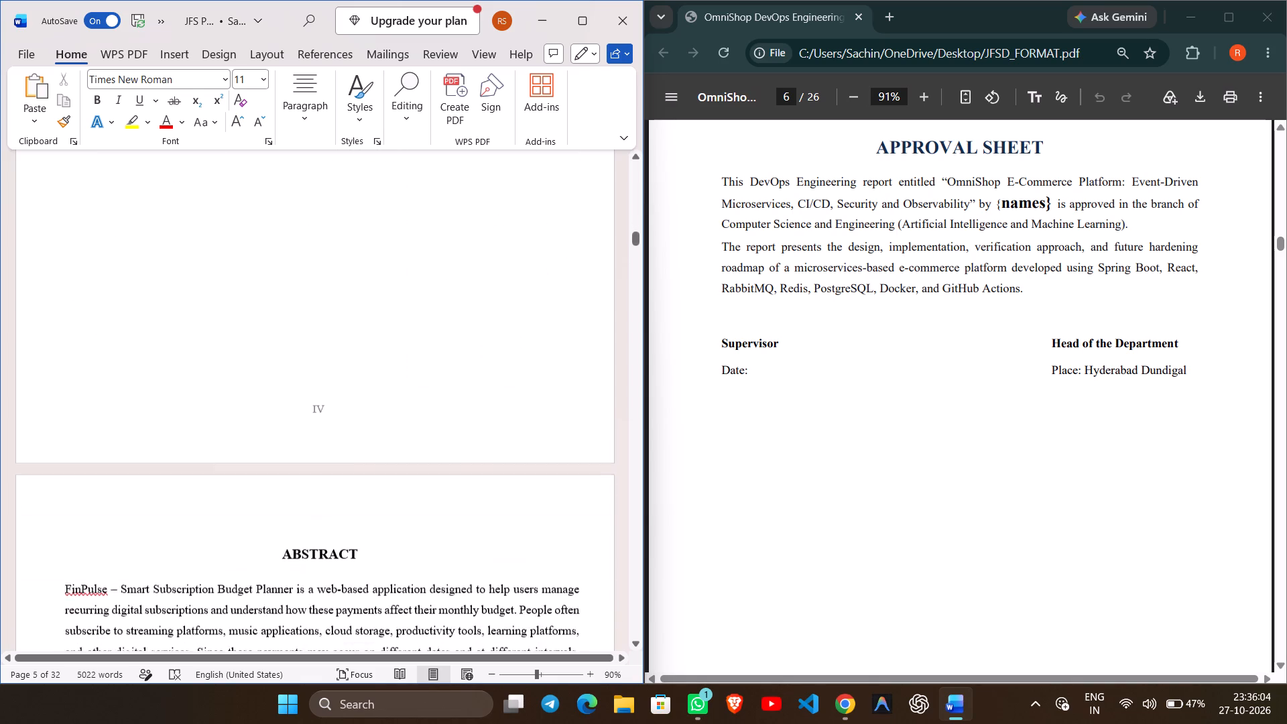
pyautogui.scroll(-2, 348, 473)
pyautogui.scroll(-5, 759, 432)
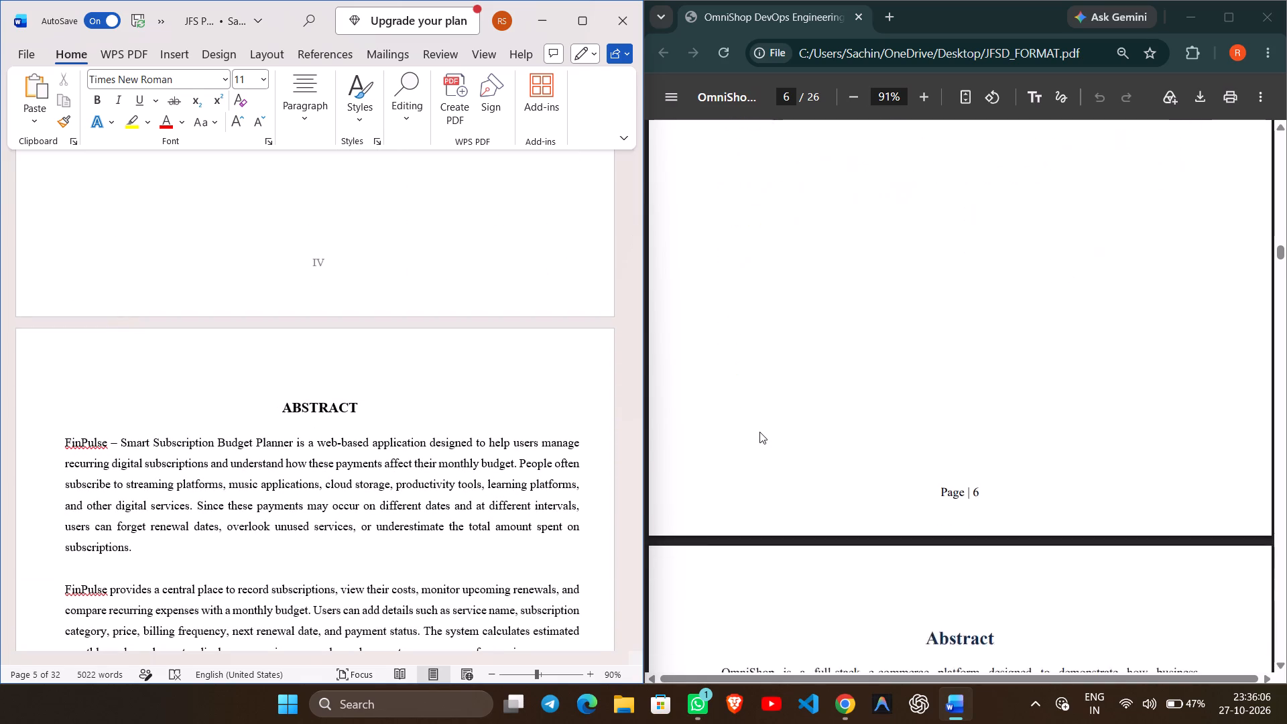
pyautogui.scroll(-3, 759, 432)
pyautogui.scroll(-1, 392, 544)
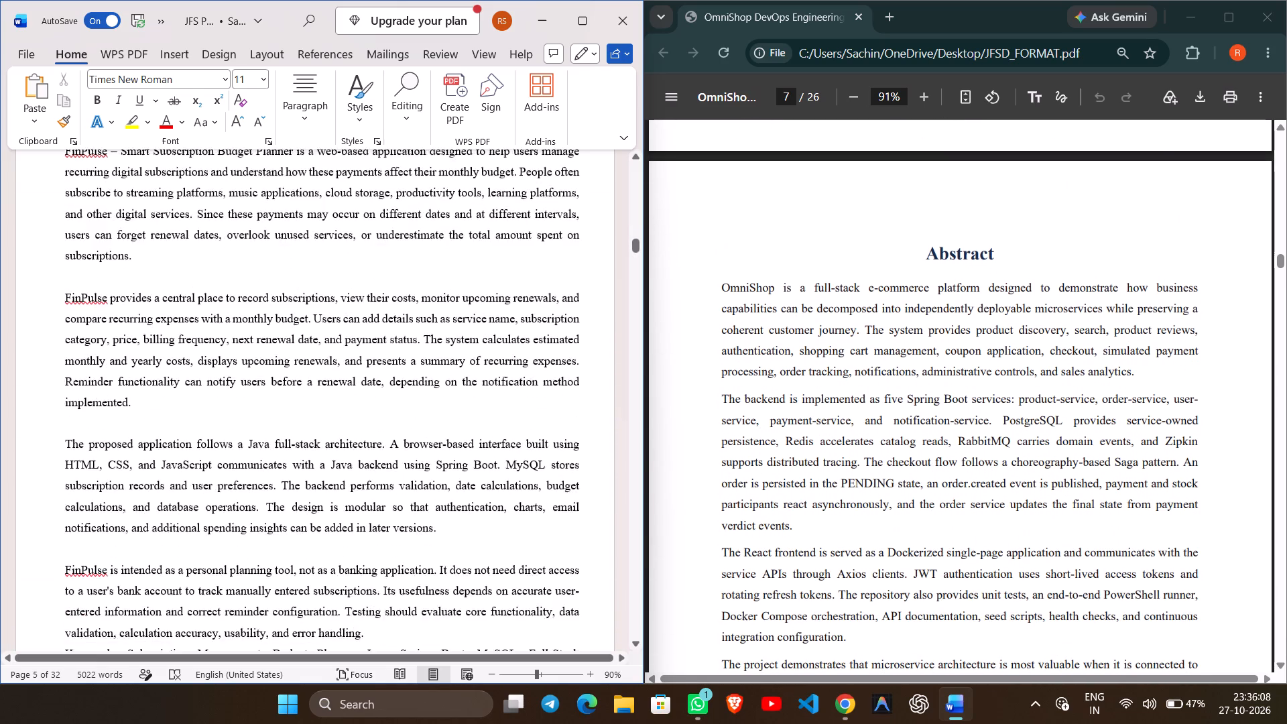
pyautogui.scroll(-2, 392, 544)
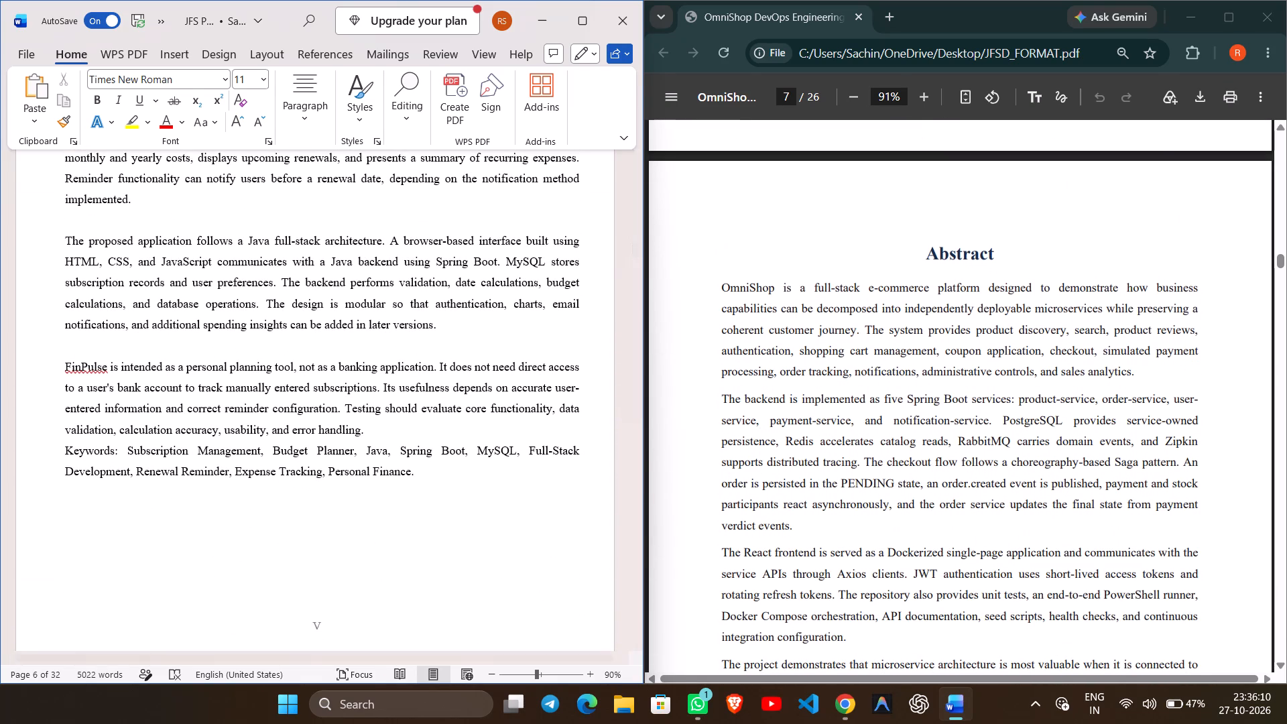
pyautogui.scroll(-7, 874, 503)
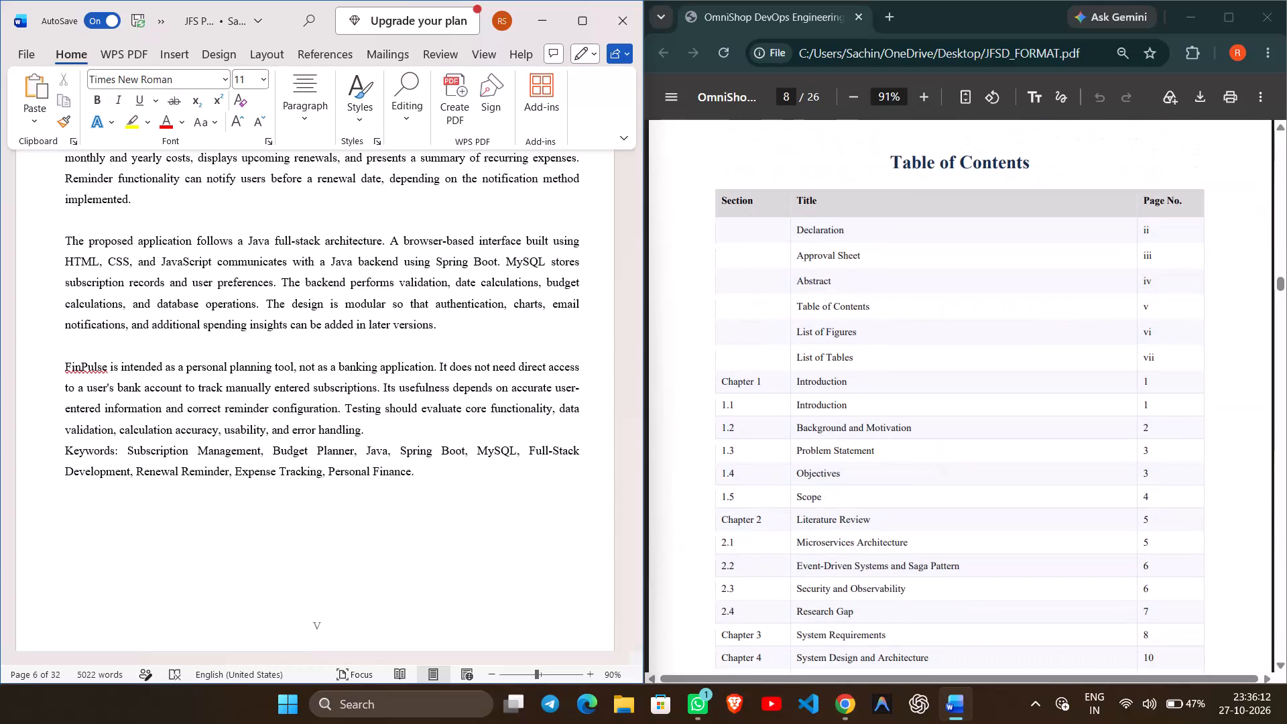
pyautogui.scroll(-3, 342, 440)
pyautogui.scroll(2, 342, 440)
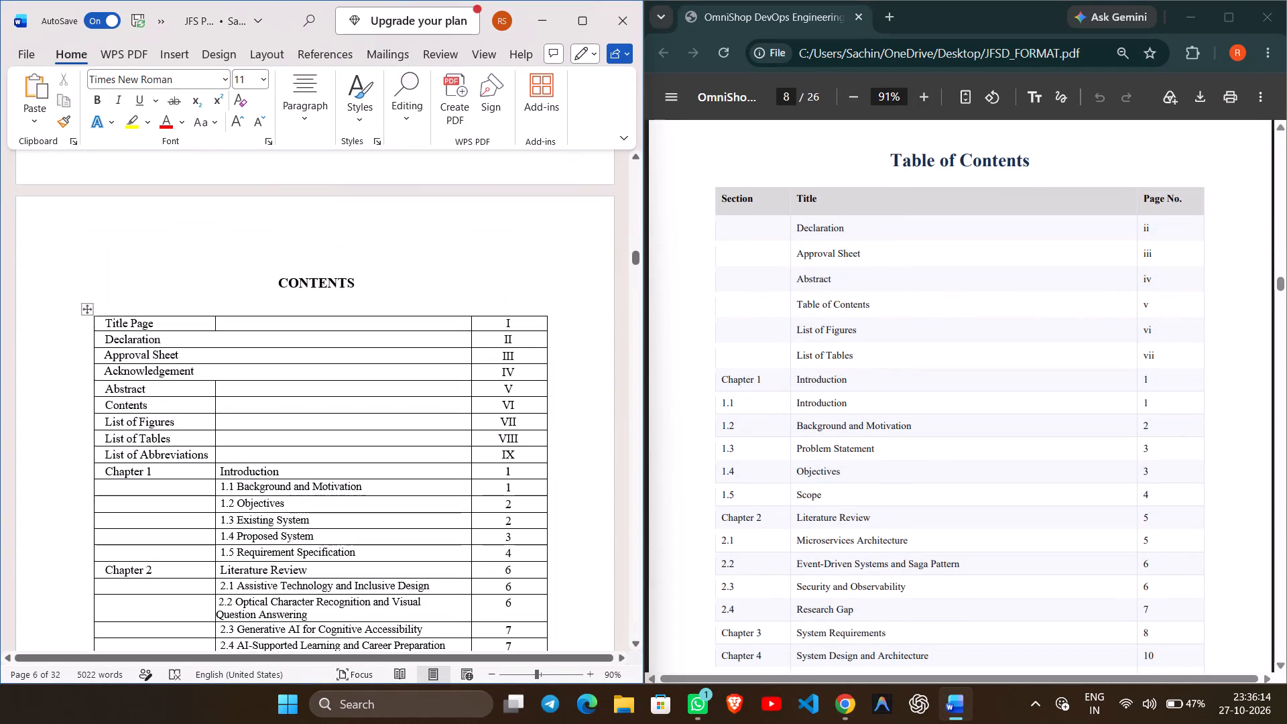
# Compare the report's Contents, List of Figures, List of Tables and List Of Abbreviations pages with the reference PDF's front-matter lists.
pyautogui.scroll(1, 342, 440)
pyautogui.scroll(-2, 342, 440)
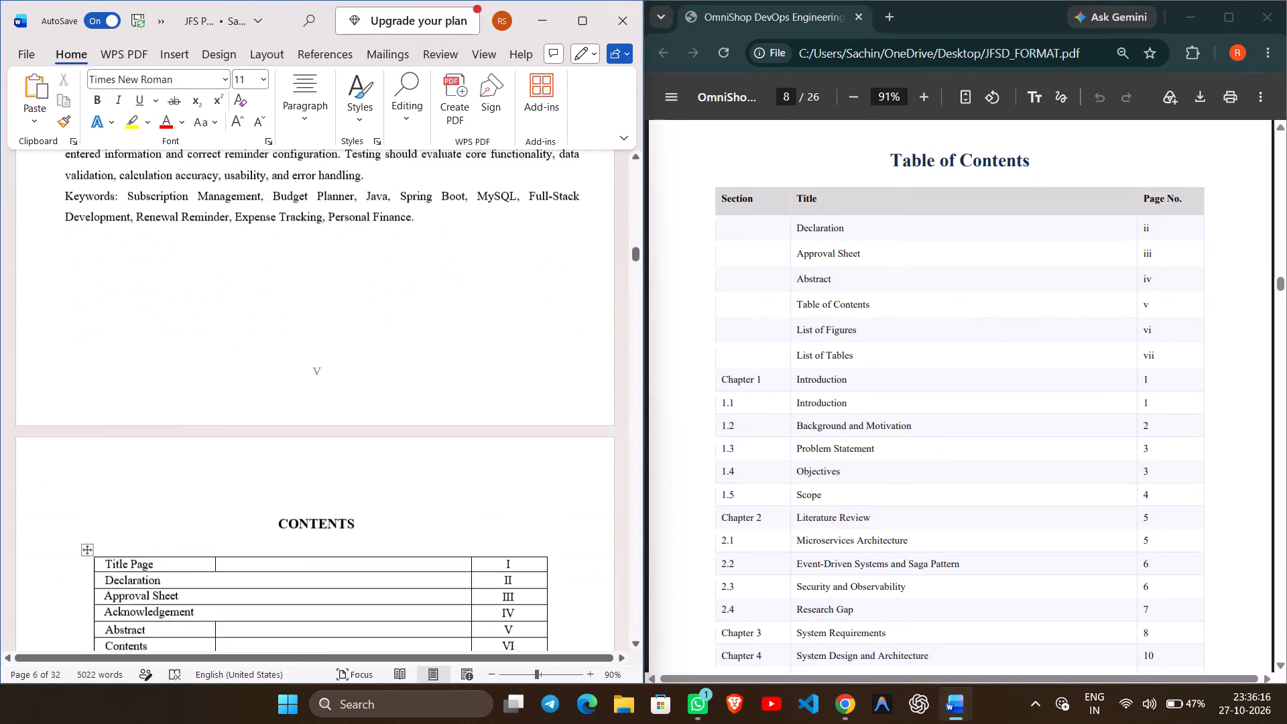
pyautogui.scroll(-4, 342, 440)
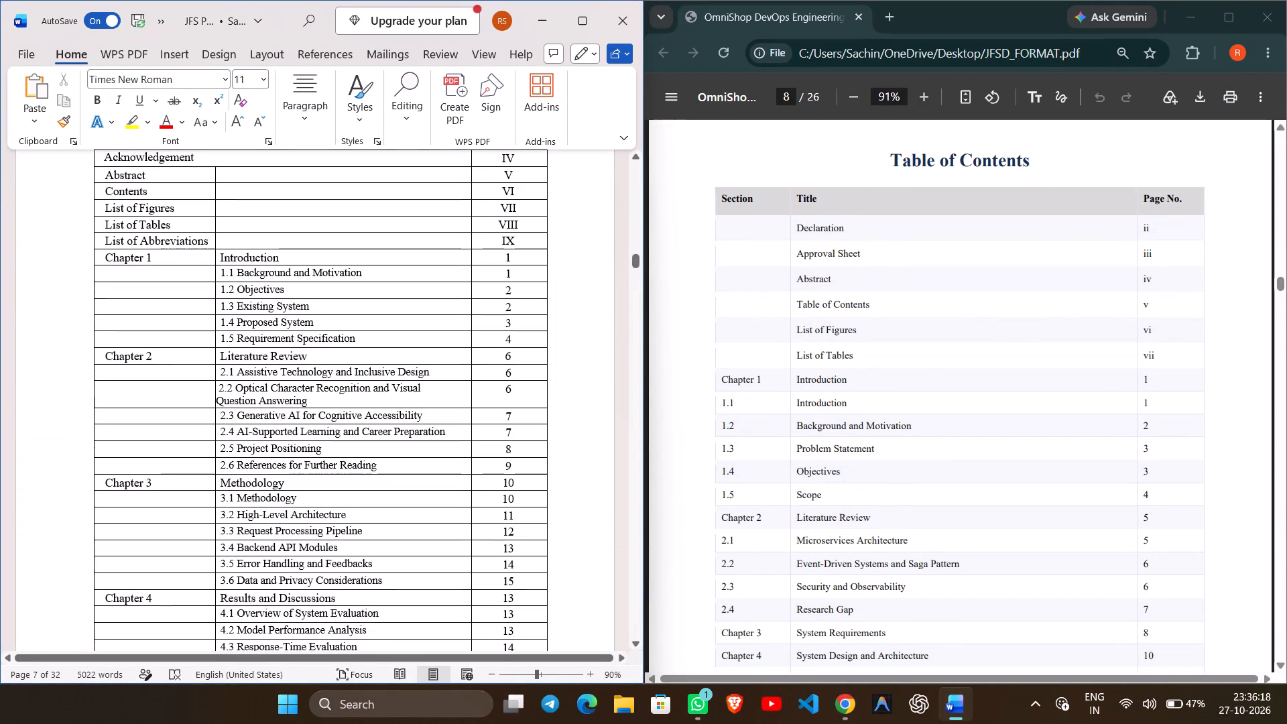
pyautogui.scroll(-4, 950, 426)
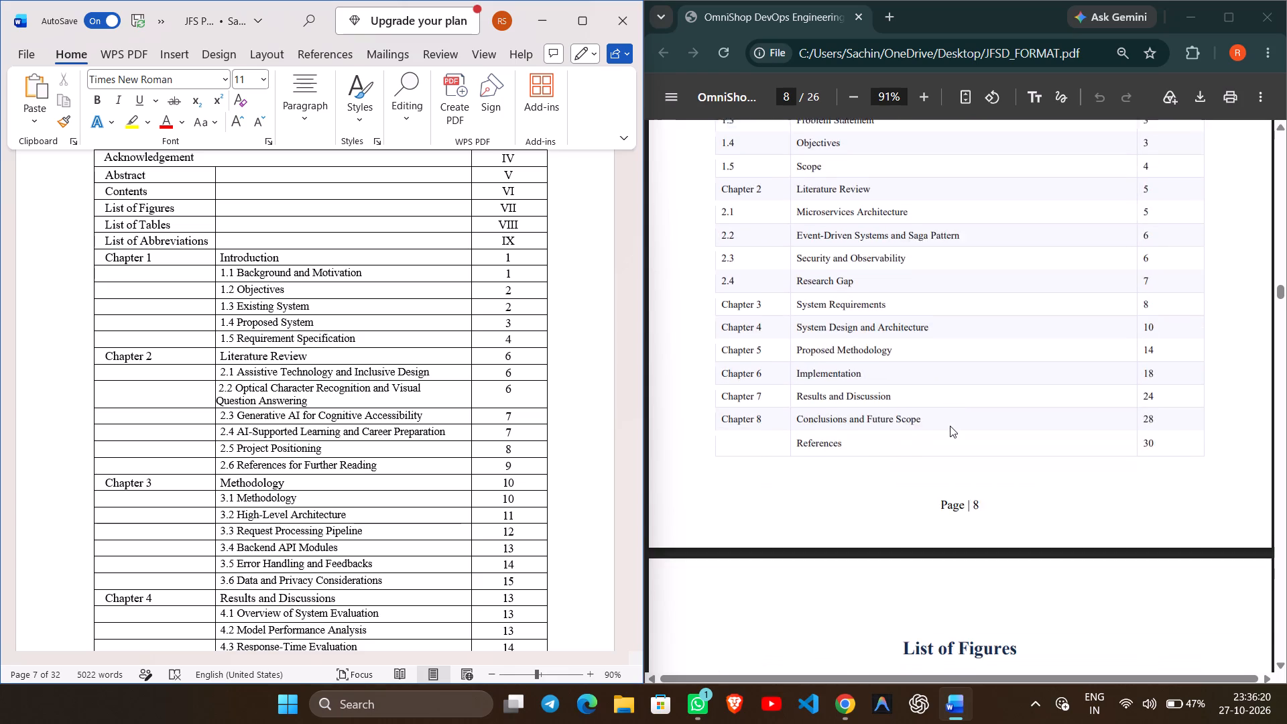
pyautogui.scroll(-4, 950, 426)
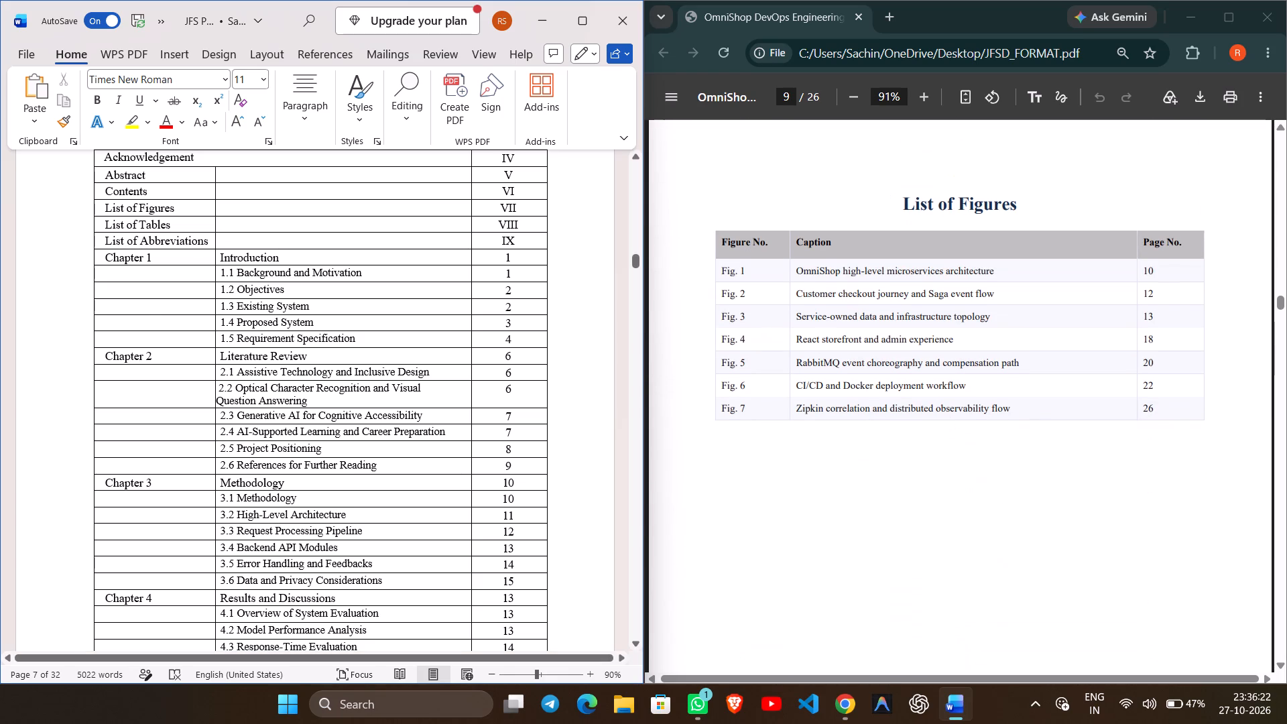
pyautogui.scroll(-4, 232, 501)
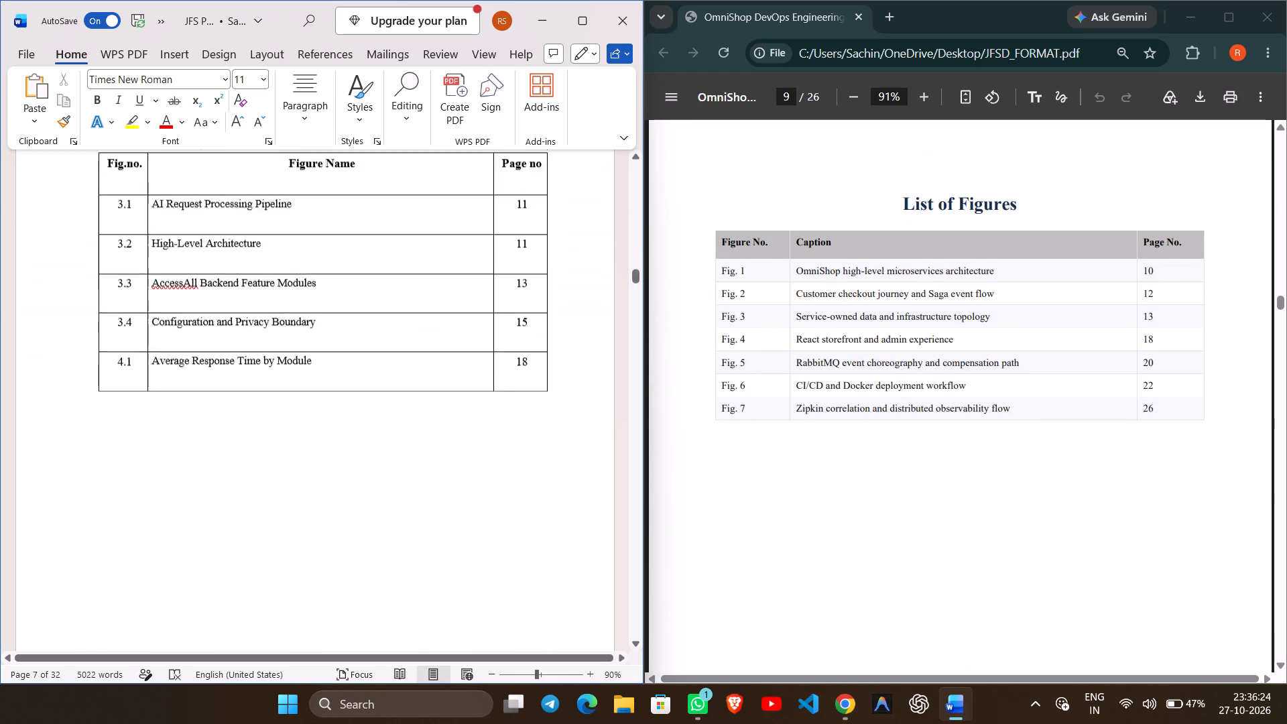
pyautogui.scroll(-4, 232, 501)
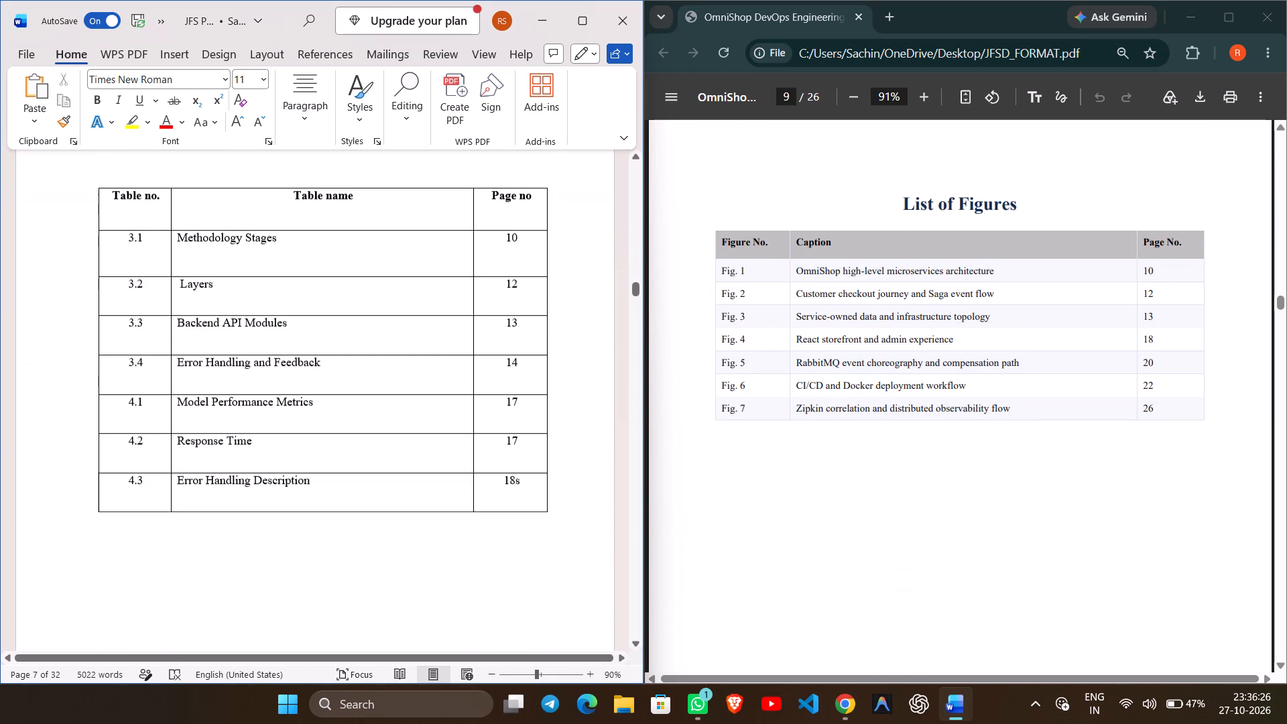
pyautogui.scroll(-3, 927, 495)
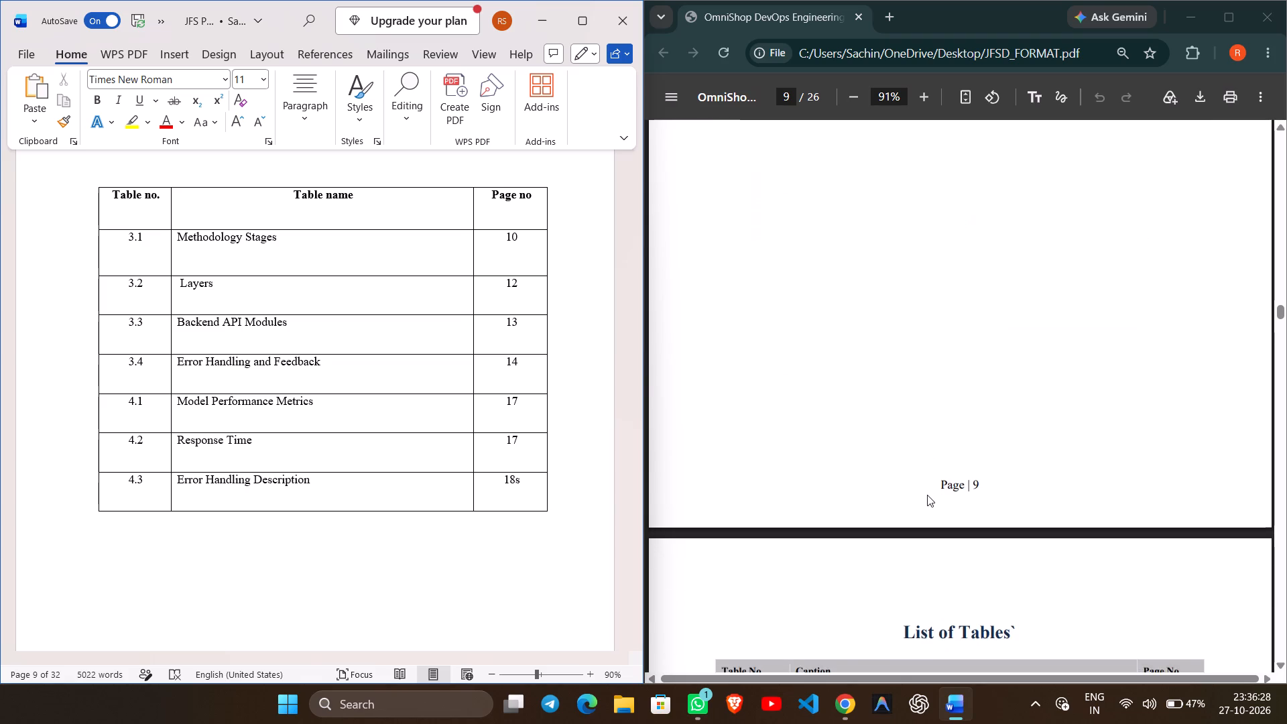
pyautogui.scroll(-4, 927, 495)
pyautogui.hscroll(1, 407, 410)
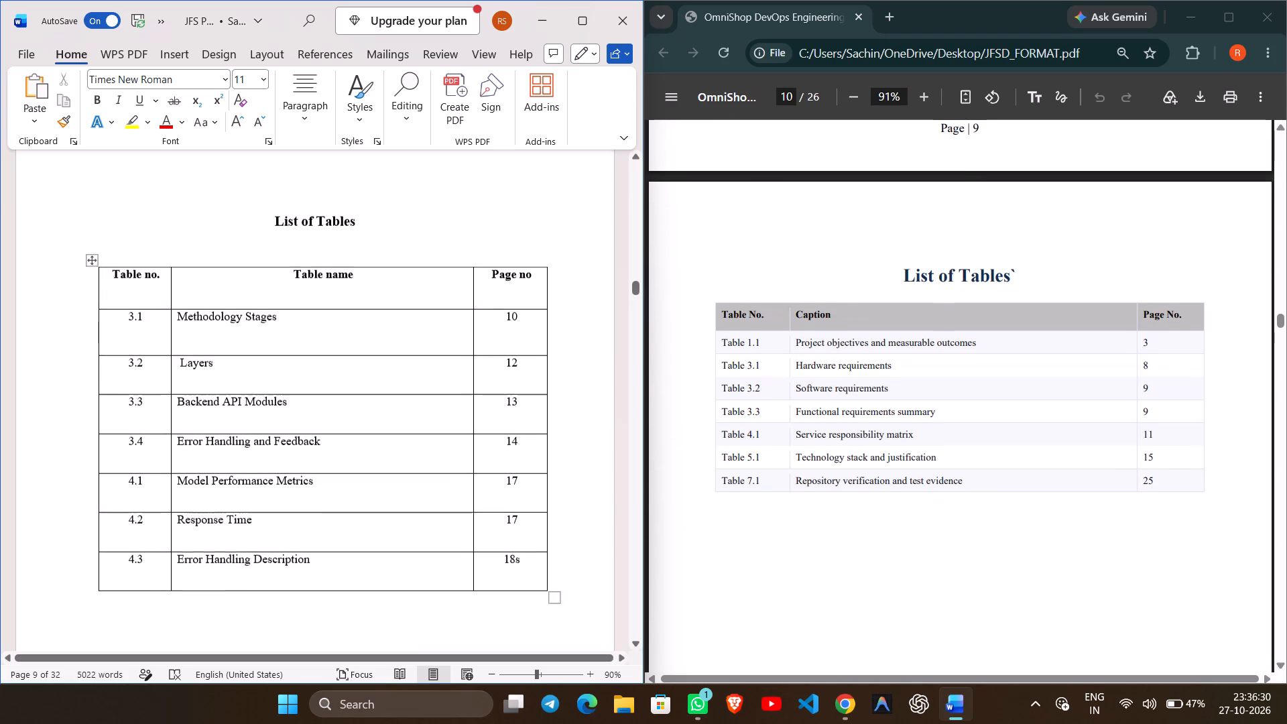
pyautogui.hscroll(1, 407, 410)
pyautogui.scroll(-2, 407, 410)
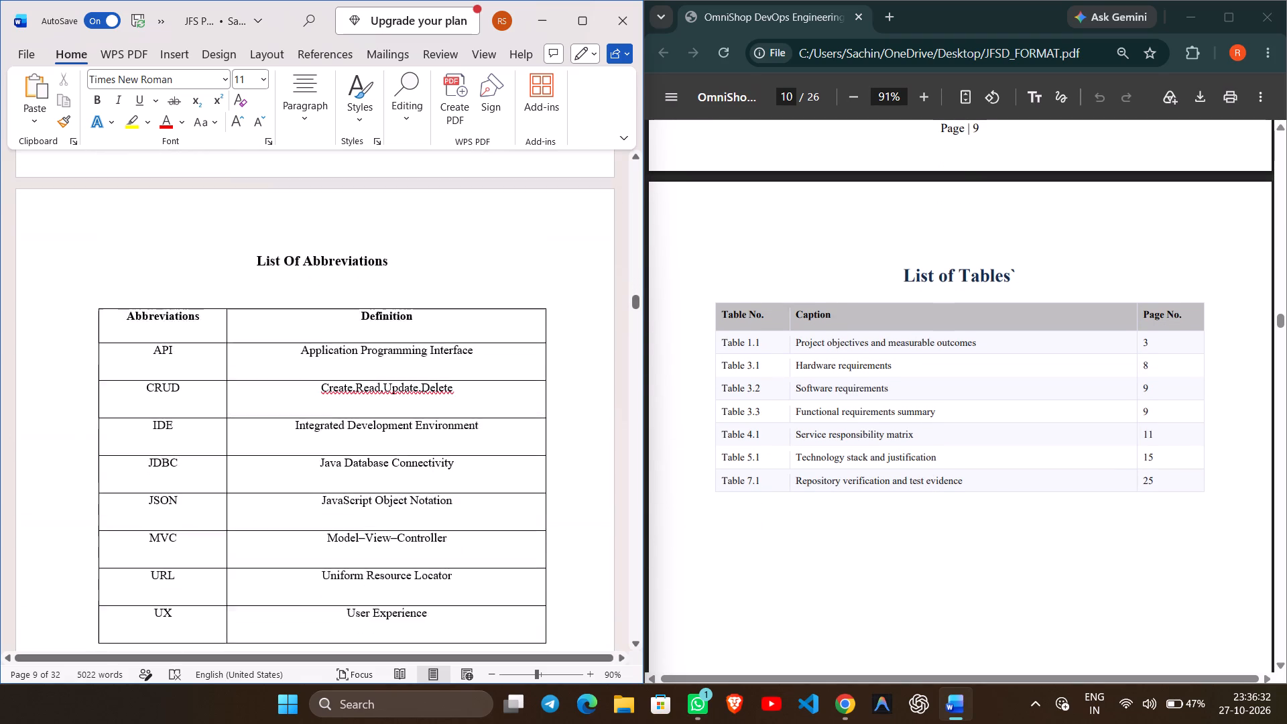
pyautogui.scroll(-2, 407, 410)
pyautogui.scroll(5, 407, 410)
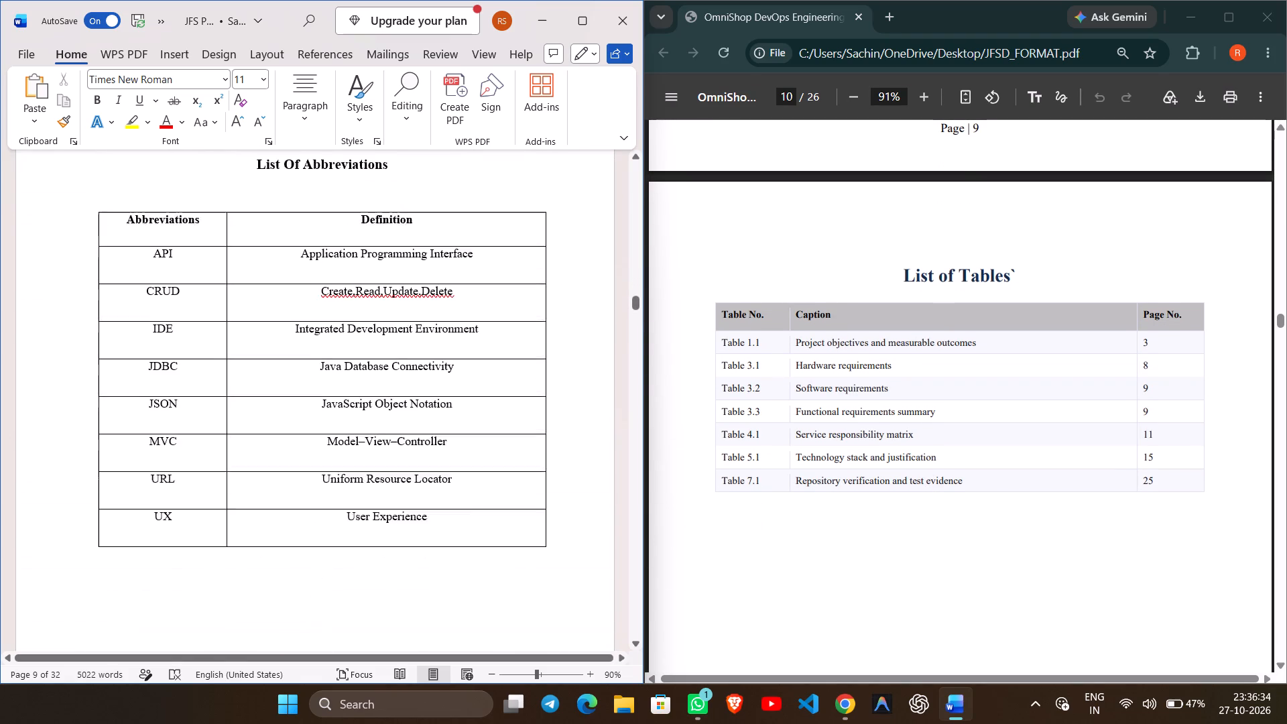
pyautogui.scroll(1, 407, 410)
# Compare the layout and section headings of the report's Chapter 1 Introduction with Chapter 1 in the reference PDF.
pyautogui.scroll(-2, 963, 514)
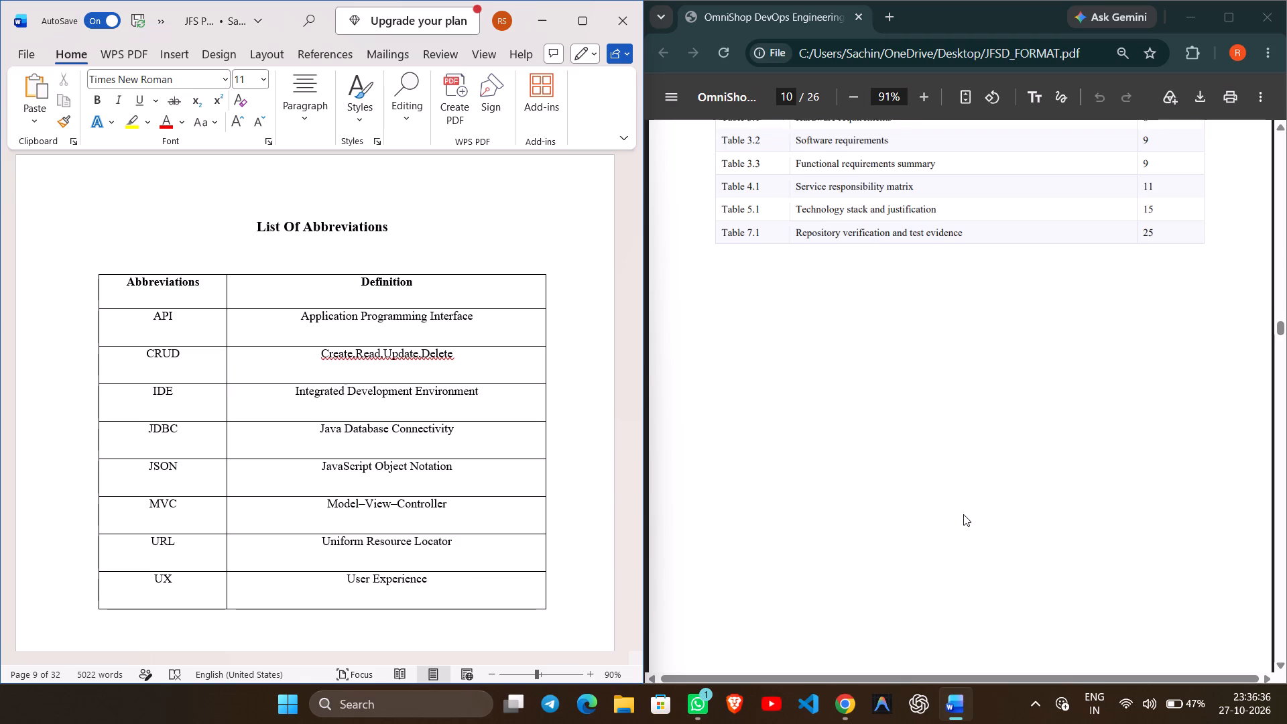
pyautogui.scroll(-4, 963, 514)
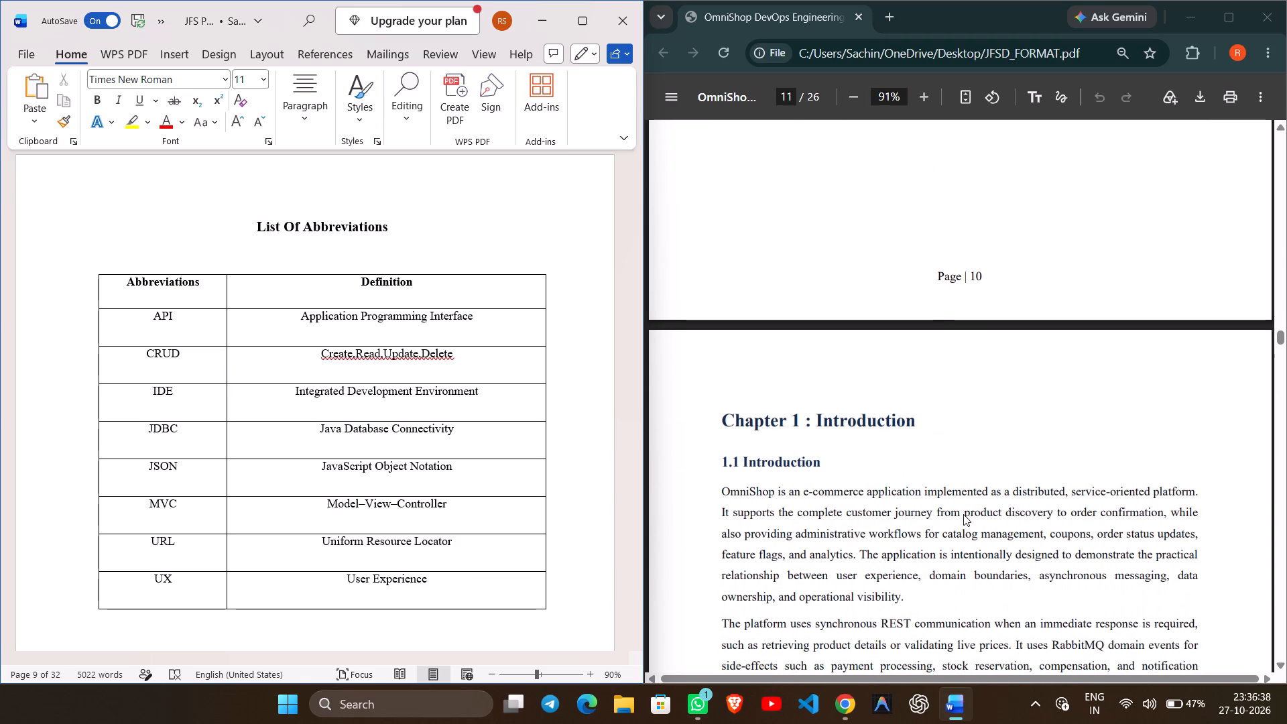
pyautogui.scroll(-3, 963, 514)
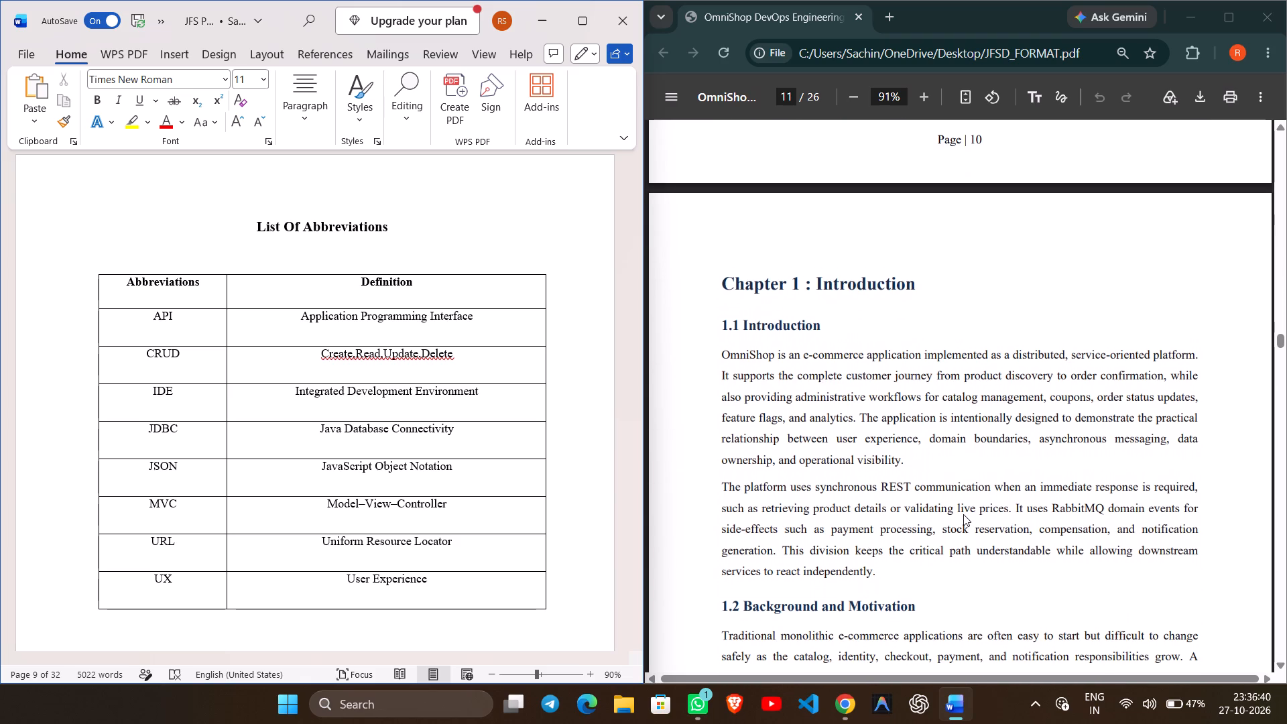
pyautogui.scroll(-6, 446, 465)
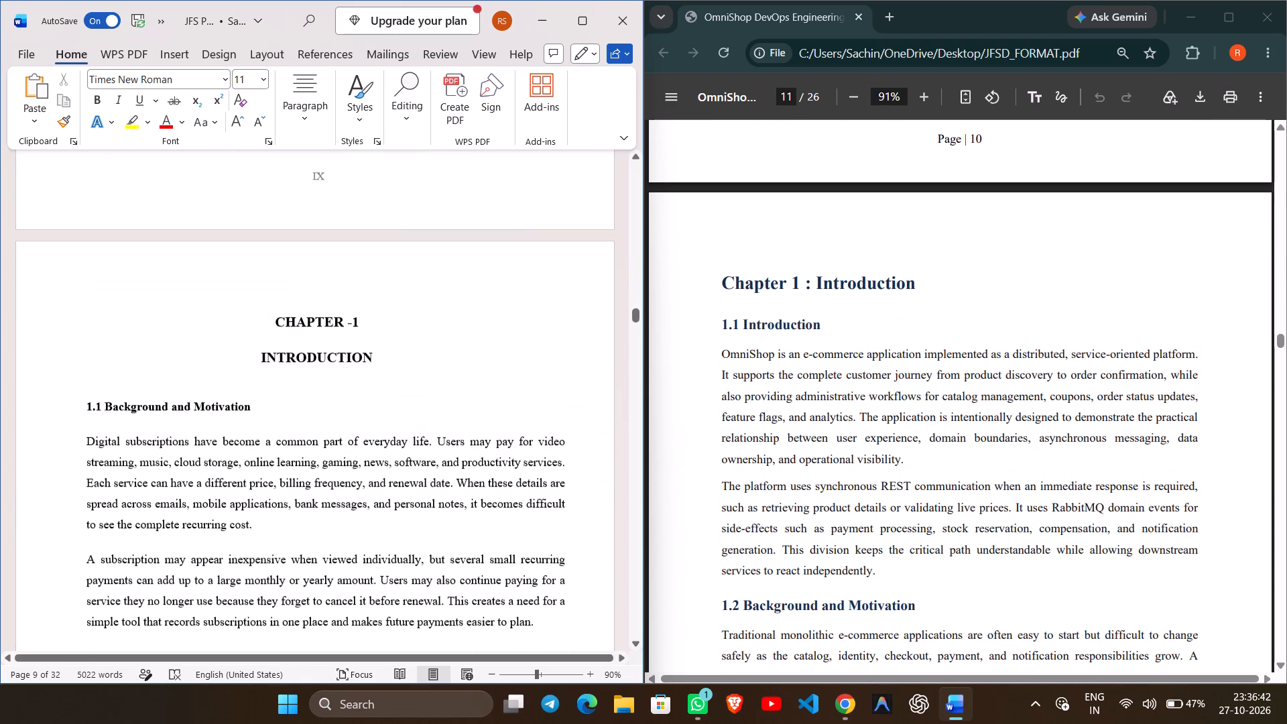
pyautogui.scroll(-3, 446, 465)
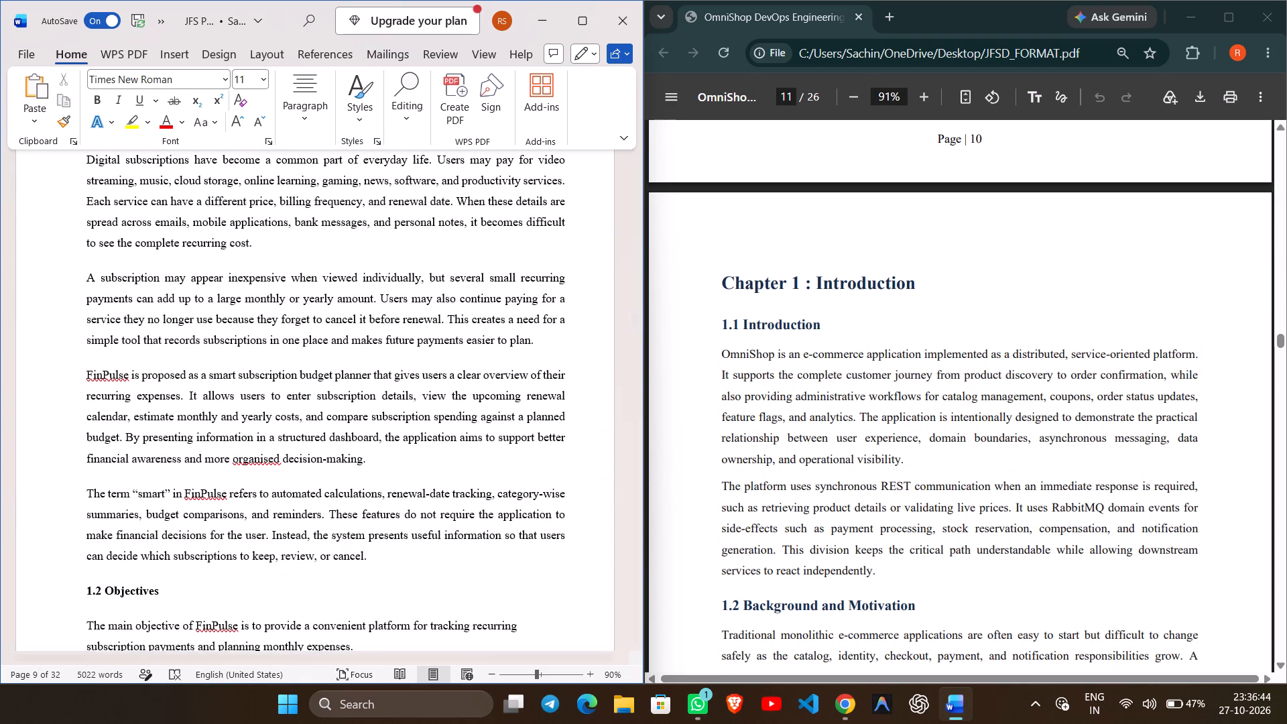
# Examine the report's pages through section 2.4 against Chapters 2 to 4 of the reference PDF, ending at both Chapter 2 title pages.
pyautogui.scroll(-8, 869, 442)
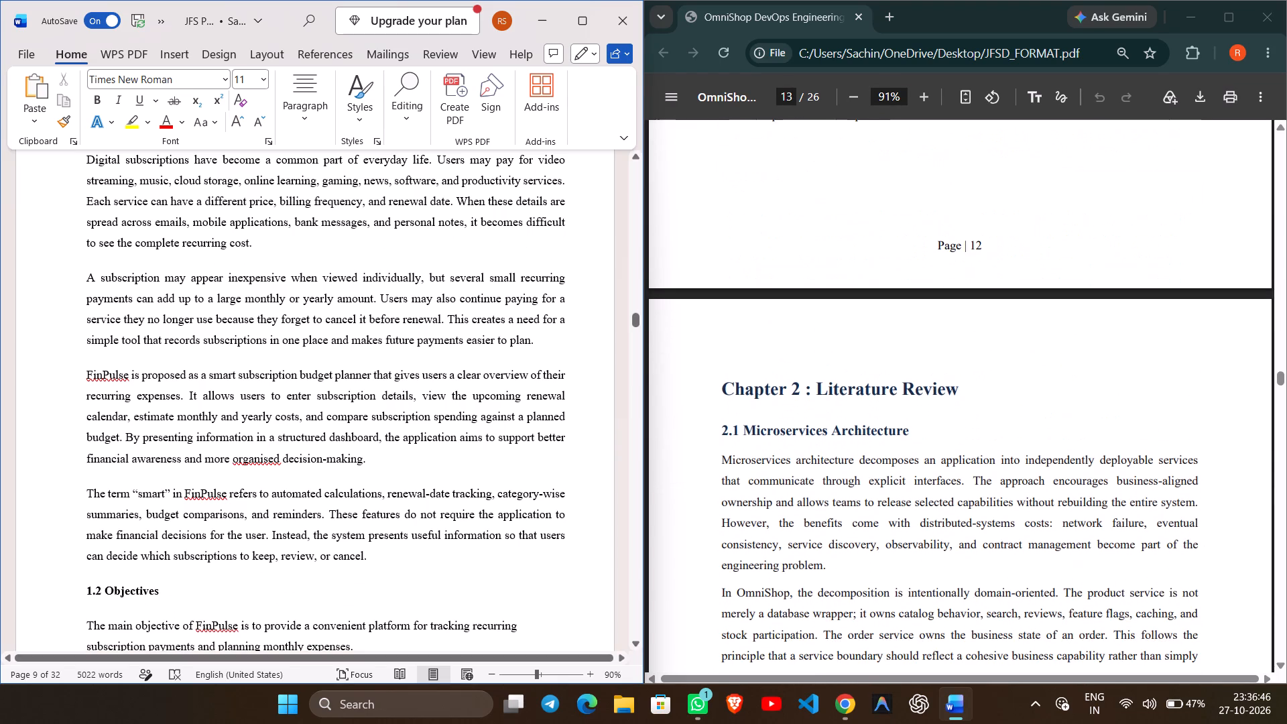
pyautogui.scroll(-10, 322, 440)
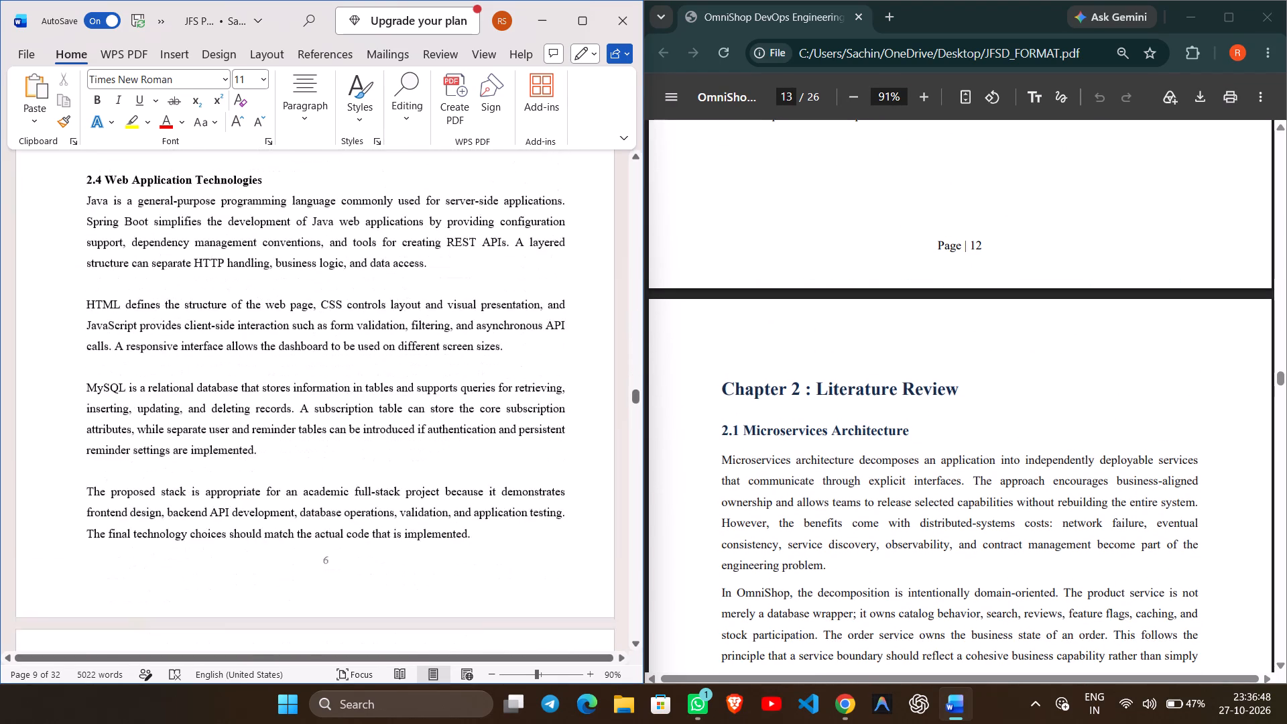
pyautogui.click(322, 440)
pyautogui.scroll(-5, 922, 196)
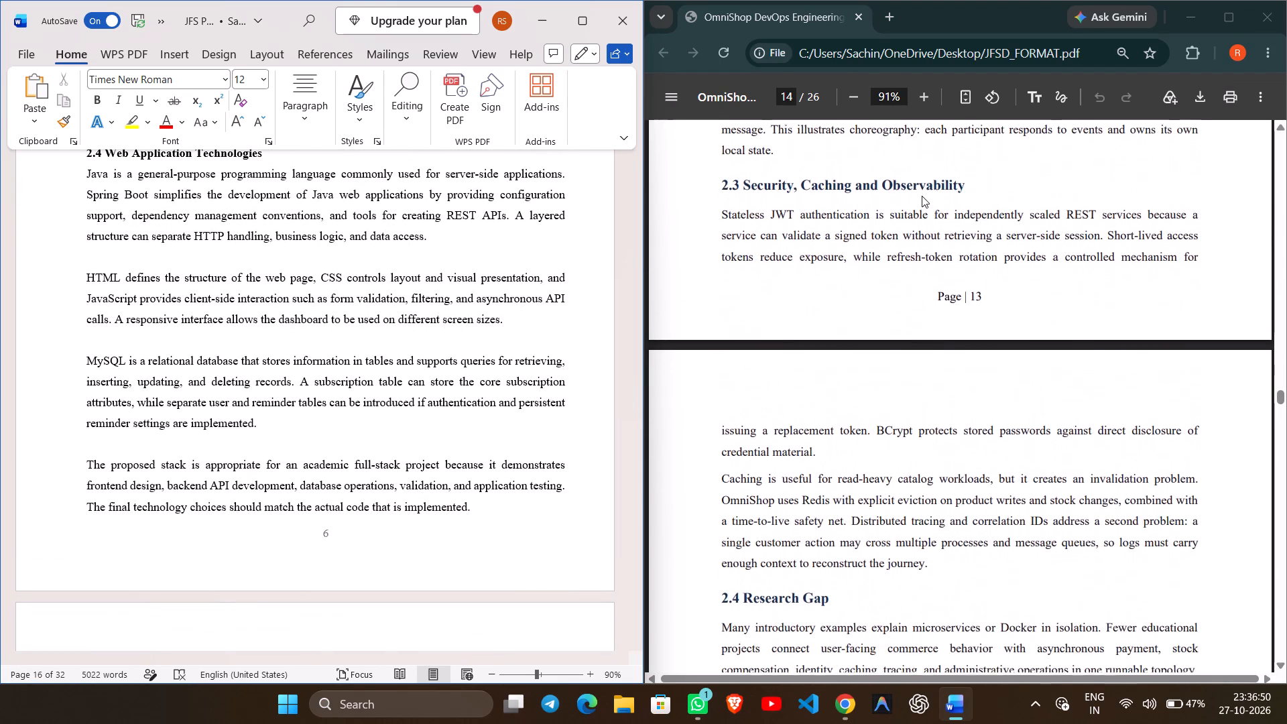
pyautogui.scroll(-5, 922, 196)
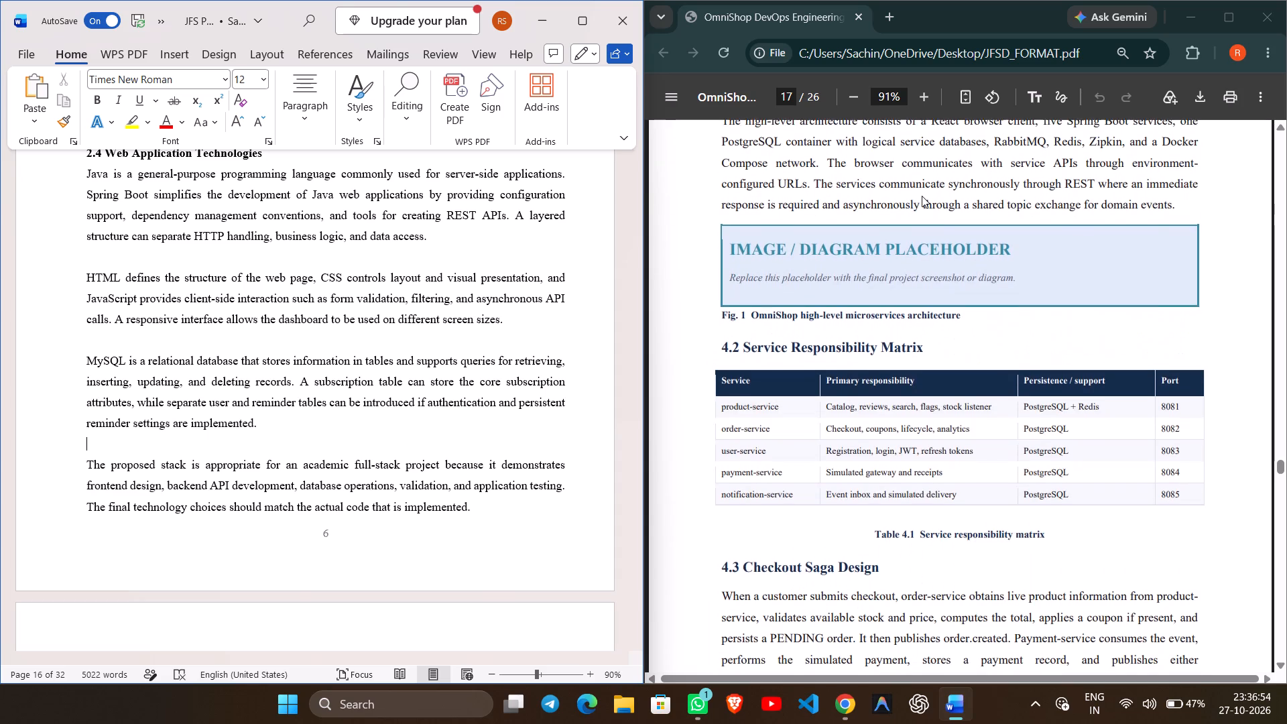
pyautogui.scroll(2, 922, 196)
pyautogui.scroll(1, 323, 347)
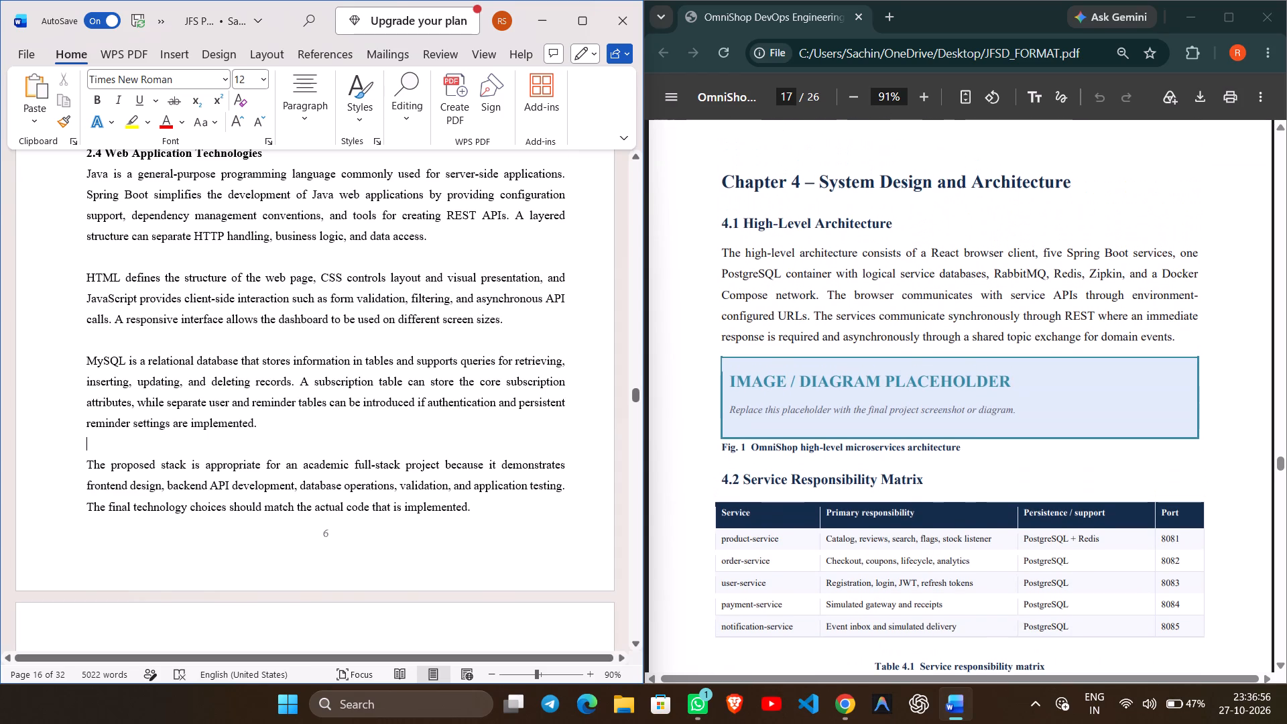
pyautogui.scroll(6, 323, 347)
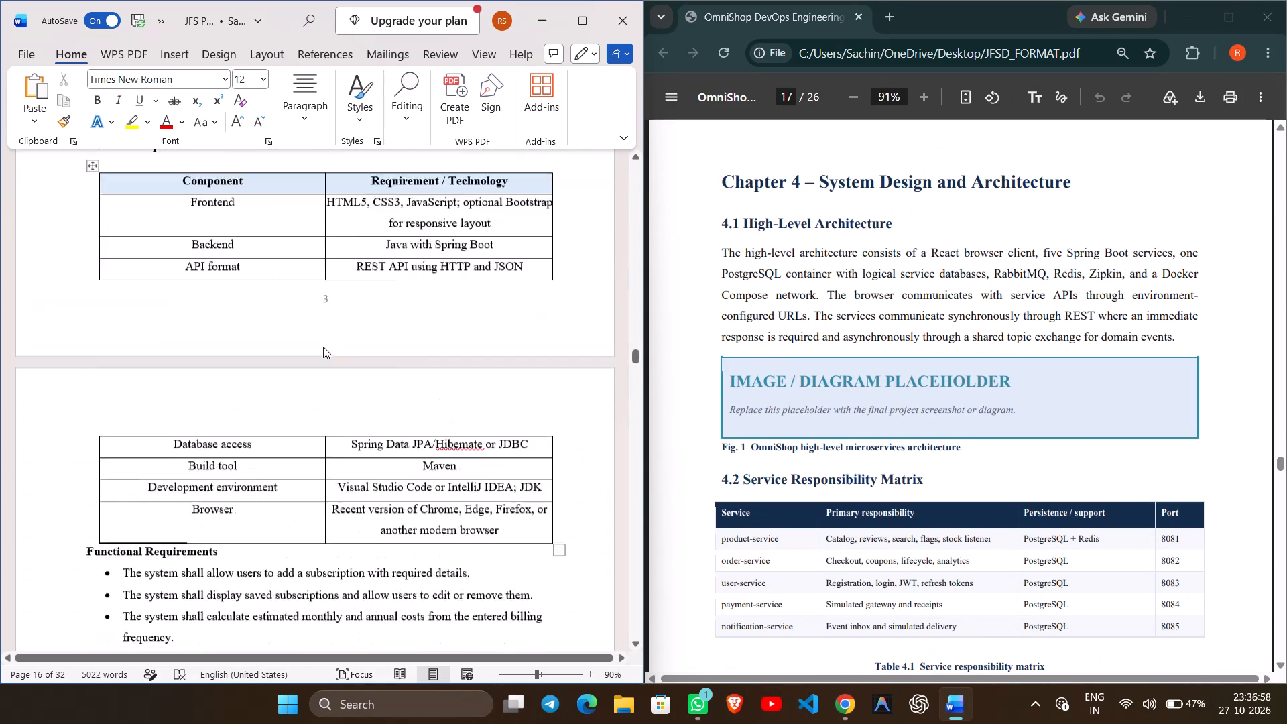
pyautogui.scroll(-6, 323, 347)
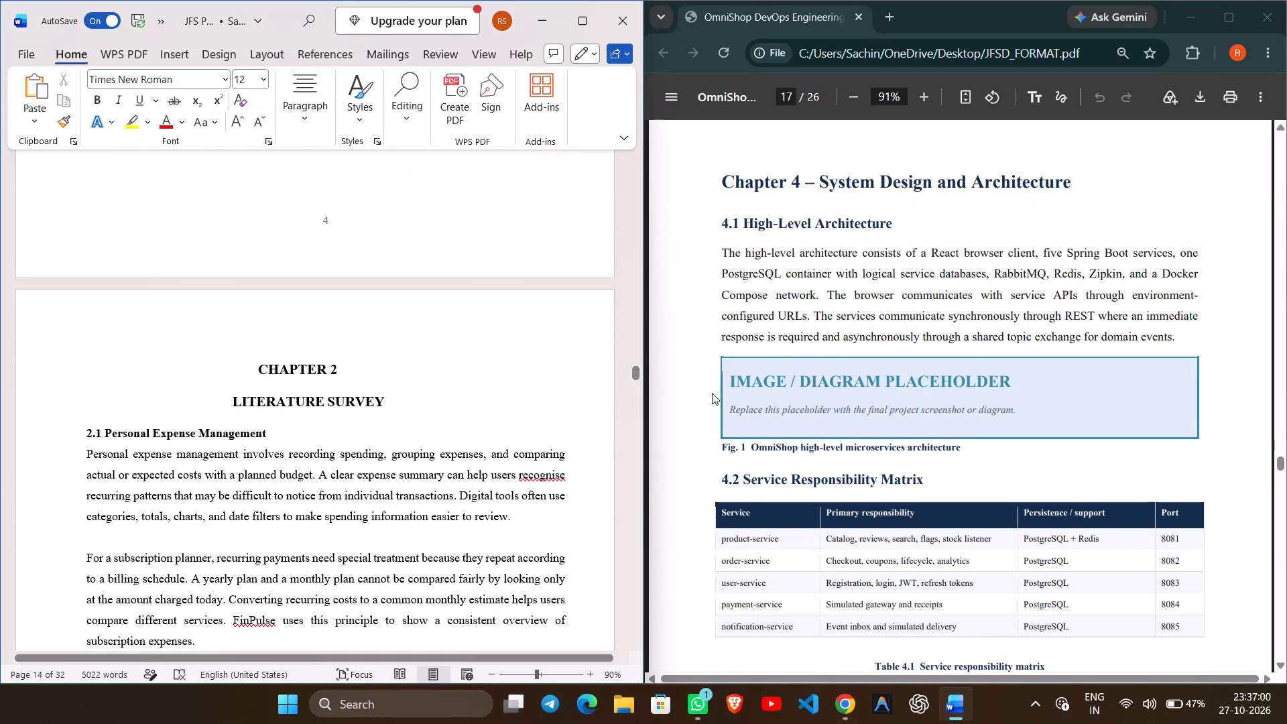
pyautogui.scroll(7, 712, 393)
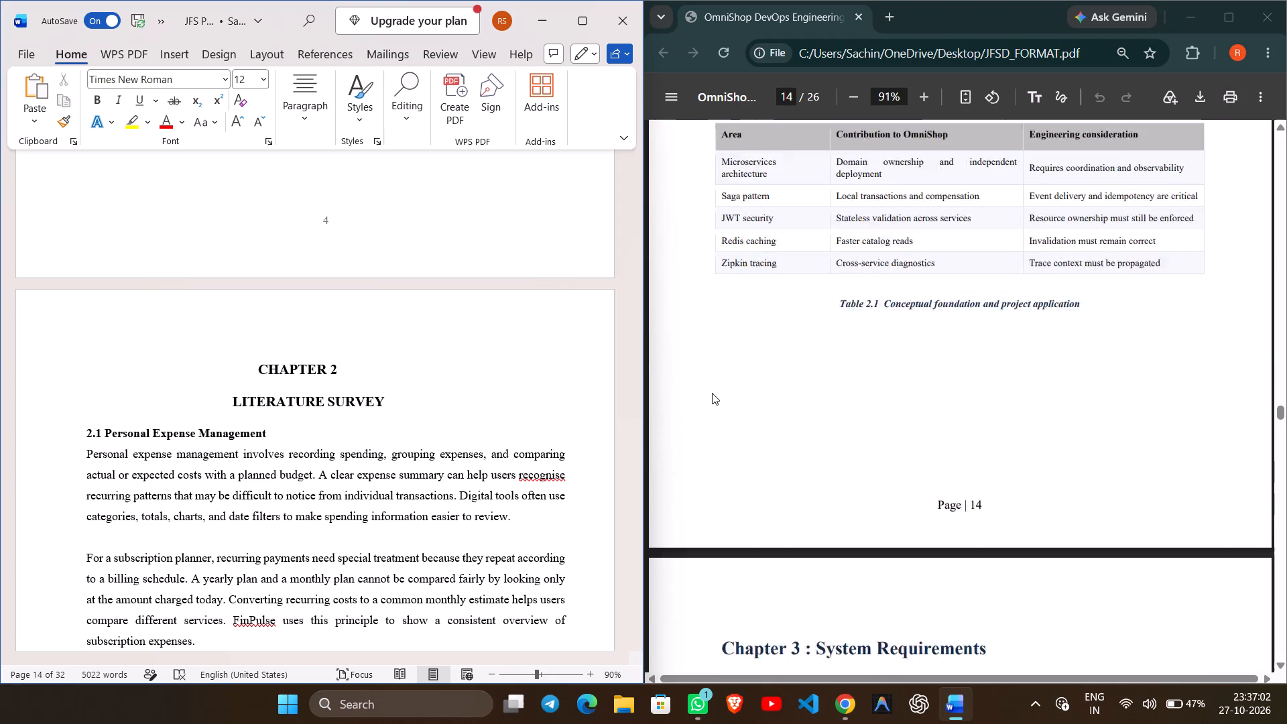
pyautogui.scroll(3, 712, 393)
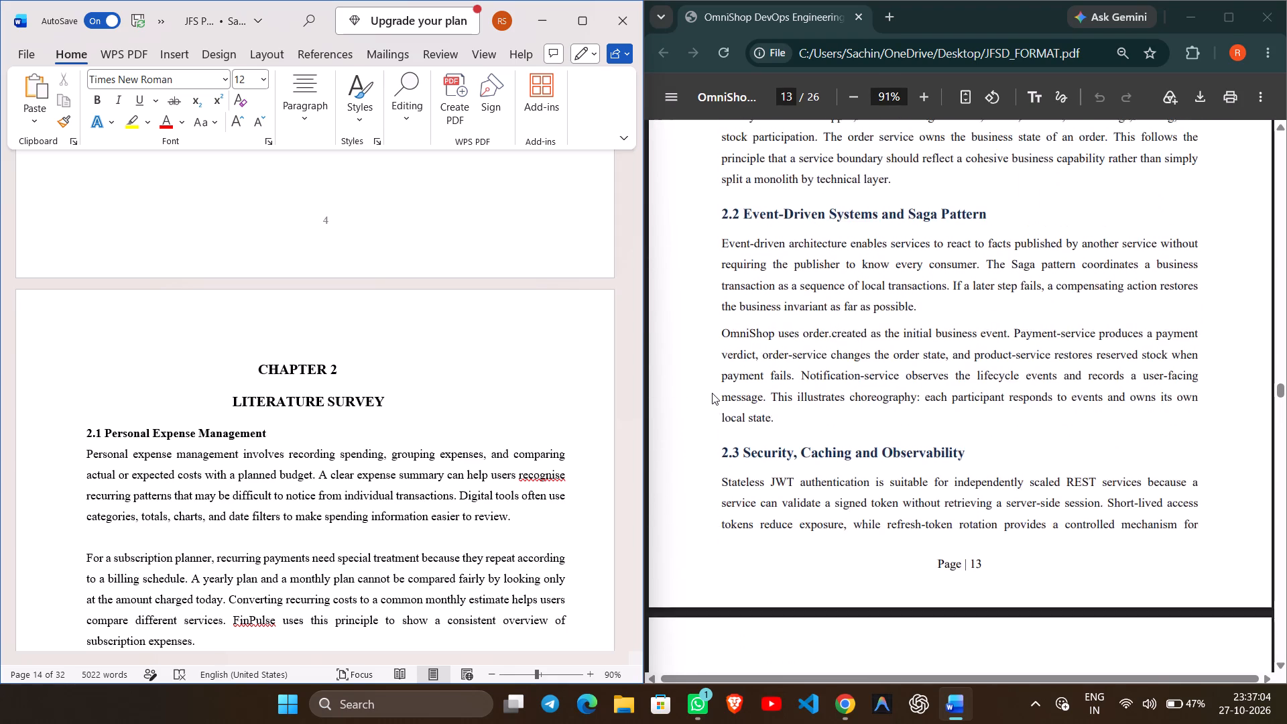
pyautogui.scroll(-2, 712, 393)
pyautogui.scroll(4, 712, 393)
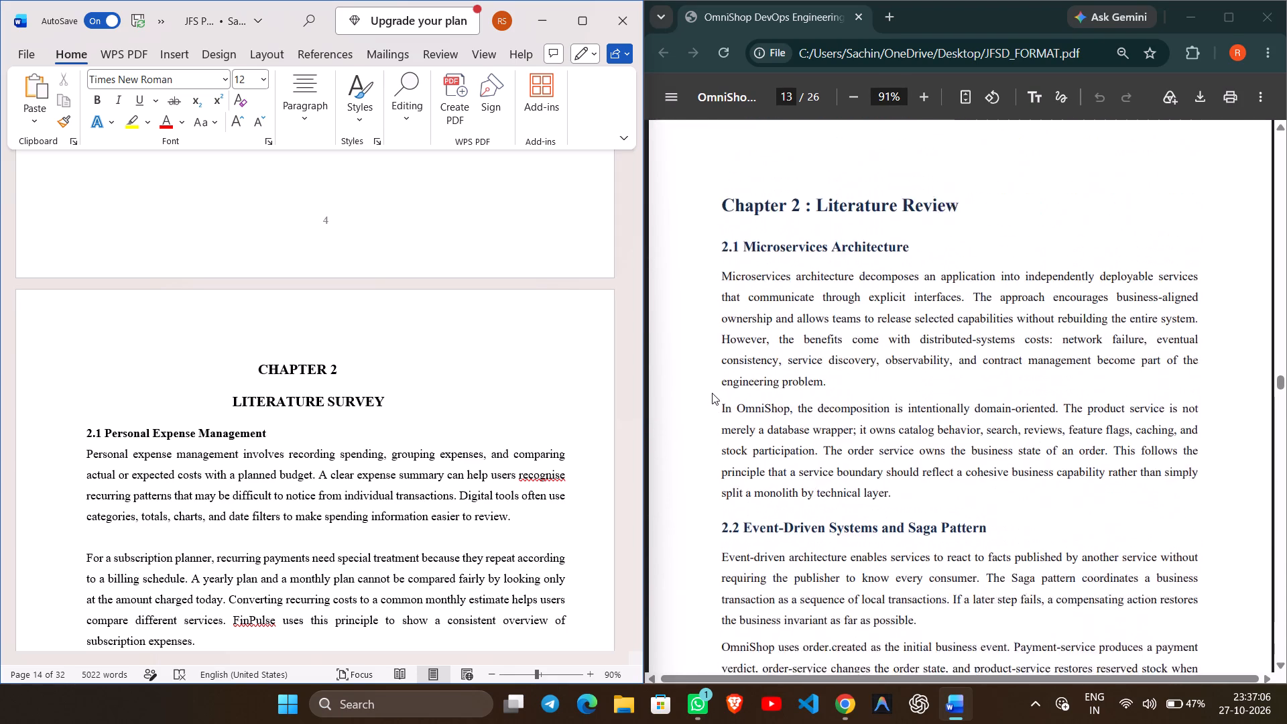
pyautogui.scroll(1, 712, 393)
pyautogui.scroll(-1, 732, 514)
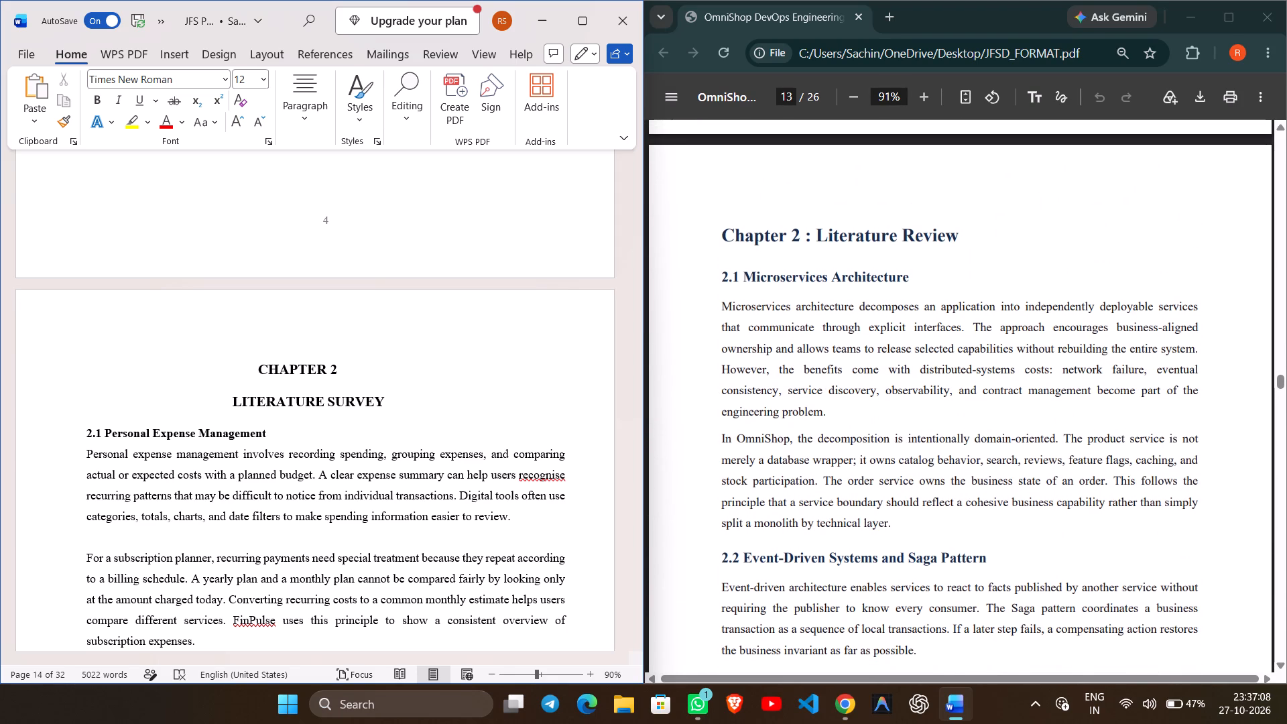
# Replace "SURVEY" with "REVIEW" in the Chapter 2 title so it reads "LITERATURE REVIEW".
pyautogui.click(389, 403)
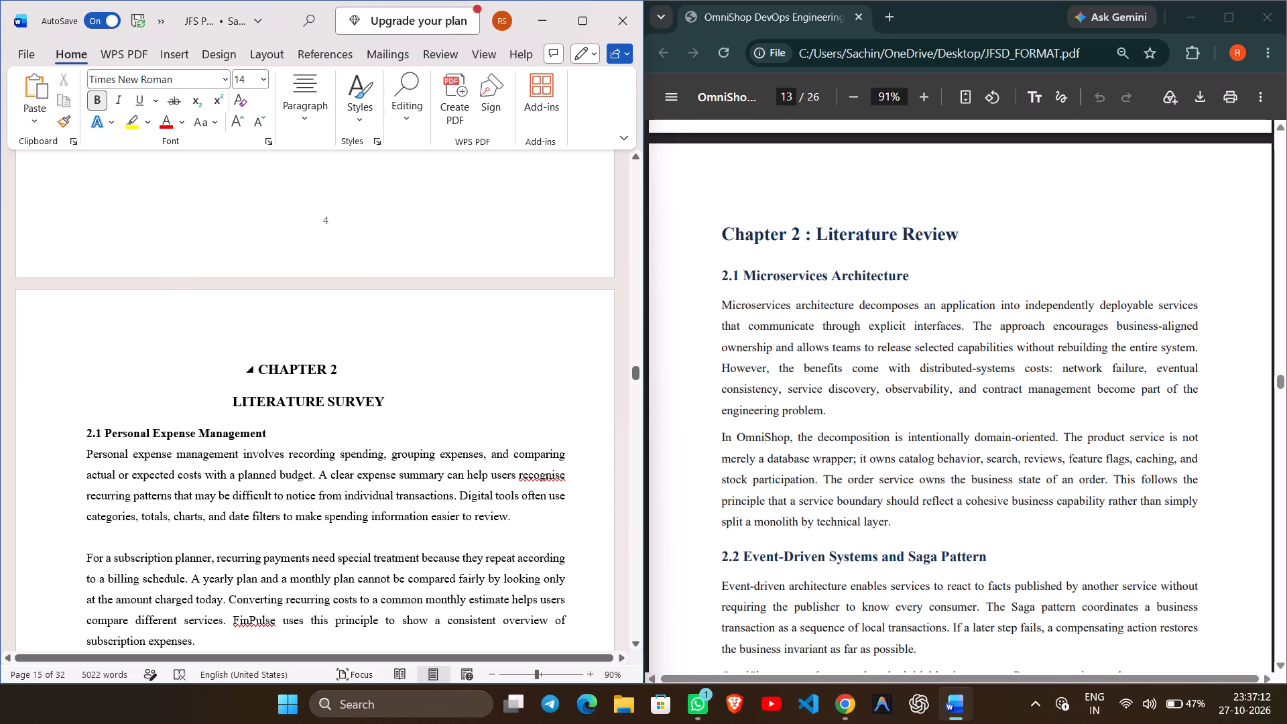
pyautogui.press('BackSpace')
pyautogui.press('BackSpace')
pyautogui.press('BackSpace')
pyautogui.press('BackSpace')
pyautogui.press('BackSpace')
pyautogui.press('BackSpace')
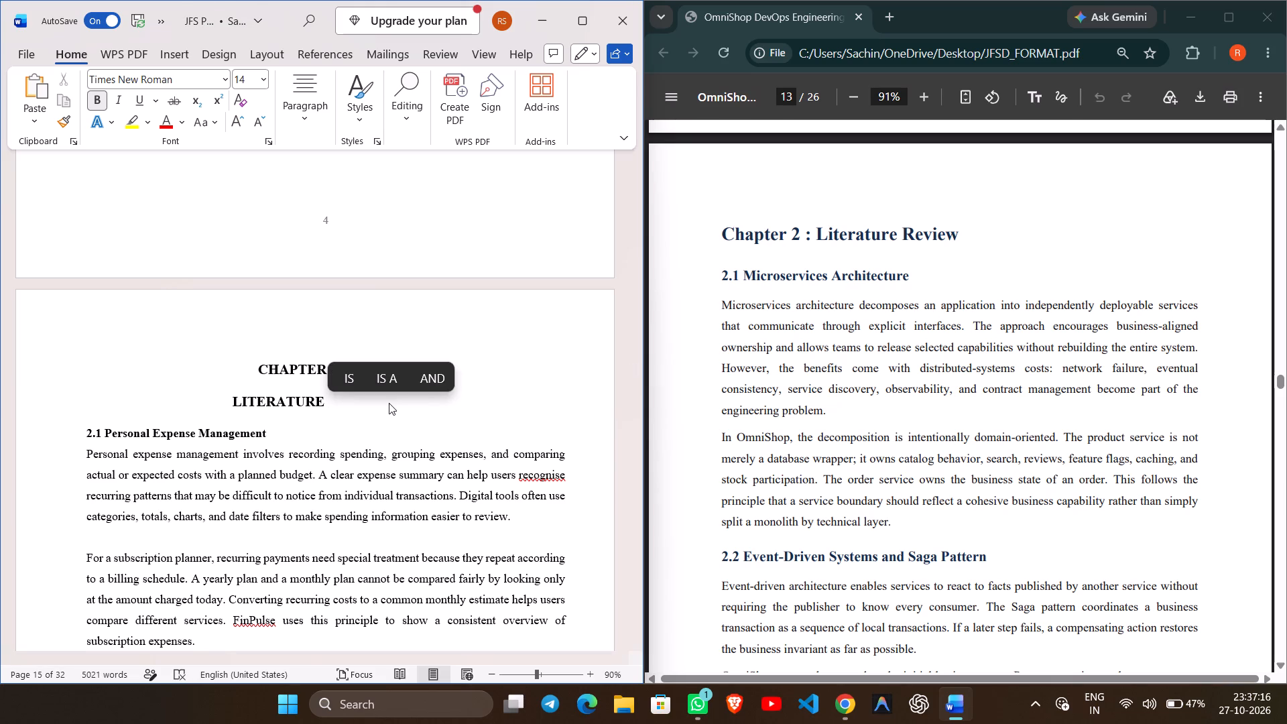
pyautogui.write('REVIEW')
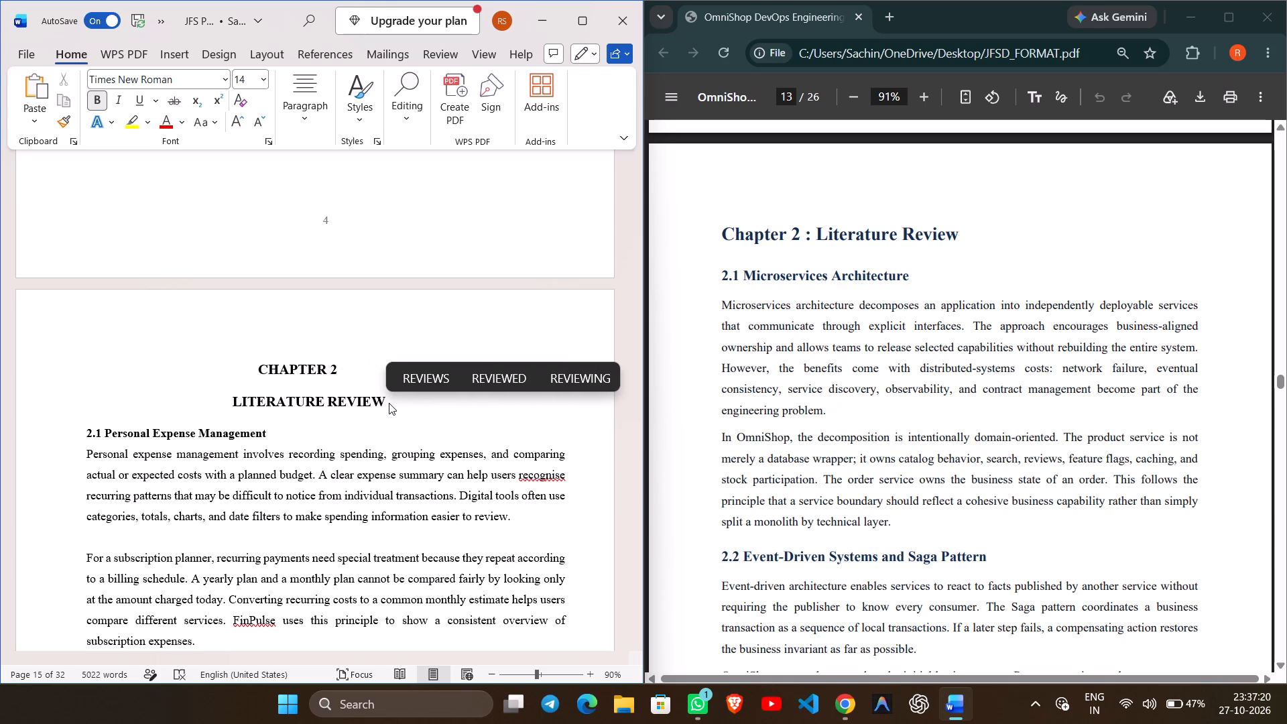
pyautogui.click(422, 395)
# Compare the report's Chapter 2 Literature Review sections and references with Chapter 2 in the reference PDF, through Table 2.1.
pyautogui.scroll(-1, 729, 387)
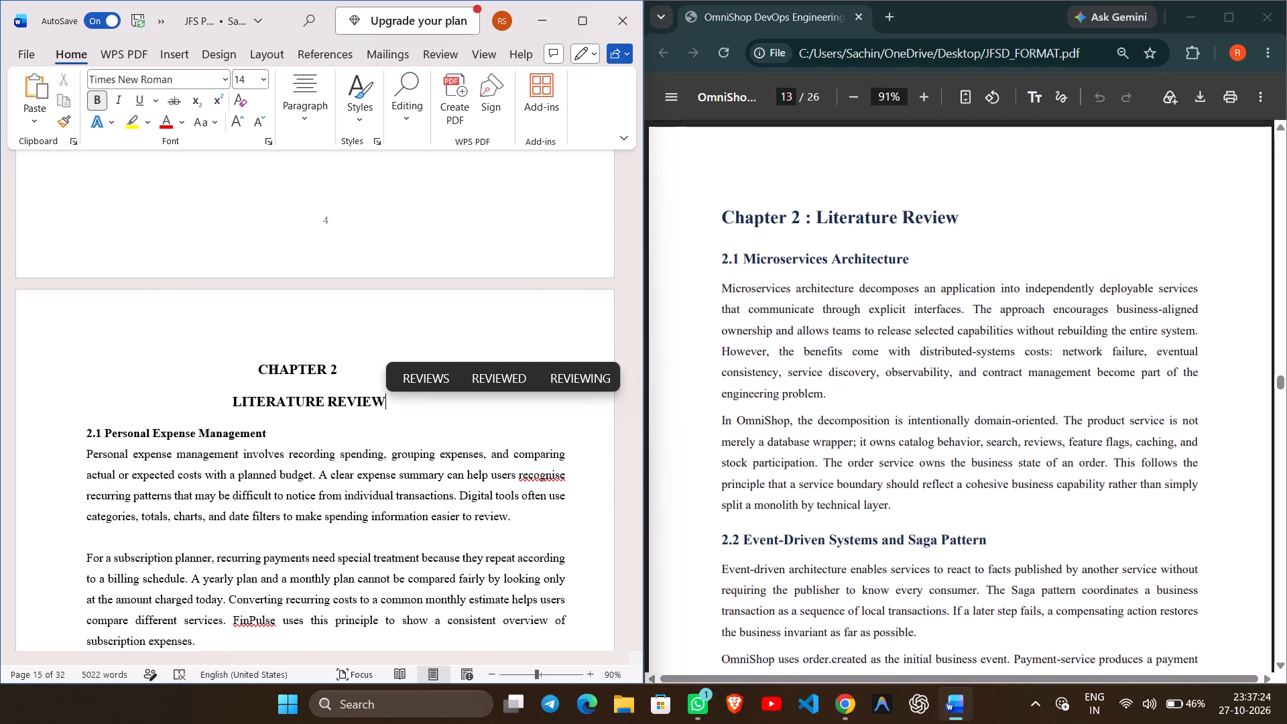
pyautogui.scroll(-2, 729, 387)
pyautogui.scroll(-1, 467, 487)
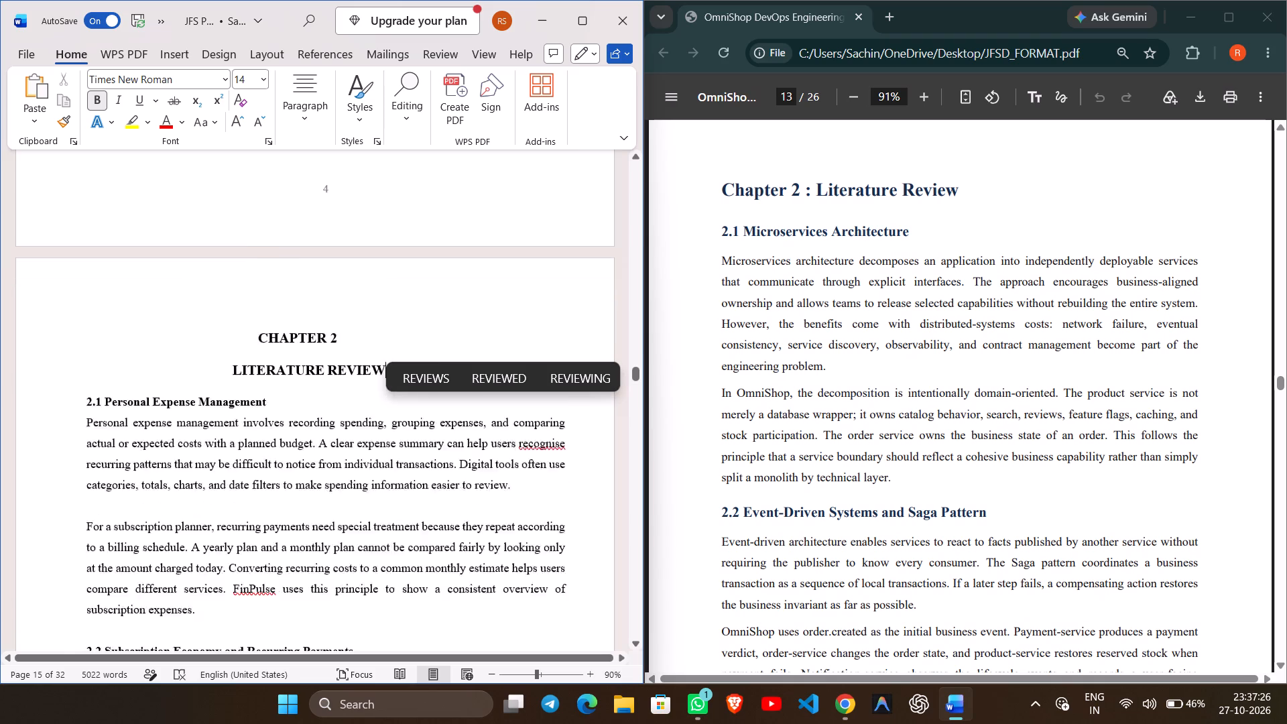
pyautogui.scroll(-1, 467, 487)
pyautogui.click(520, 461)
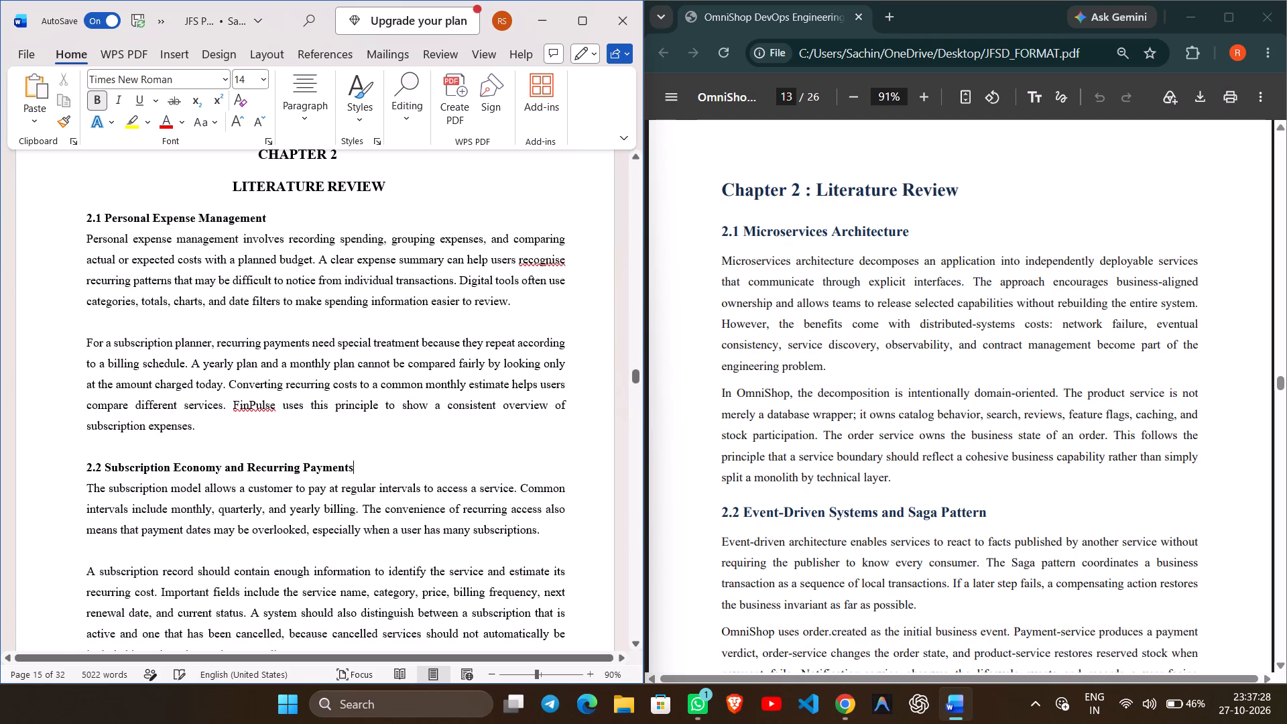
pyautogui.scroll(-1, 520, 461)
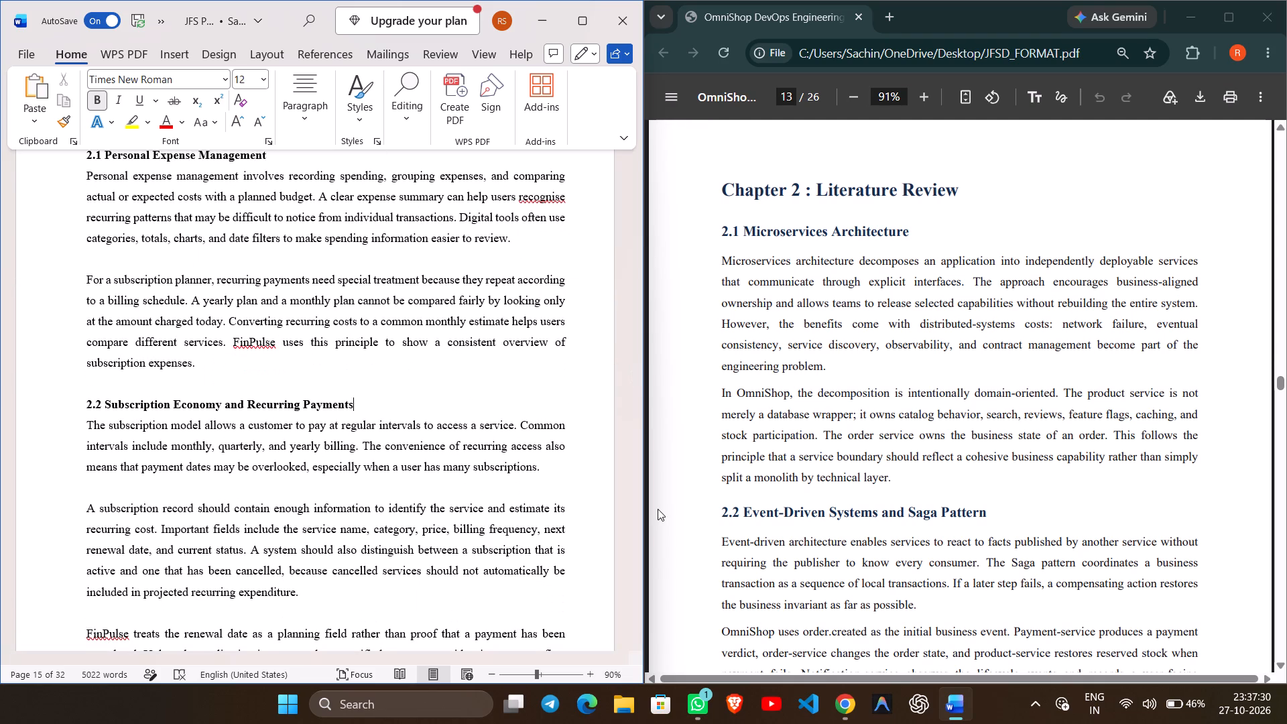
pyautogui.scroll(-1, 658, 509)
pyautogui.scroll(-1, 747, 552)
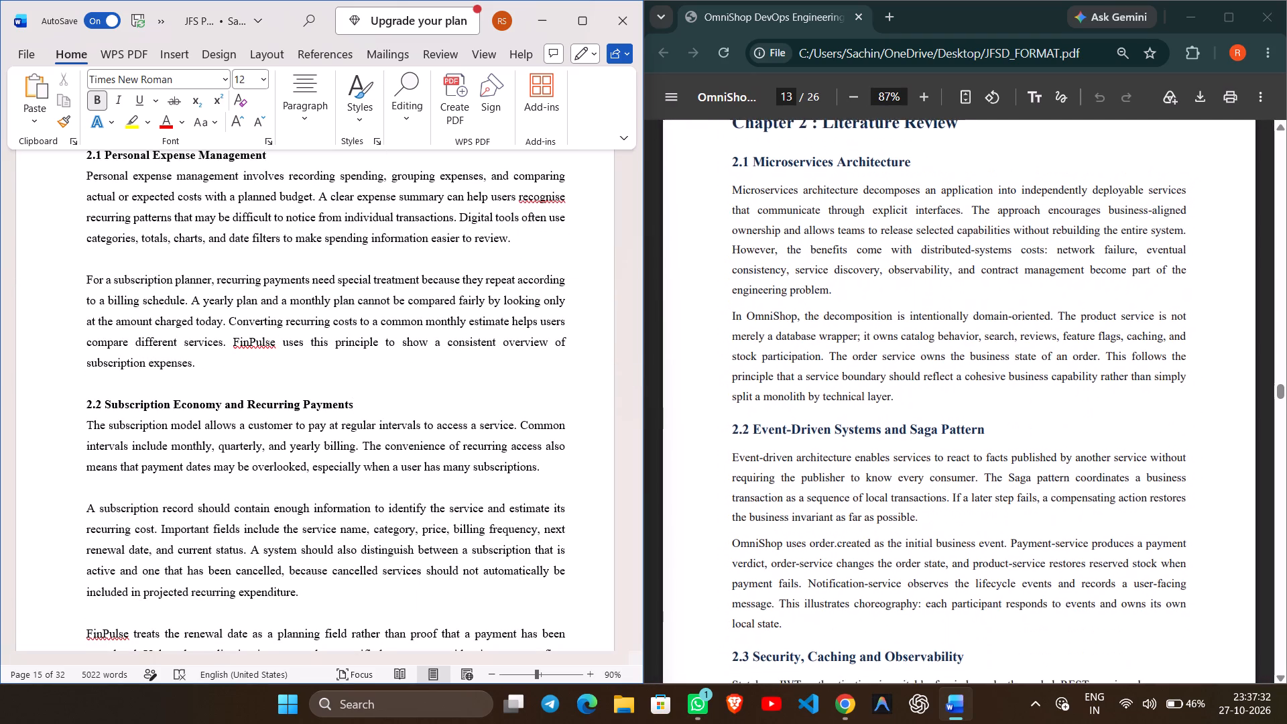
pyautogui.scroll(-1, 747, 552)
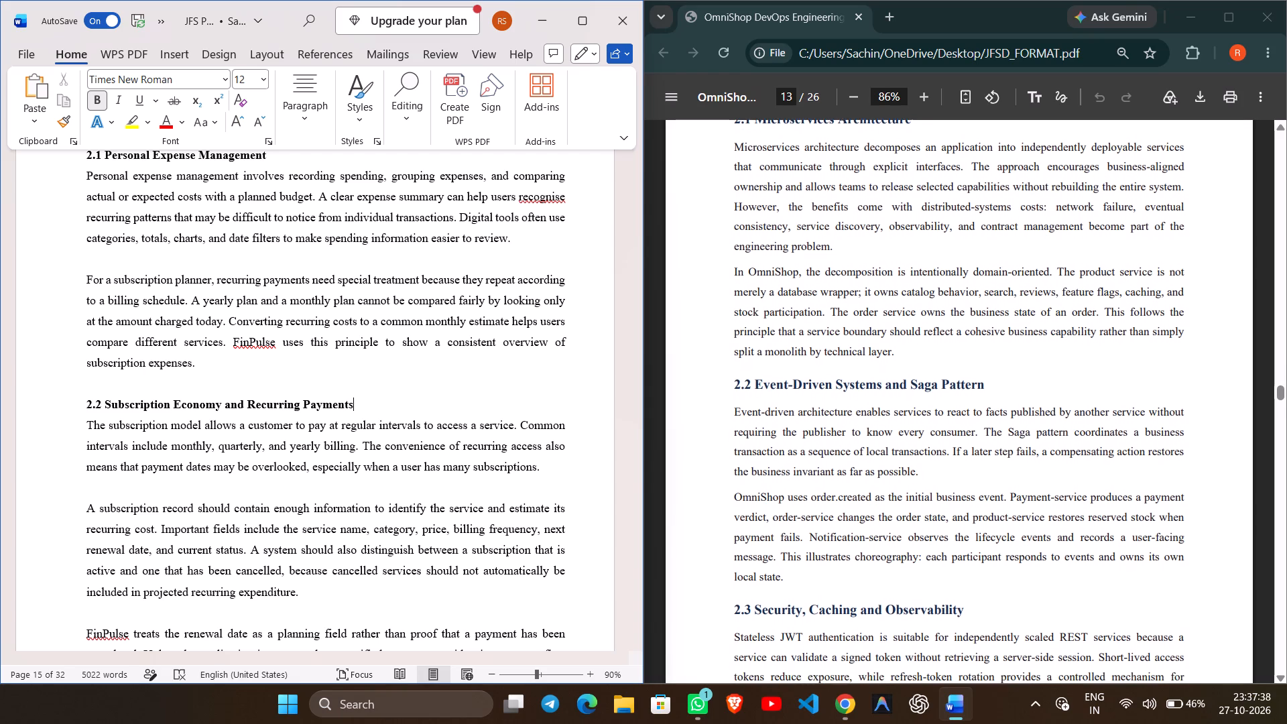
pyautogui.scroll(-3, 776, 553)
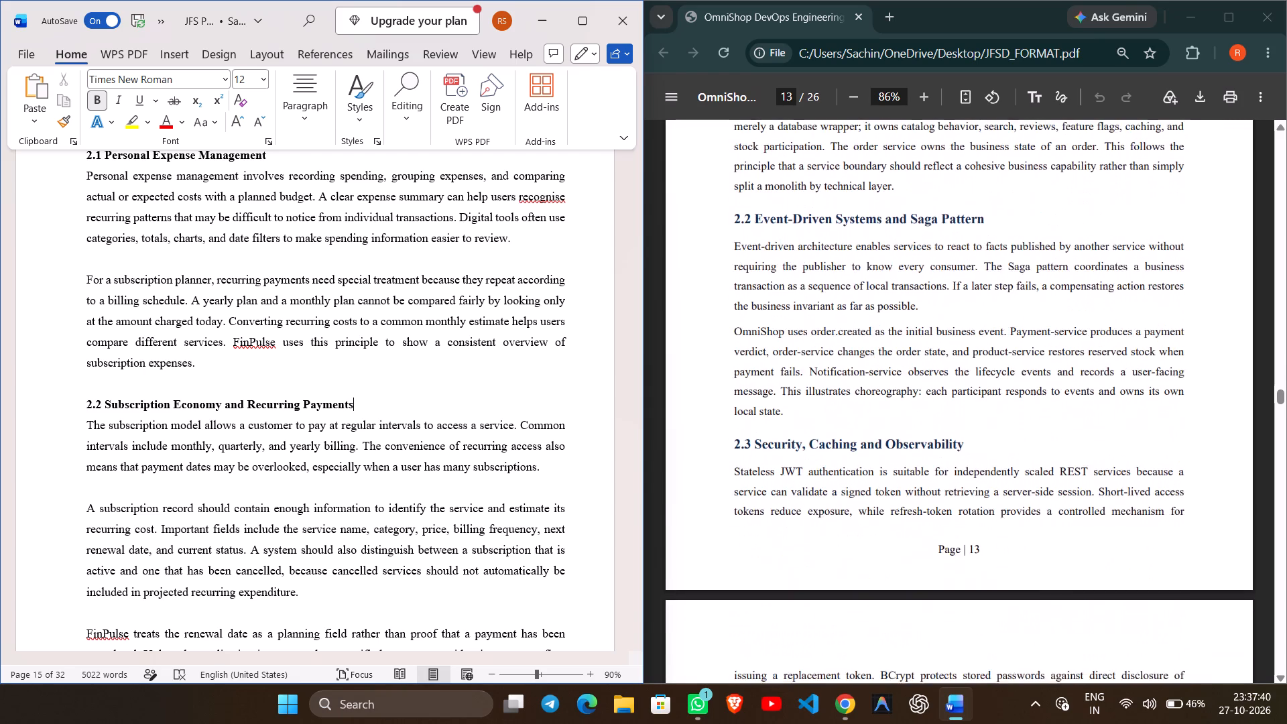
pyautogui.scroll(-5, 776, 553)
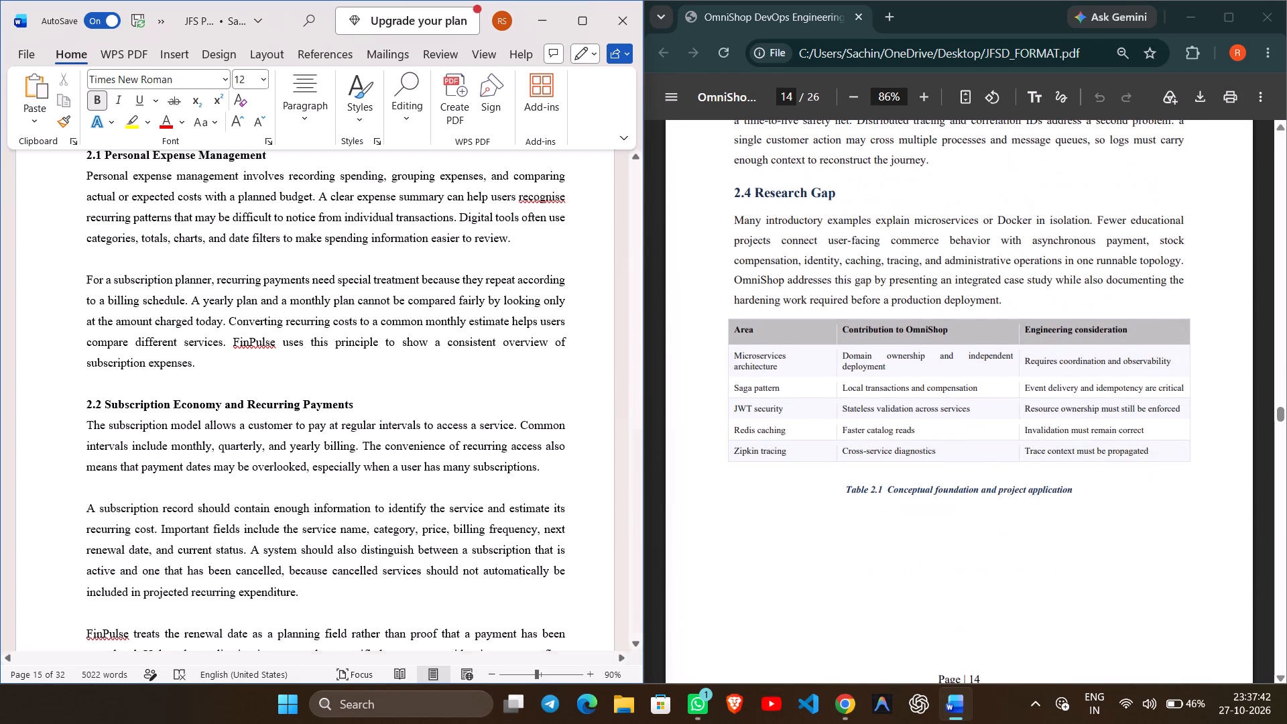
pyautogui.scroll(-7, 267, 564)
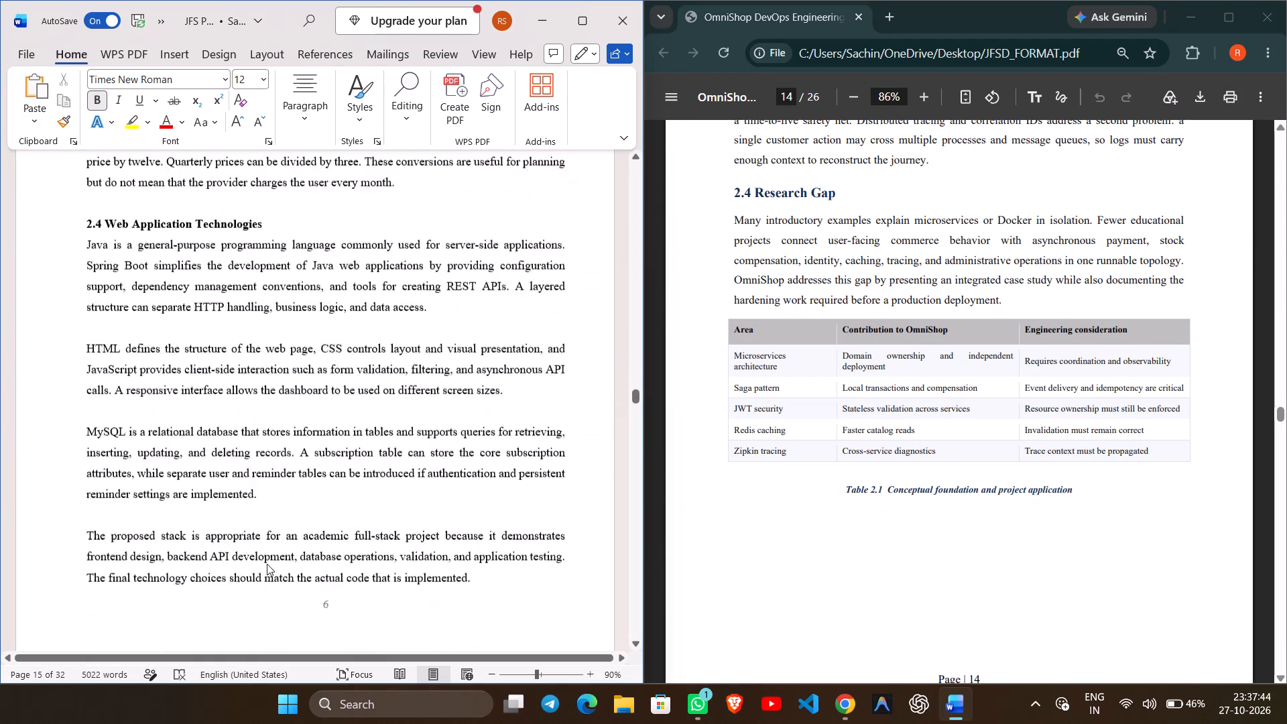
pyautogui.scroll(-4, 267, 564)
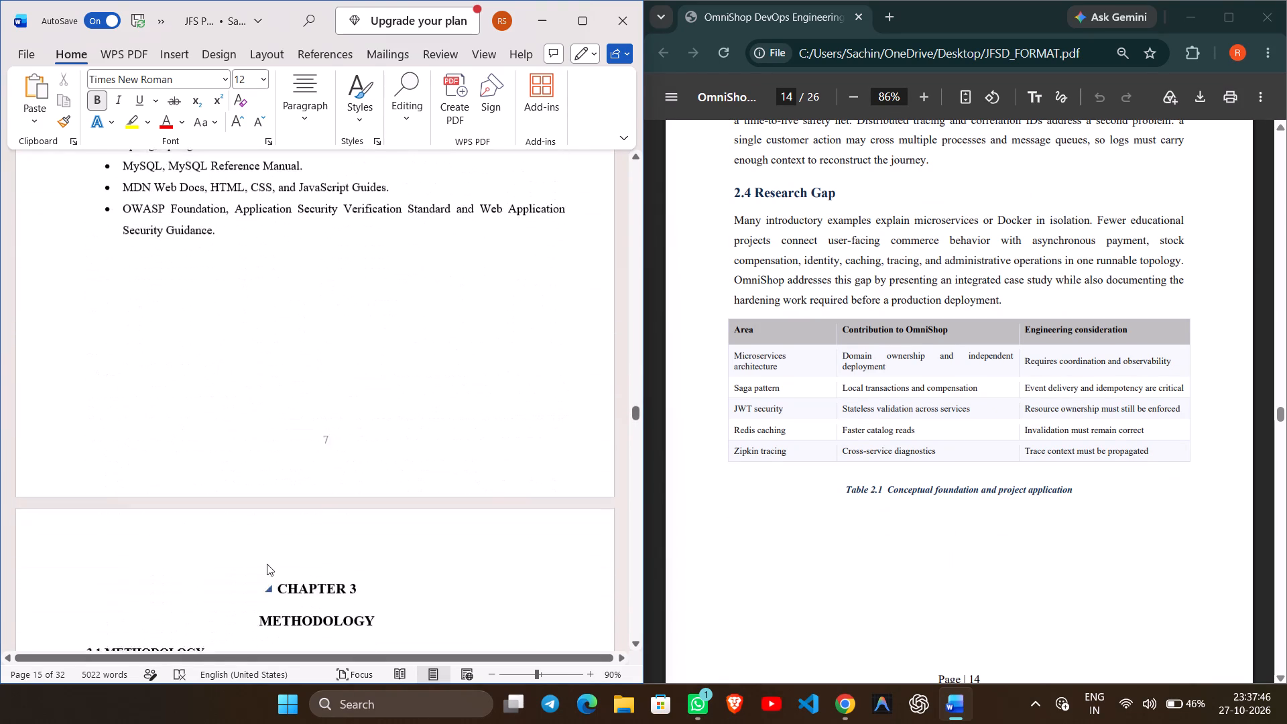
# Compare the report's Chapter 3 Methodology, sections 3.1 to 3.3, with Chapter 3 System Requirements in the reference PDF.
pyautogui.scroll(-2, 267, 564)
pyautogui.scroll(-2, 801, 428)
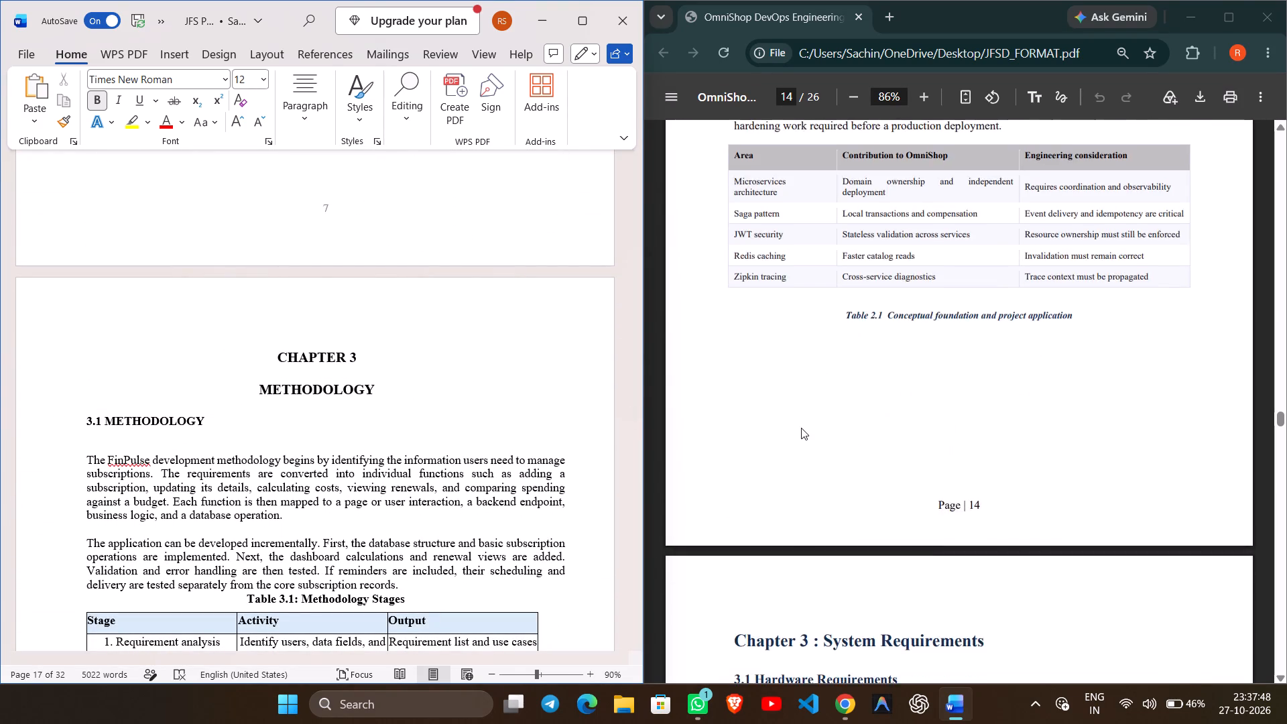
pyautogui.scroll(-3, 801, 428)
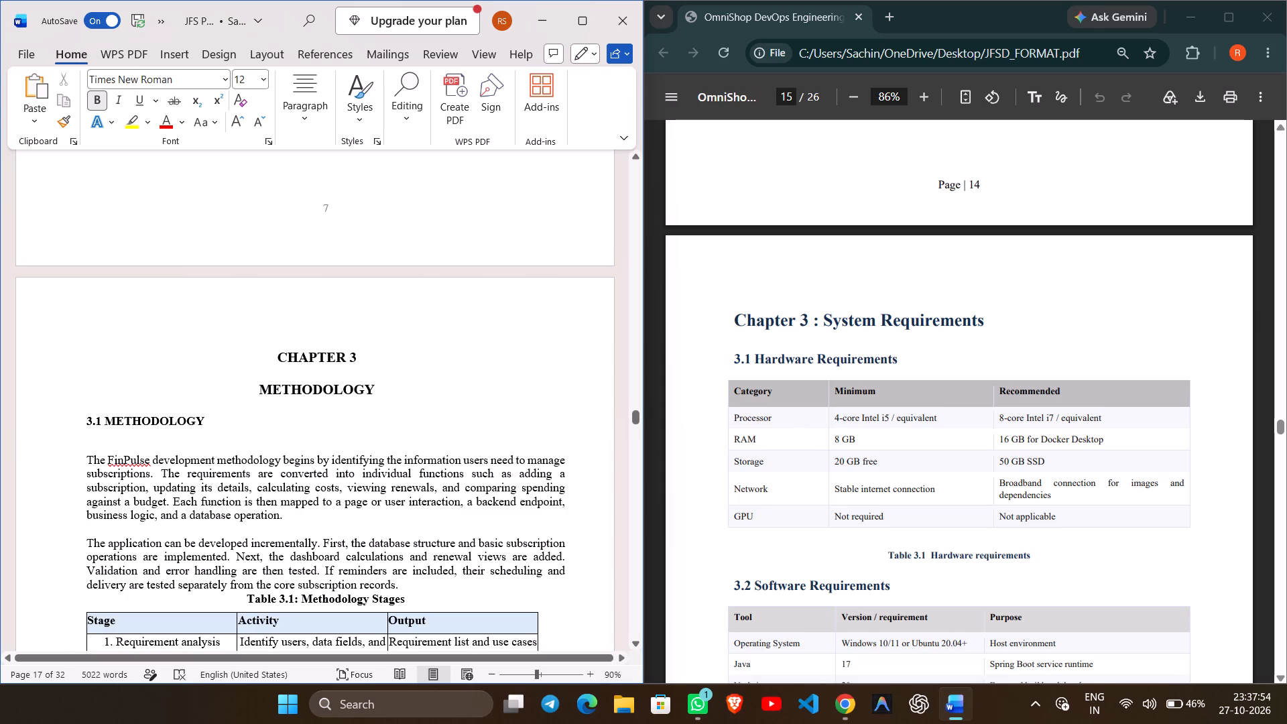
pyautogui.scroll(-4, 367, 426)
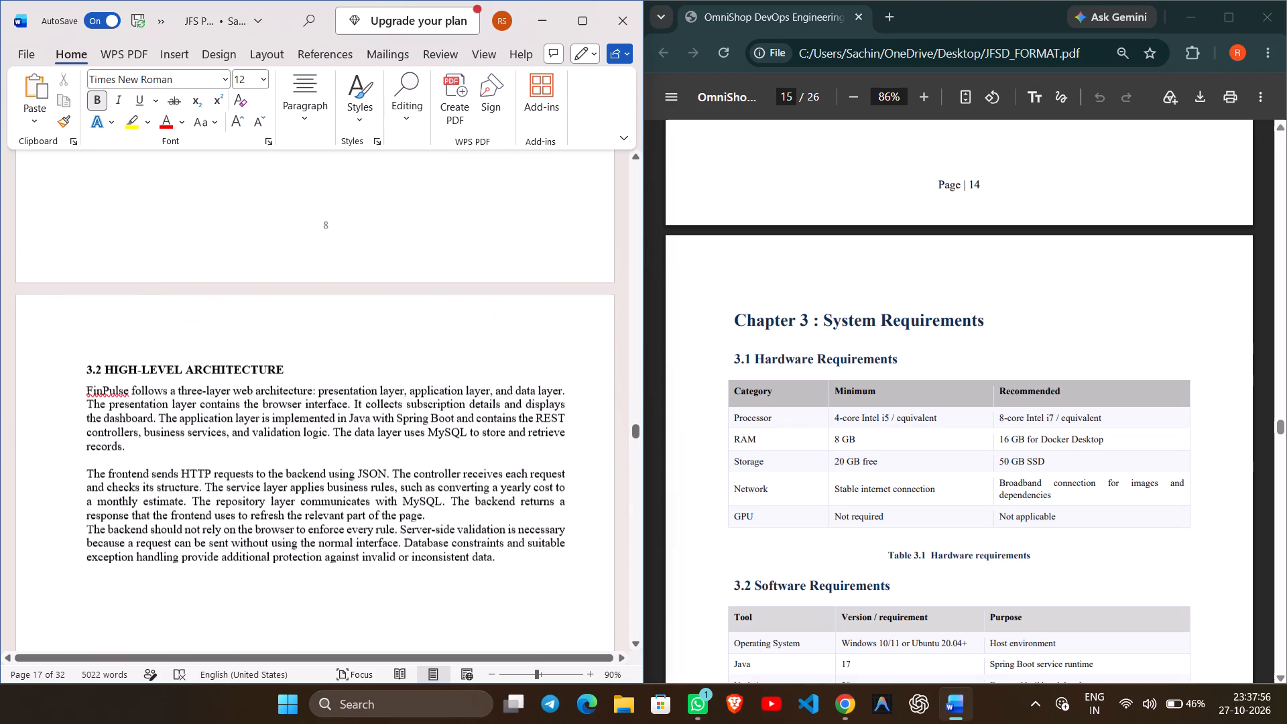
pyautogui.scroll(-4, 400, 464)
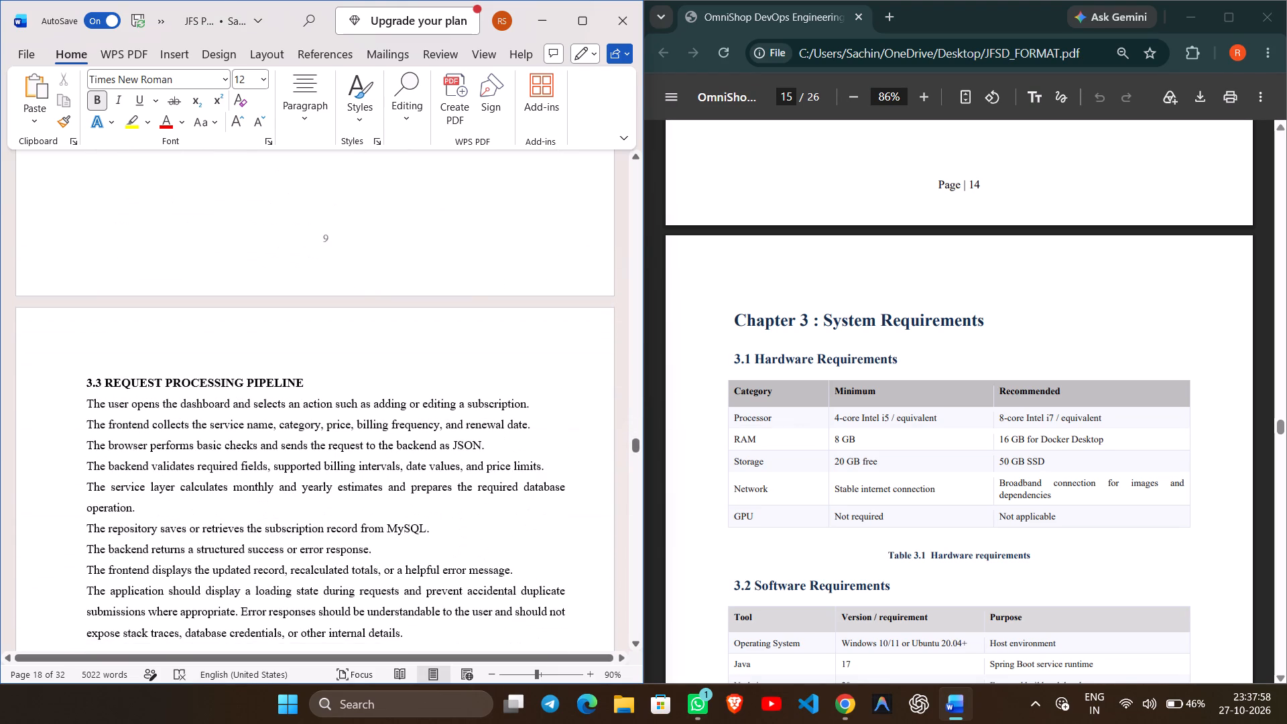
# Examine the rest of the reference PDF from section 3.3 Functional Requirements through Chapters 4 to 8 and the closing reference list.
pyautogui.scroll(-6, 902, 428)
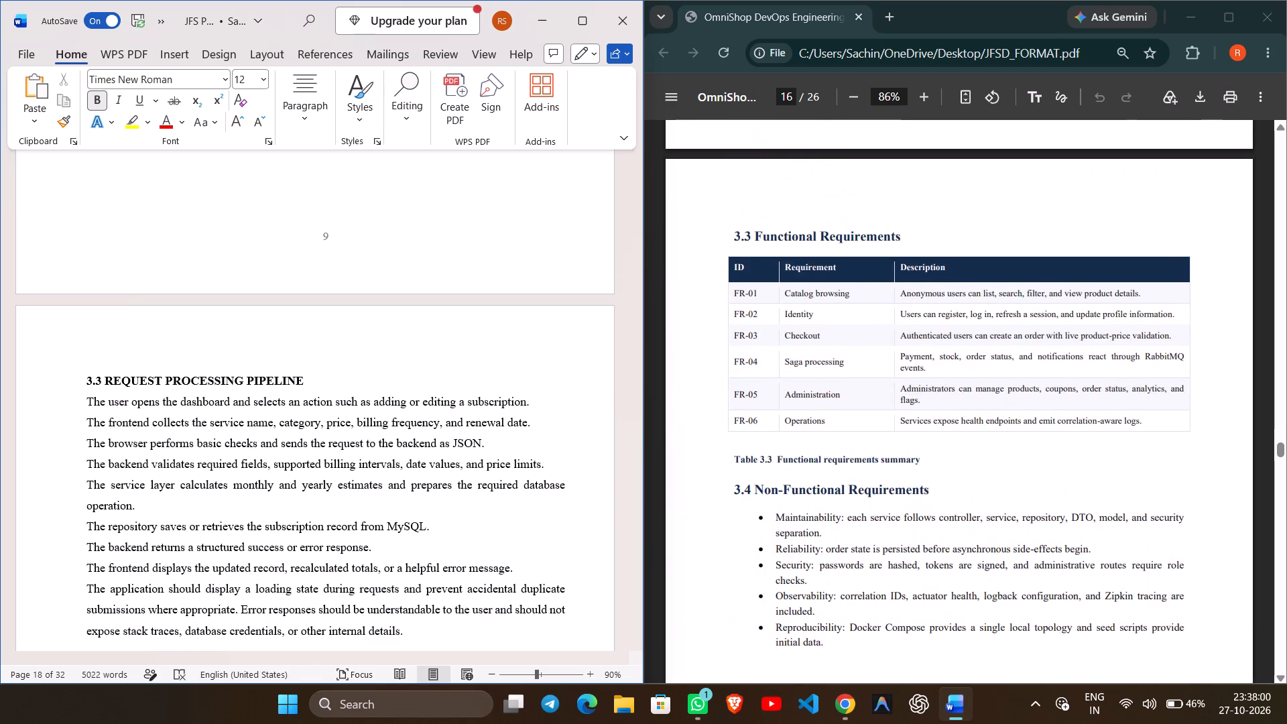
pyautogui.scroll(-4, 902, 428)
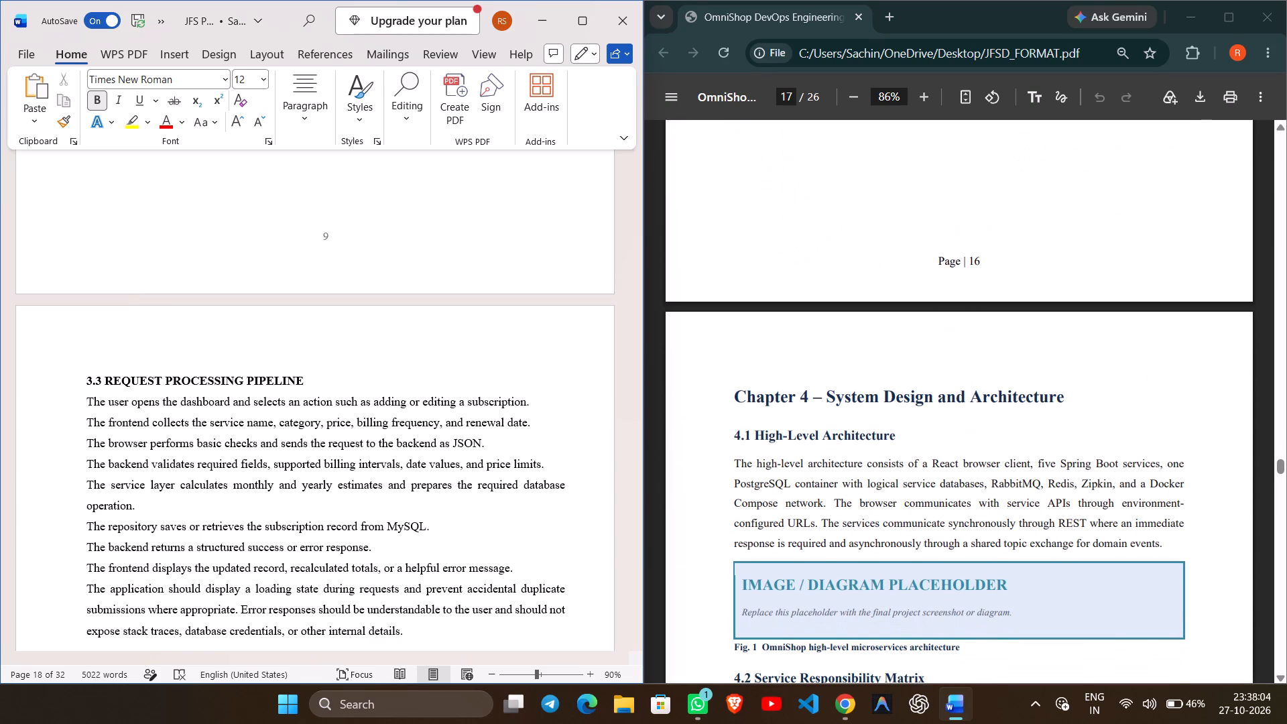
pyautogui.scroll(-5, 902, 428)
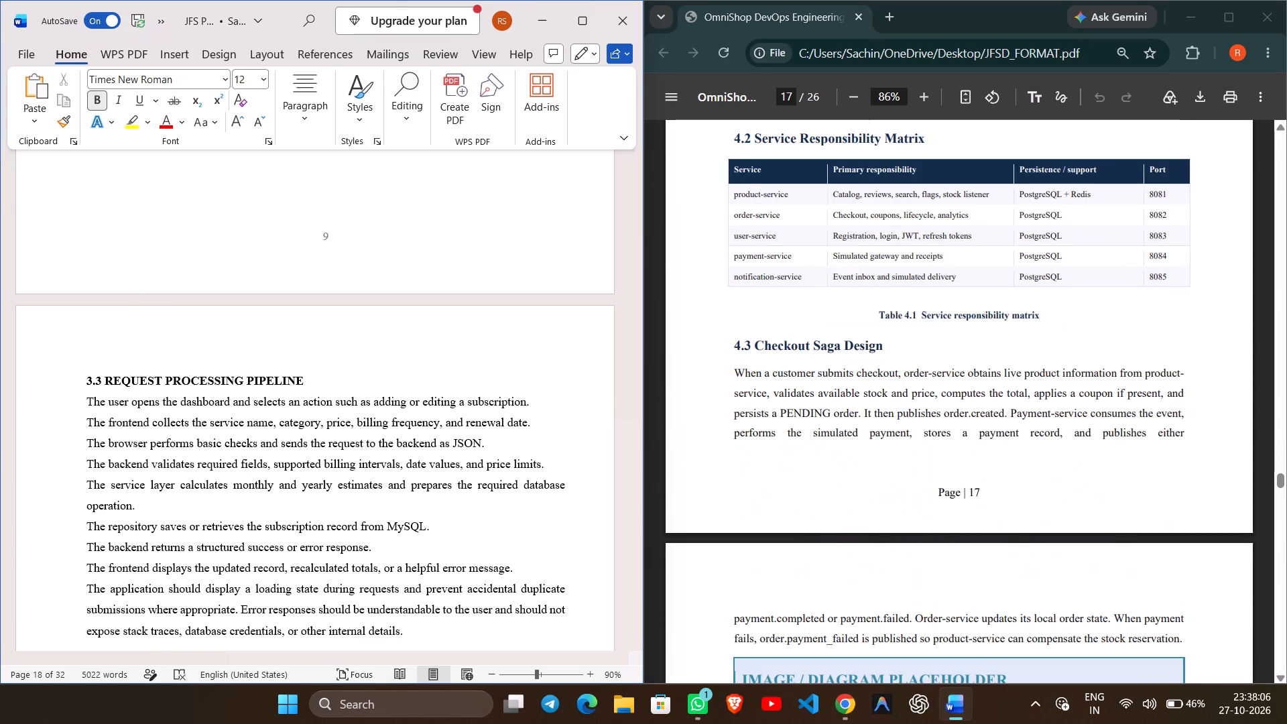
pyautogui.scroll(-4, 902, 428)
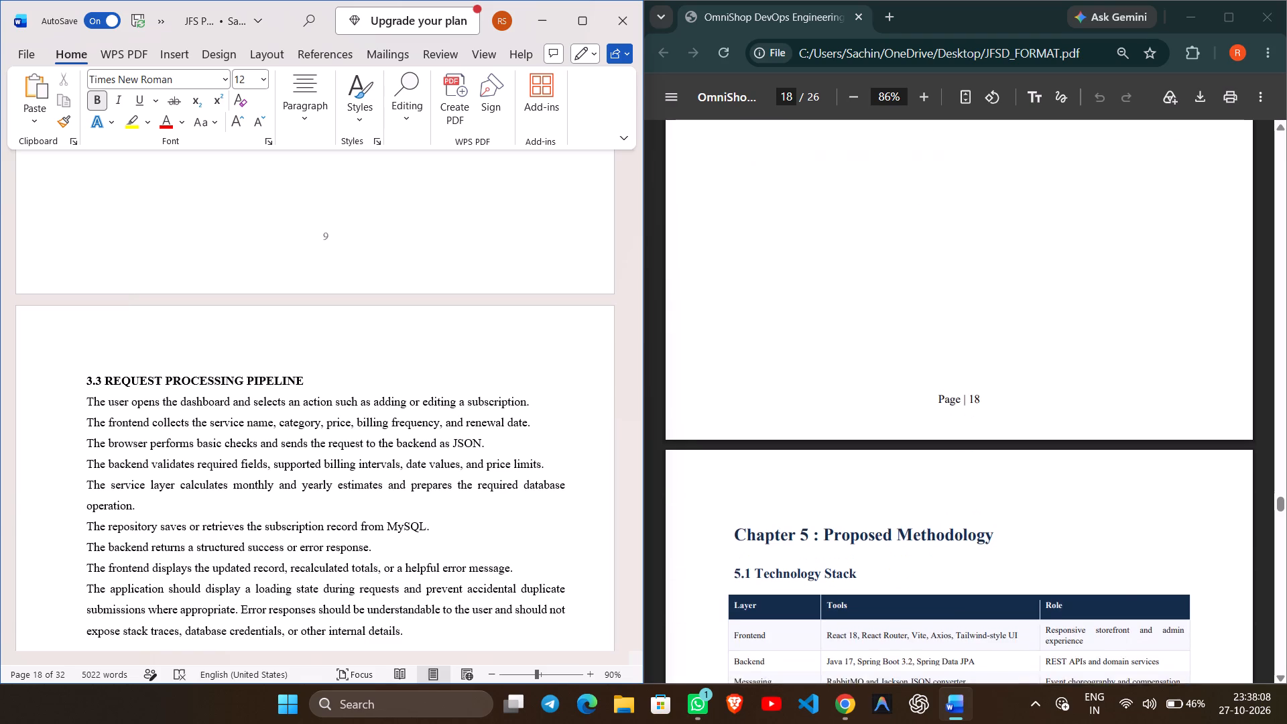
pyautogui.scroll(-4, 902, 428)
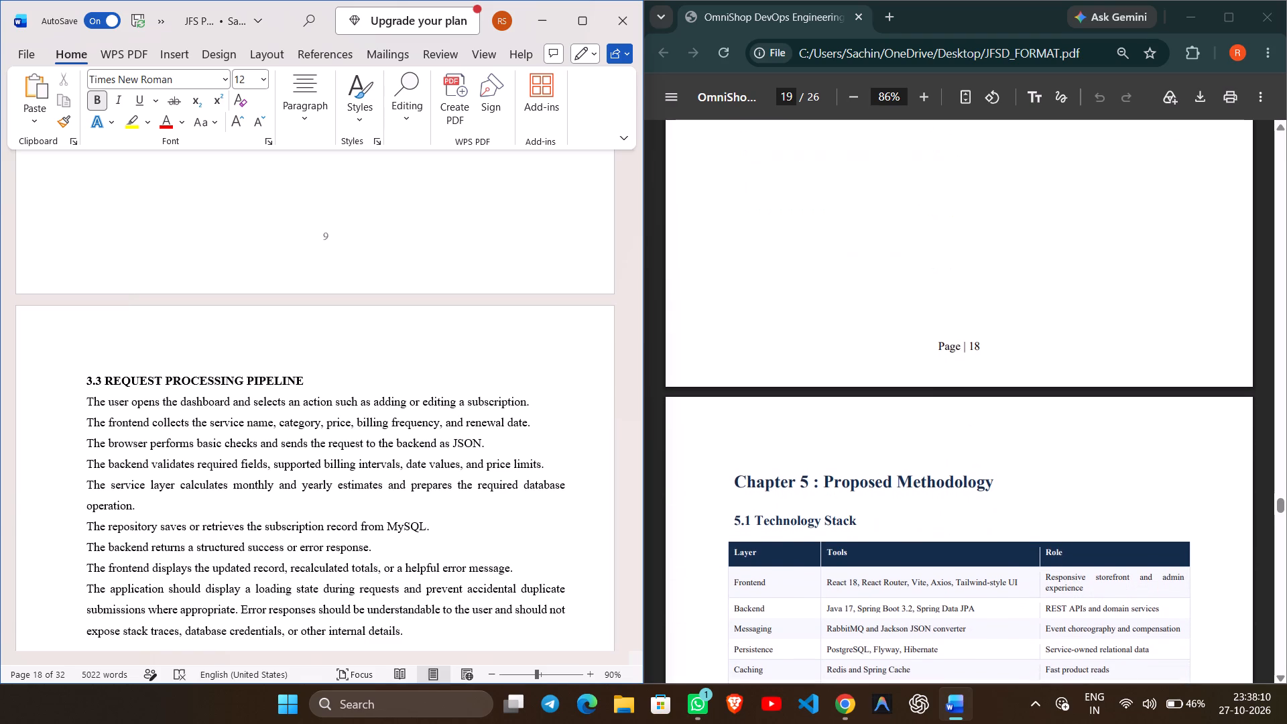
pyautogui.scroll(-3, 902, 428)
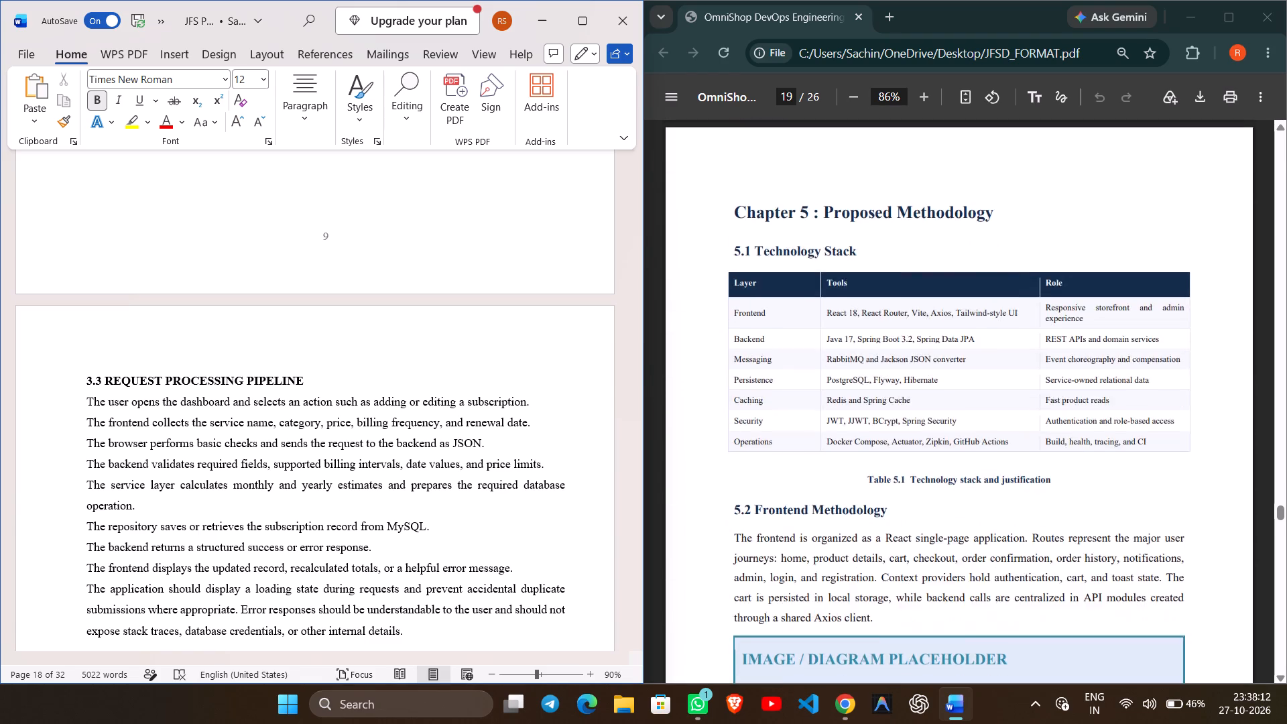
pyautogui.scroll(-9, 902, 428)
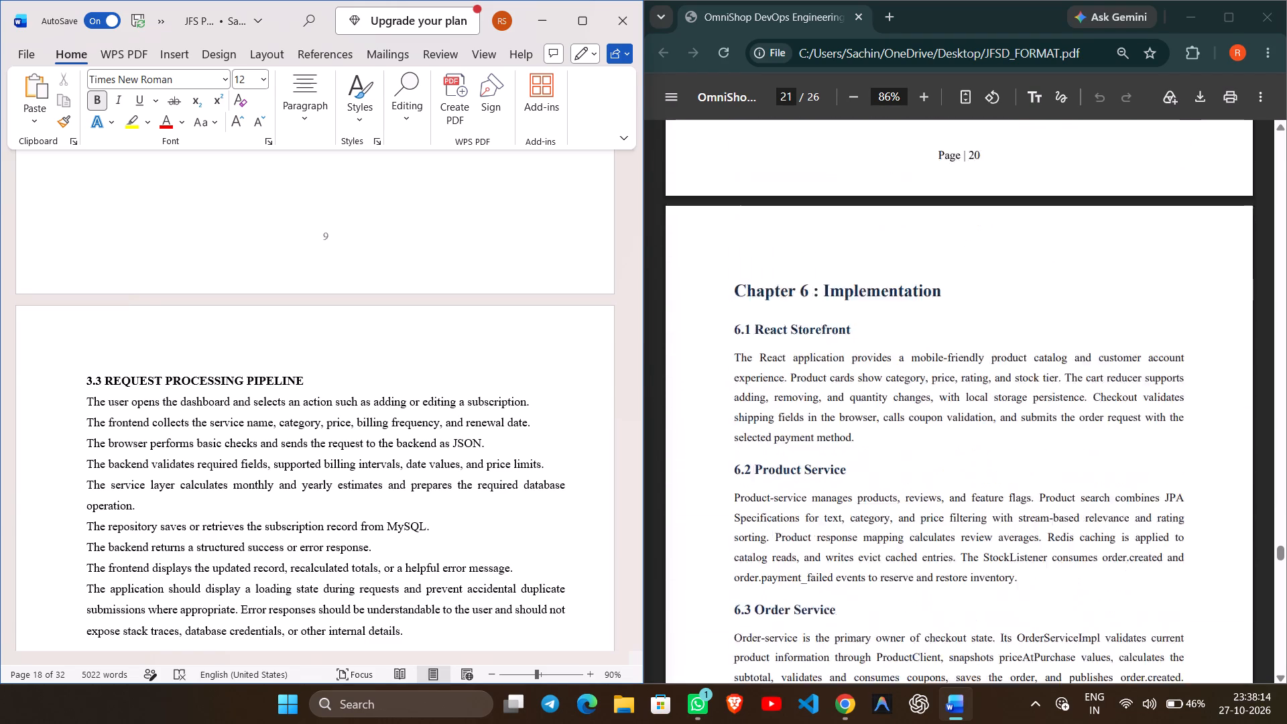
pyautogui.scroll(-9, 902, 428)
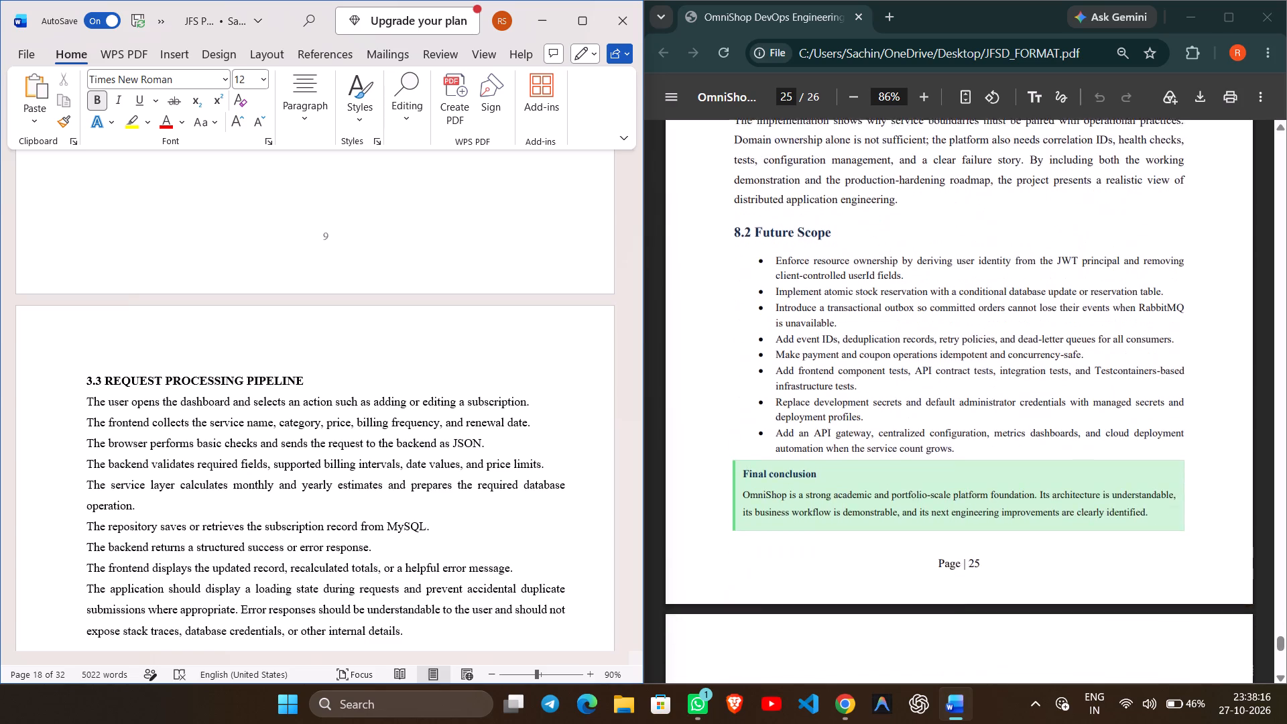
pyautogui.scroll(-5, 902, 428)
# Examine the report from section 3.3 Request Processing Pipeline through Chapter 4 Results and Discussion, including its testing, calculation and error-handling tables.
pyautogui.scroll(-2, 371, 478)
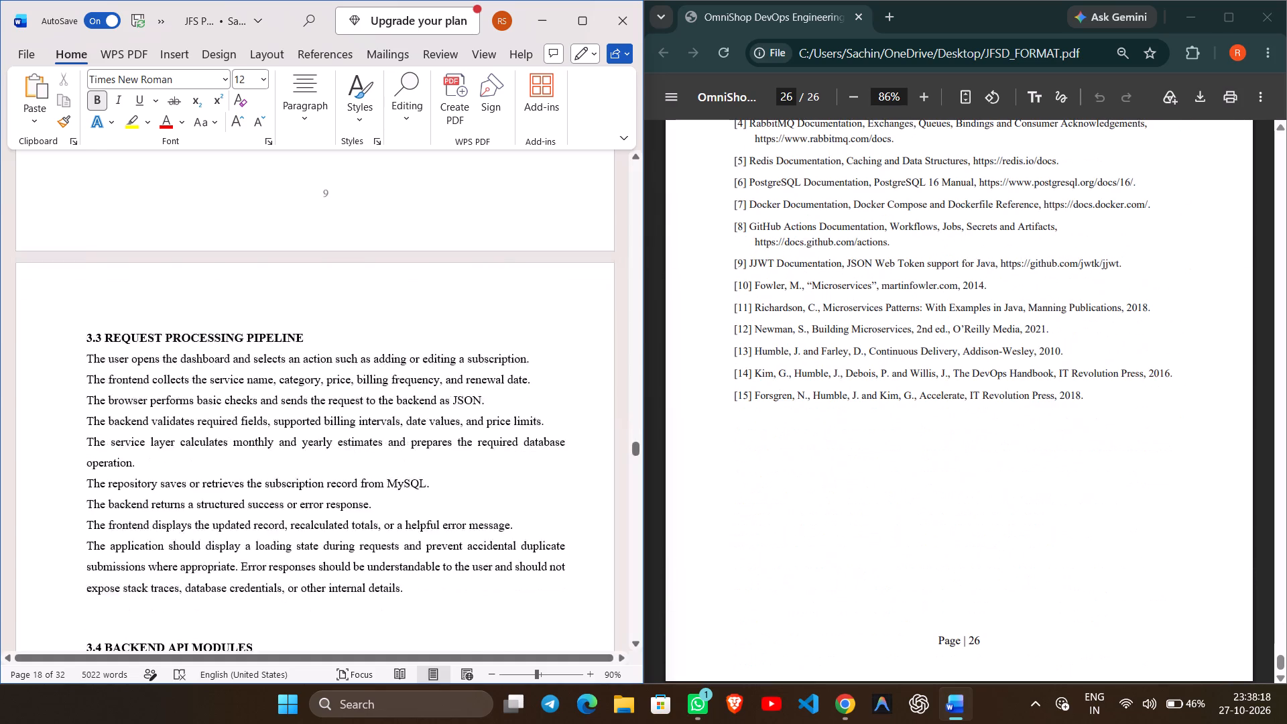
pyautogui.scroll(-7, 371, 478)
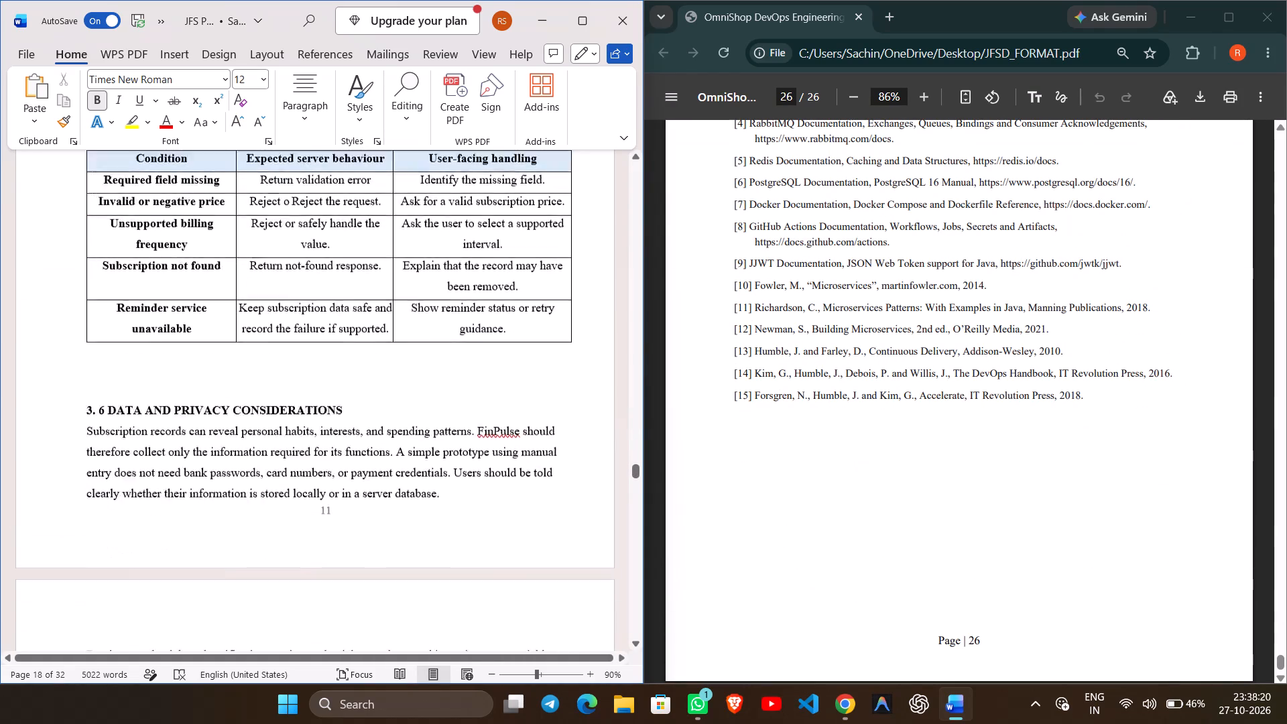
pyautogui.scroll(-5, 371, 478)
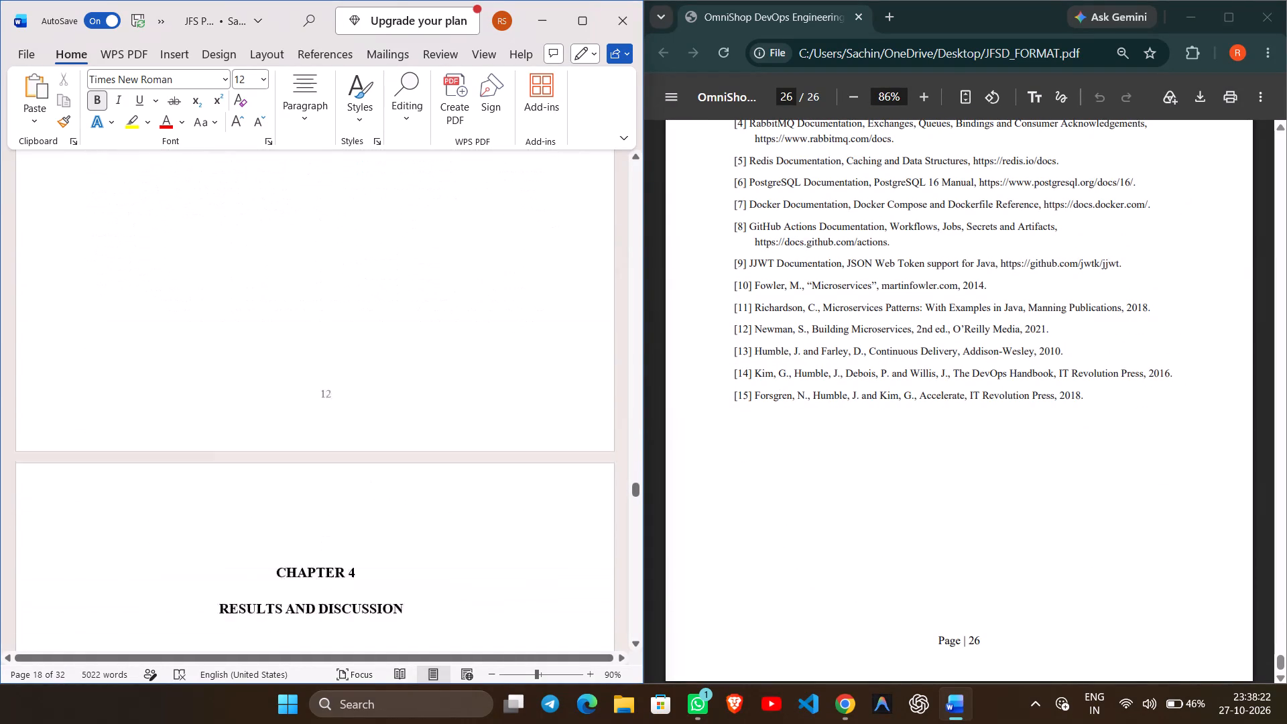
pyautogui.scroll(-3, 371, 478)
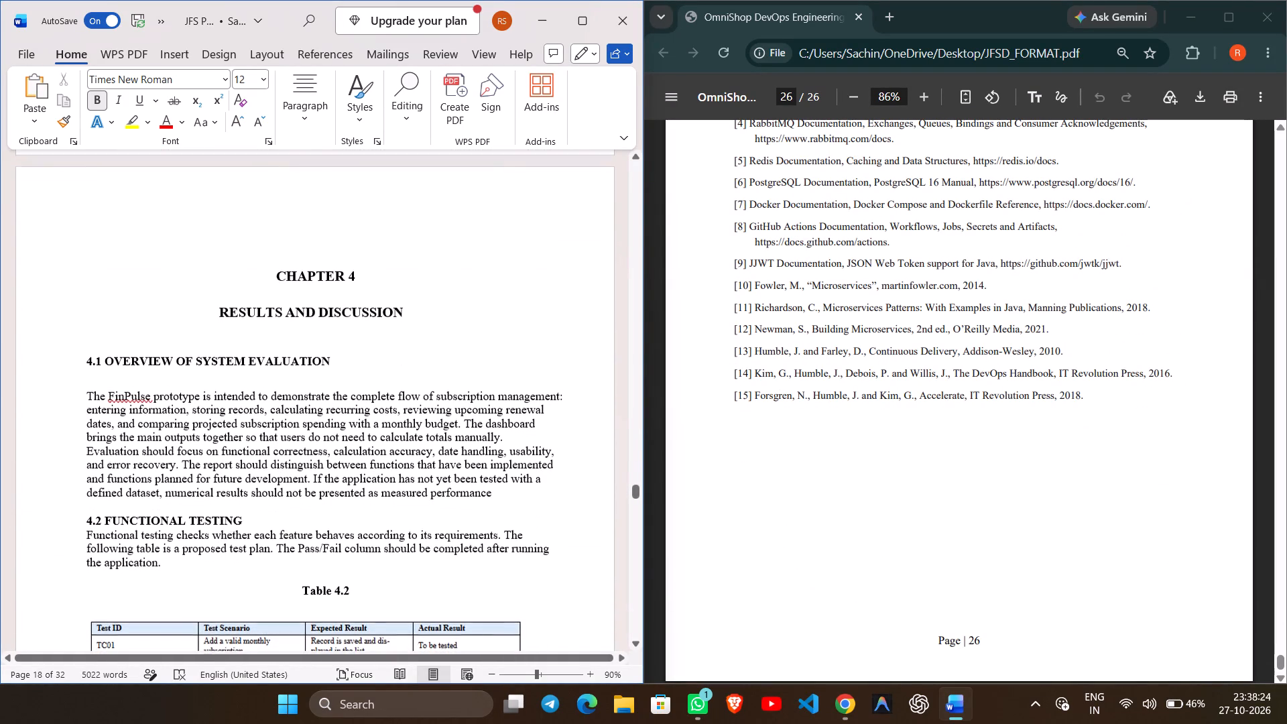
pyautogui.scroll(-6, 371, 478)
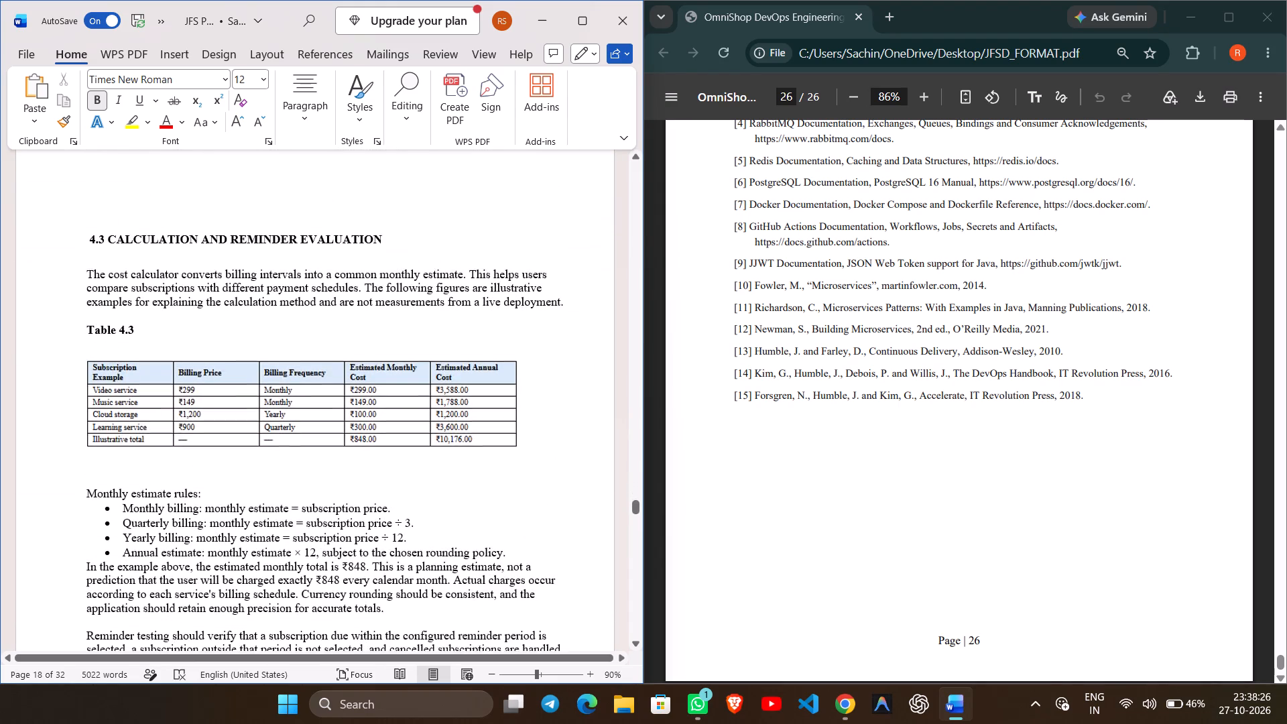
pyautogui.scroll(-4, 371, 478)
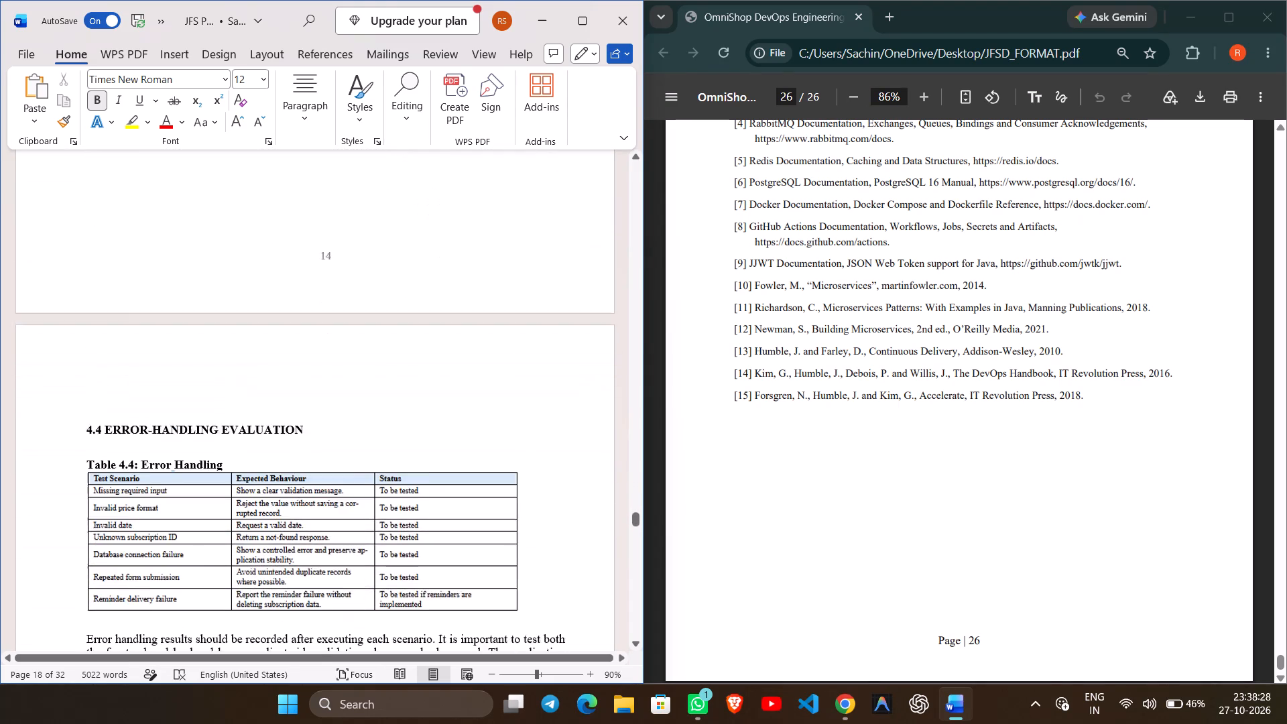
pyautogui.scroll(-2, 371, 478)
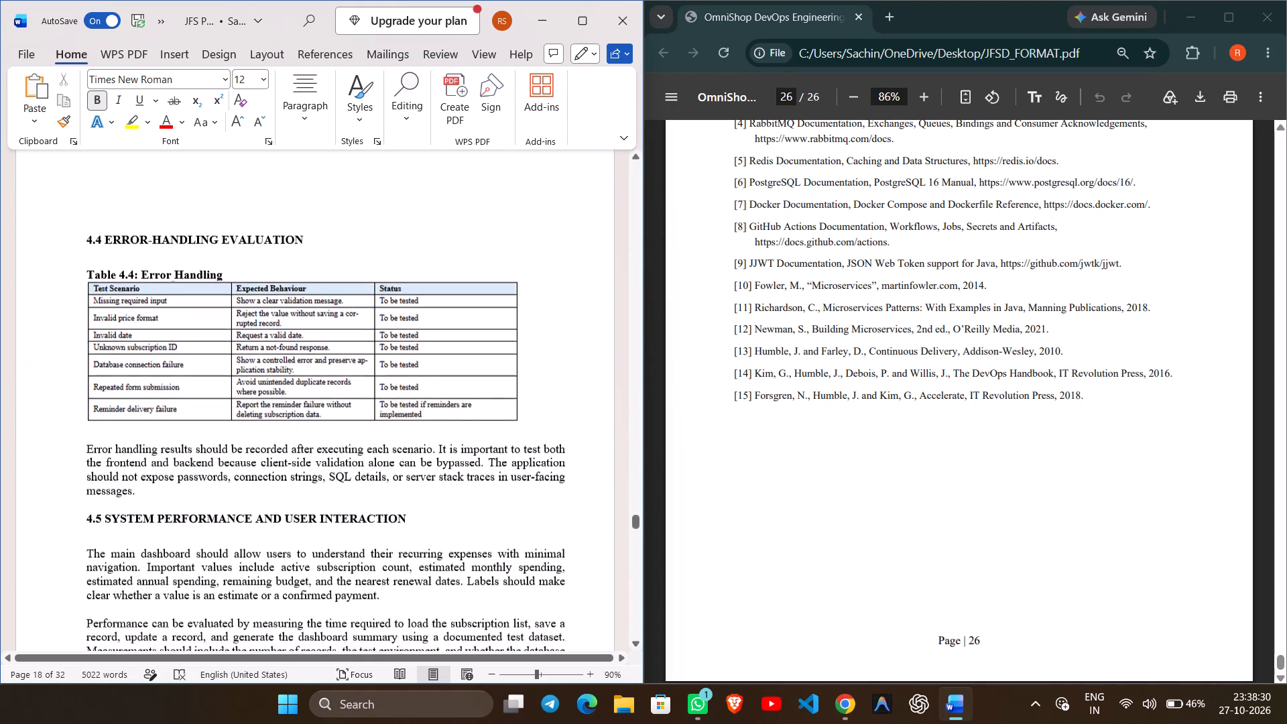
# Examine the report's FinPulse screenshot pages and the start of Chapter 5, then return to the Budgets screenshot on page 18.
pyautogui.scroll(-5, 371, 478)
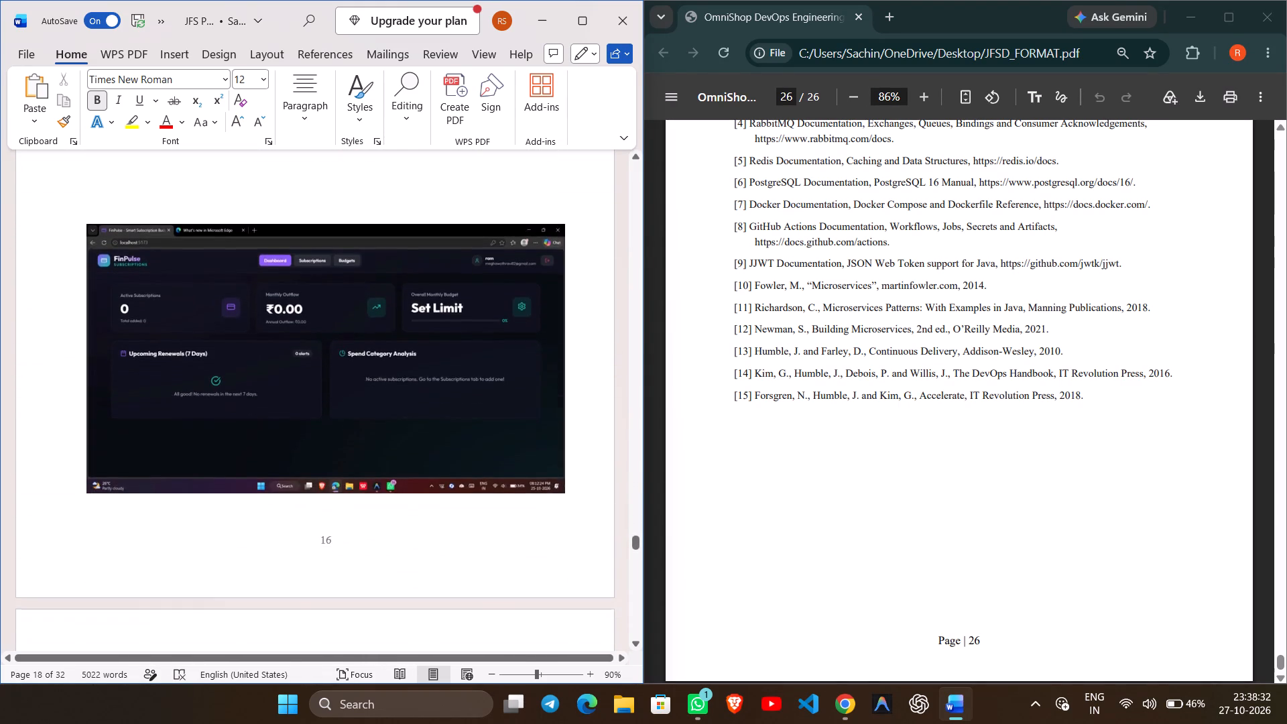
pyautogui.scroll(-4, 371, 478)
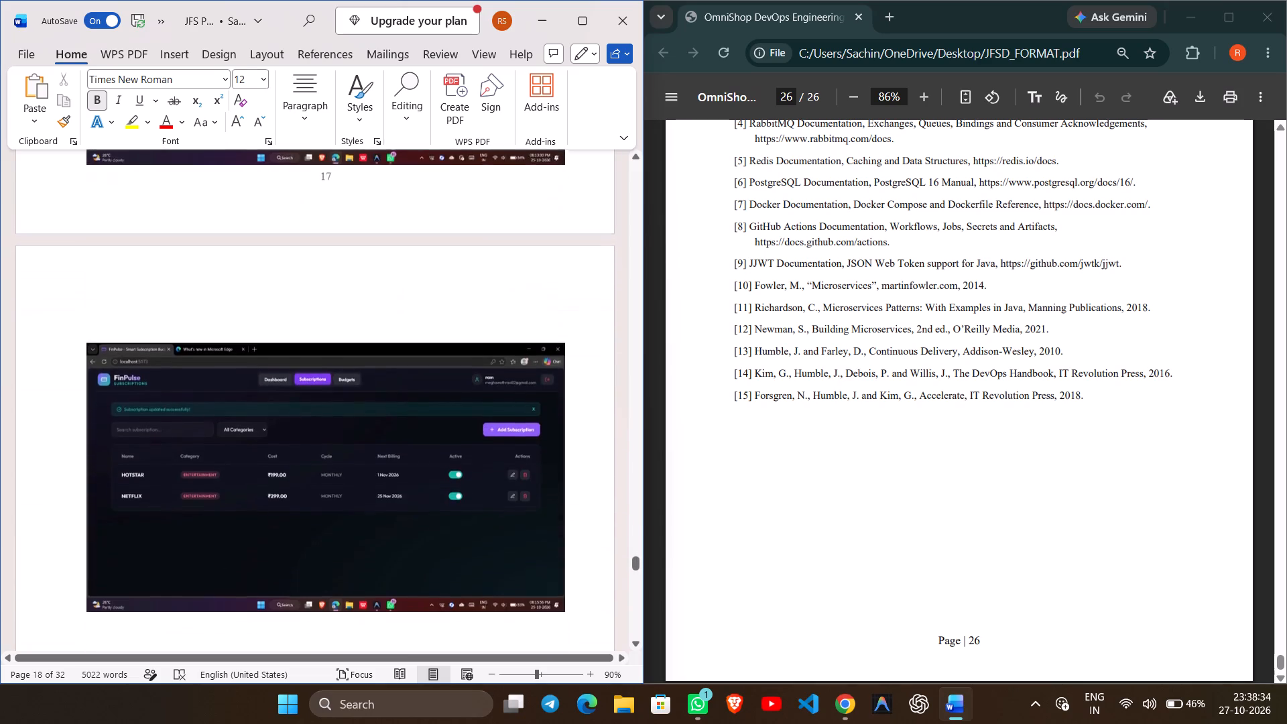
pyautogui.scroll(-4, 371, 478)
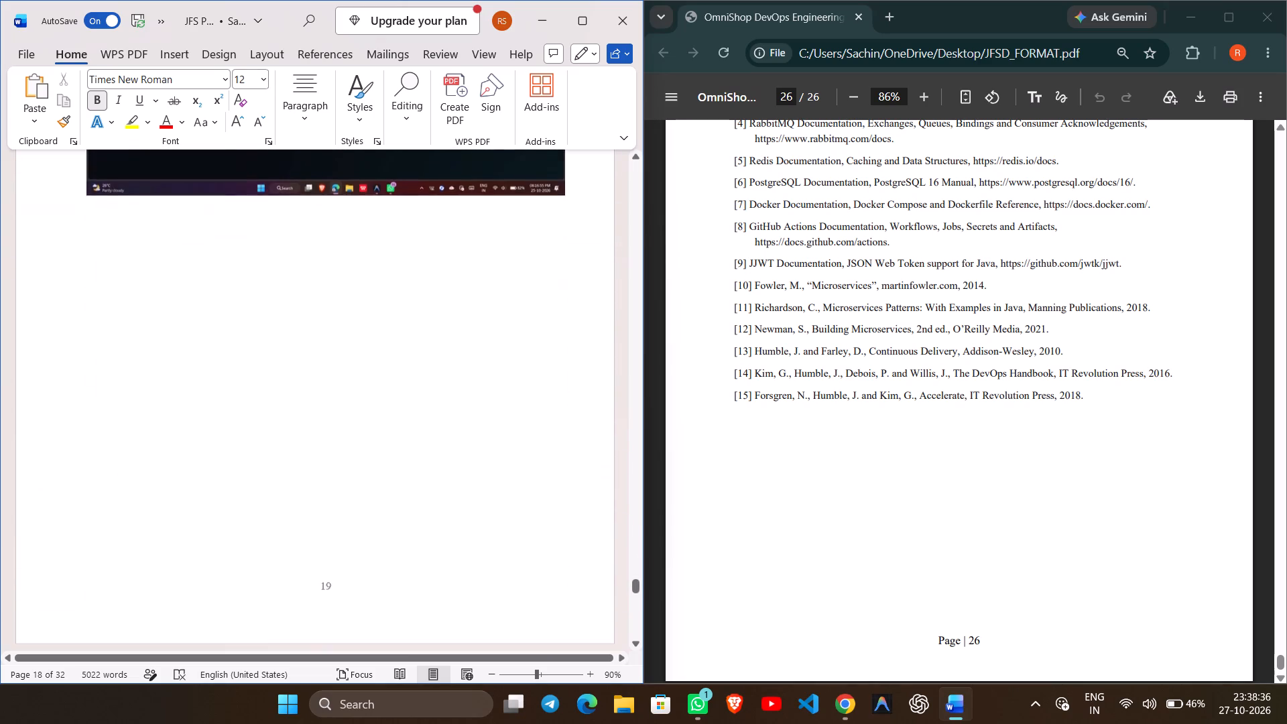
pyautogui.scroll(-3, 371, 478)
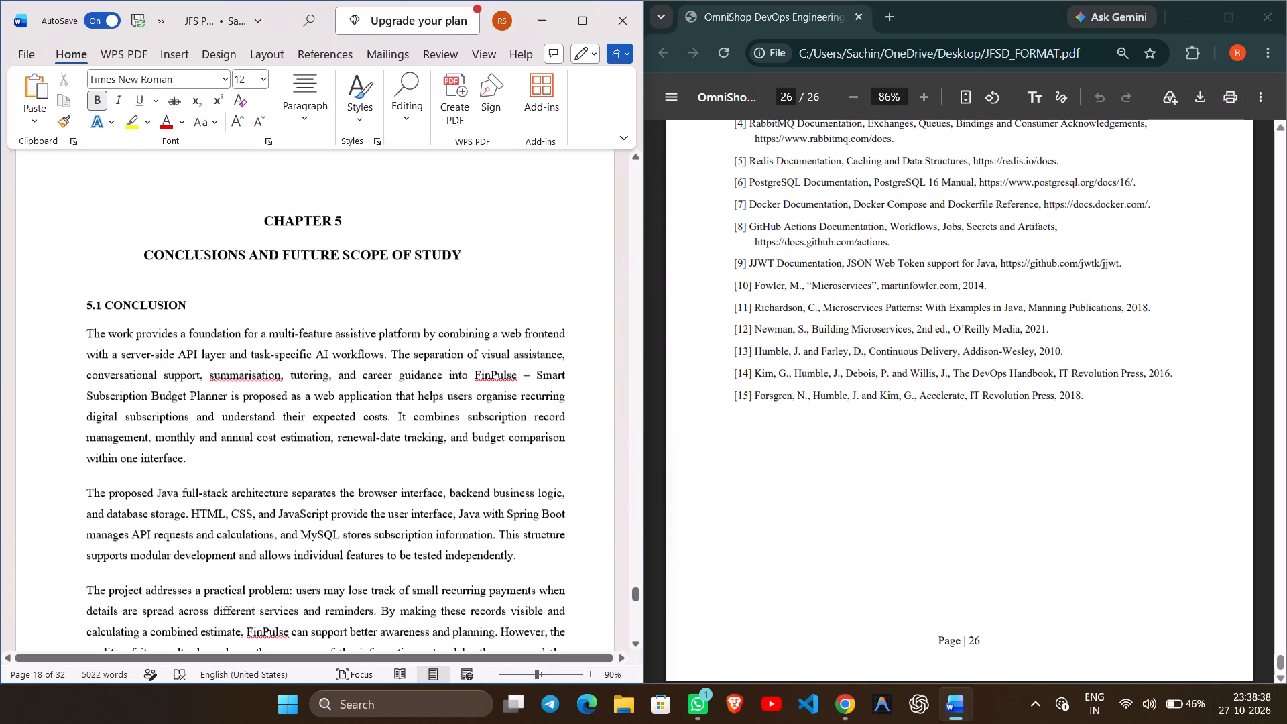
pyautogui.scroll(5, 371, 478)
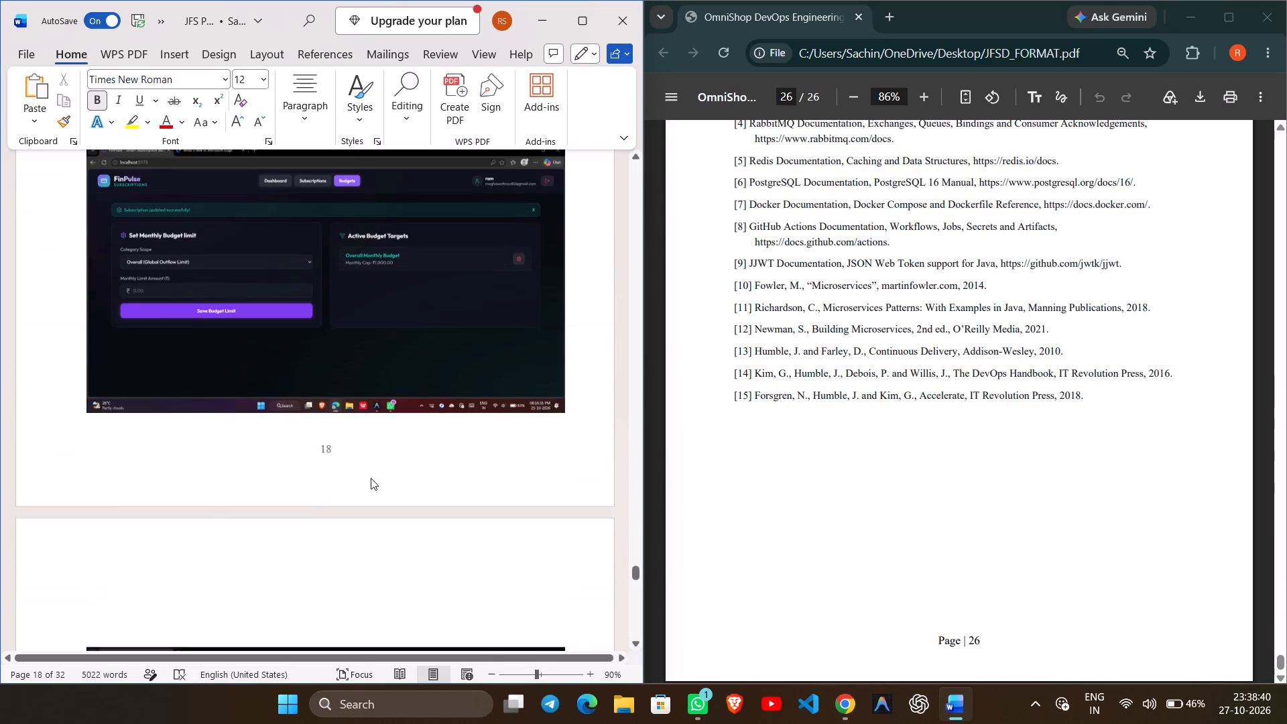
pyautogui.scroll(1, 371, 478)
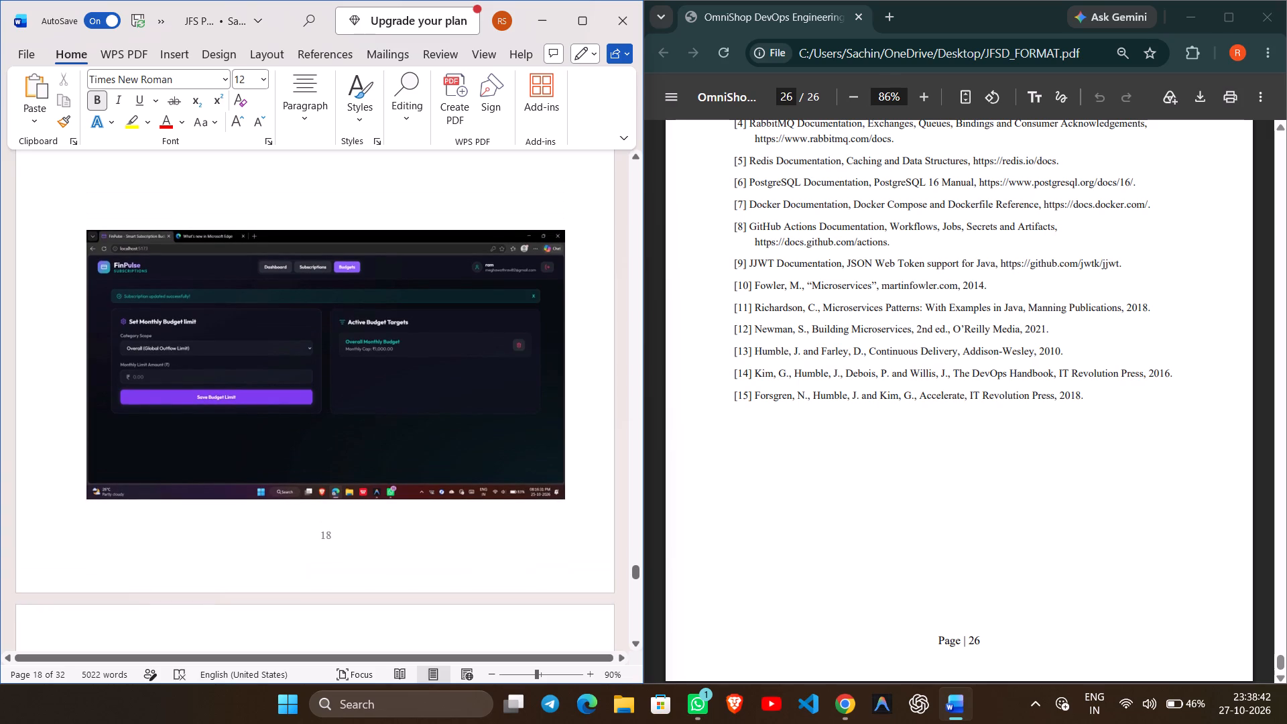
# Review the report's FinPulse screenshot pages from page 18 back to section 4.5 System Performance and User Interaction.
pyautogui.keyDown('ctrl'); pyautogui.scroll(3, 473, 376); pyautogui.keyUp('ctrl')
pyautogui.keyDown('ctrl'); pyautogui.scroll(-5, 473, 376); pyautogui.keyUp('ctrl')
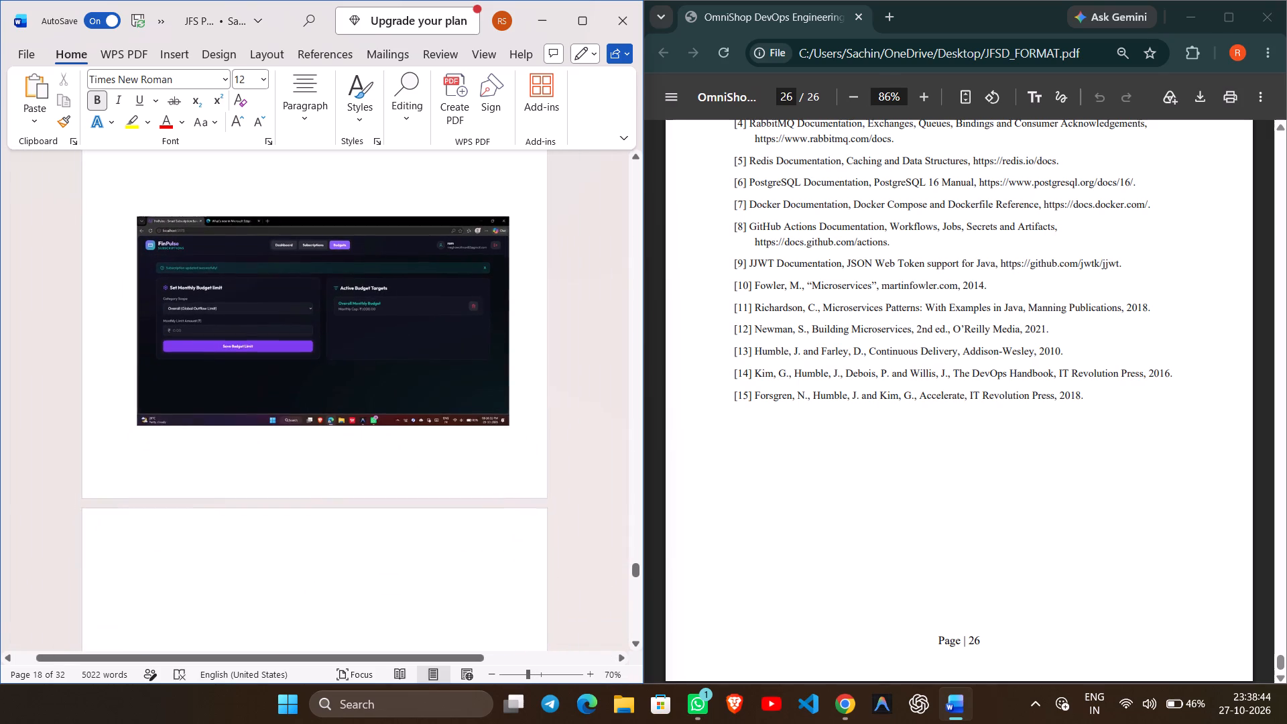
pyautogui.keyDown('ctrl'); pyautogui.scroll(2, 473, 376); pyautogui.keyUp('ctrl')
pyautogui.scroll(2, 473, 376)
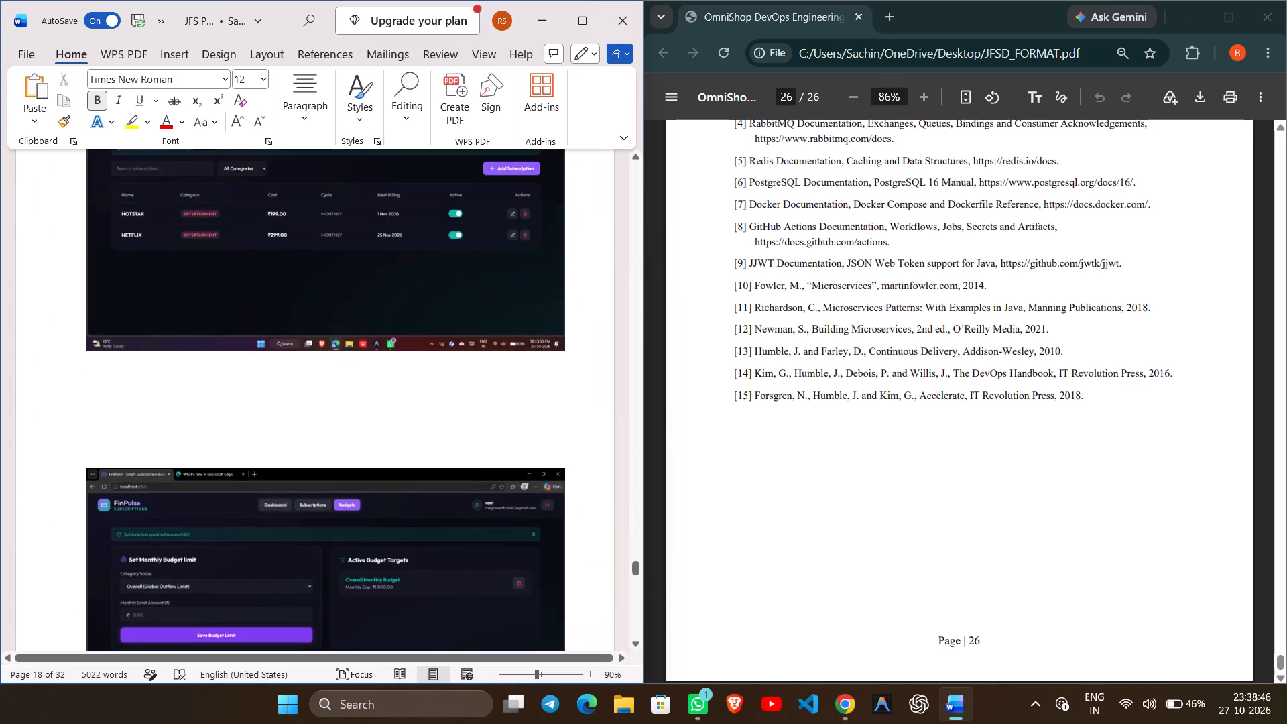
pyautogui.scroll(7, 473, 376)
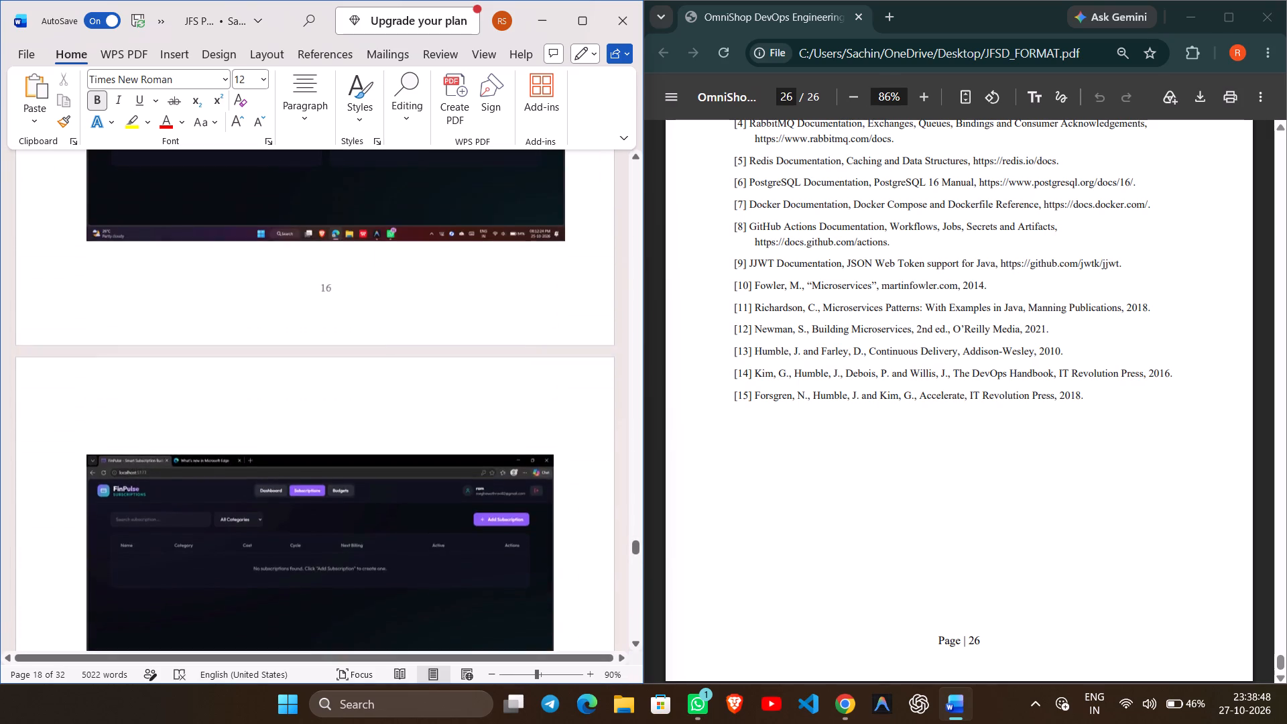
pyautogui.scroll(5, 473, 376)
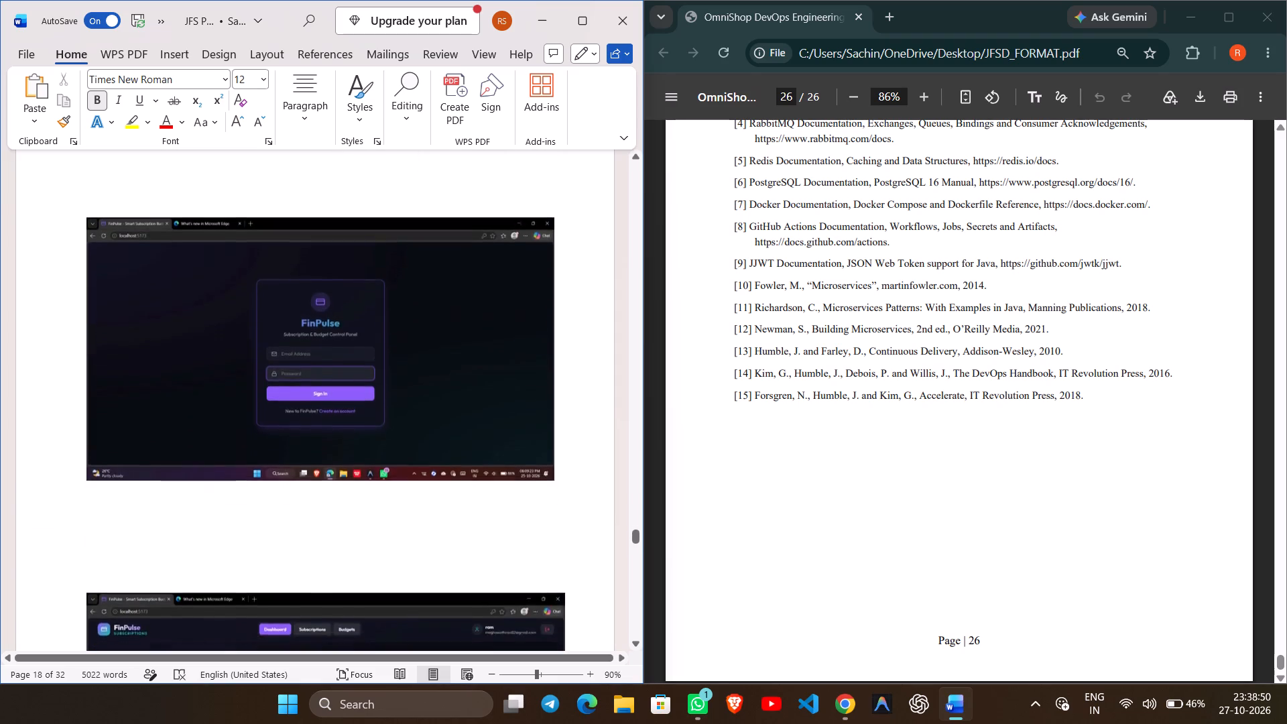
pyautogui.scroll(1, 473, 376)
pyautogui.keyDown('ctrl'); pyautogui.scroll(-1, 473, 376); pyautogui.keyUp('ctrl')
pyautogui.scroll(2, 473, 376)
pyautogui.scroll(-1, 473, 376)
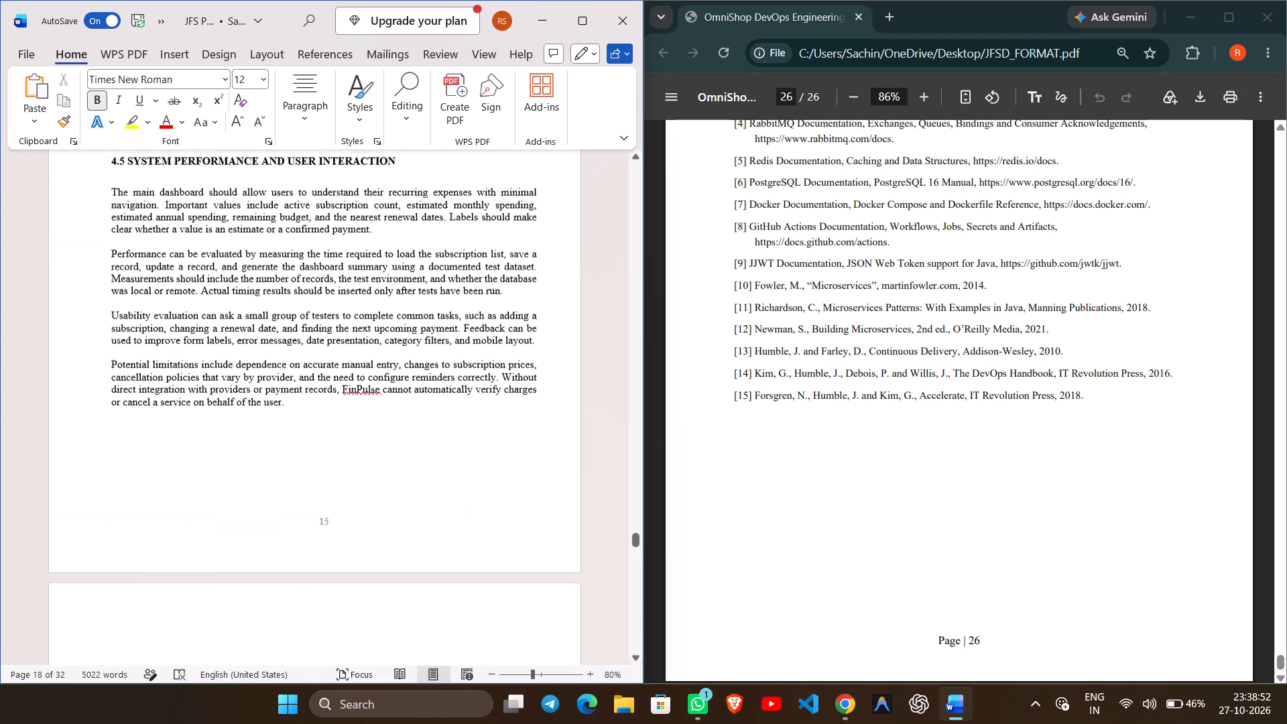
# Check the report's future scope text and References page against Chapter 8 and the References list in the reference PDF.
pyautogui.scroll(-5, 473, 376)
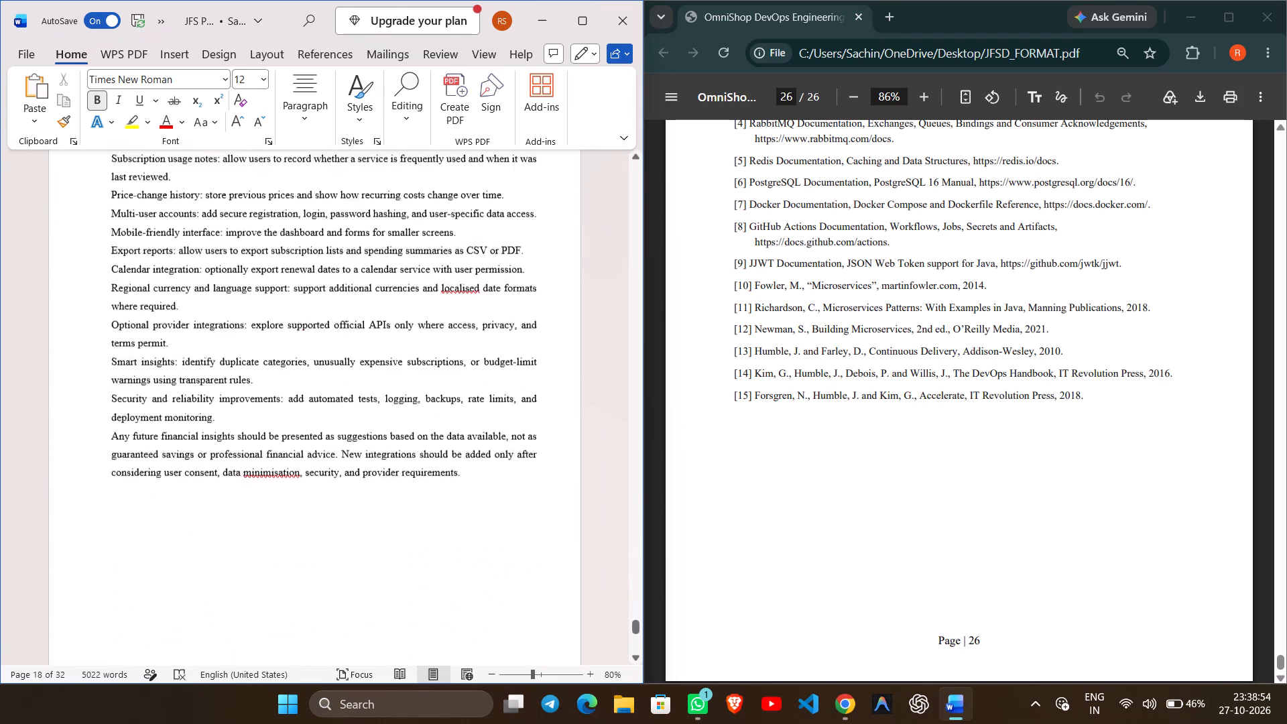
pyautogui.scroll(-5, 473, 376)
pyautogui.scroll(4, 473, 376)
pyautogui.scroll(-1, 473, 376)
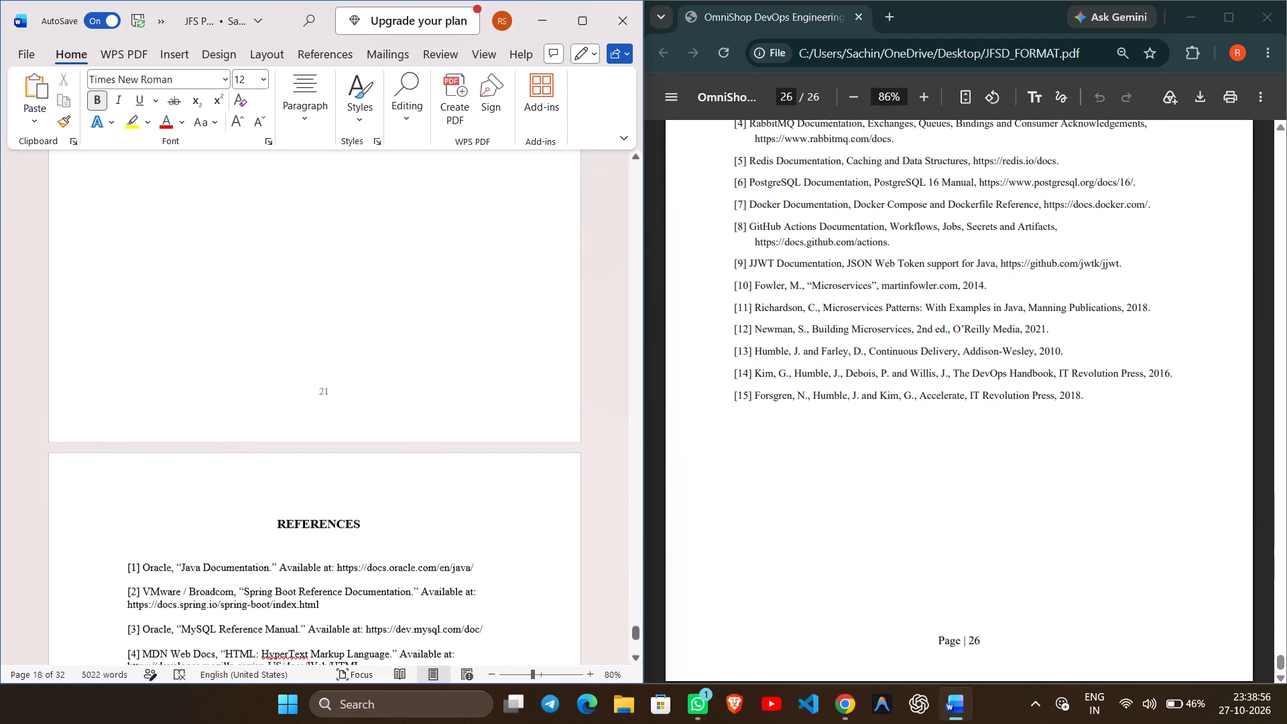
pyautogui.scroll(-1, 473, 376)
pyautogui.scroll(2, 765, 464)
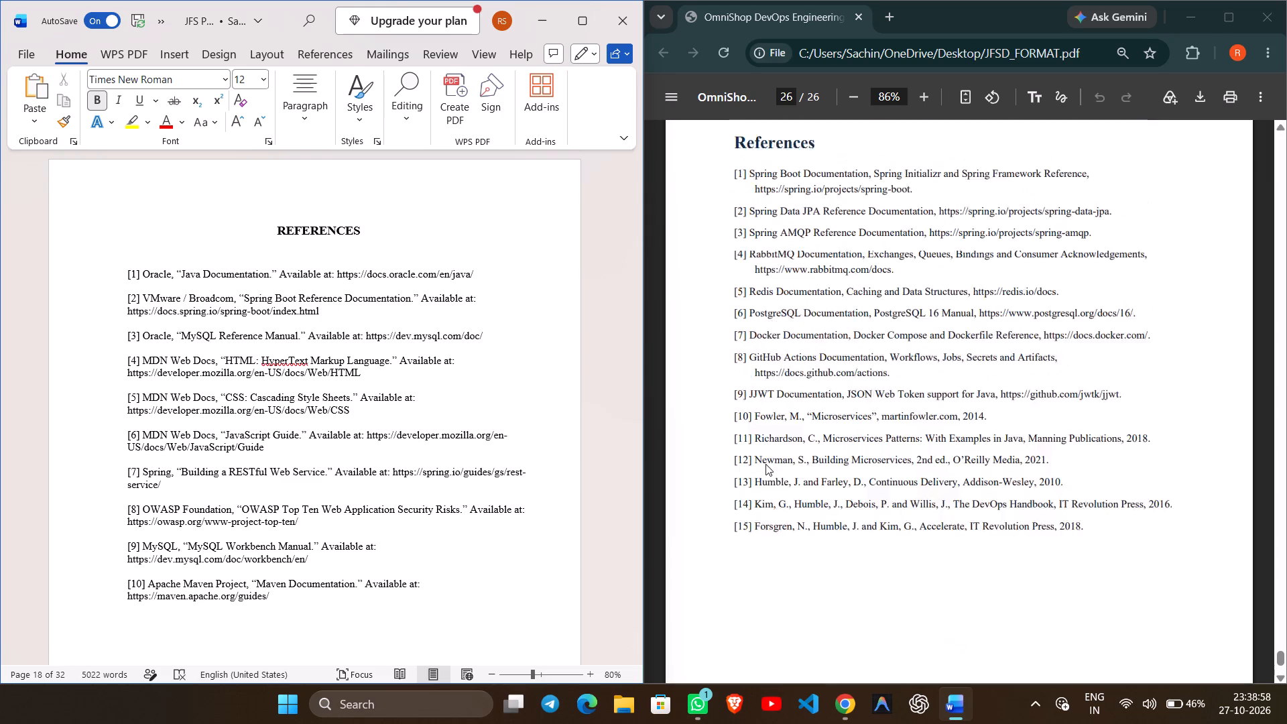
pyautogui.scroll(4, 765, 464)
pyautogui.scroll(-1, 765, 464)
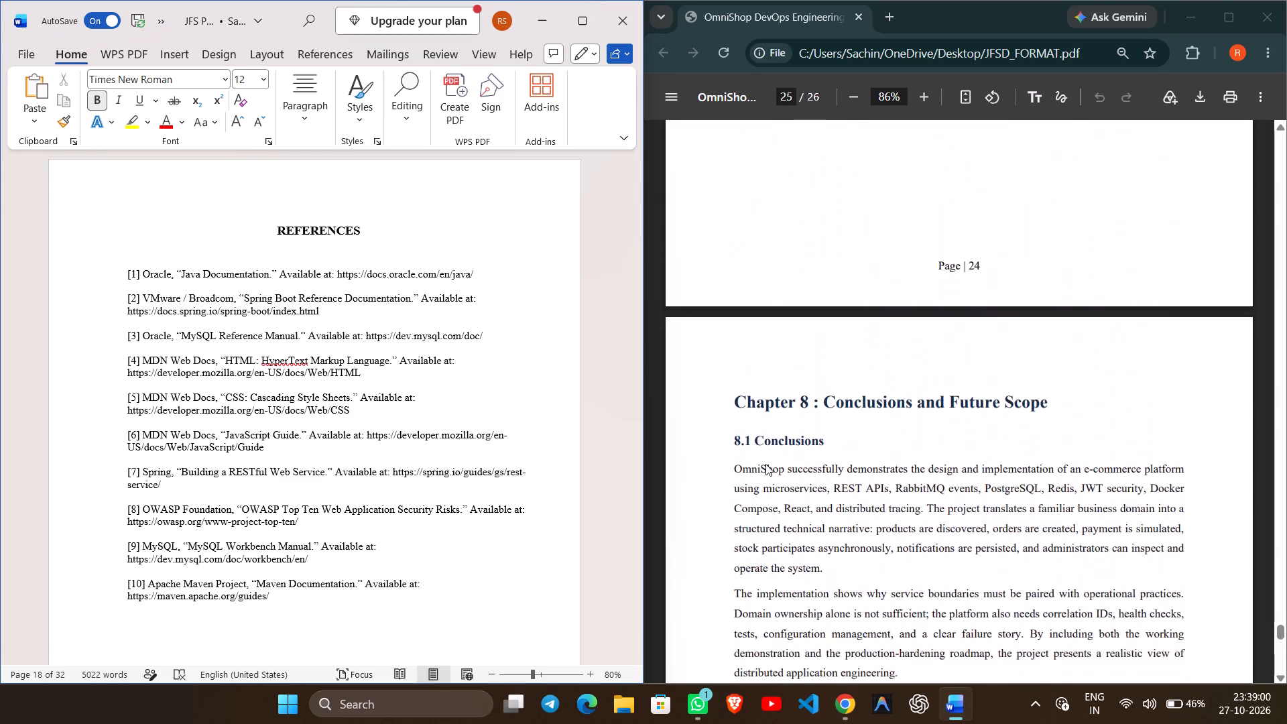
pyautogui.scroll(-1, 765, 464)
pyautogui.scroll(3, 505, 460)
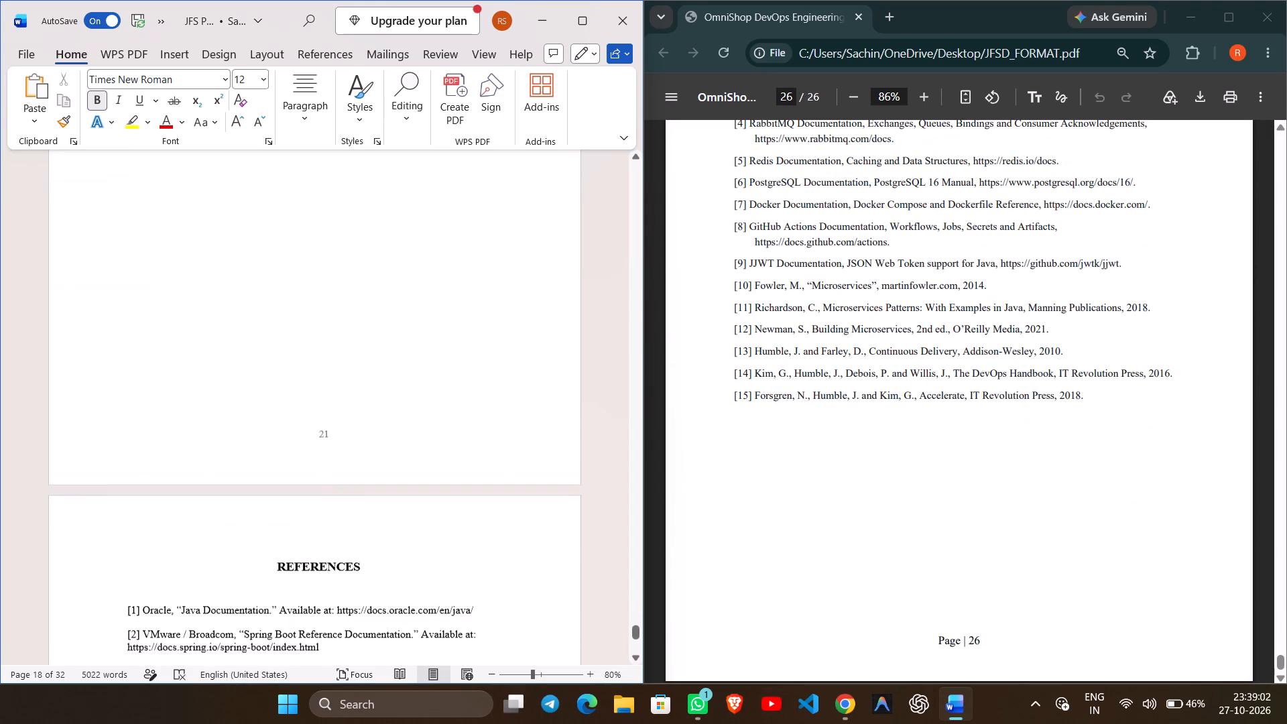
# Review the report backwards from Chapter 5 through the dashboard screenshot on page 19 to section 2.2 Subscription Economy and Recurring Payments.
pyautogui.scroll(2, 505, 460)
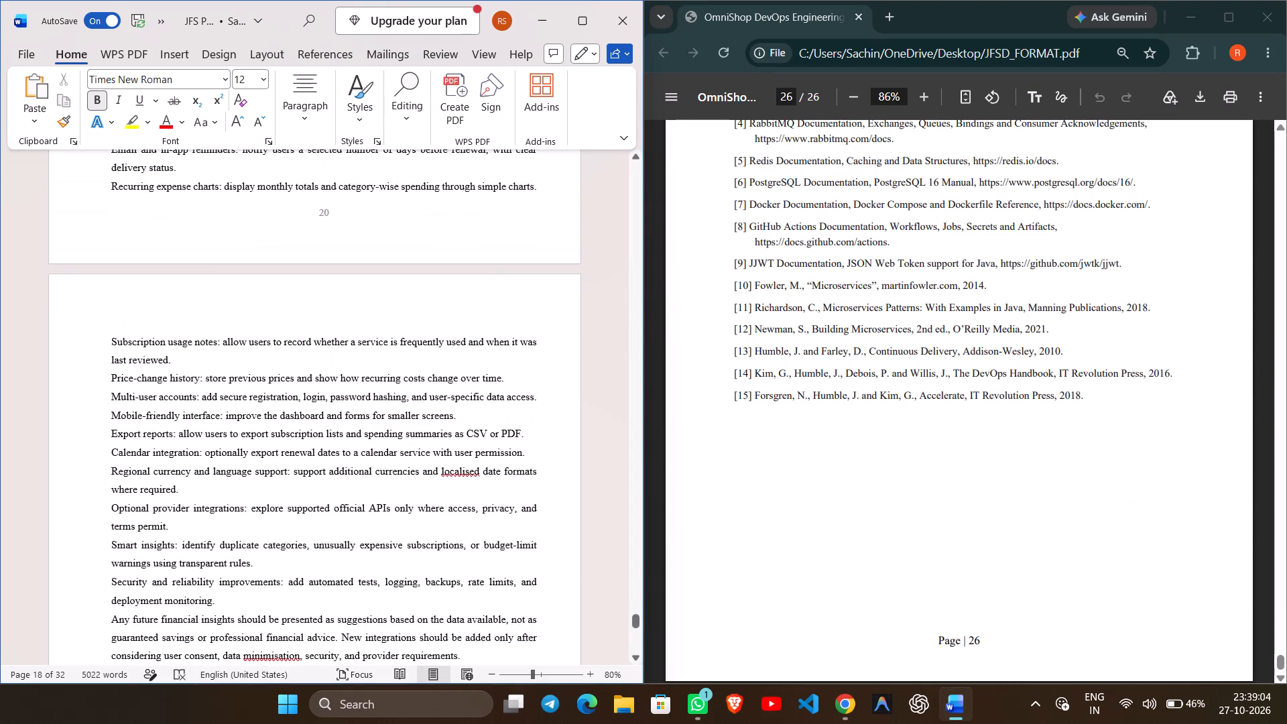
pyautogui.scroll(3, 505, 460)
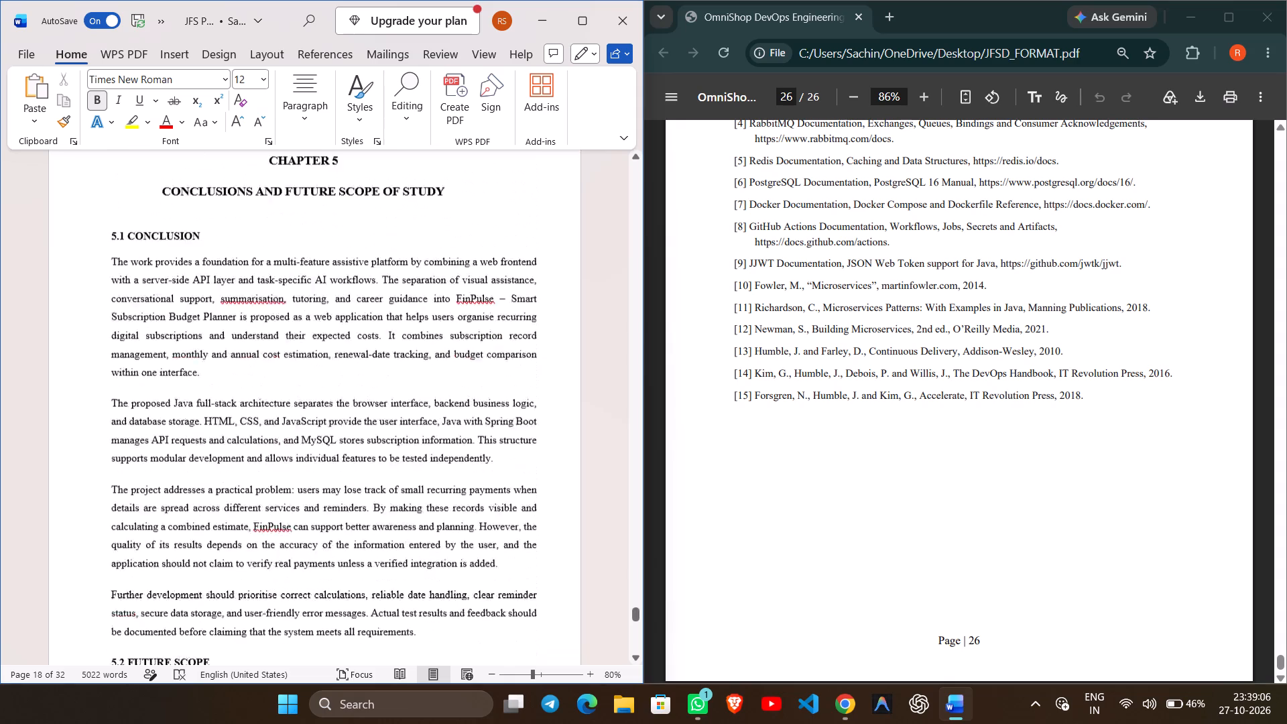
pyautogui.scroll(1, 505, 460)
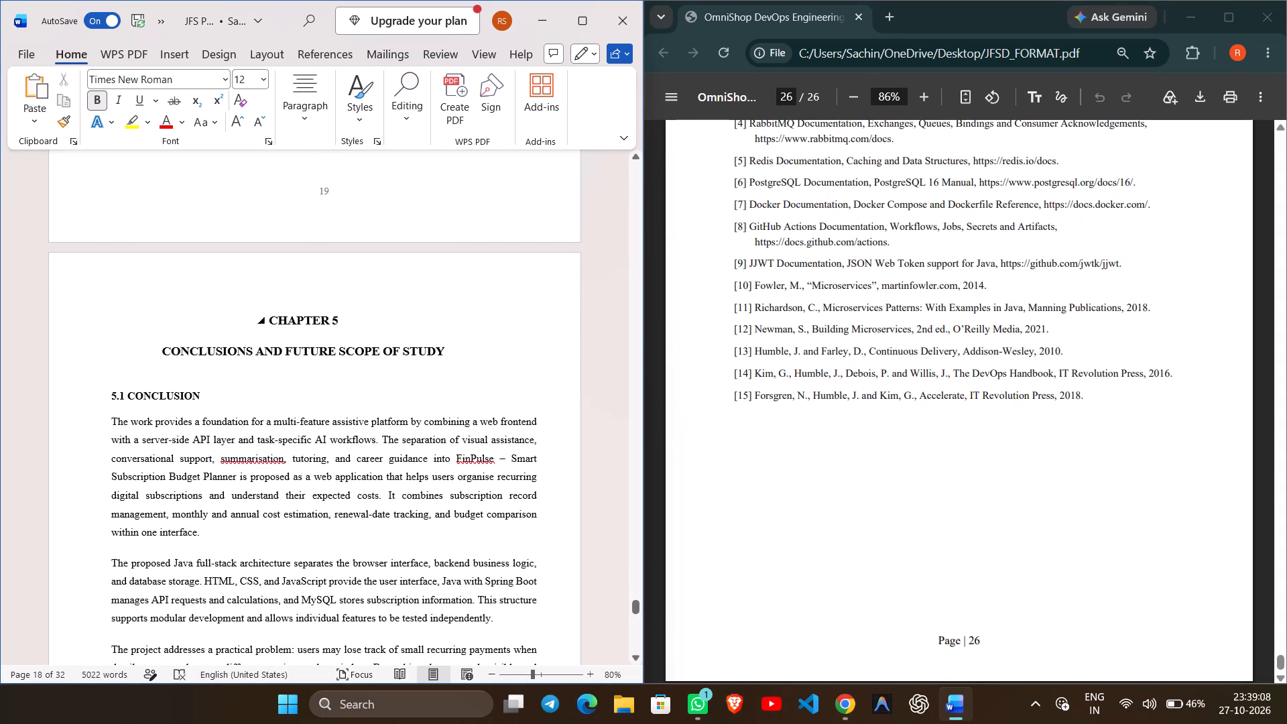
pyautogui.scroll(3, 488, 306)
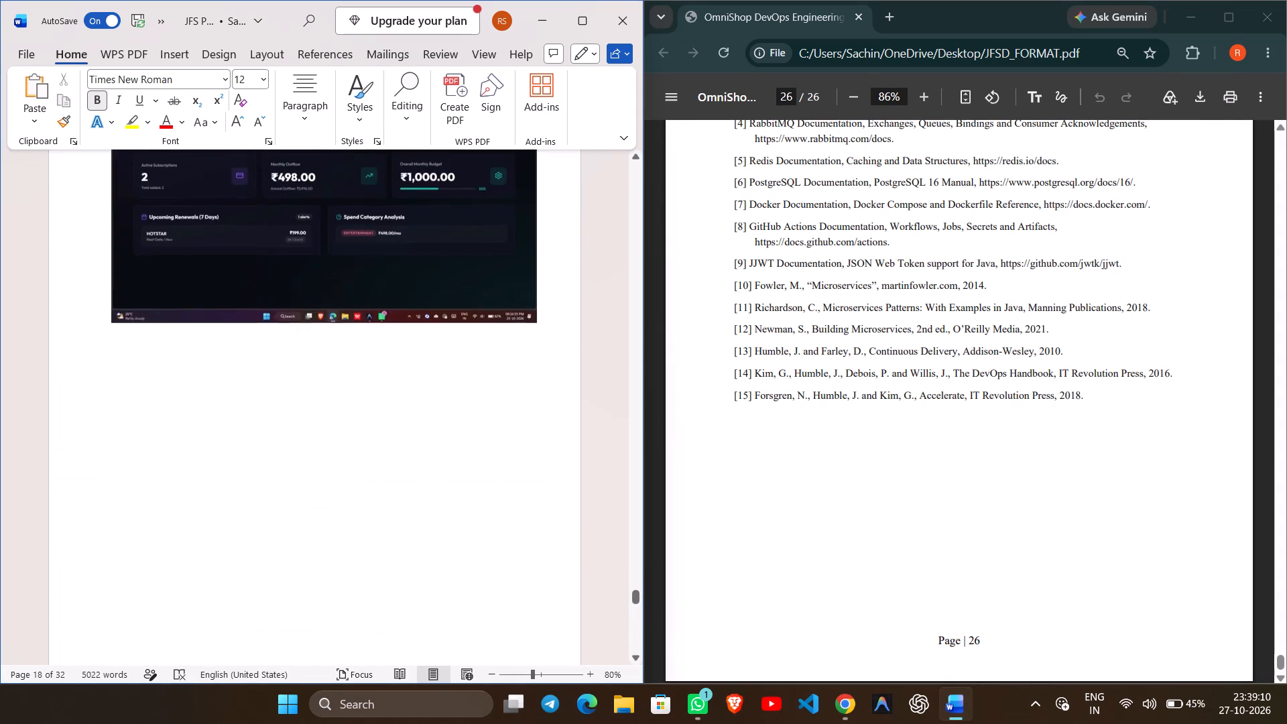
pyautogui.scroll(2, 488, 306)
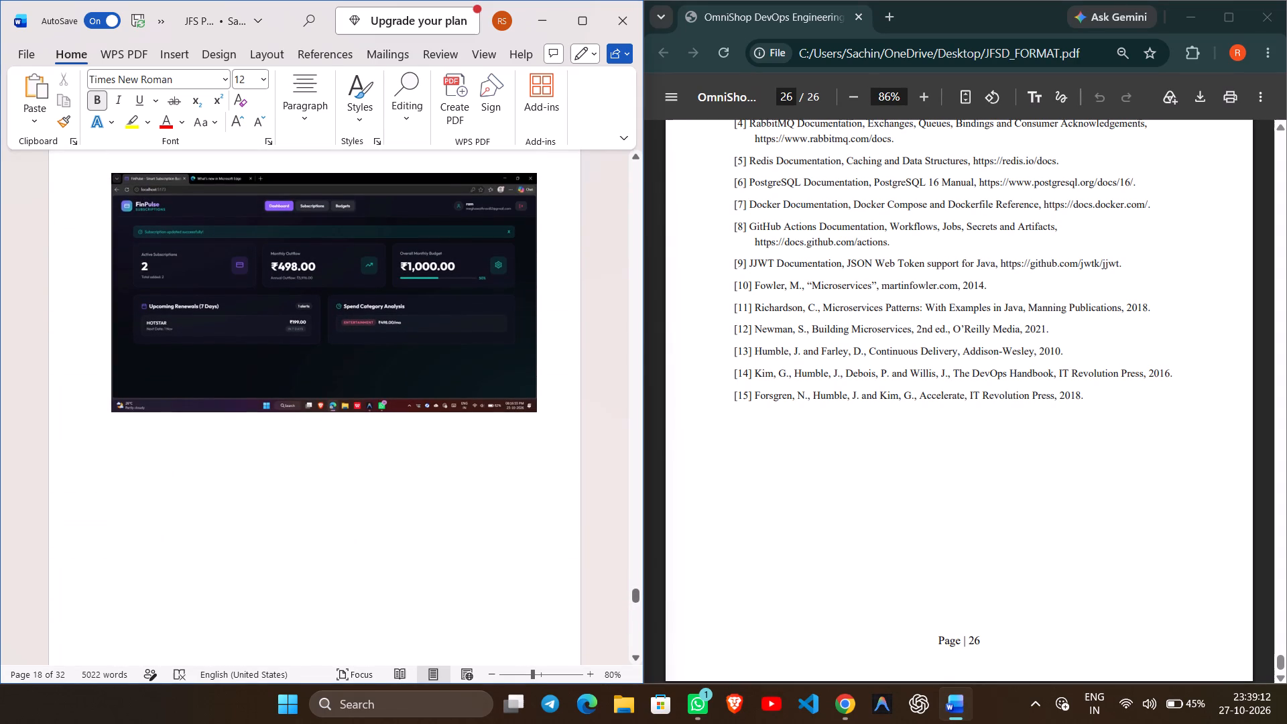
pyautogui.scroll(1, 513, 405)
pyautogui.keyDown('ctrl'); pyautogui.scroll(1, 513, 405); pyautogui.keyUp('ctrl')
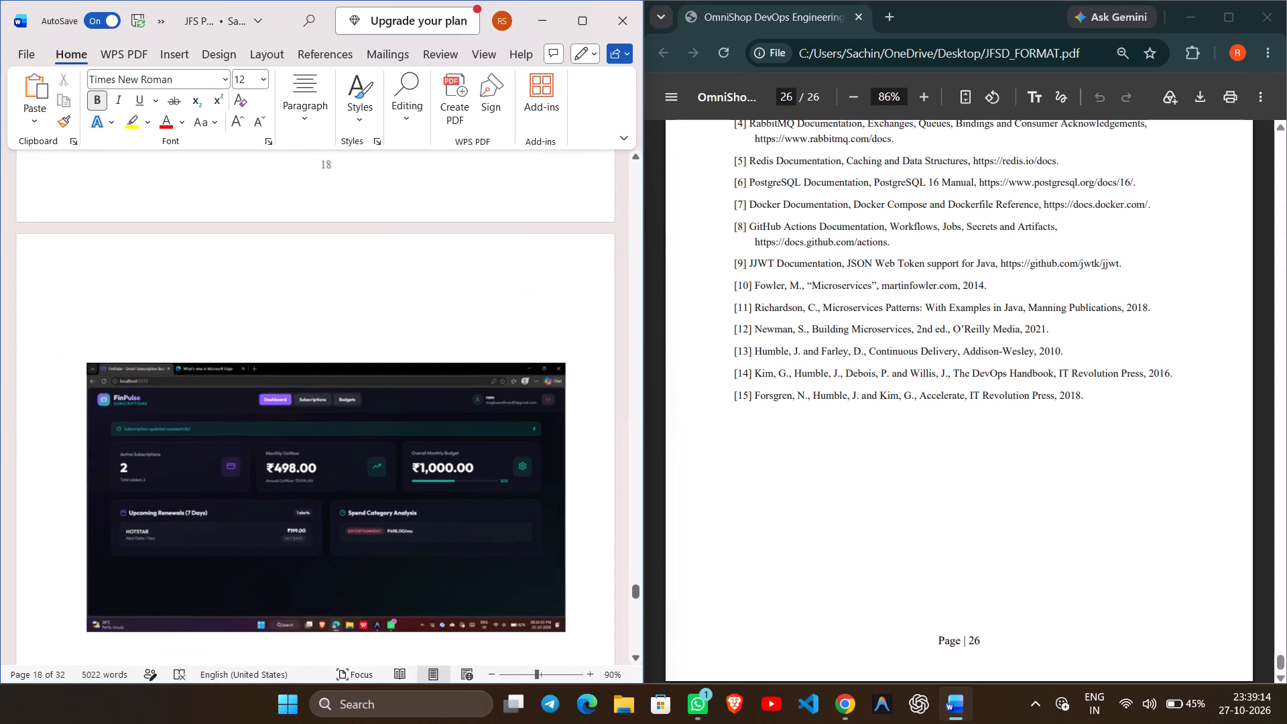
pyautogui.scroll(-1, 516, 502)
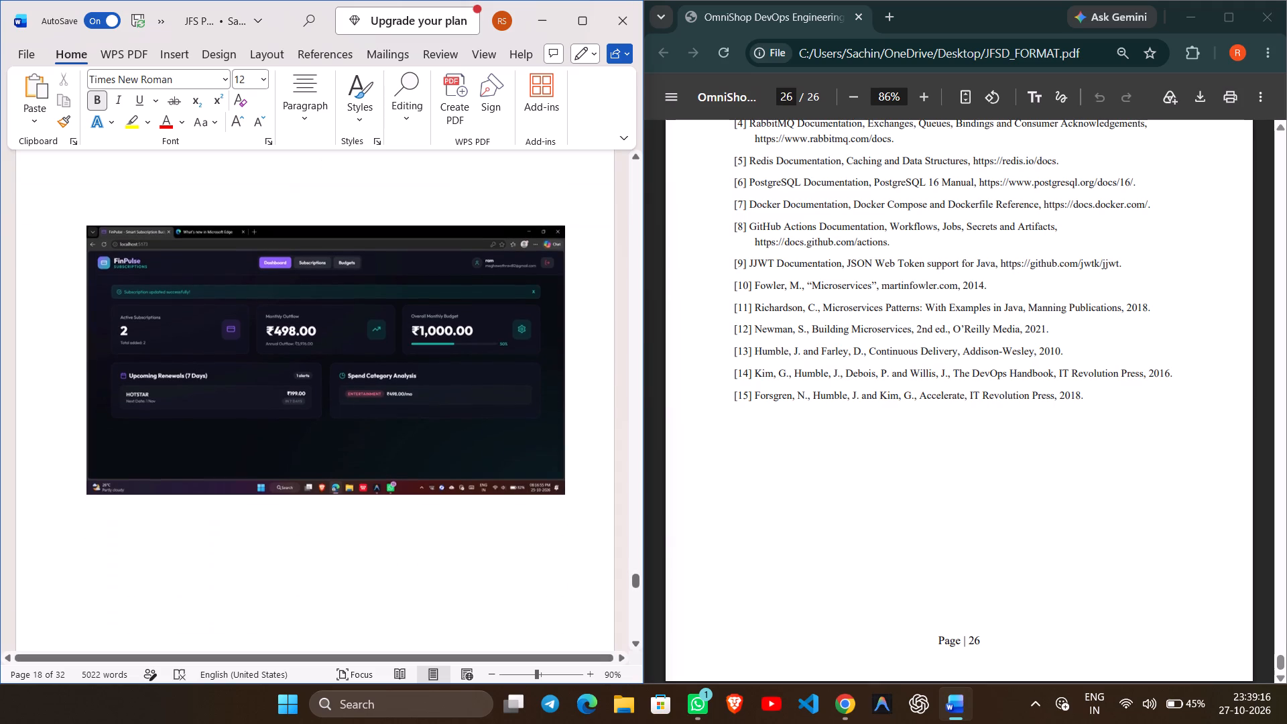
pyautogui.keyDown('ctrl'); pyautogui.scroll(-2, 516, 535); pyautogui.keyUp('ctrl')
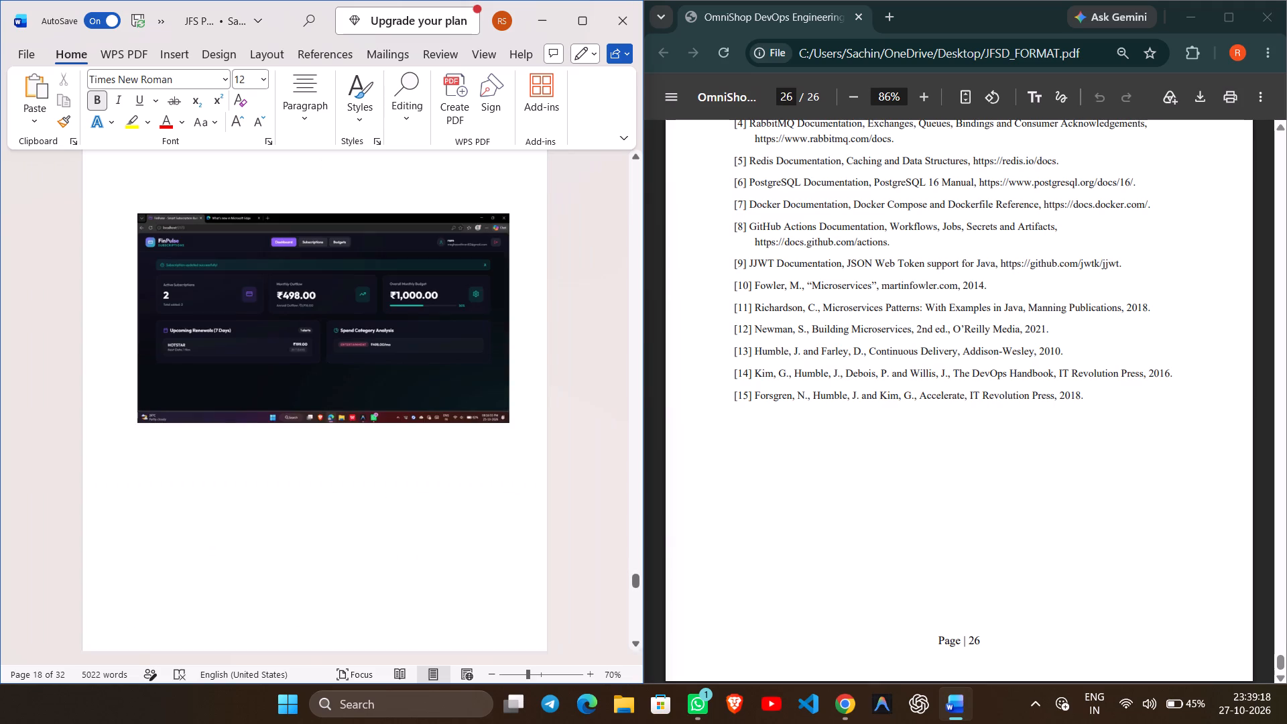
pyautogui.scroll(3, 516, 535)
pyautogui.scroll(20, 516, 535)
pyautogui.scroll(1, 516, 535)
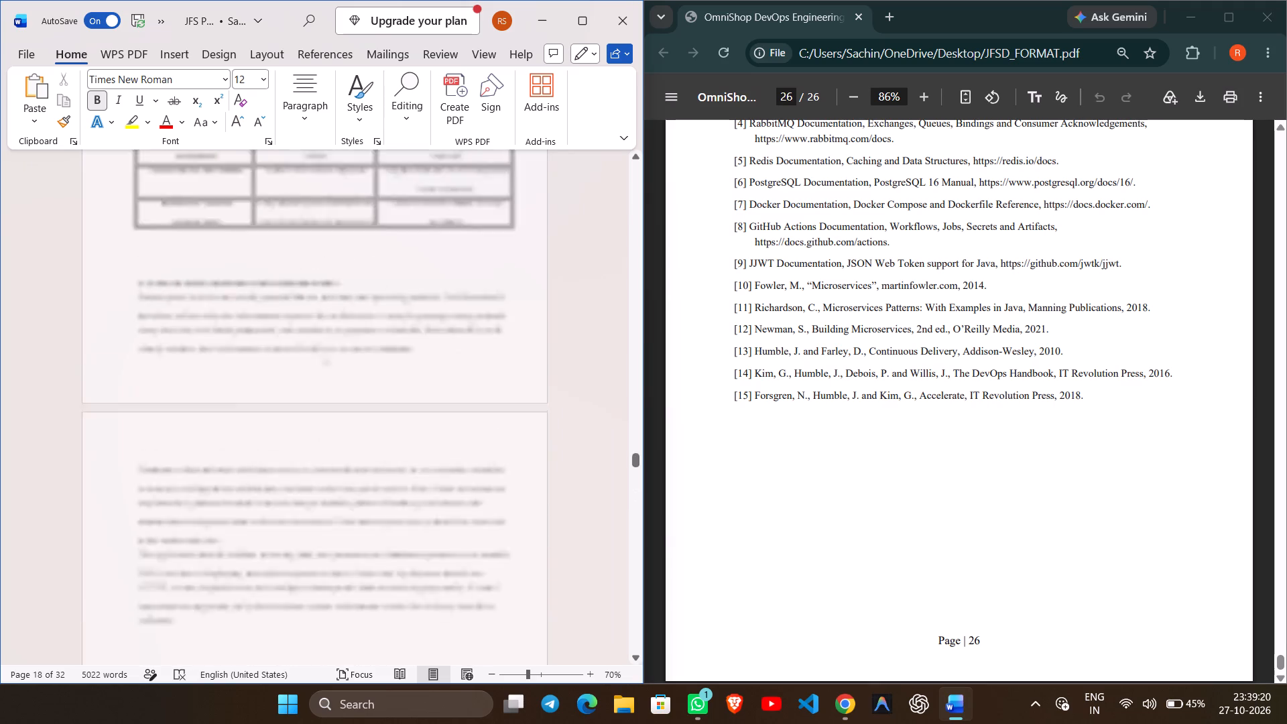
pyautogui.scroll(8, 516, 535)
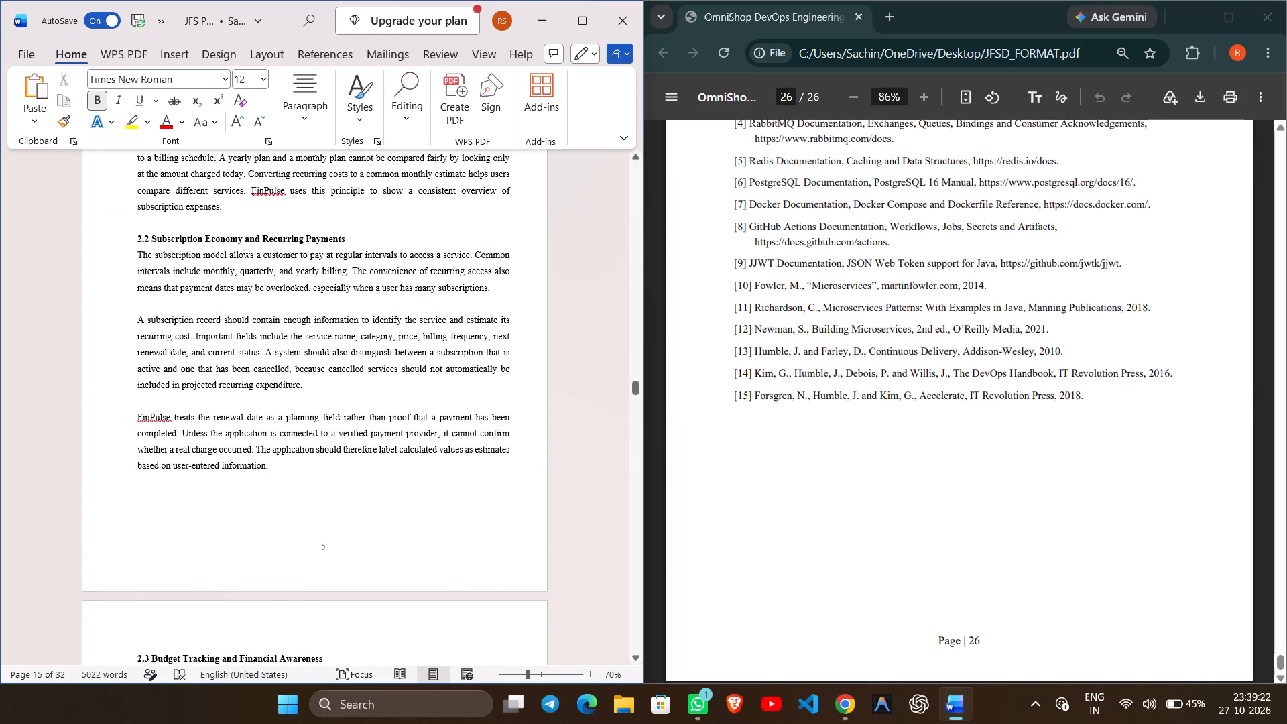
# Save the project report.
pyautogui.hotkey('ctrl', 's')
# Close the reference PDF and maximize the report window with the page at 100% zoom.
pyautogui.click(1261, 22)
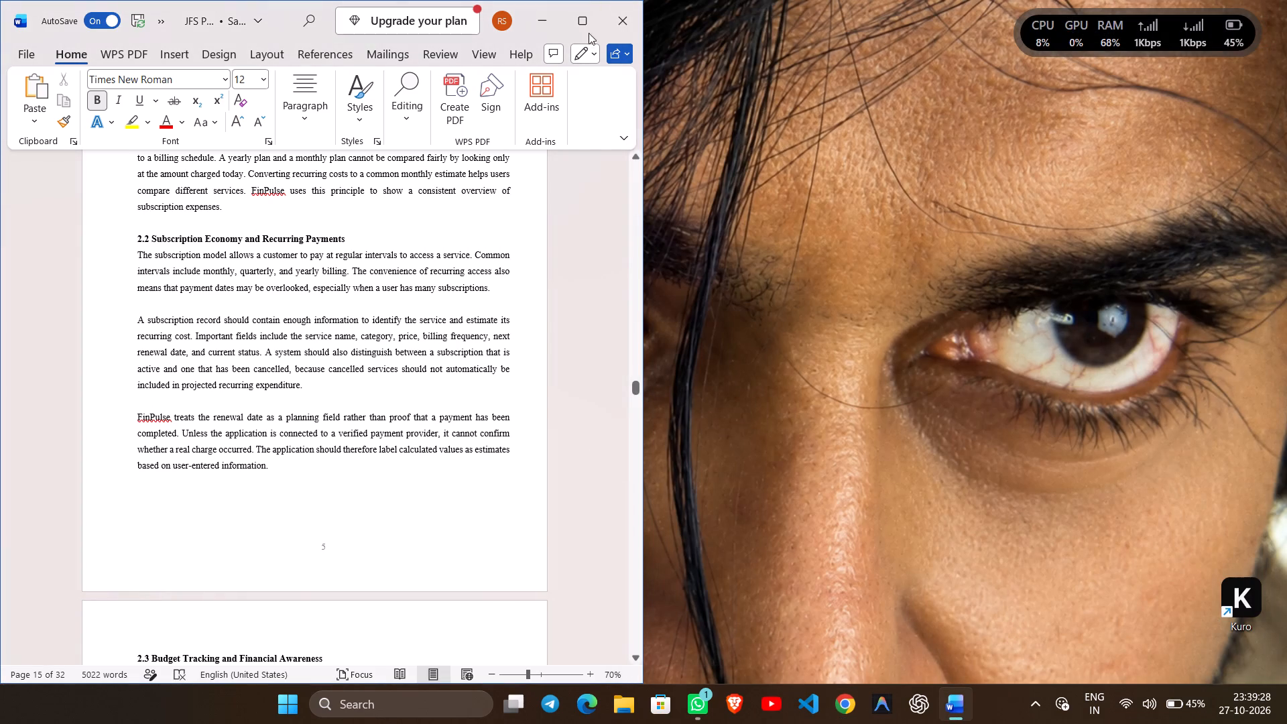
pyautogui.click(580, 25)
pyautogui.scroll(1, 607, 360)
pyautogui.keyDown('ctrl'); pyautogui.scroll(1, 607, 360); pyautogui.keyUp('ctrl')
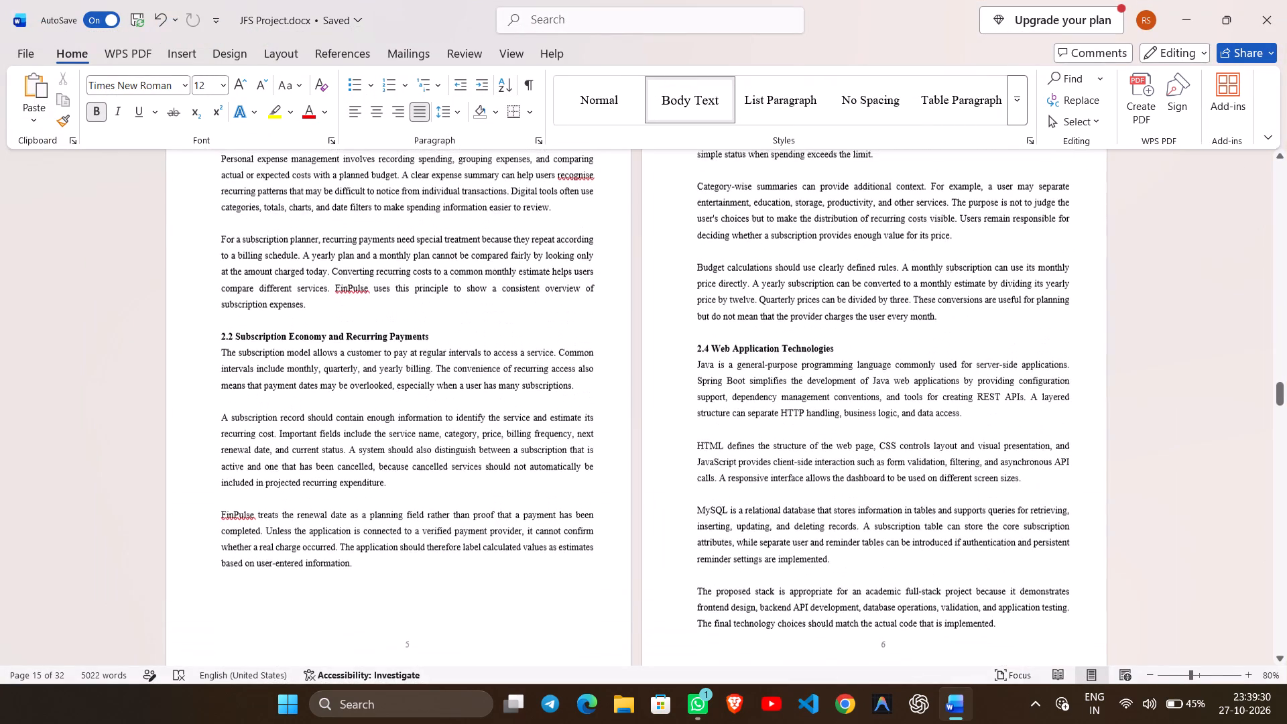
pyautogui.keyDown('ctrl'); pyautogui.scroll(2, 607, 360); pyautogui.keyUp('ctrl')
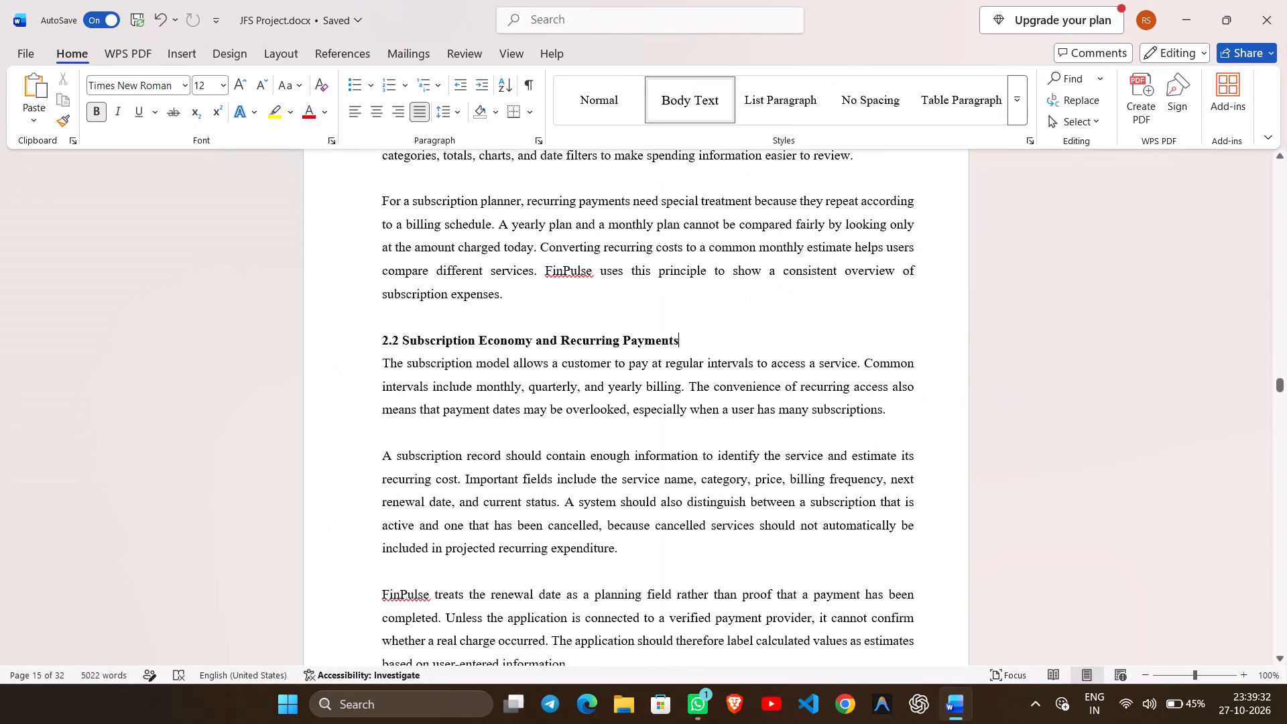
pyautogui.keyDown('ctrl'); pyautogui.scroll(1, 607, 360); pyautogui.keyUp('ctrl')
pyautogui.keyDown('ctrl'); pyautogui.scroll(-1, 607, 360); pyautogui.keyUp('ctrl')
# Save the project report again at section 2.2.
pyautogui.hotkey('ctrl', 's')
# Return to the report's Java Full Stack Development cover page.
pyautogui.scroll(18, 607, 360)
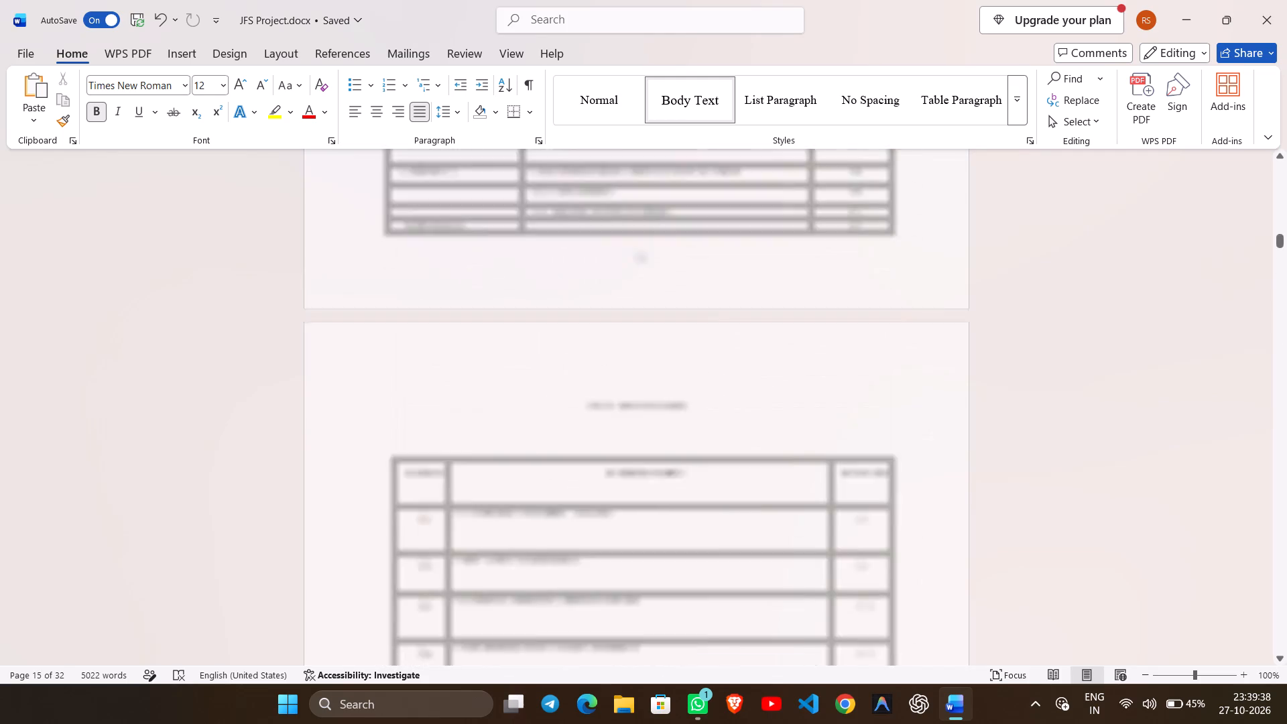
pyautogui.scroll(15, 607, 360)
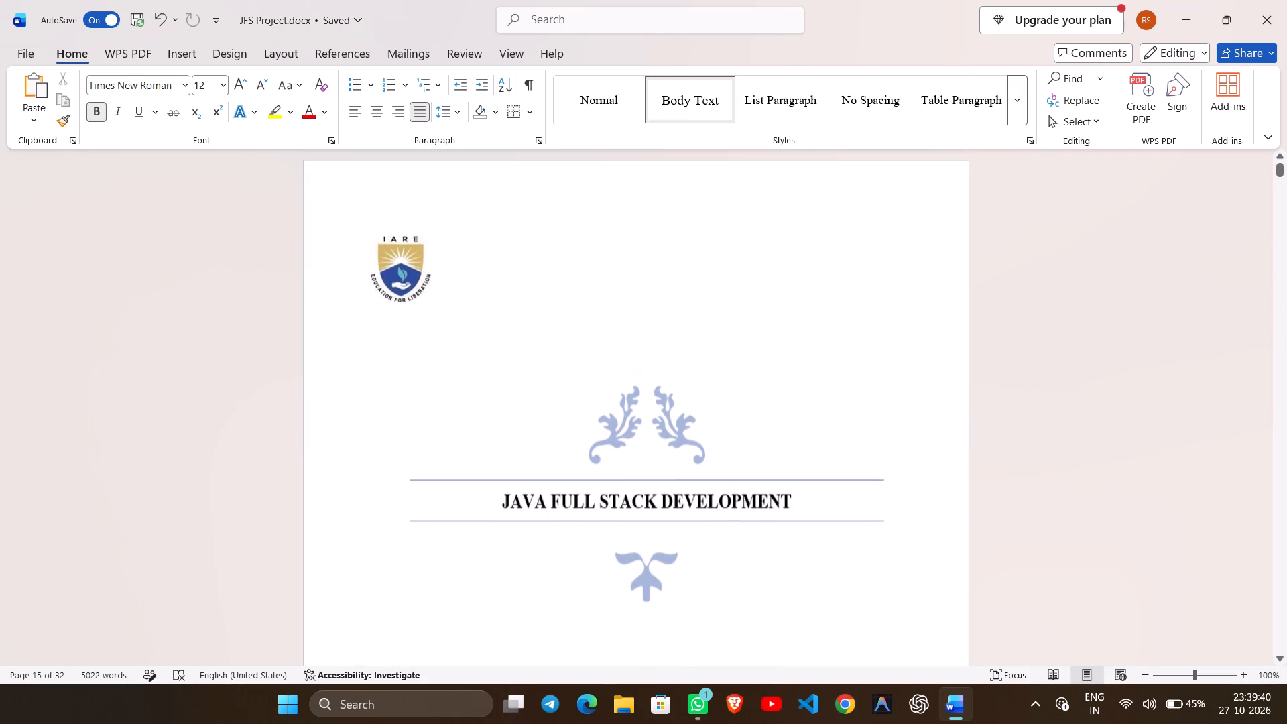
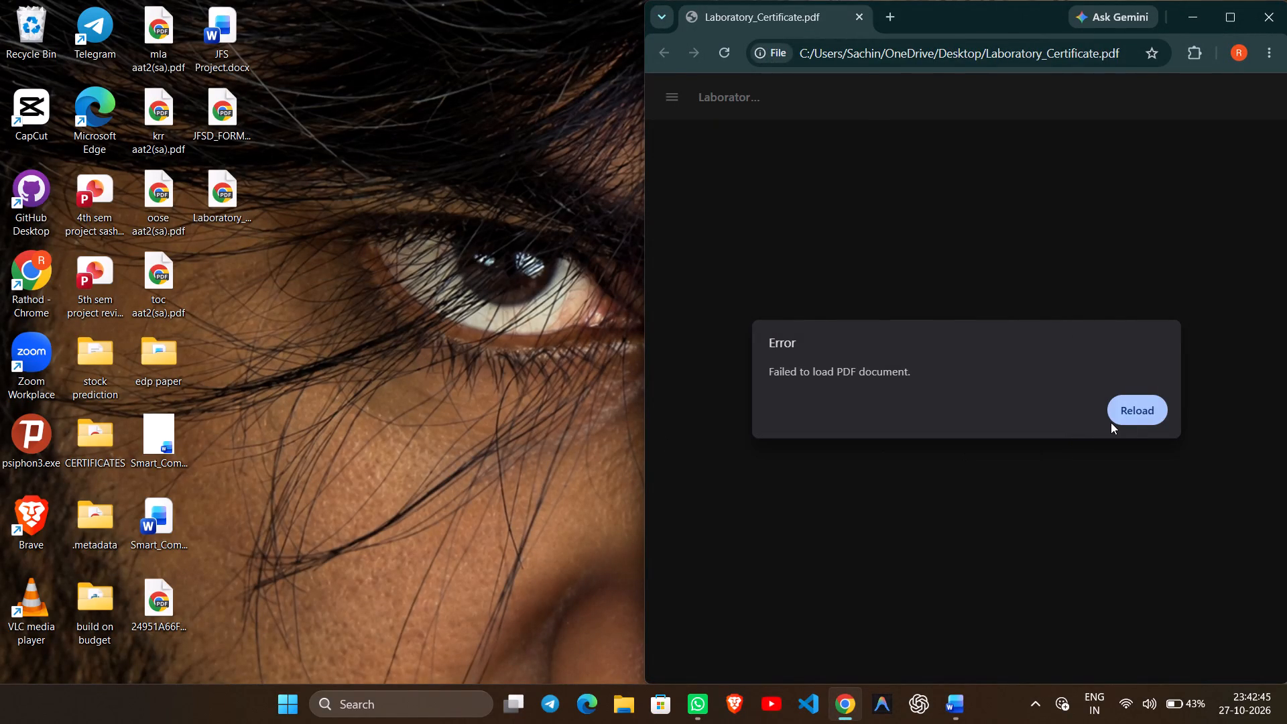
# Try to reload the Laboratory_Certificate.pdf document, and close it.
pyautogui.click(1138, 410)
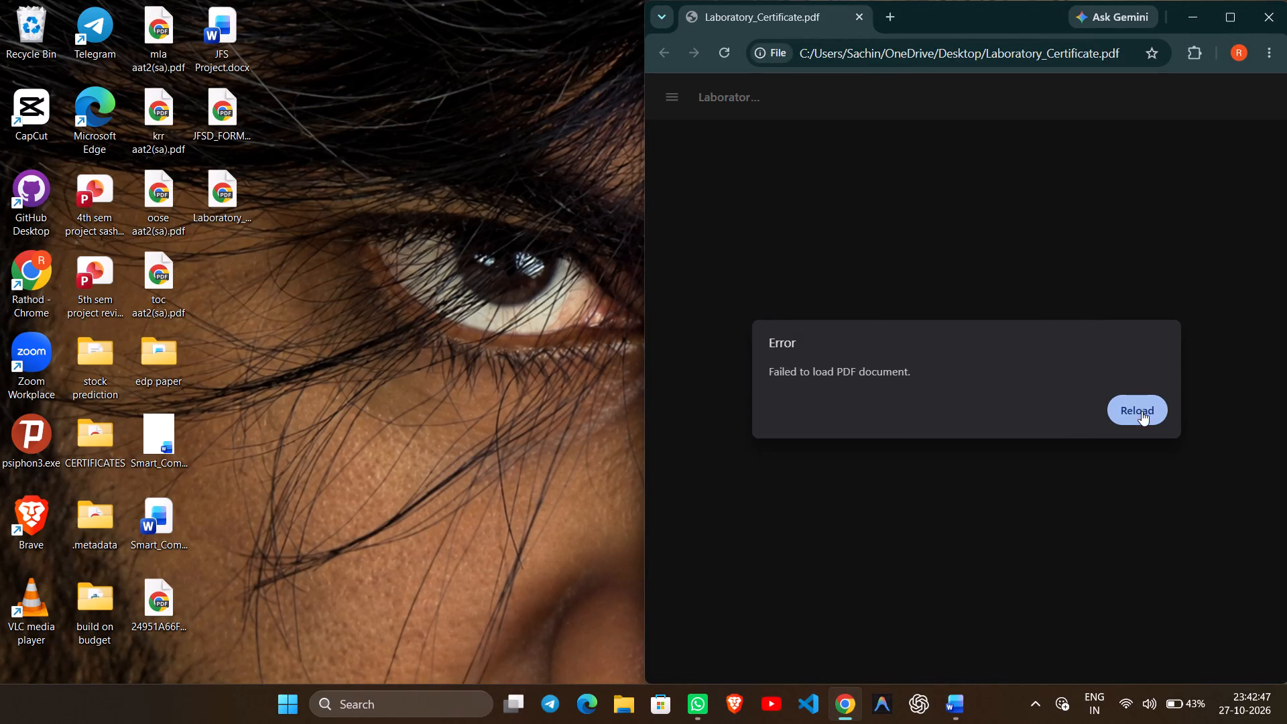
pyautogui.click(1142, 411)
pyautogui.doubleClick(1142, 411)
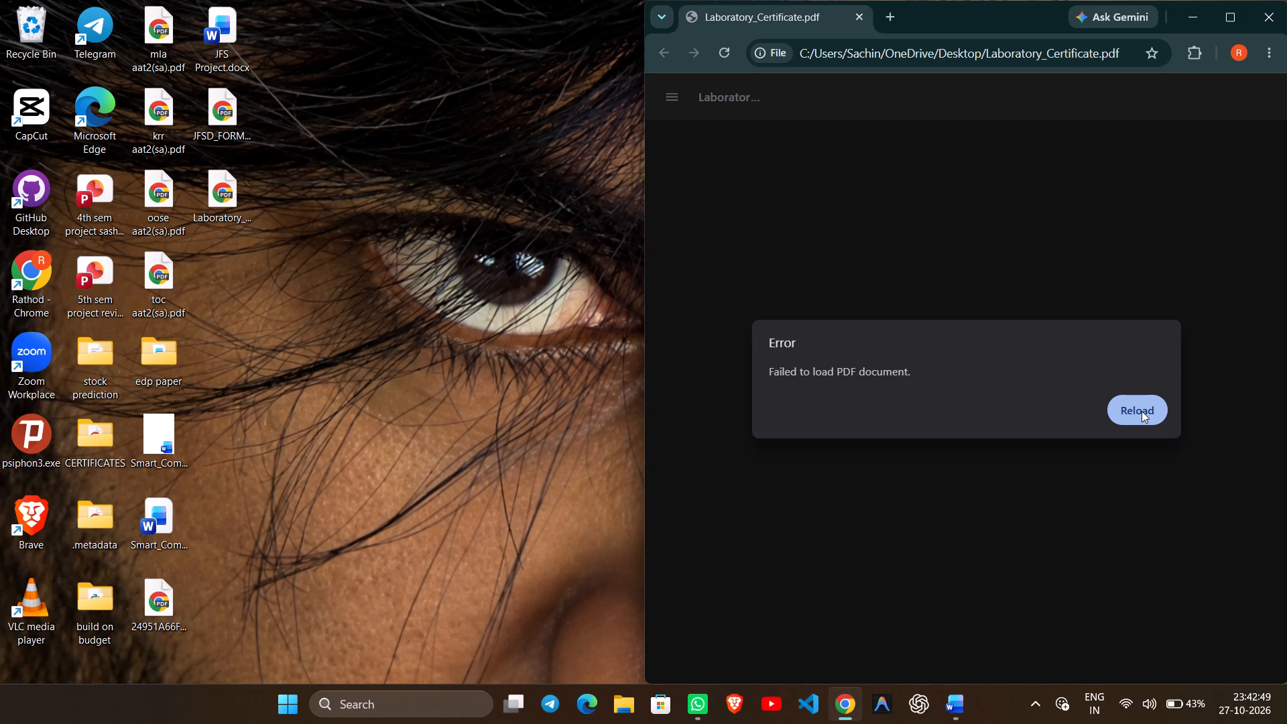
pyautogui.click(860, 15)
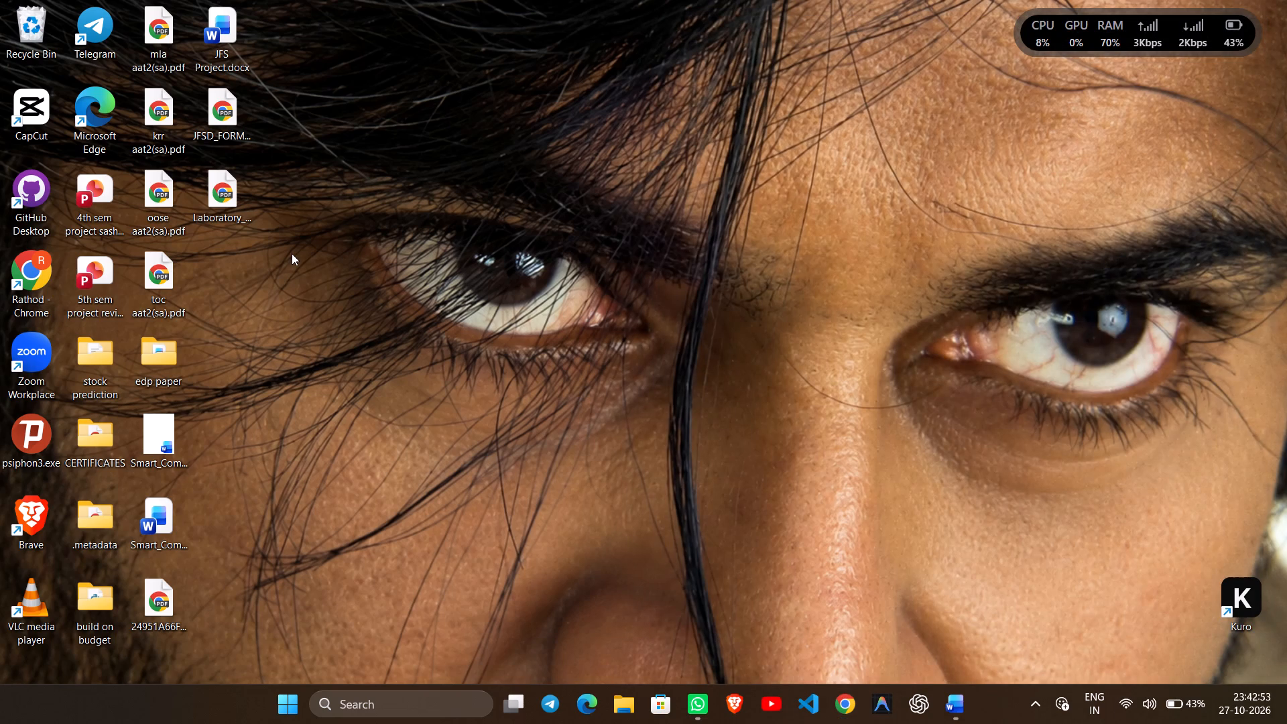
# Delete the Laboratory_Certificate.pdf file from the desktop.
pyautogui.moveTo(292, 253); pyautogui.dragTo(209, 194)
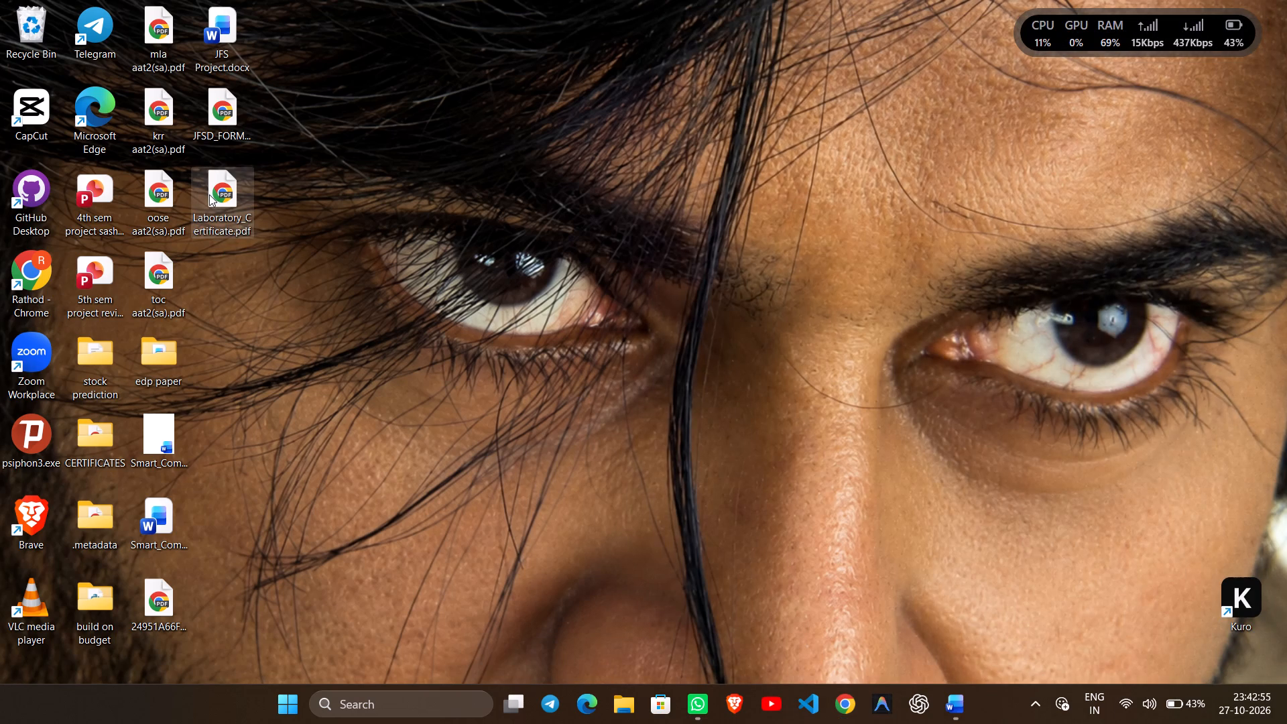
pyautogui.press('Delete')
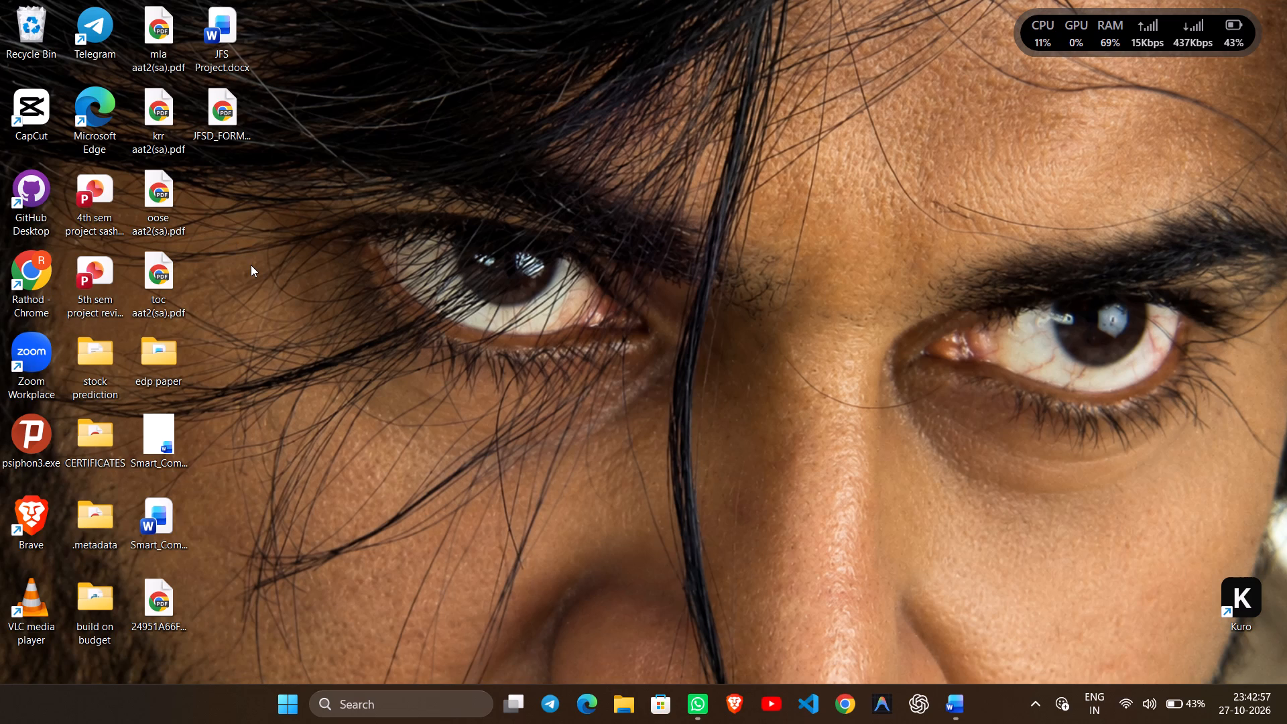
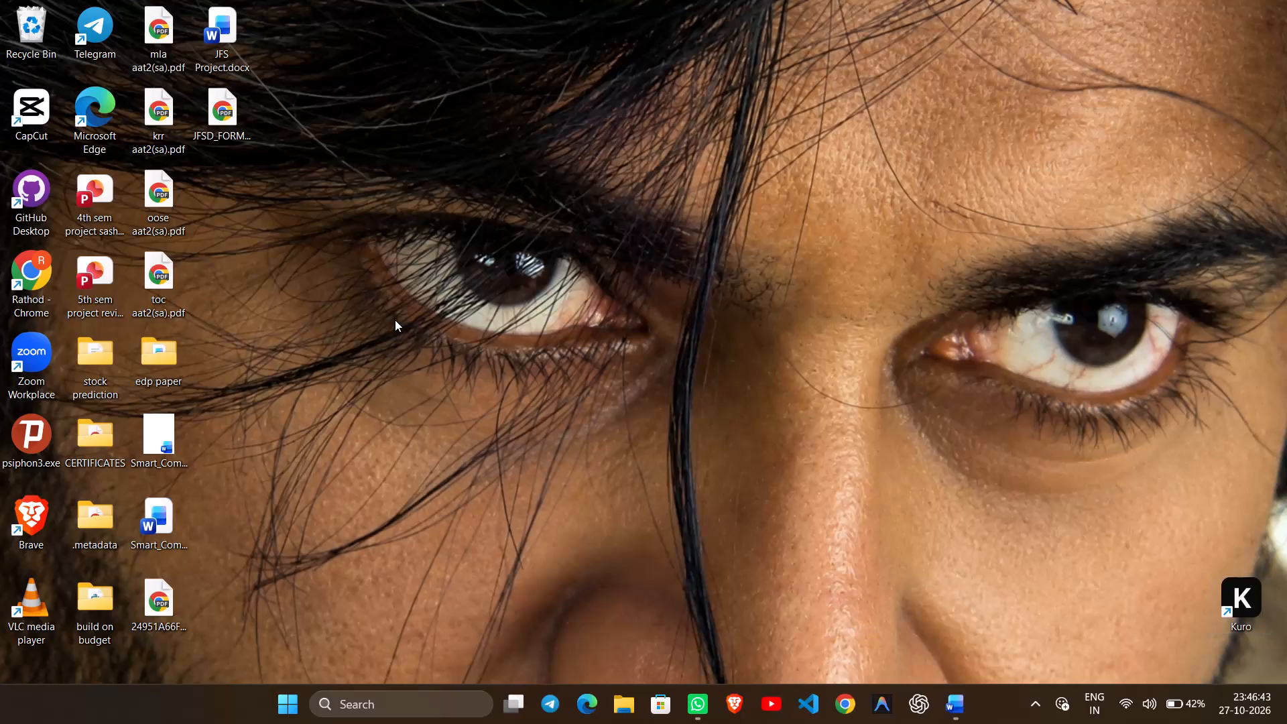
# Refresh the desktop to update the files shown on it.
pyautogui.rightClick(395, 320)
pyautogui.click(473, 395)
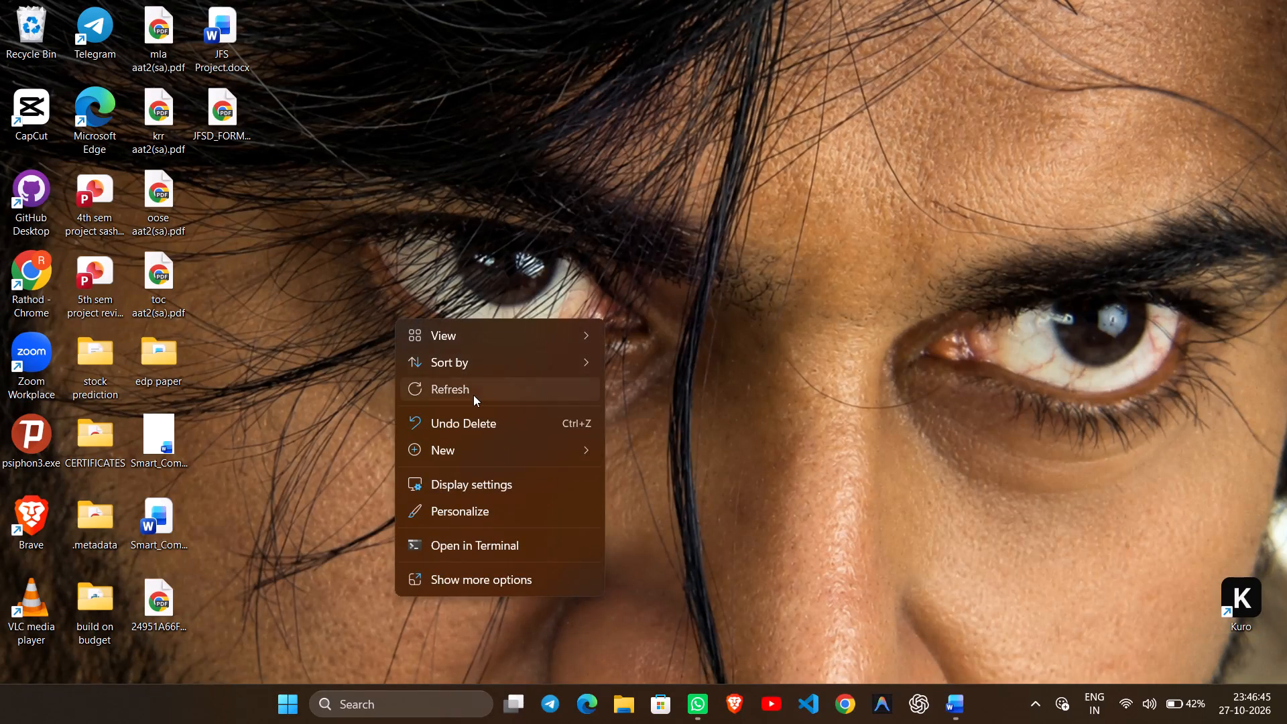
# Open Laboratory_Certificate.pdf from the desktop, try to reload the document, and close it.
pyautogui.doubleClick(225, 196)
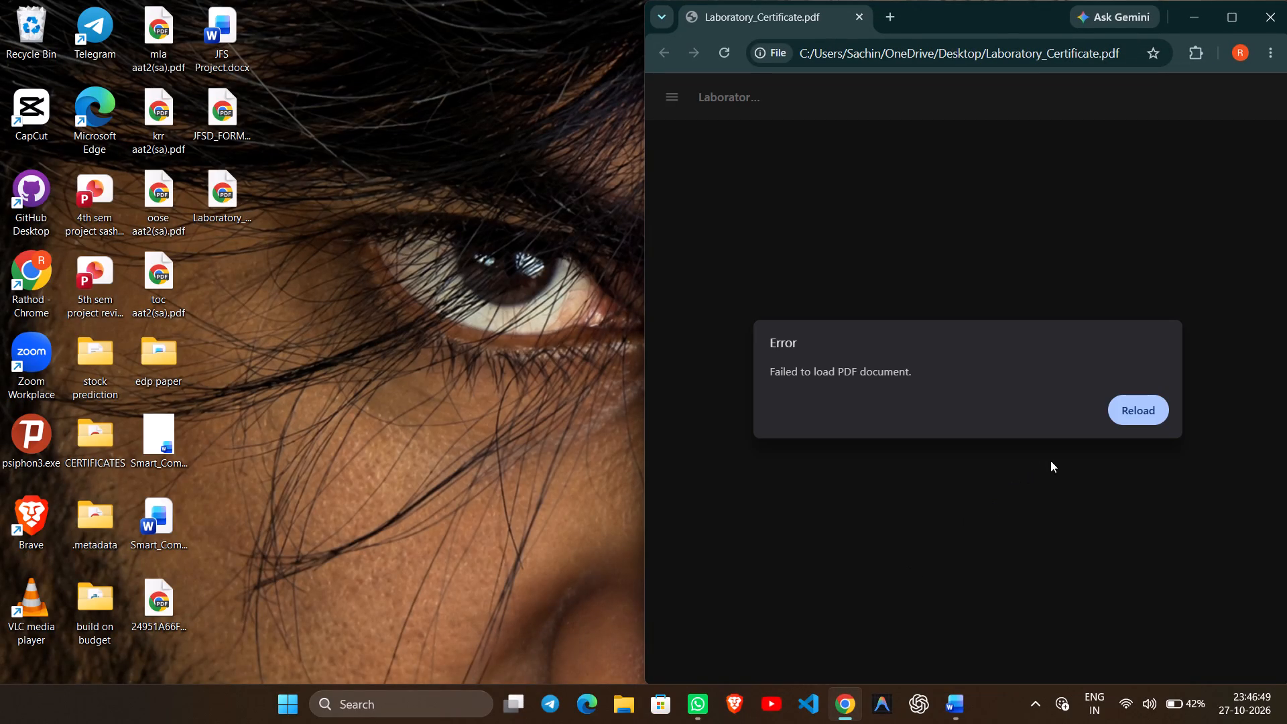
pyautogui.click(1111, 420)
pyautogui.click(1117, 418)
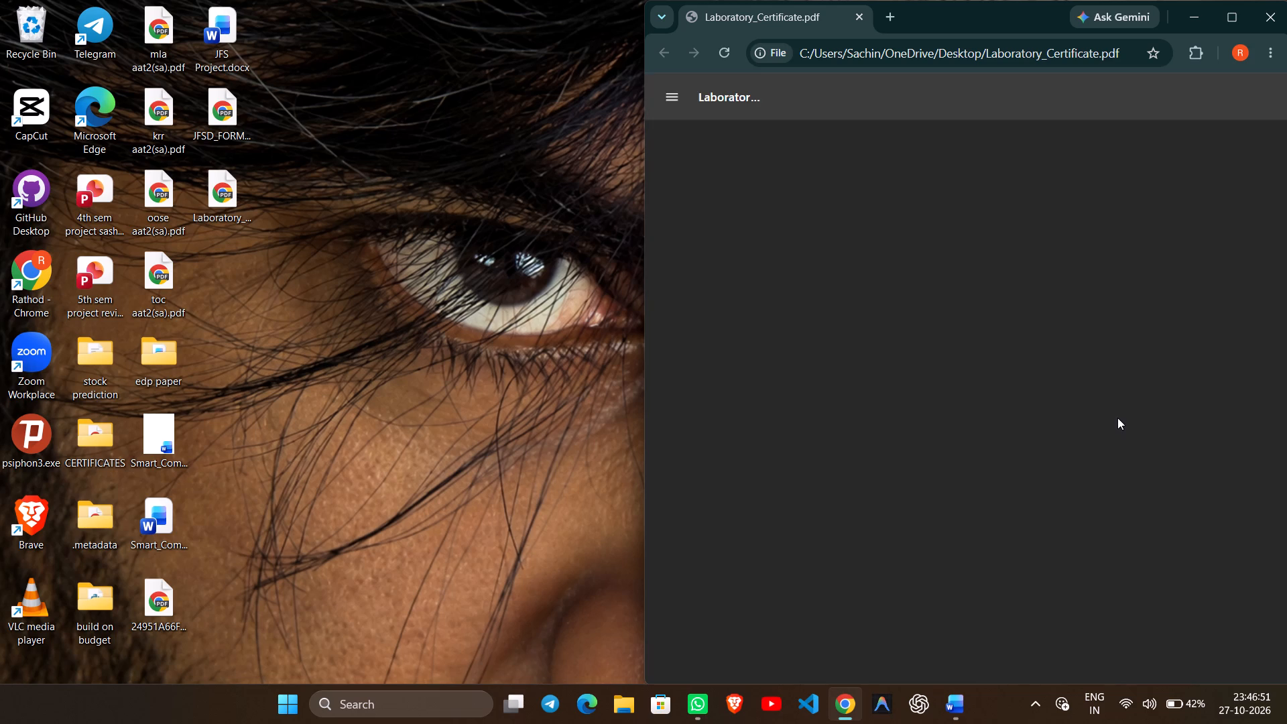
pyautogui.click(1150, 405)
pyautogui.click(1267, 31)
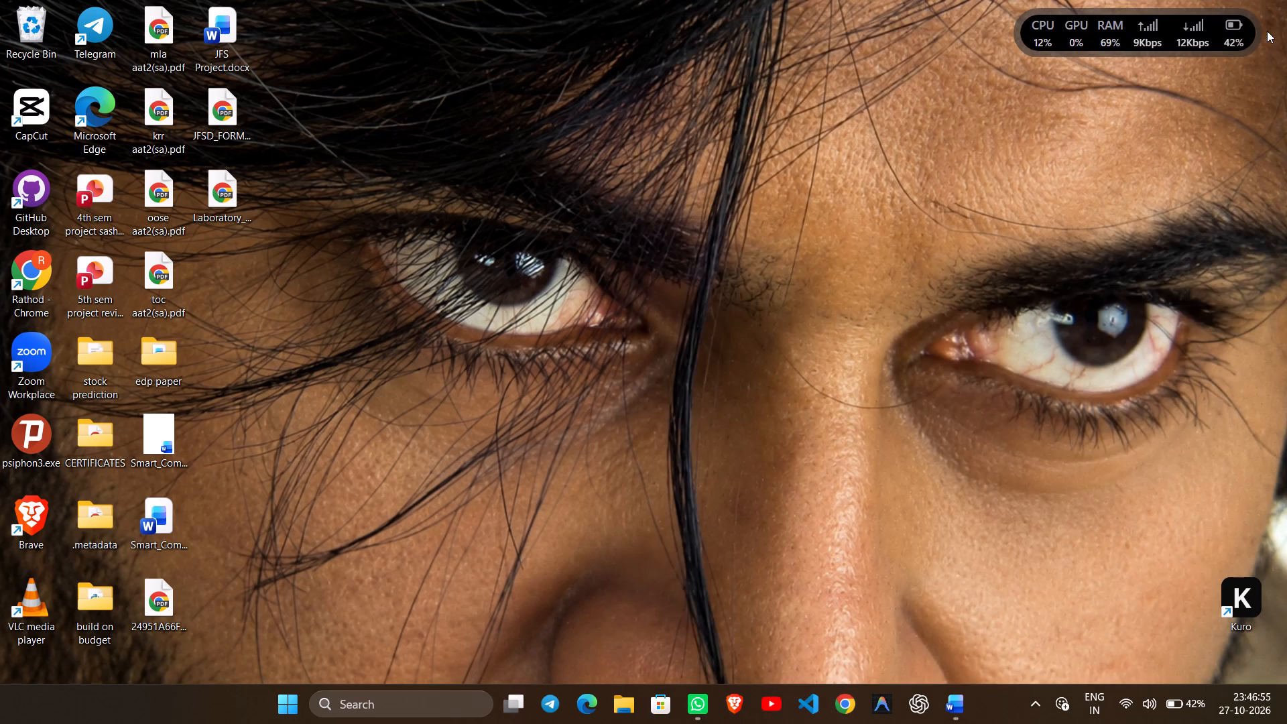
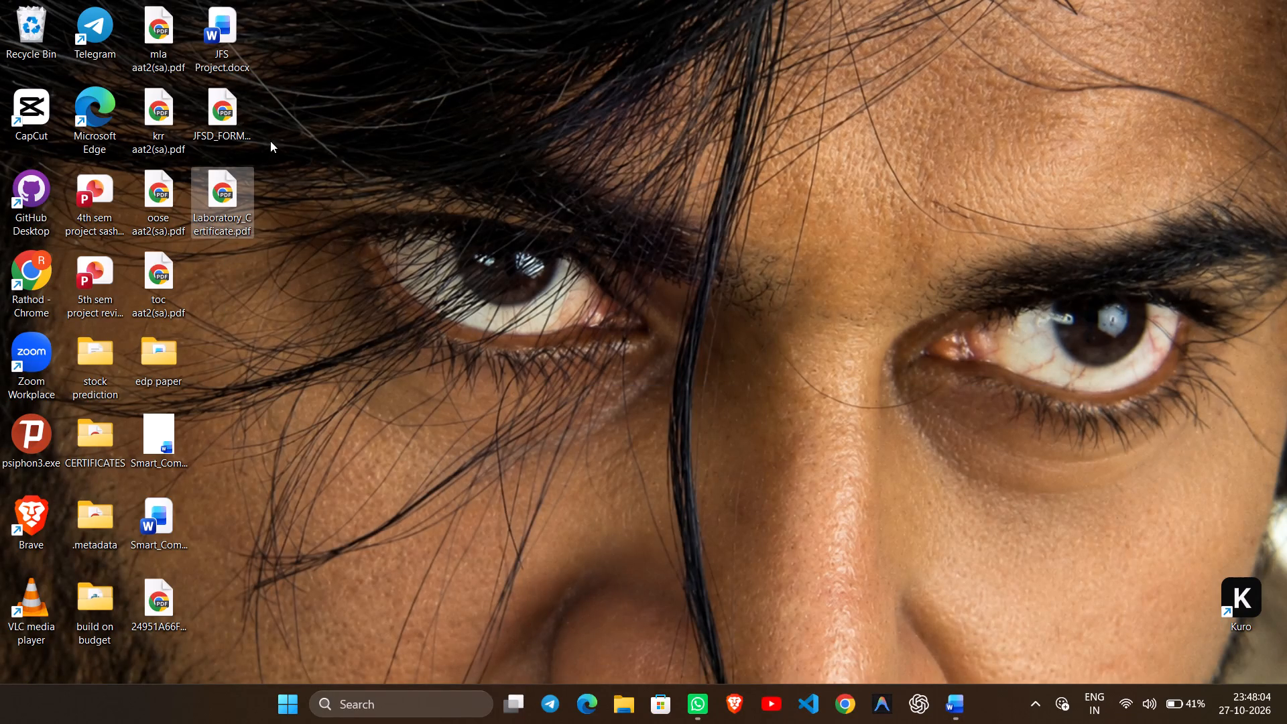
# Open JFSD_FORMAT.pdf from the desktop and arrange it side by side with the Word report, PDF on the left half.
pyautogui.doubleClick(235, 125)
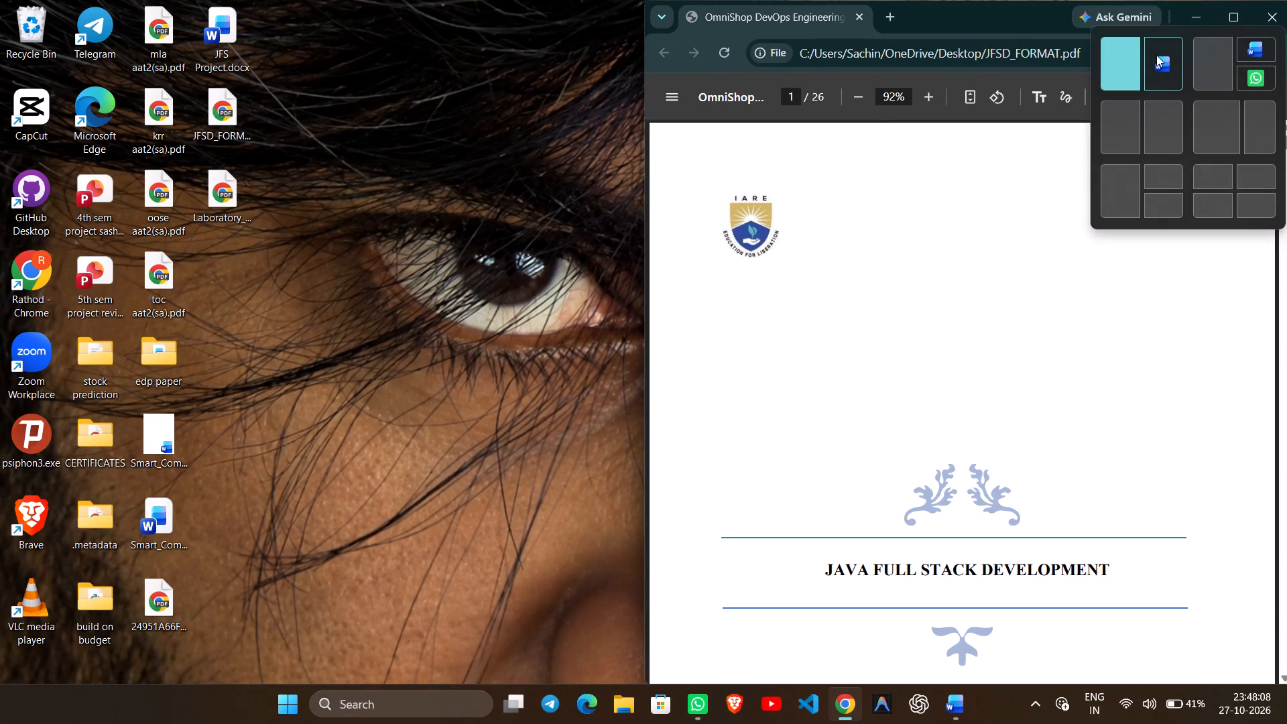
pyautogui.click(1156, 55)
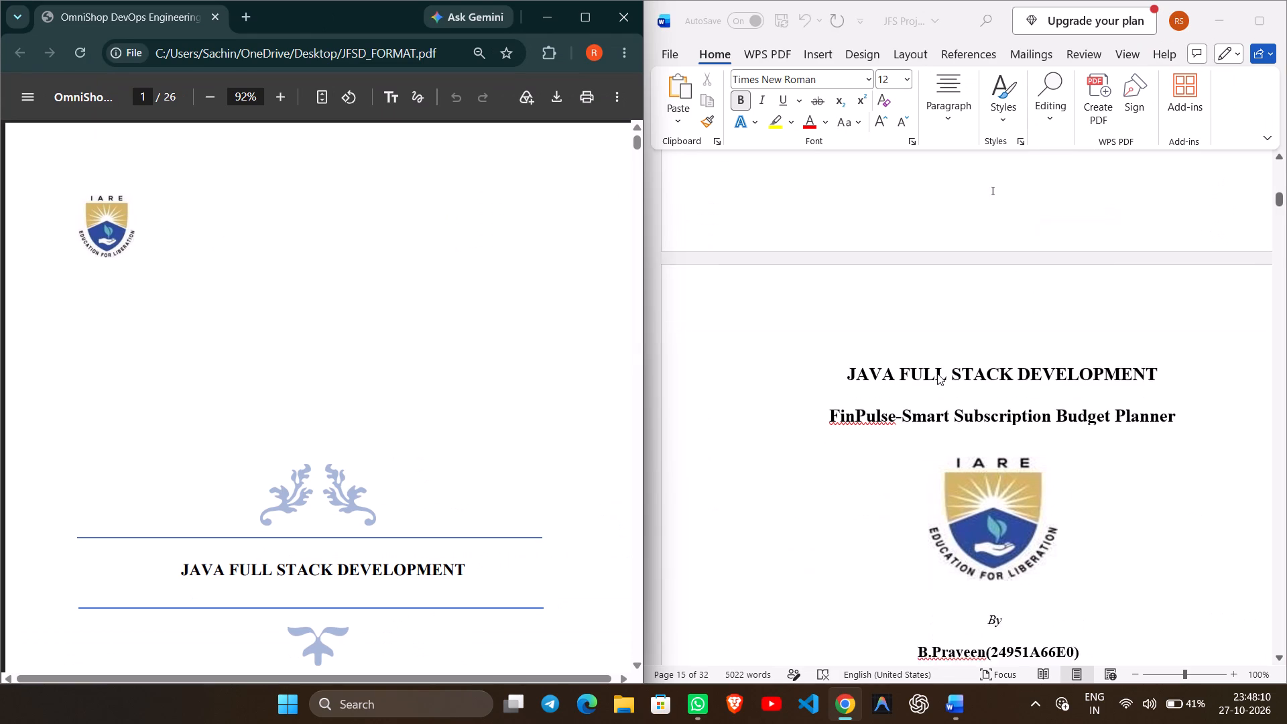
# Shift the JAVA FULL STACK DEVELOPMENT banner picture on the report's cover page slightly left to match the PDF cover.
pyautogui.scroll(1, 933, 413)
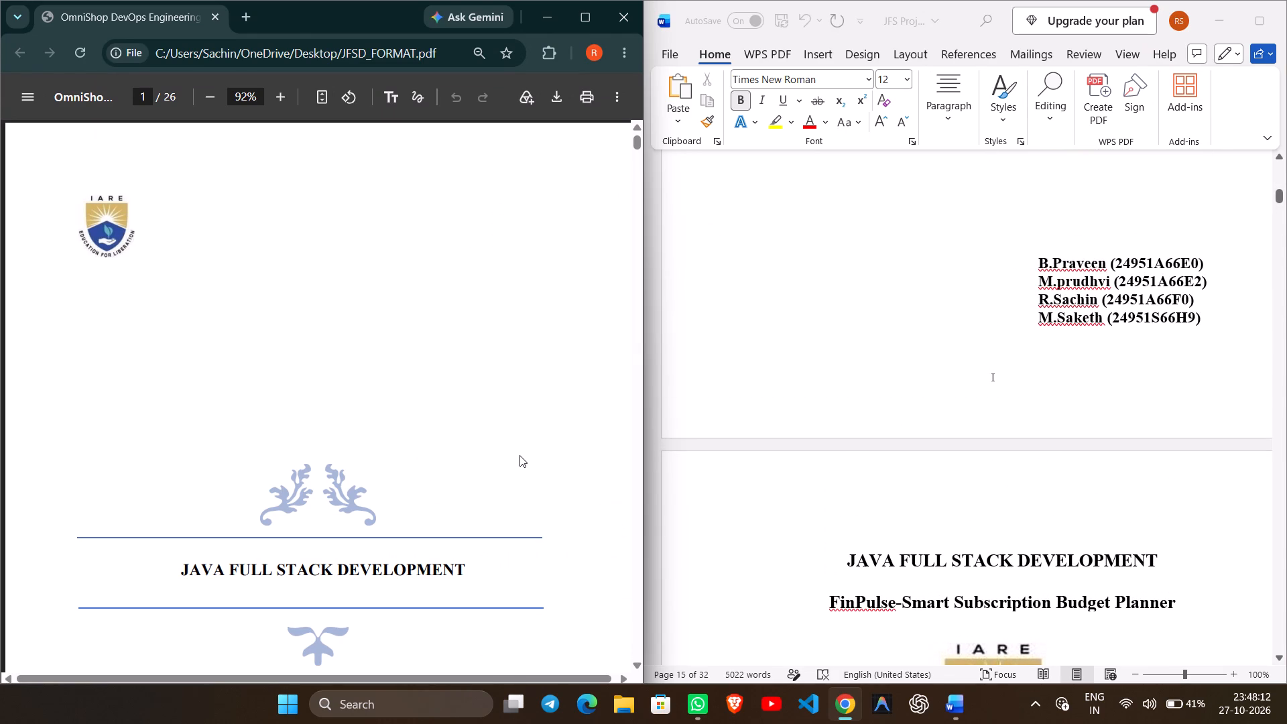
pyautogui.scroll(-5, 519, 455)
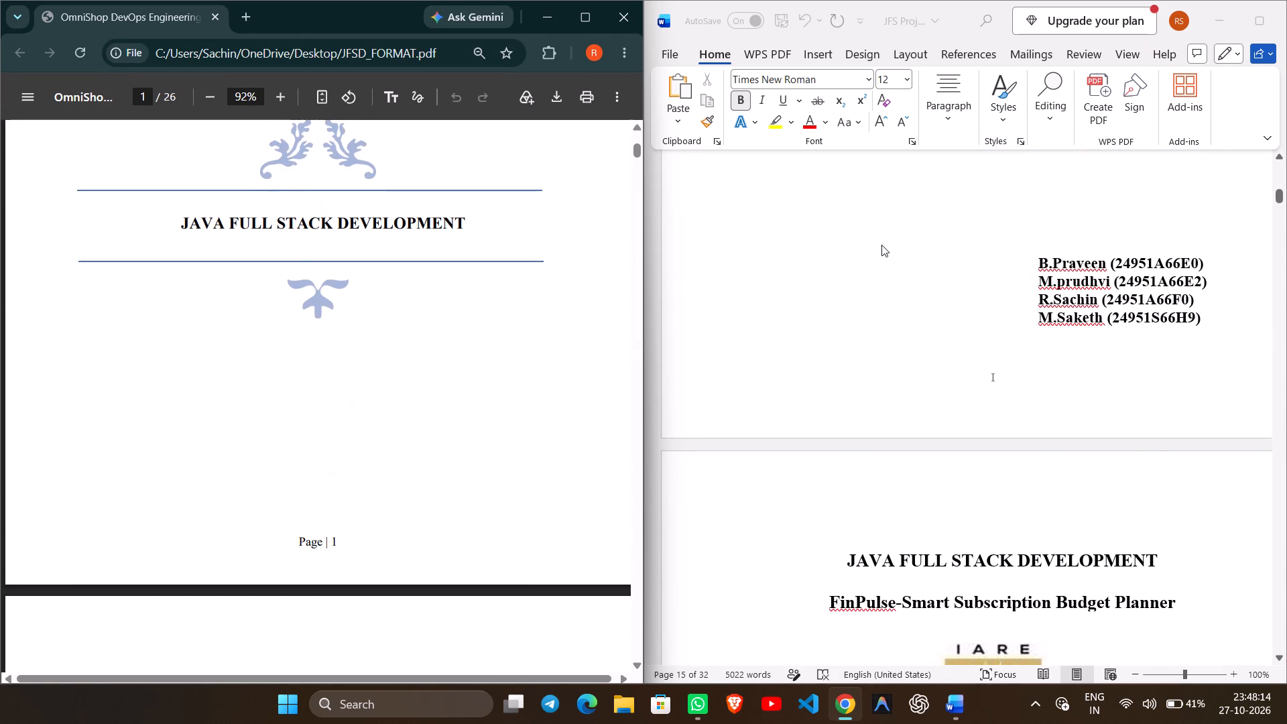
pyautogui.scroll(5, 881, 245)
pyautogui.scroll(-2, 881, 245)
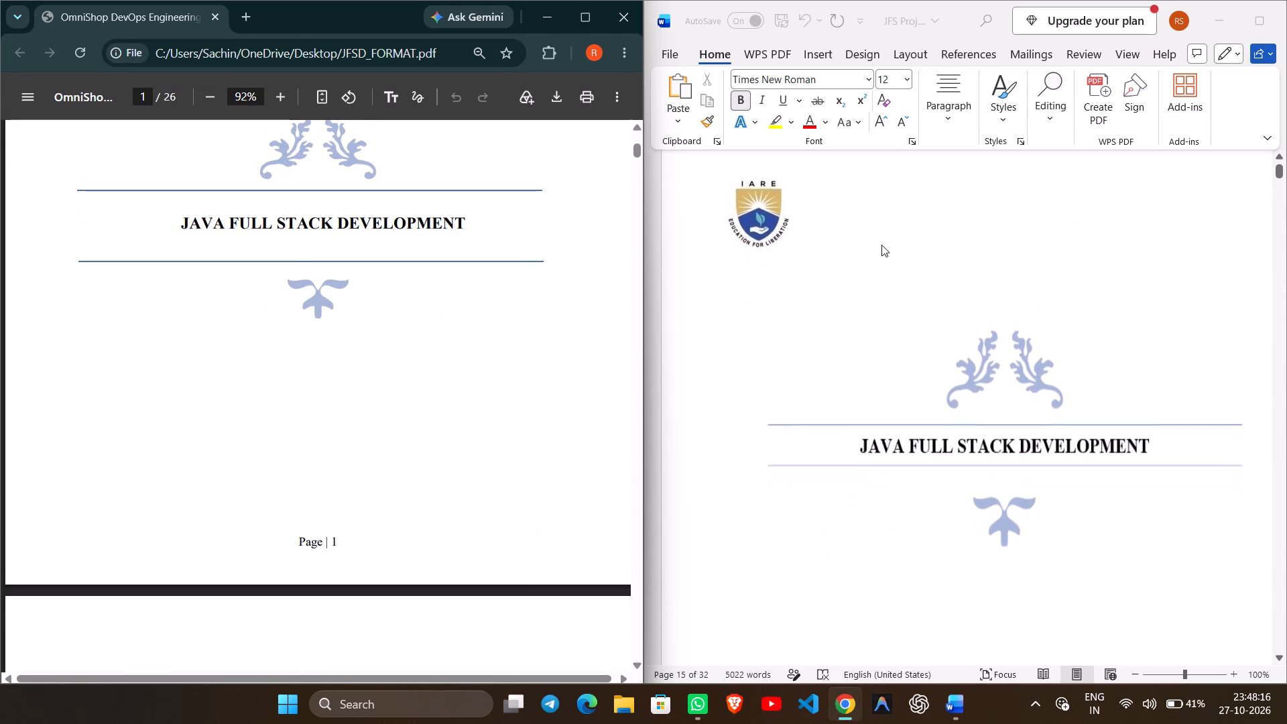
pyautogui.scroll(-1, 881, 245)
pyautogui.scroll(1, 881, 245)
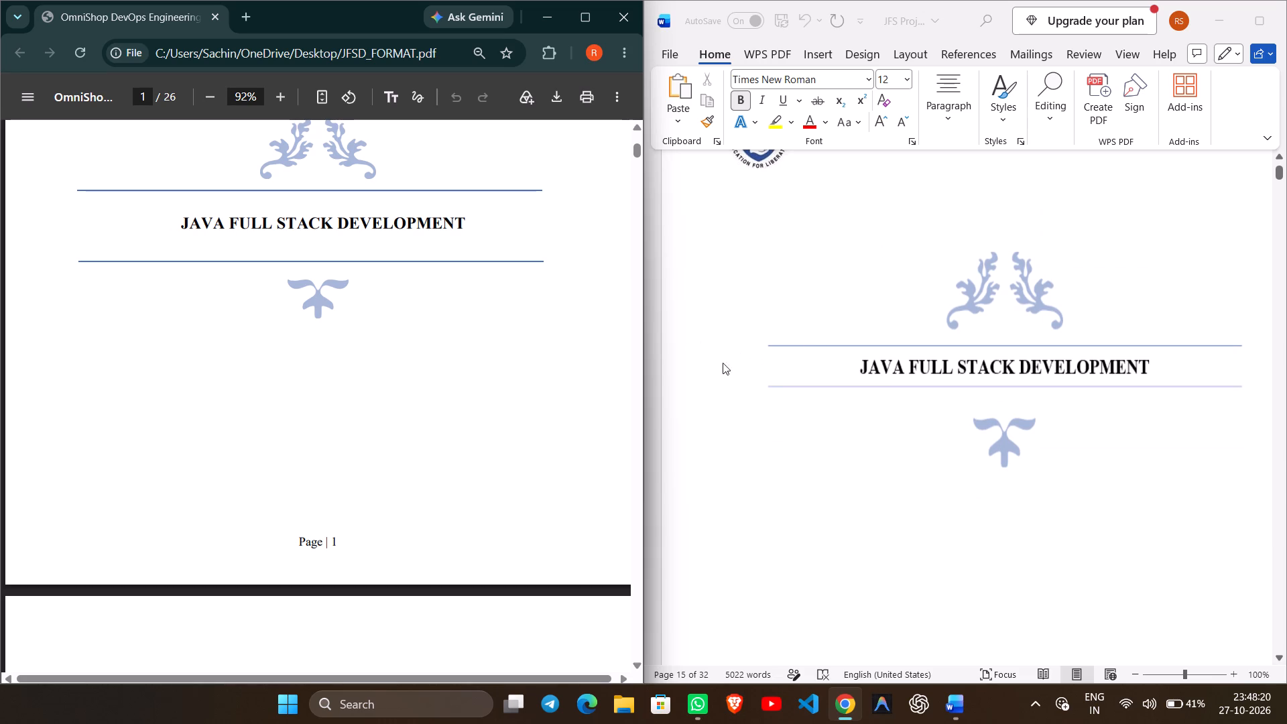
pyautogui.click(991, 404)
pyautogui.doubleClick(967, 404)
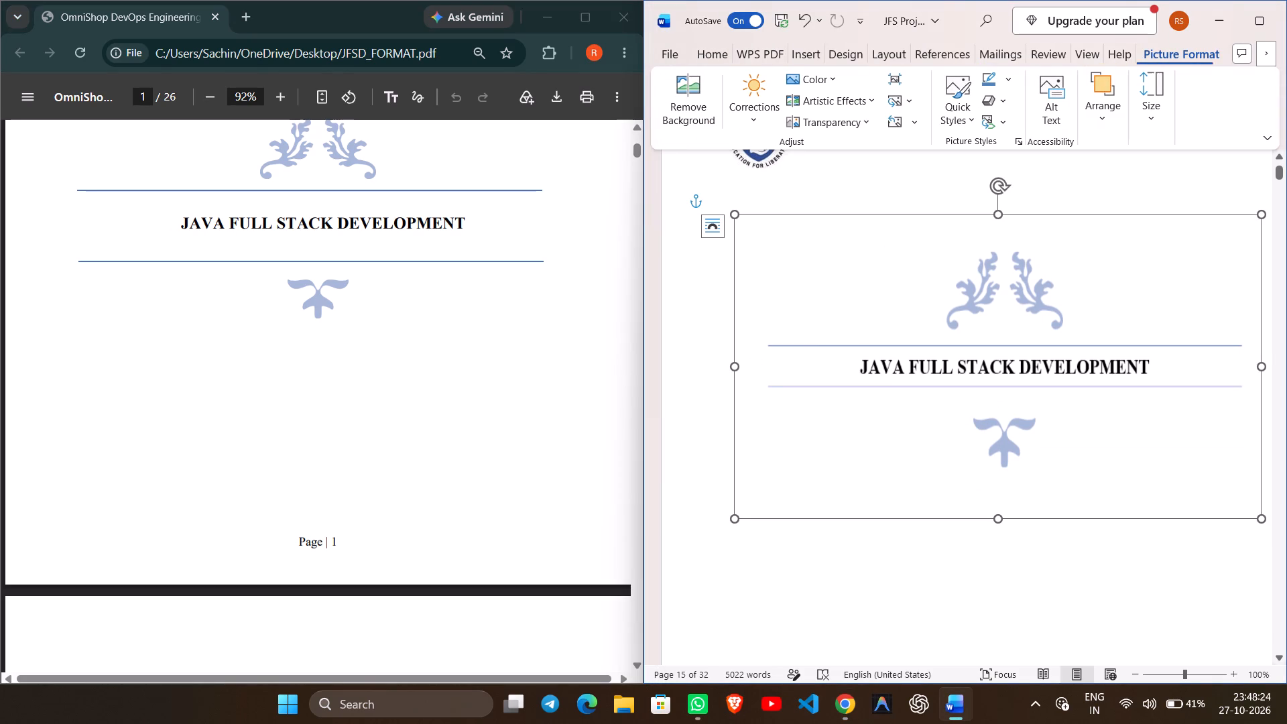
pyautogui.moveTo(975, 406); pyautogui.dragTo(953, 406)
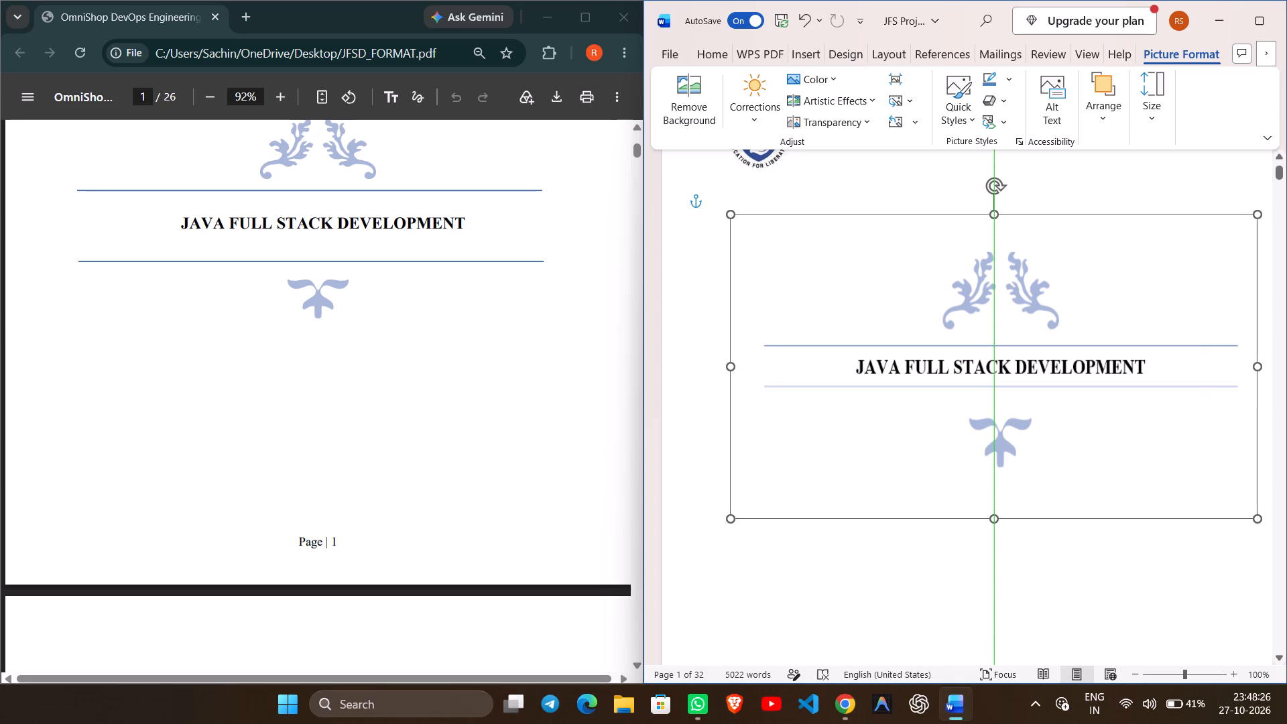
pyautogui.moveTo(953, 406); pyautogui.dragTo(948, 406)
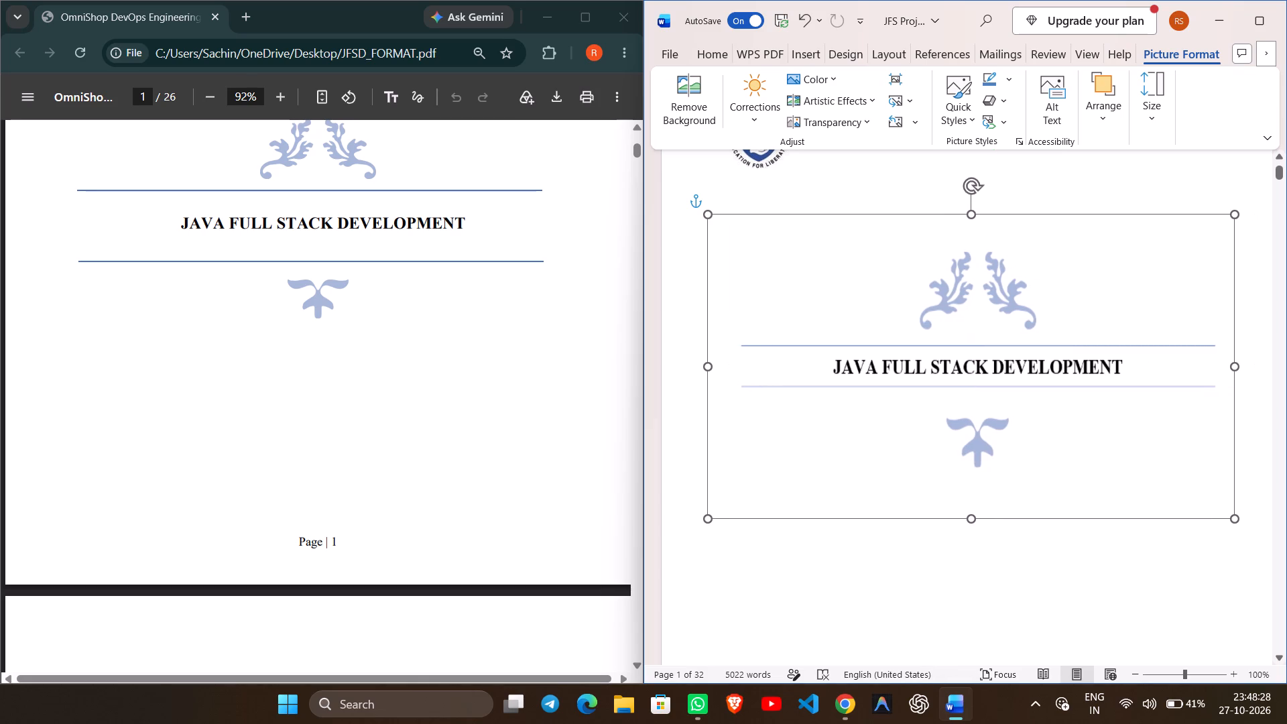
pyautogui.moveTo(948, 406); pyautogui.dragTo(951, 406)
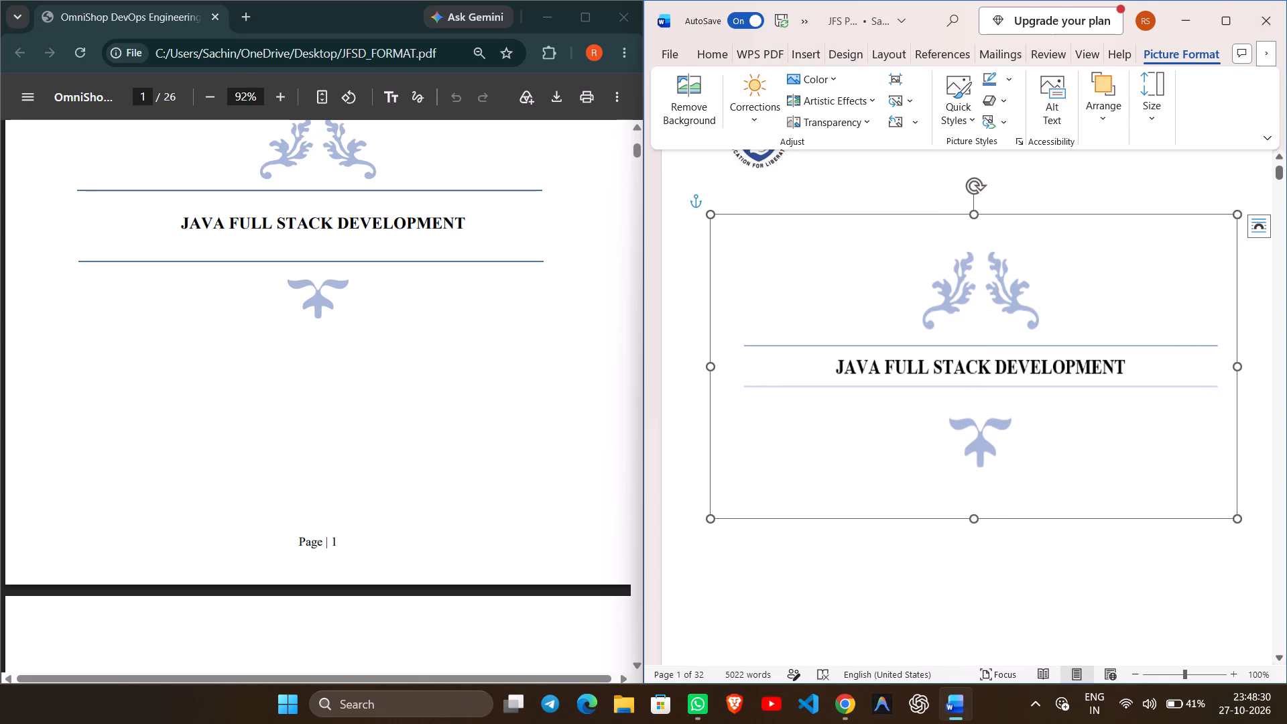
pyautogui.click(904, 557)
# Compare the cover page and the project title page of the reference PDF with those of the Word report.
pyautogui.scroll(-1, 765, 571)
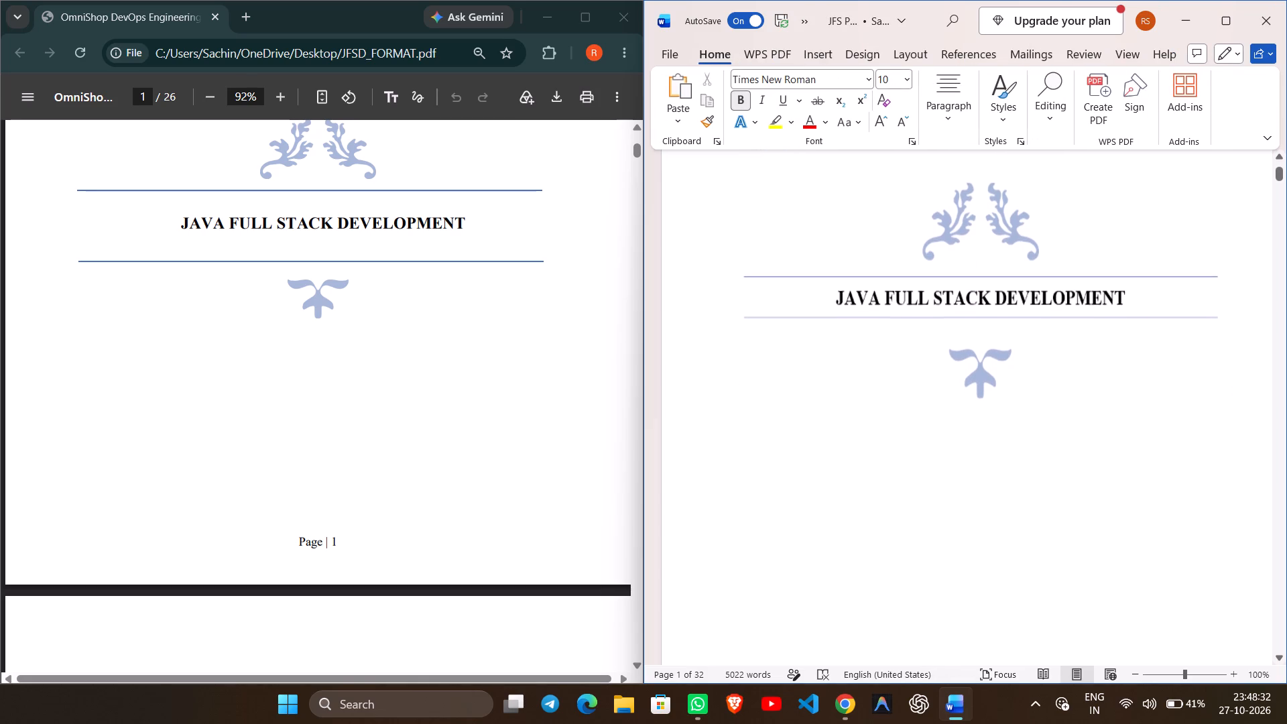
pyautogui.scroll(-1, 765, 571)
pyautogui.scroll(-1, 546, 556)
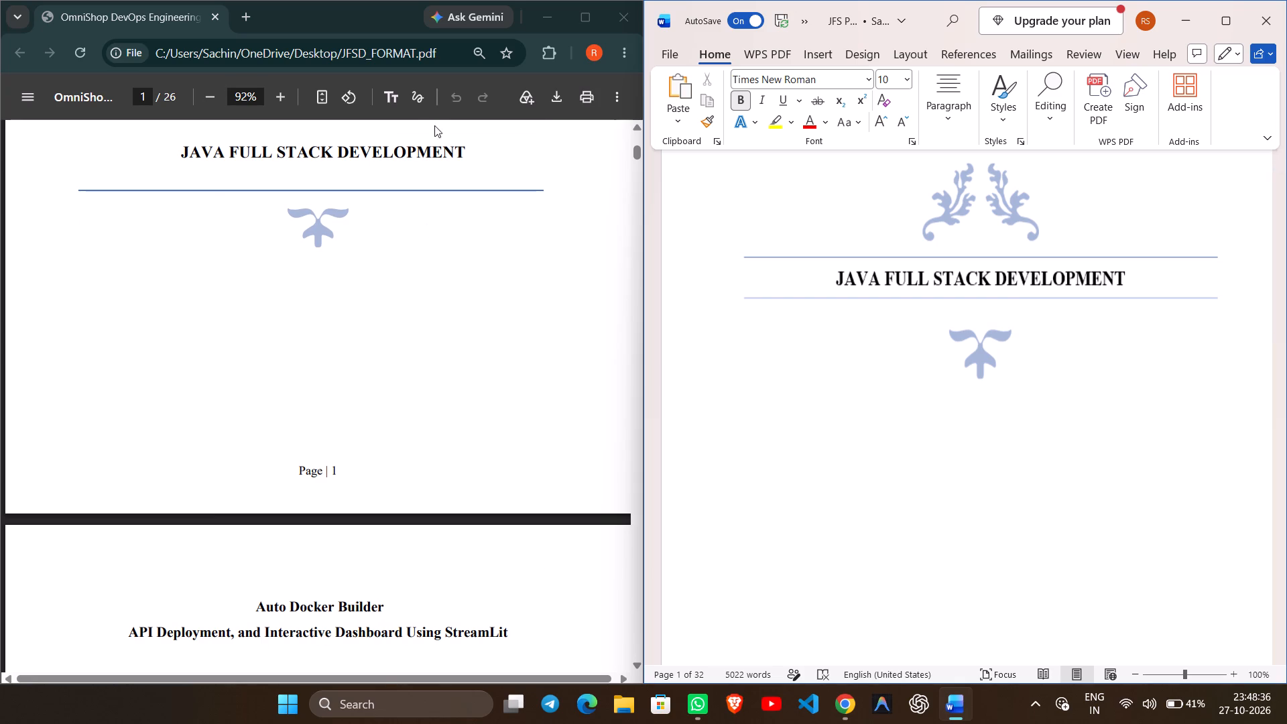
pyautogui.click(448, 153)
pyautogui.doubleClick(468, 150)
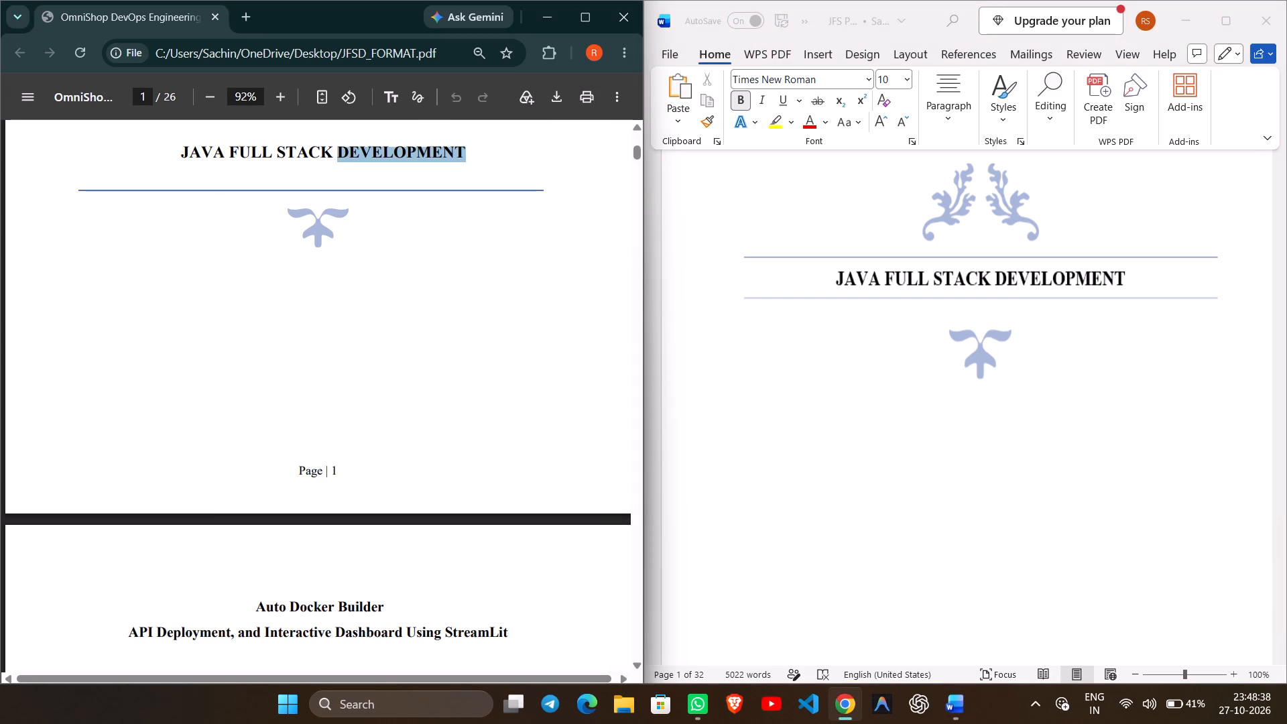
pyautogui.click(468, 150)
pyautogui.scroll(-1, 477, 243)
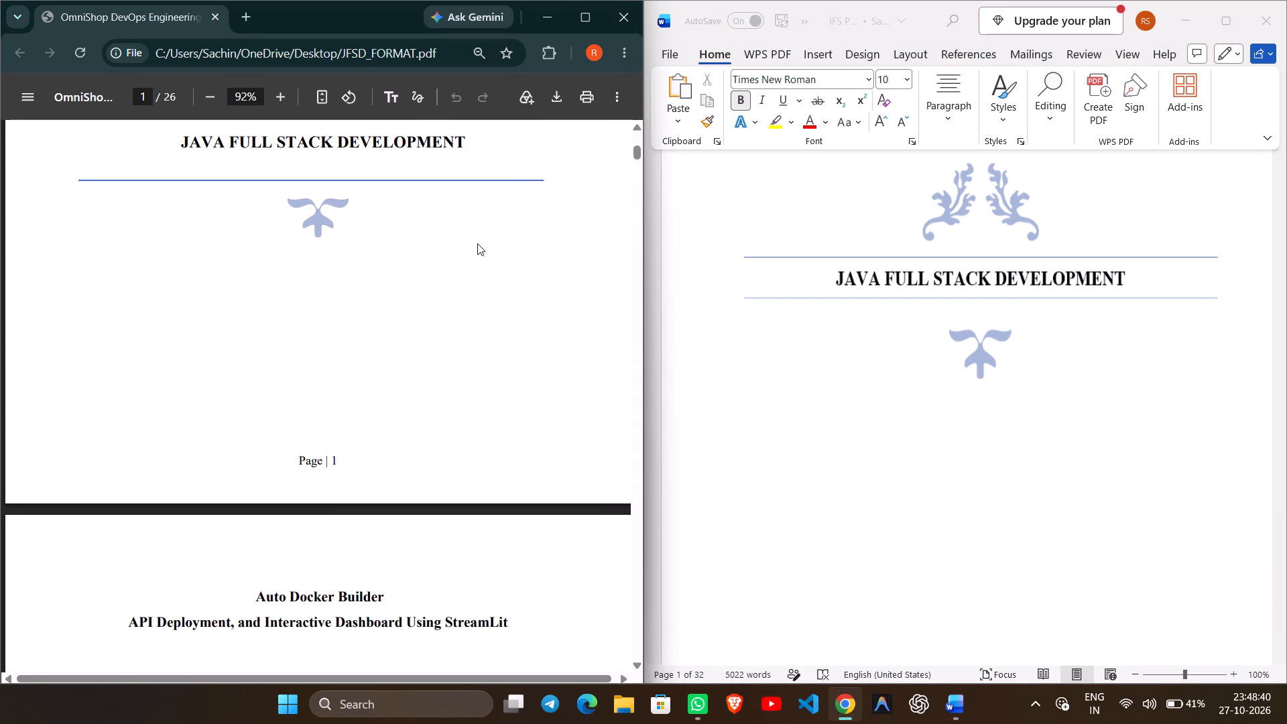
pyautogui.scroll(-1, 477, 243)
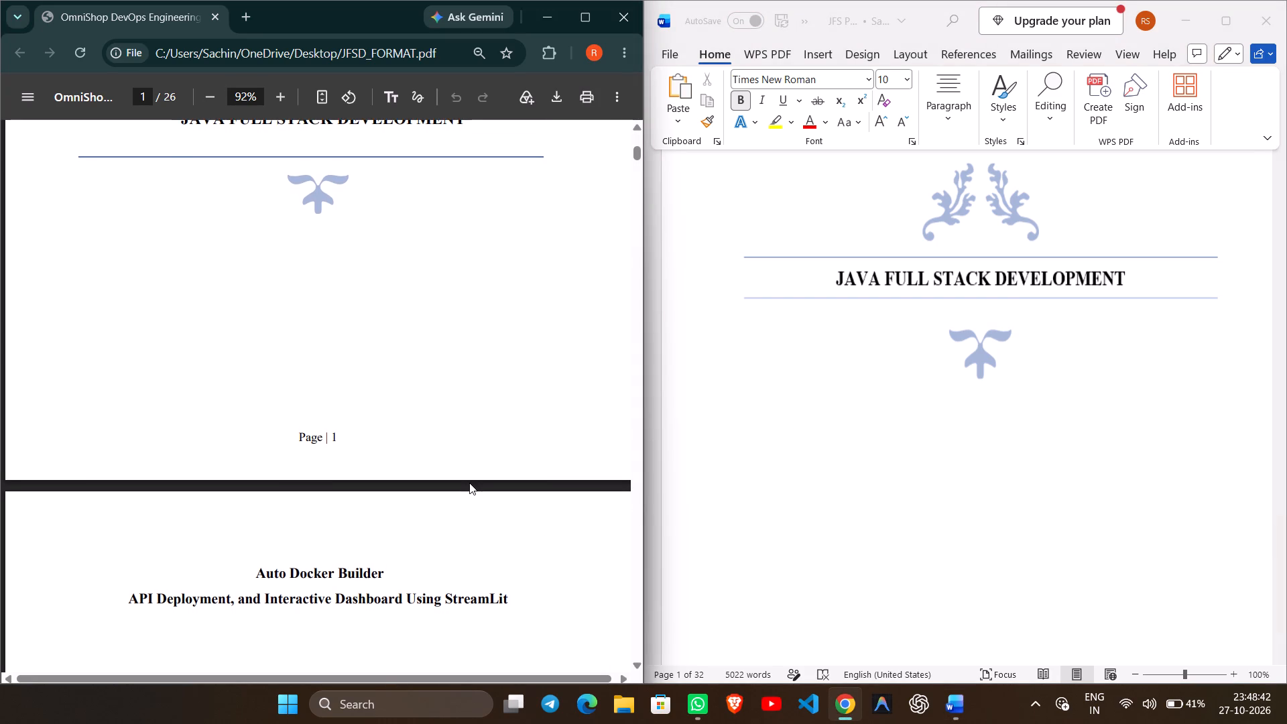
pyautogui.scroll(-3, 469, 483)
pyautogui.scroll(-4, 1048, 448)
pyautogui.scroll(1, 1048, 448)
pyautogui.scroll(-1, 1048, 448)
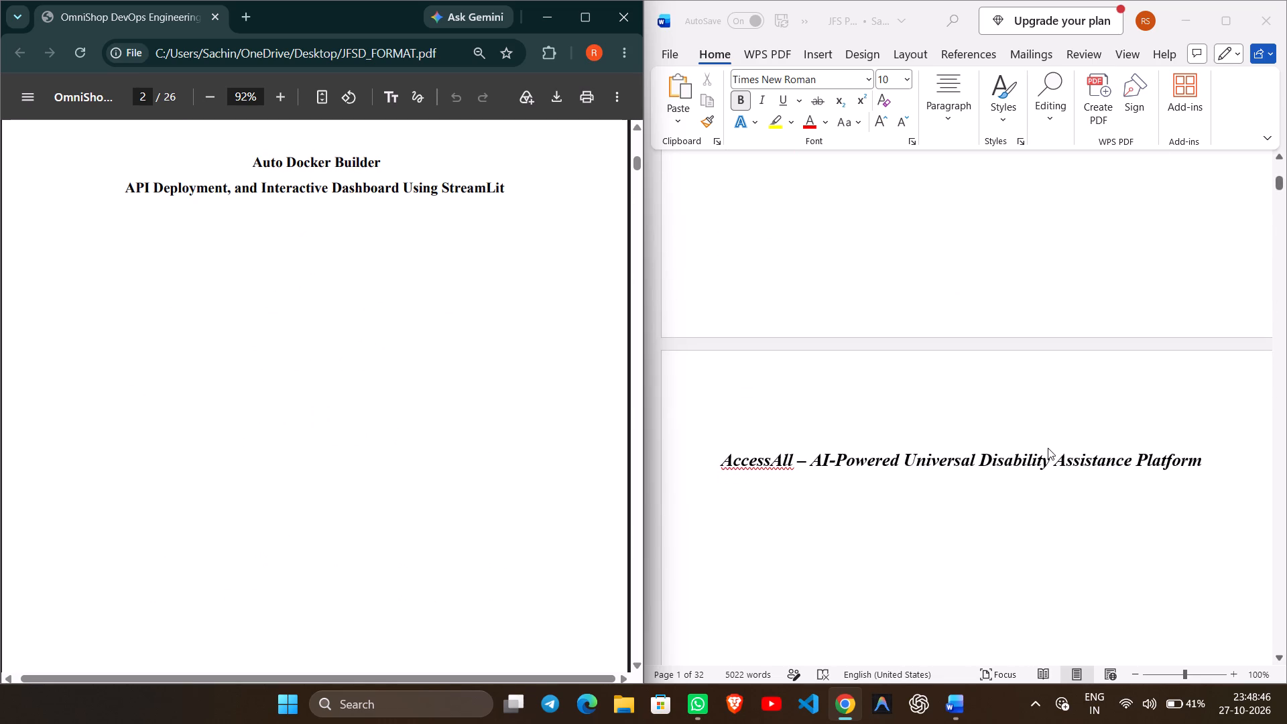
# Examine the Word report's cover, AccessAll title page and the following JAVA FULL STACK DEVELOPMENT page.
pyautogui.scroll(-1, 1048, 448)
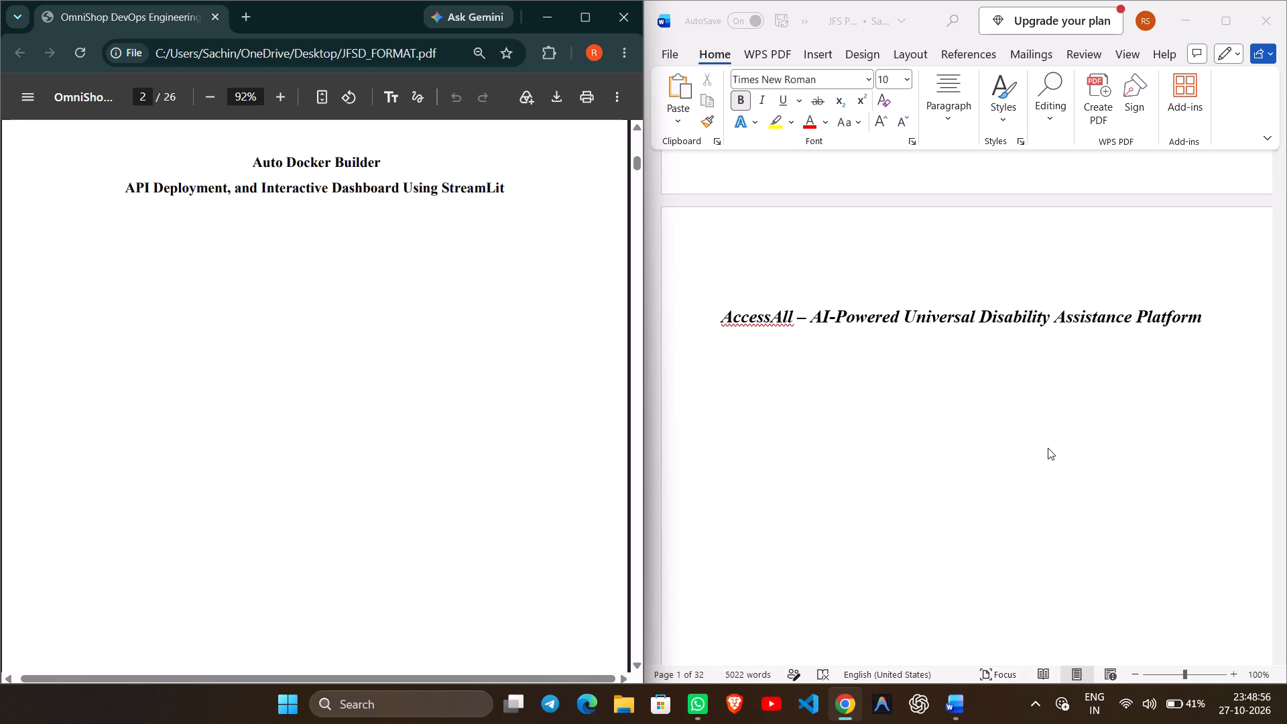
pyautogui.scroll(12, 1048, 448)
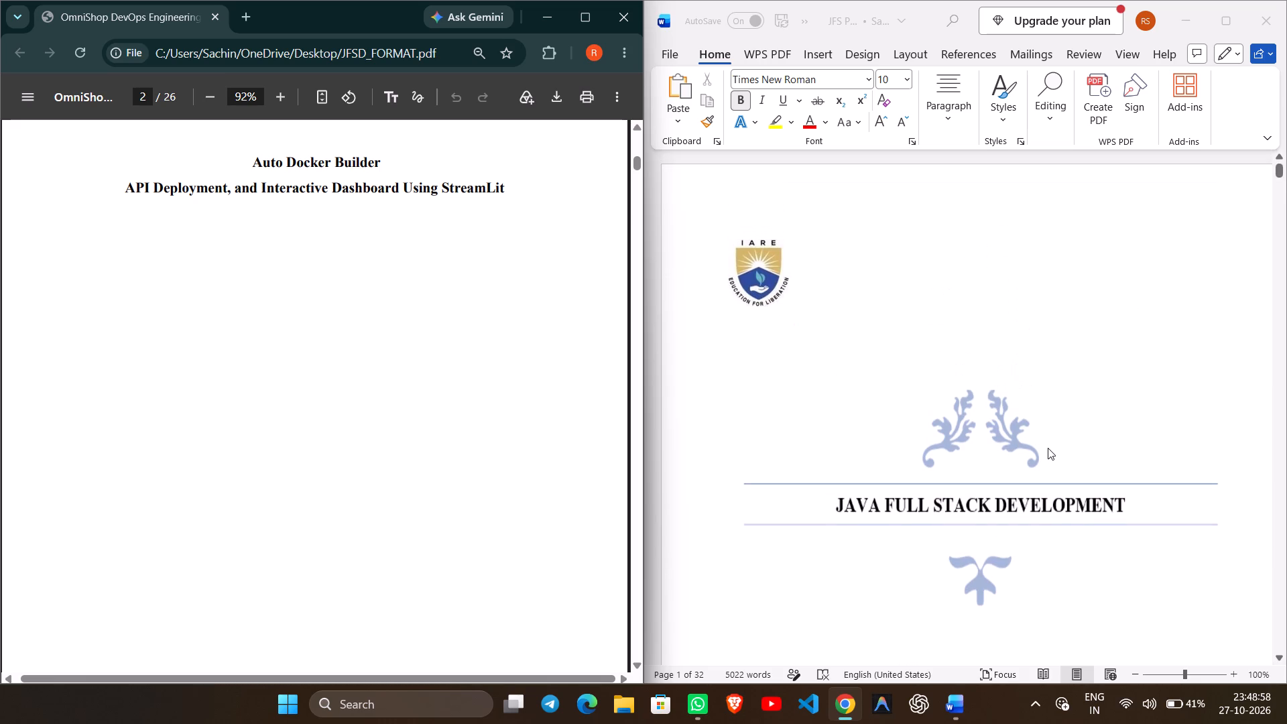
pyautogui.scroll(-6, 1048, 448)
pyautogui.scroll(1, 1048, 448)
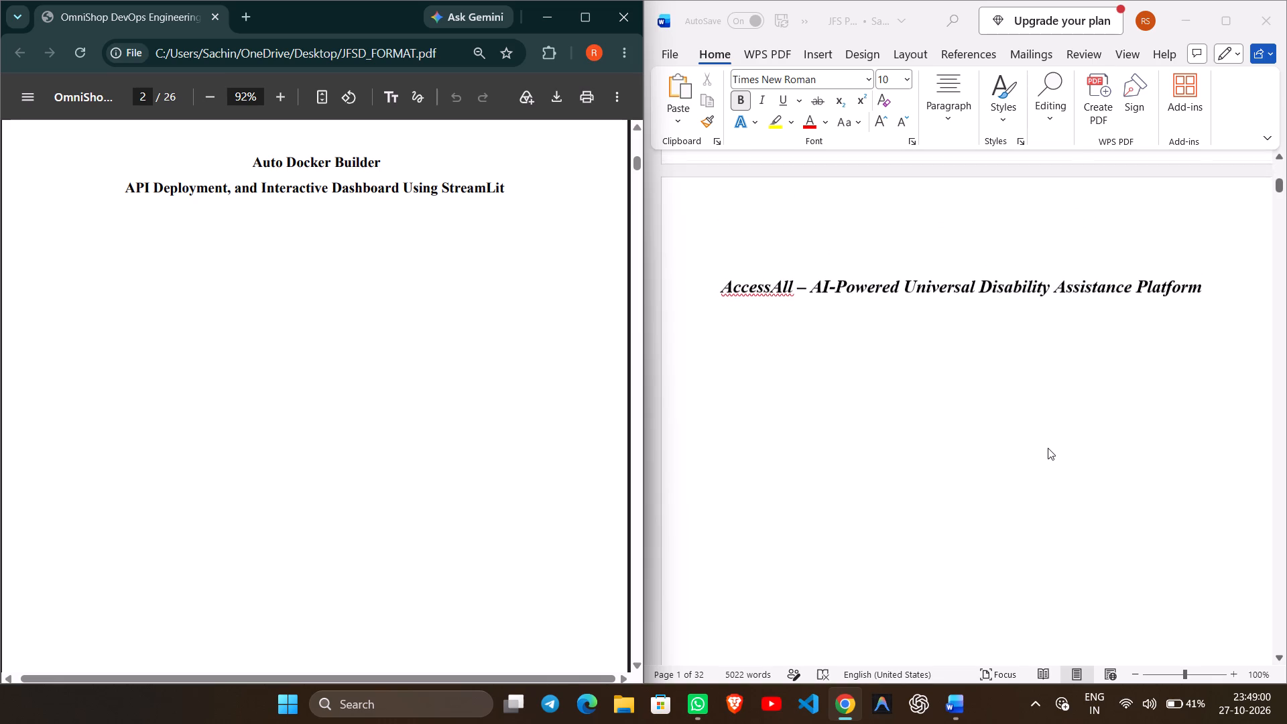
pyautogui.scroll(1, 1048, 448)
pyautogui.scroll(-7, 1048, 448)
pyautogui.scroll(1, 1048, 448)
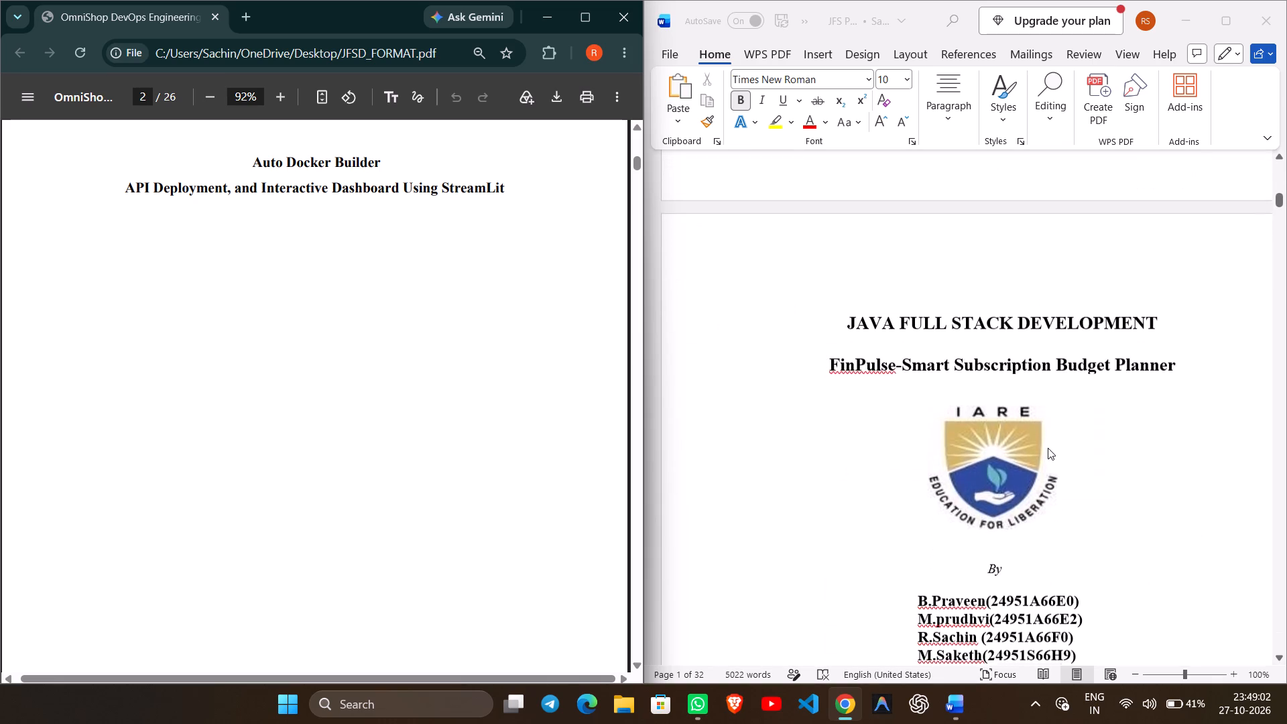
pyautogui.scroll(3, 1048, 448)
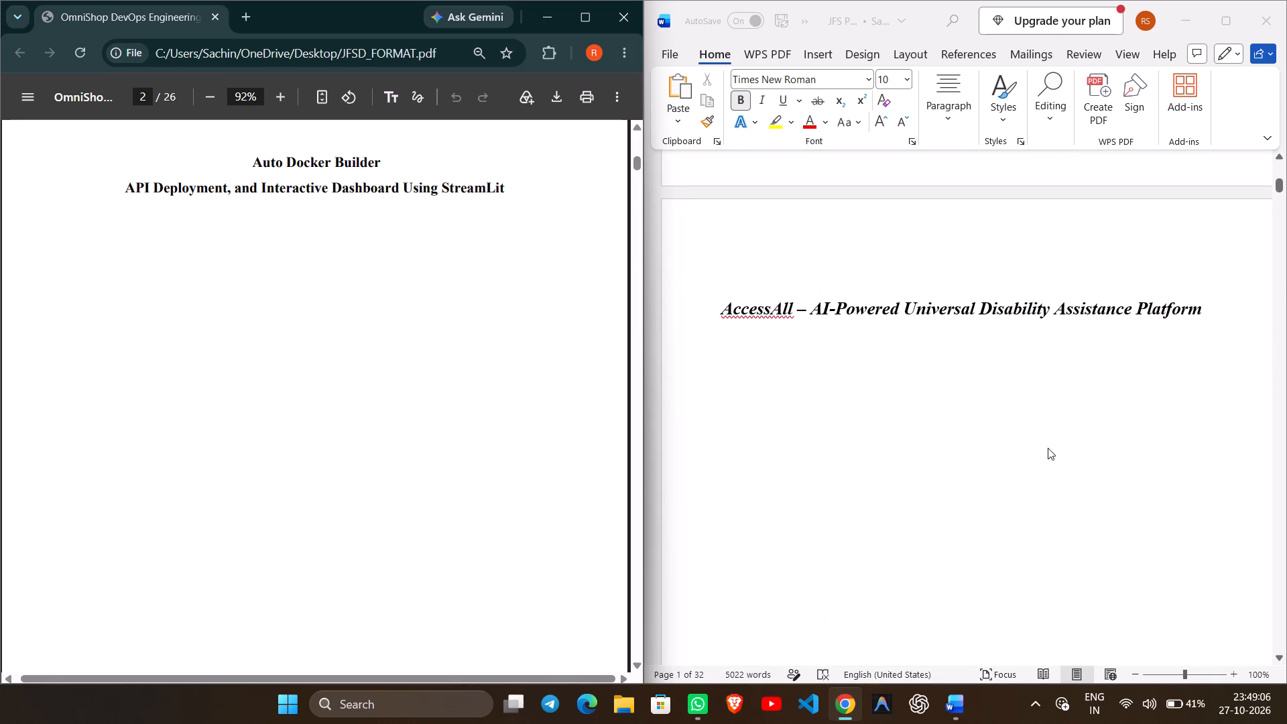
# Examine the layout of the reference PDF's first three pages, including the title and Names placement on page 2.
pyautogui.scroll(3, 376, 335)
pyautogui.hscroll(1, 376, 335)
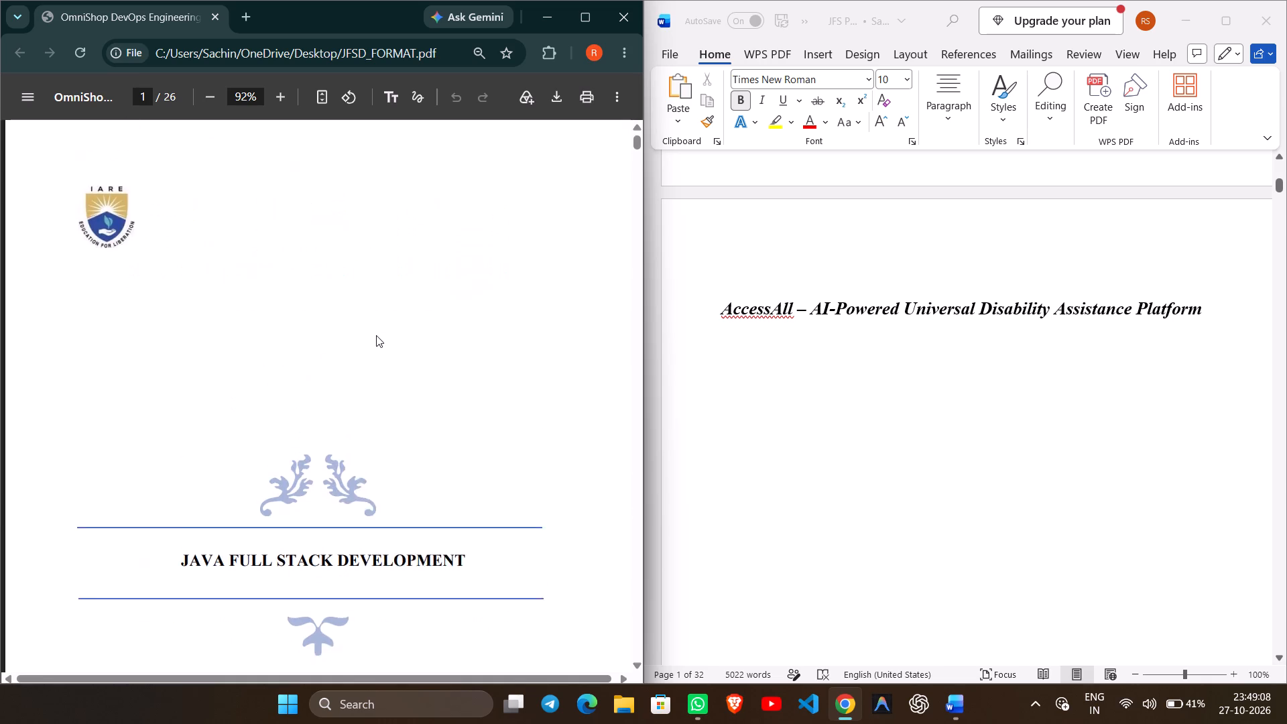
pyautogui.hscroll(2, 376, 335)
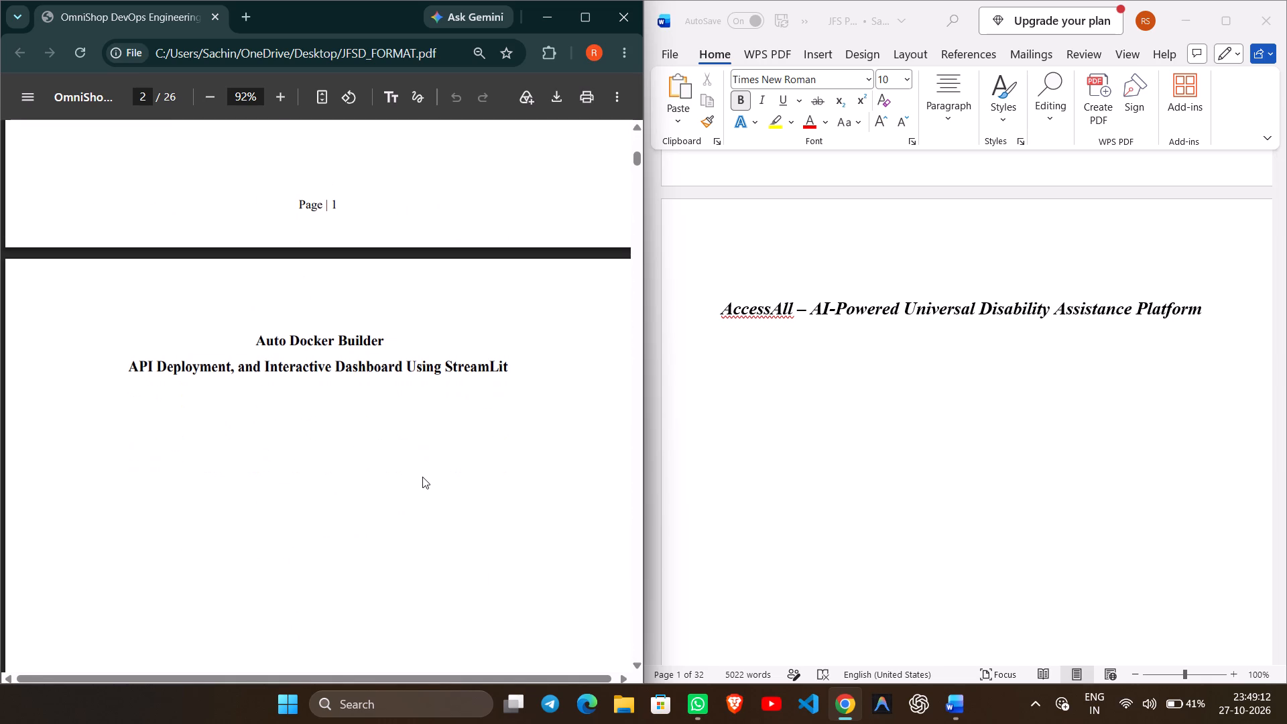
pyautogui.scroll(2, 422, 477)
pyautogui.scroll(-1, 422, 477)
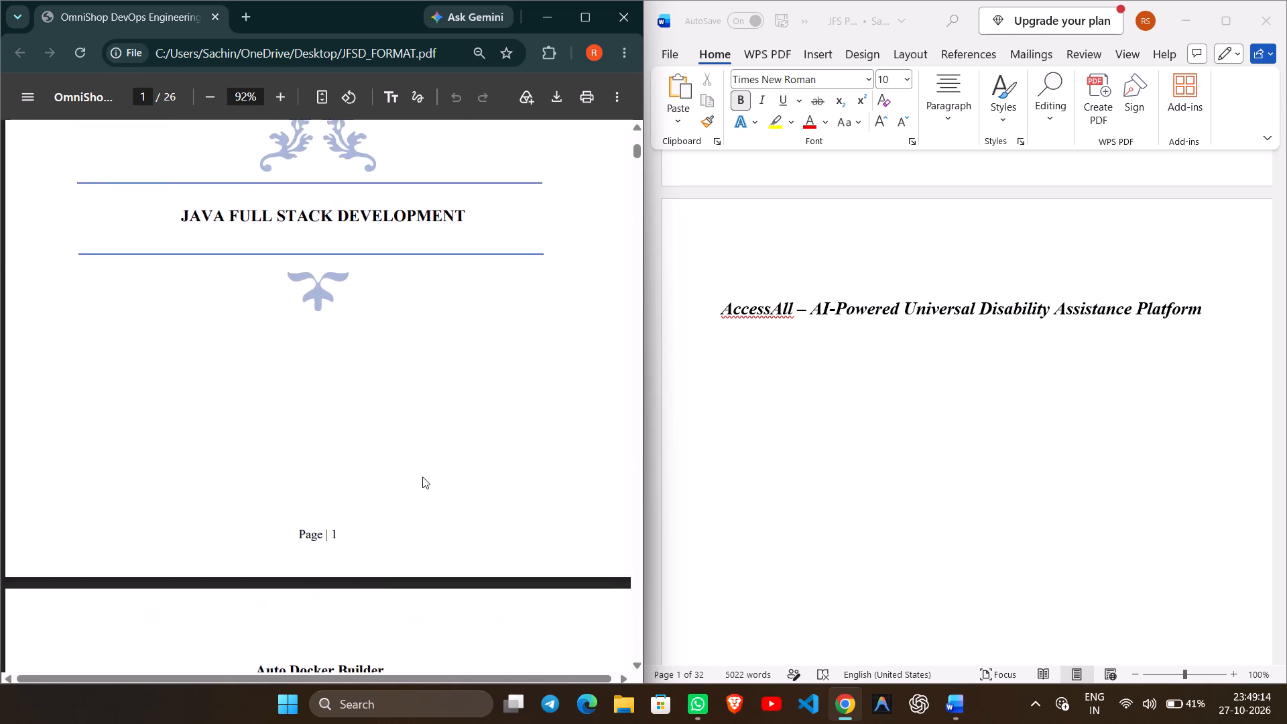
pyautogui.scroll(-5, 422, 477)
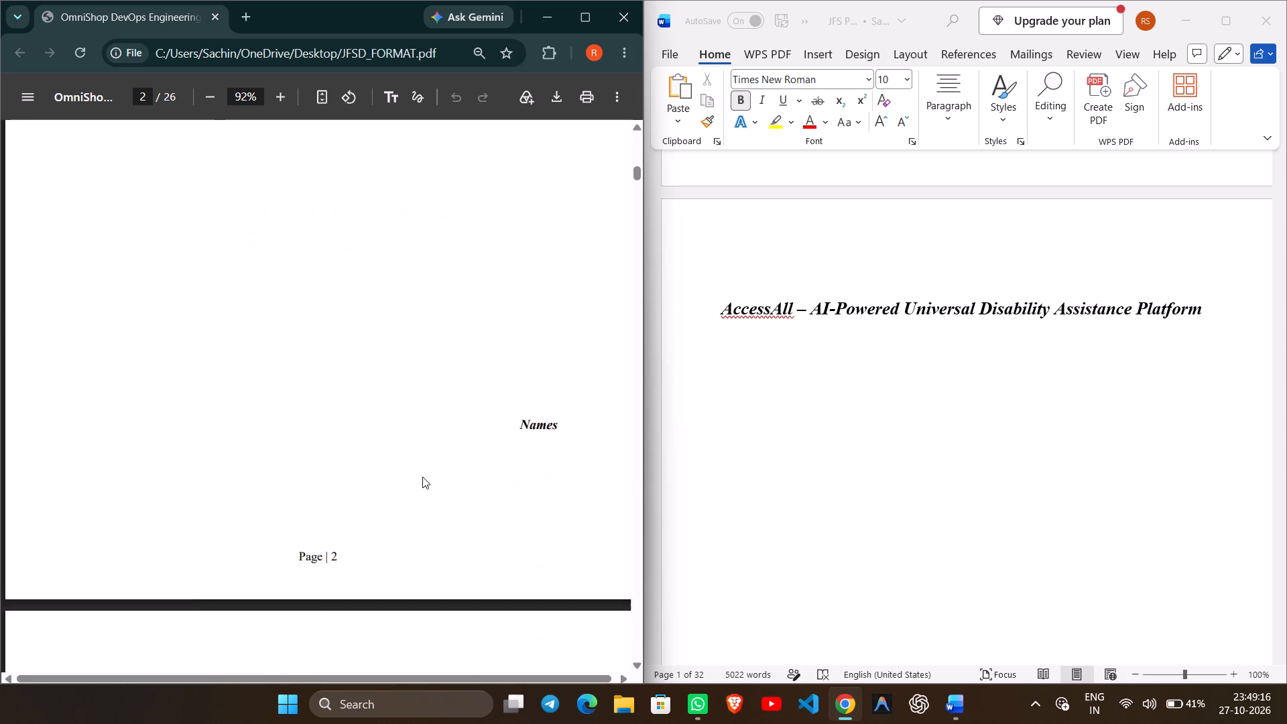
pyautogui.scroll(-2, 422, 477)
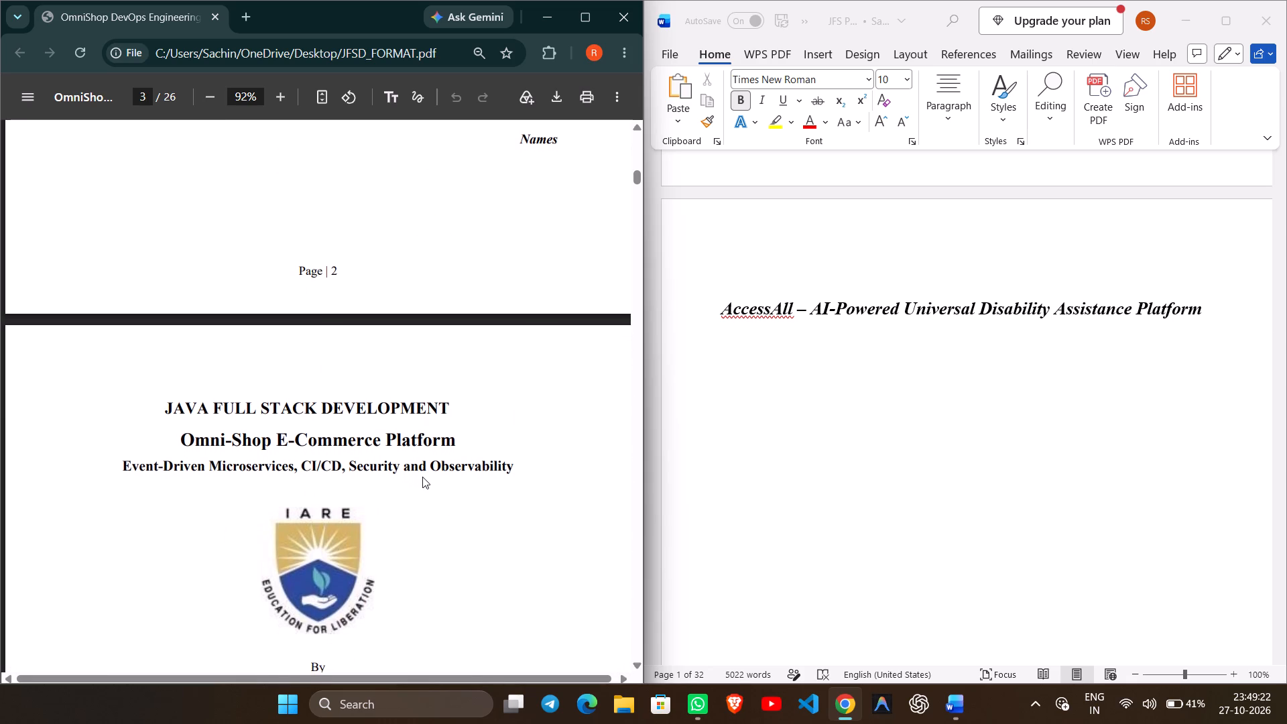
pyautogui.scroll(3, 422, 477)
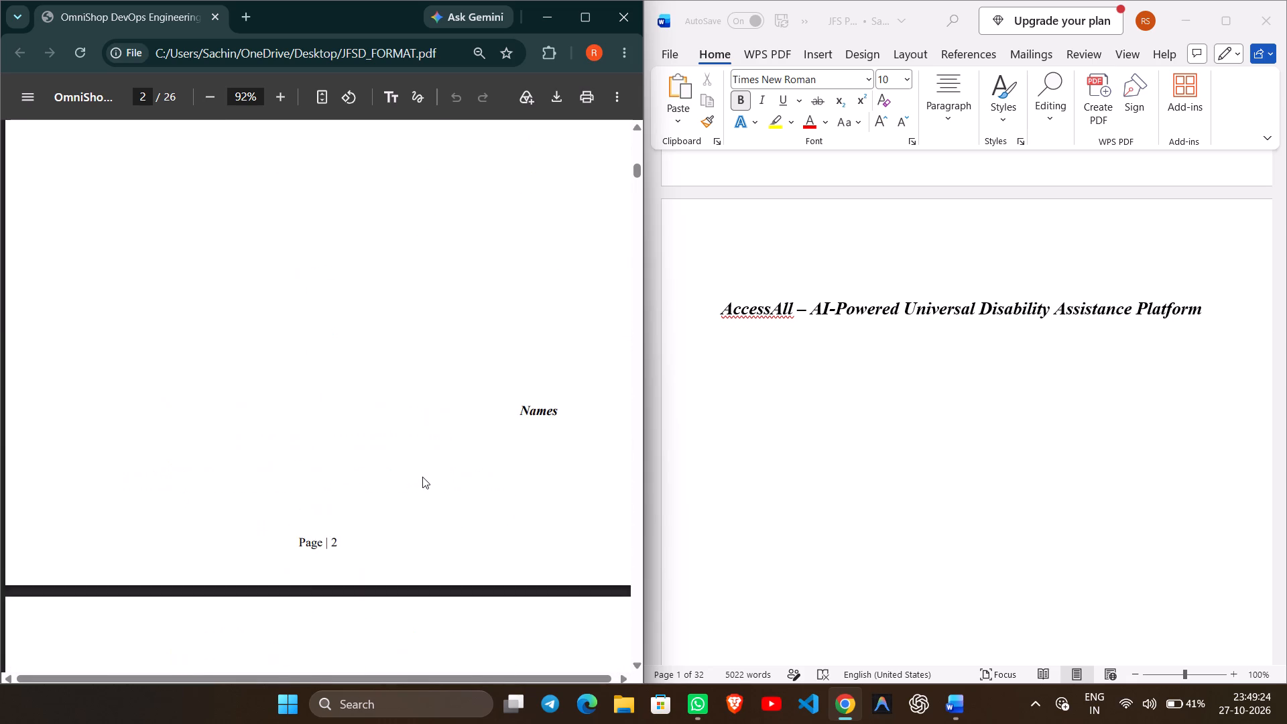
pyautogui.scroll(6, 422, 477)
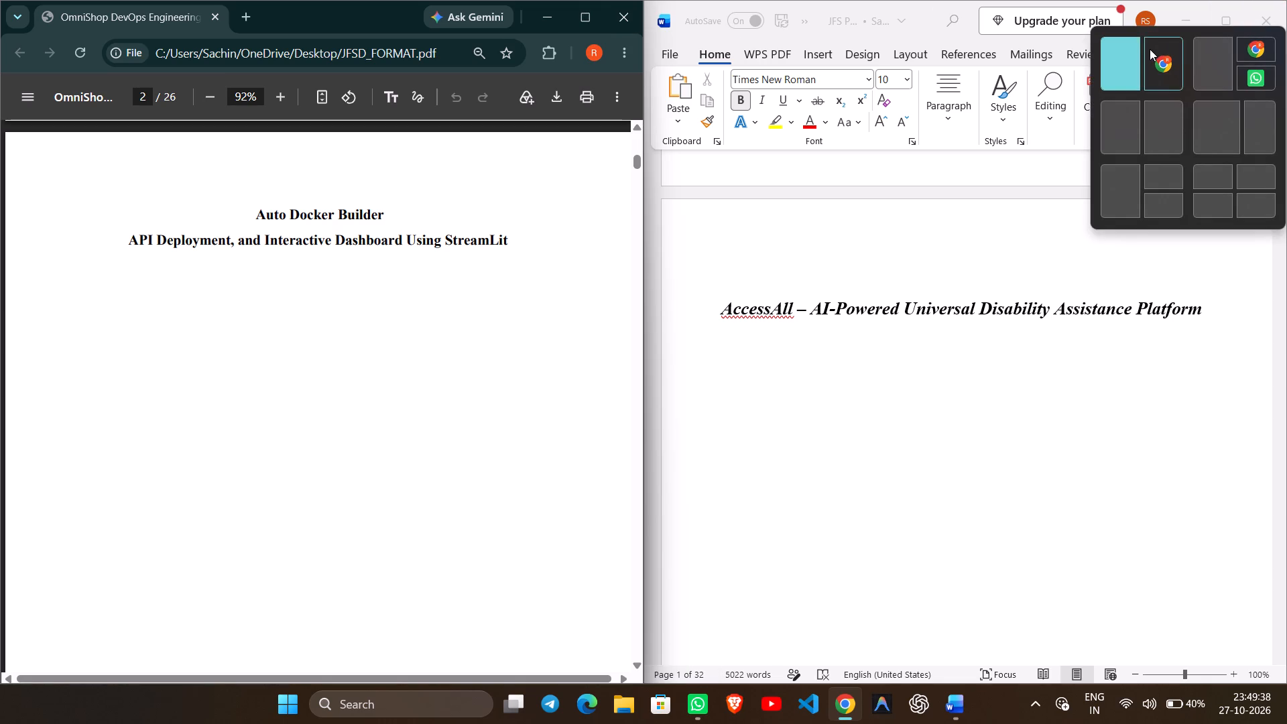
# Swap the side-by-side arrangement so the Word report takes the left half and the reference PDF the right half.
pyautogui.click(1150, 49)
# Compare the second page's title and names layout in the reference PDF with the Word report's AccessAll title page.
pyautogui.scroll(1, 730, 374)
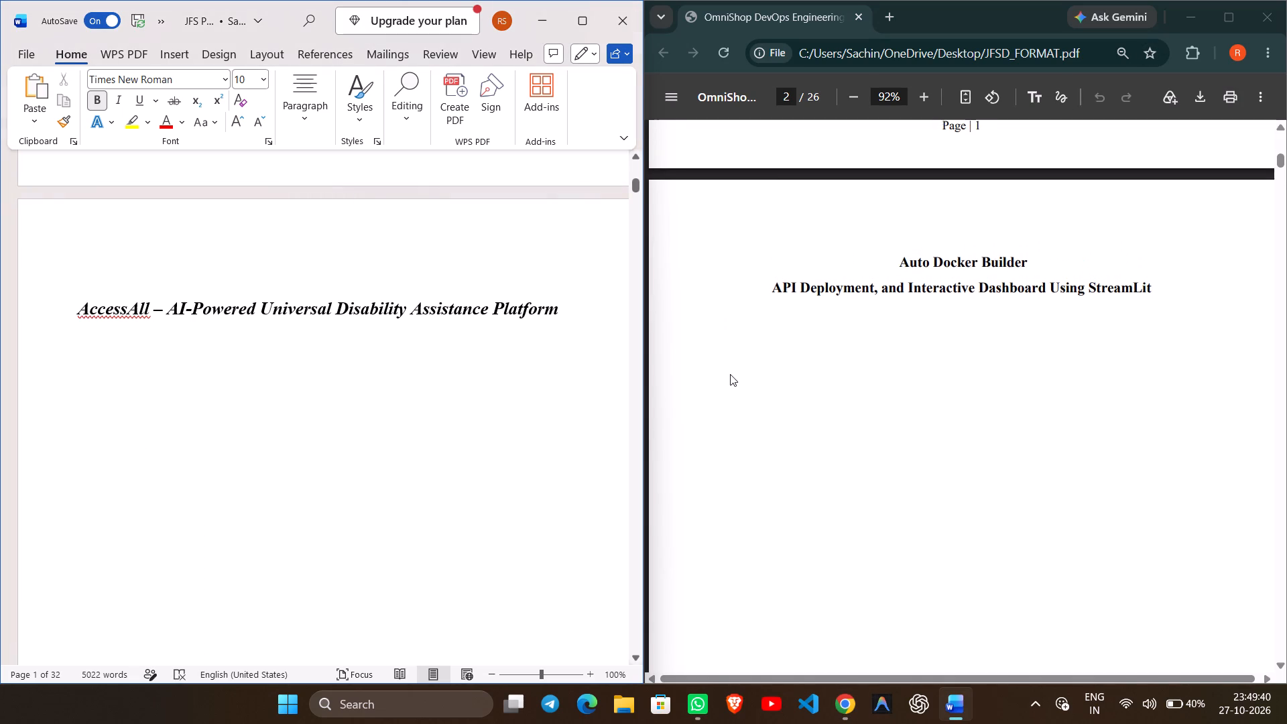
pyautogui.scroll(1, 730, 374)
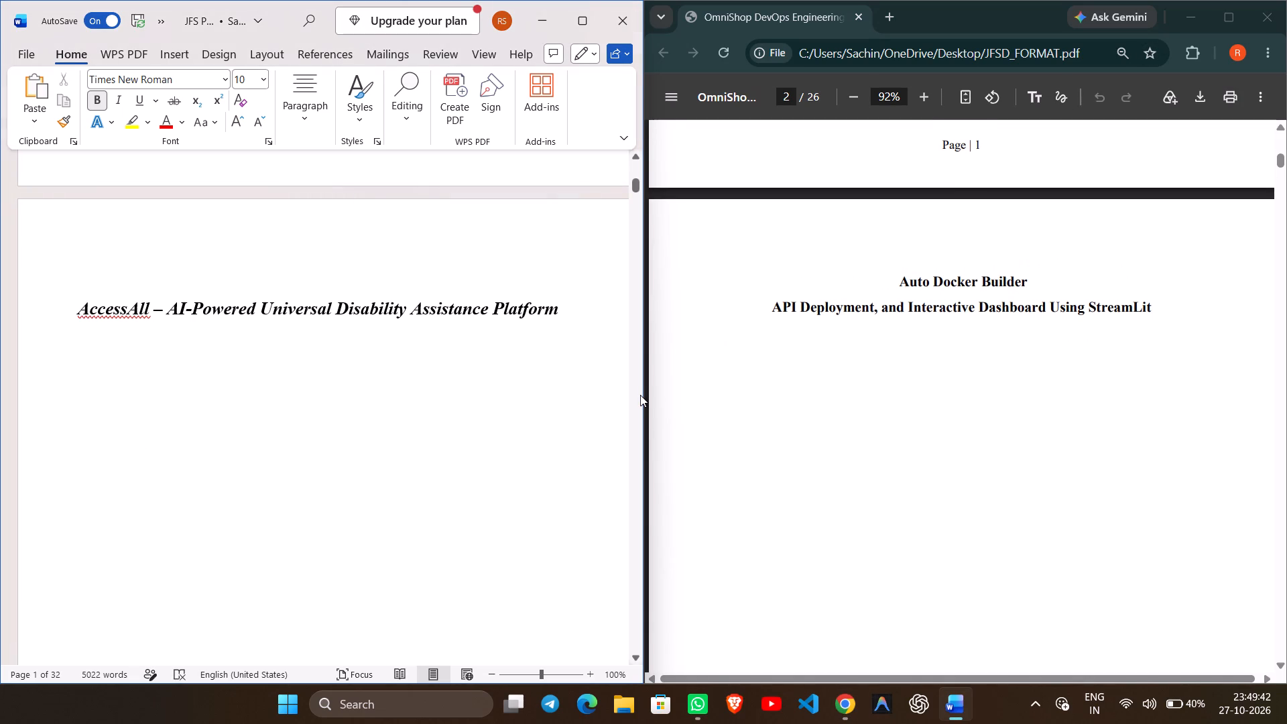
pyautogui.scroll(-1, 919, 477)
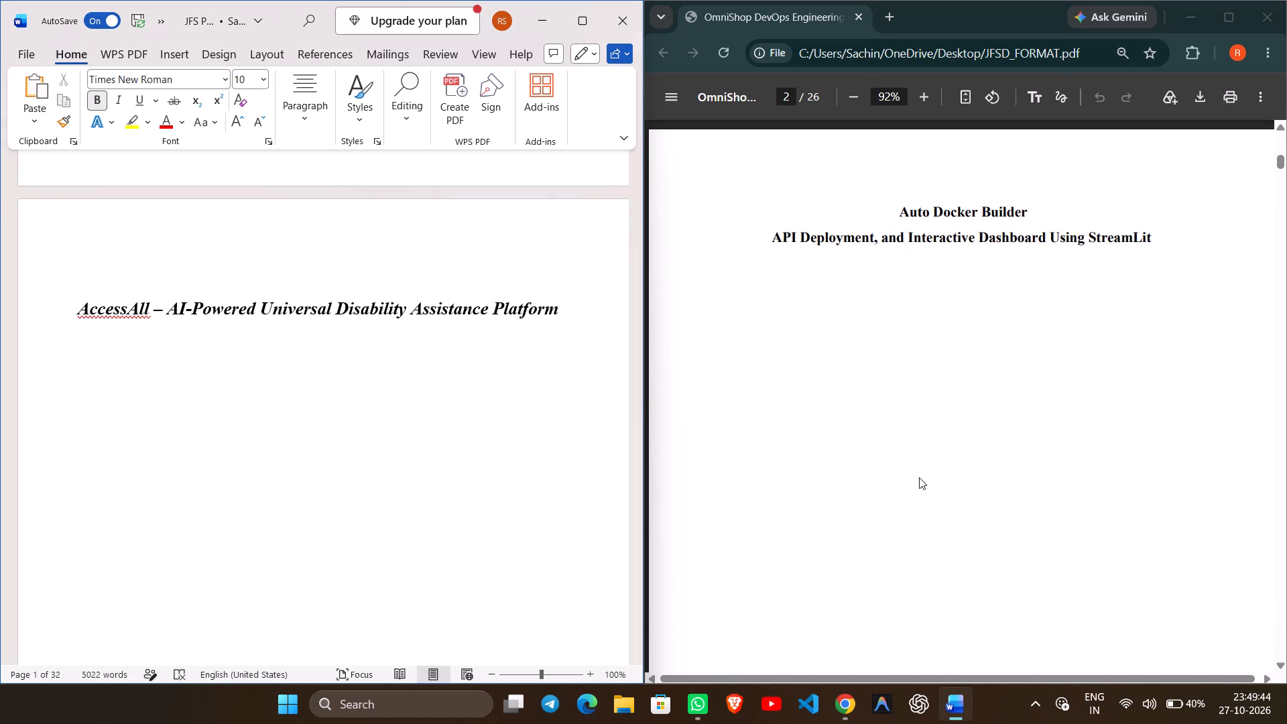
pyautogui.scroll(3, 919, 477)
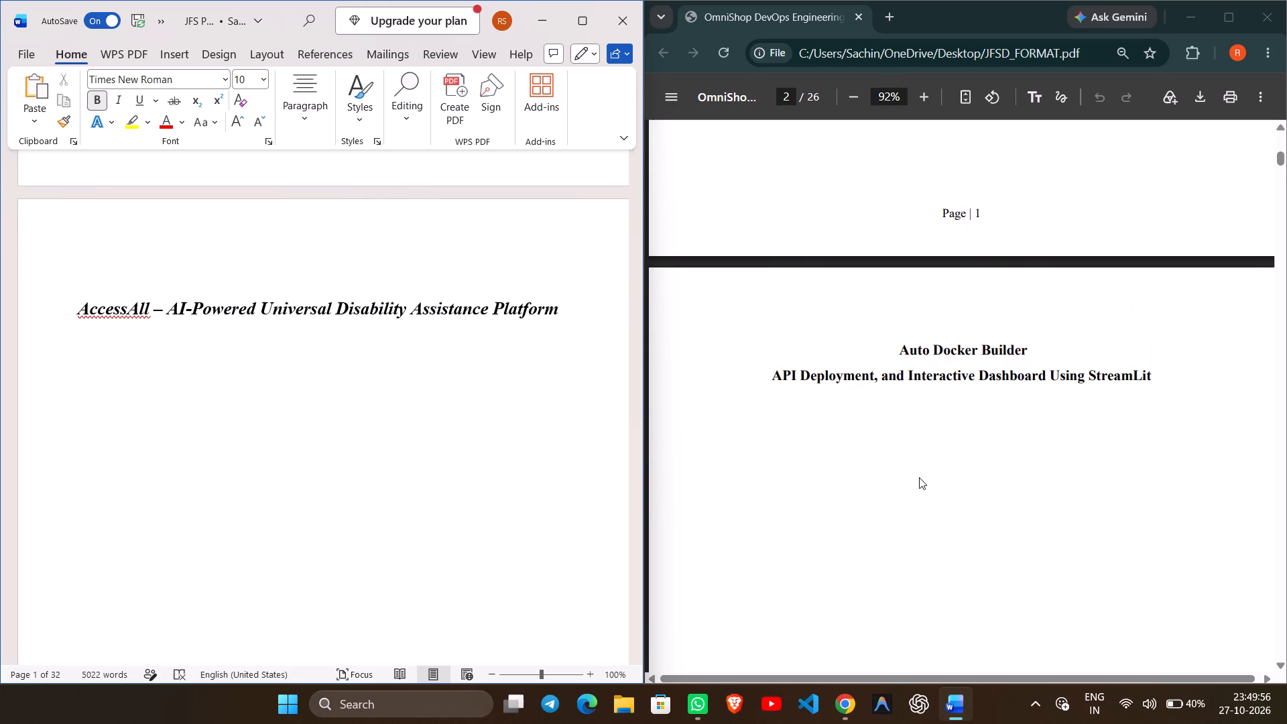
pyautogui.scroll(4, 919, 477)
pyautogui.scroll(-1, 919, 477)
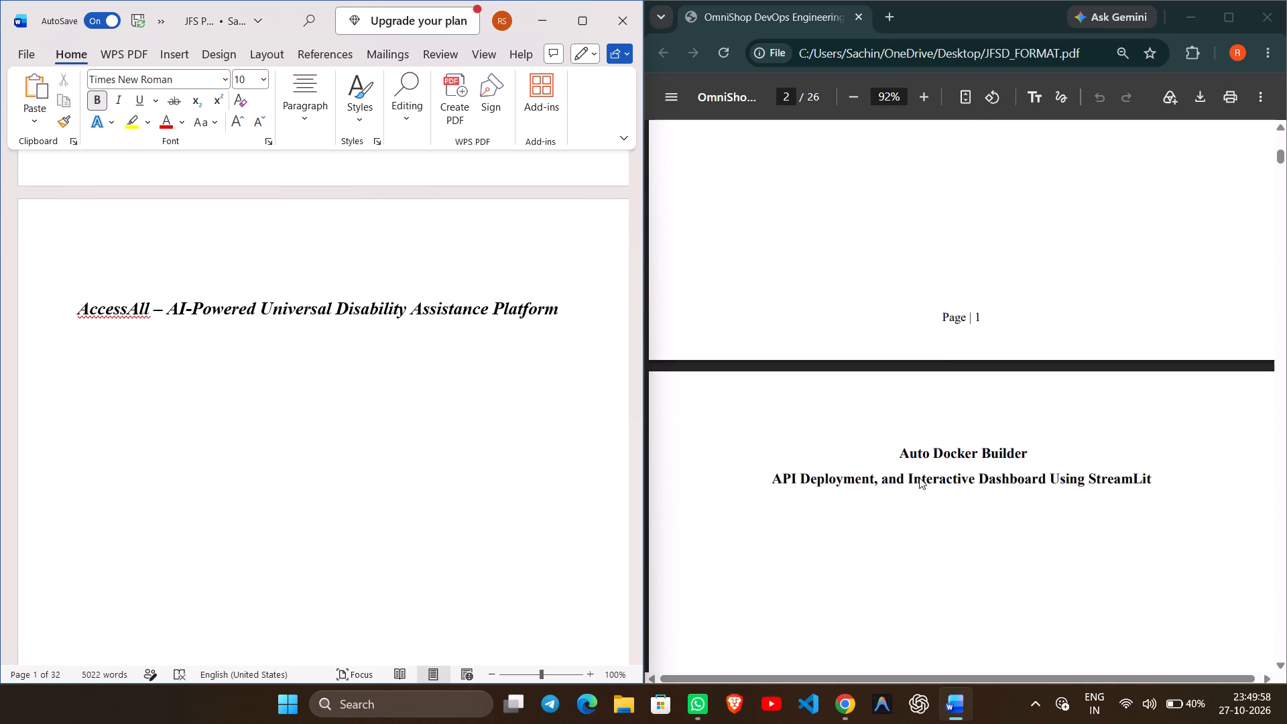
pyautogui.scroll(-4, 919, 477)
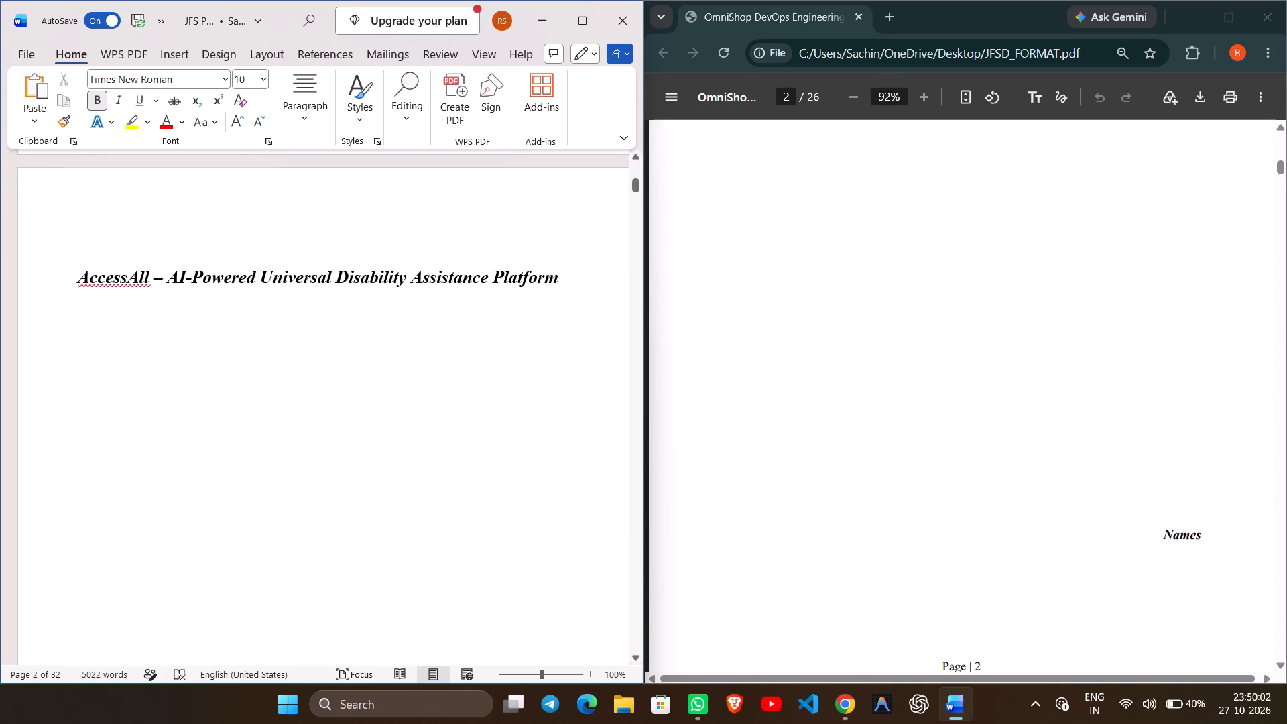
pyautogui.scroll(-2, 356, 444)
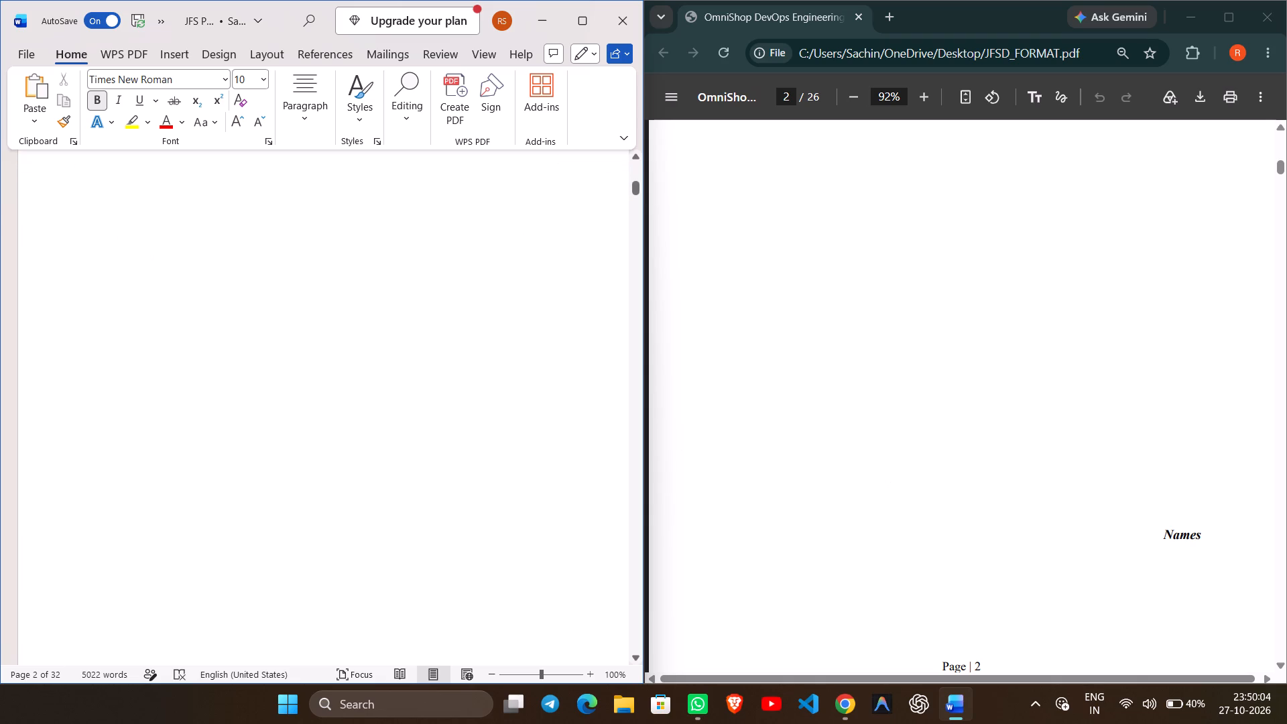
# Compare the JAVA FULL STACK DEVELOPMENT title page, with its logo and names block, in the Word report and the reference PDF.
pyautogui.scroll(-1, 356, 444)
pyautogui.scroll(1, 356, 444)
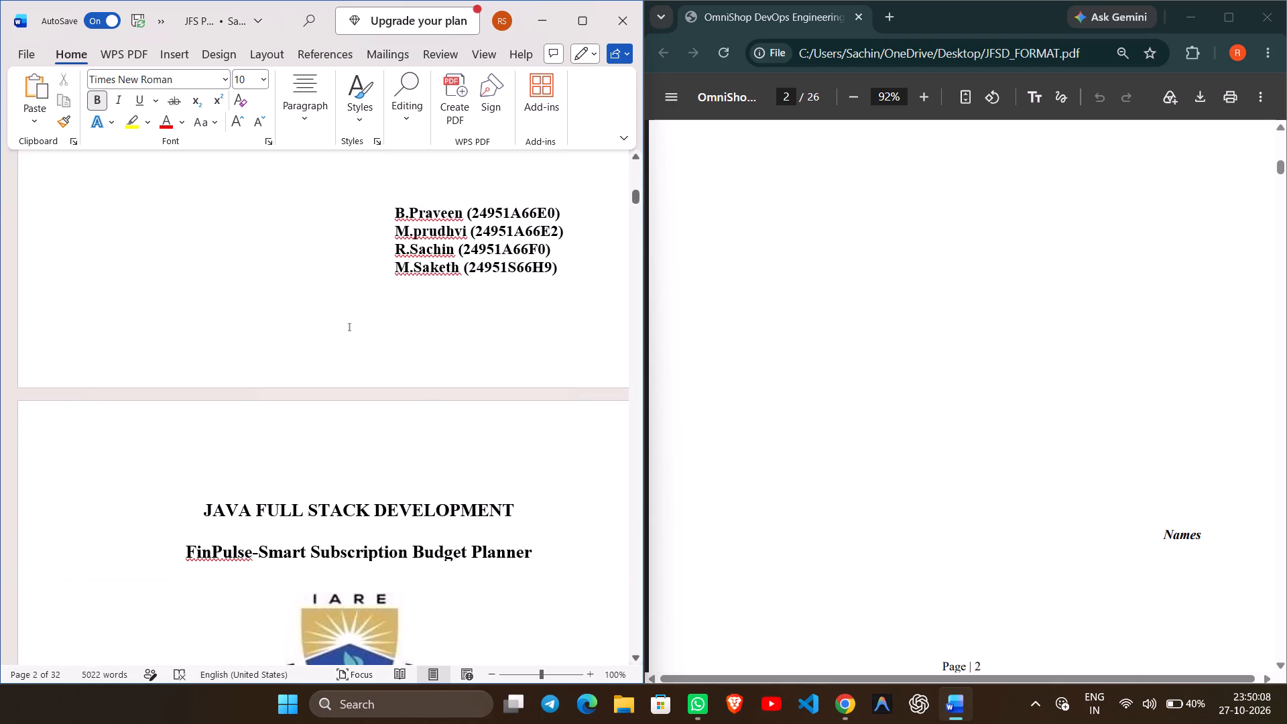
pyautogui.scroll(-1, 356, 444)
pyautogui.scroll(-2, 957, 541)
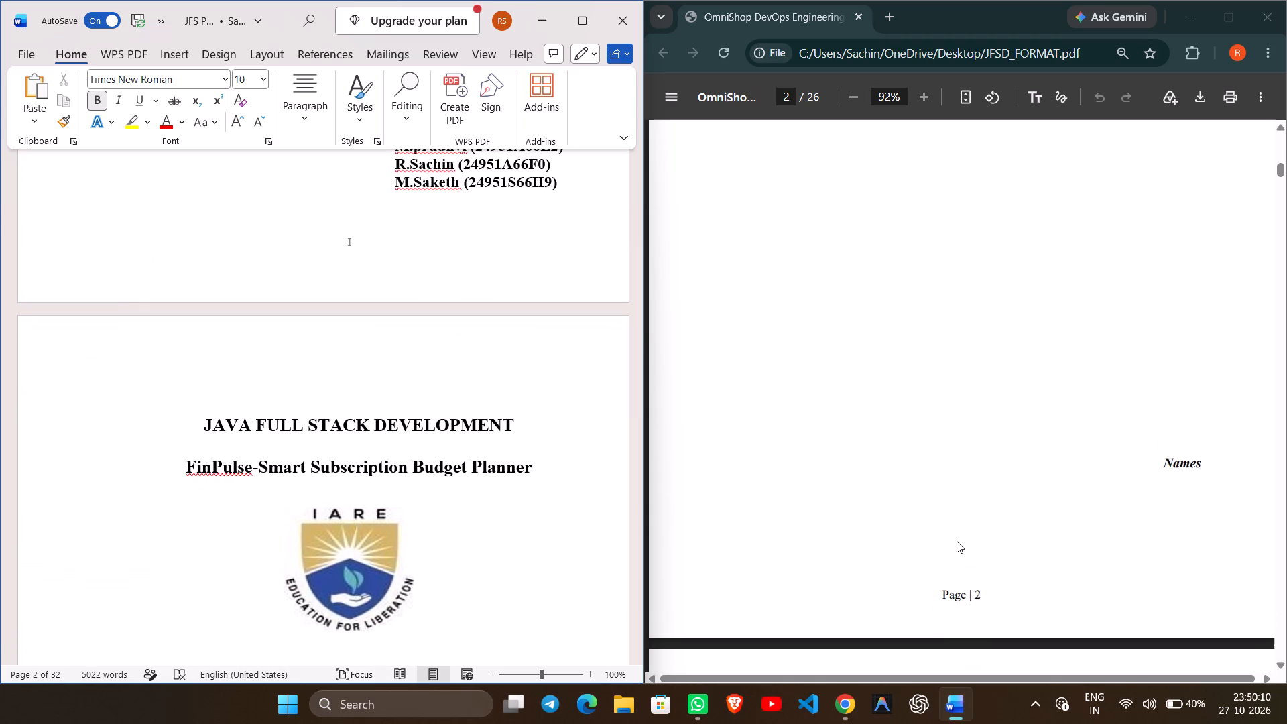
pyautogui.scroll(-4, 957, 541)
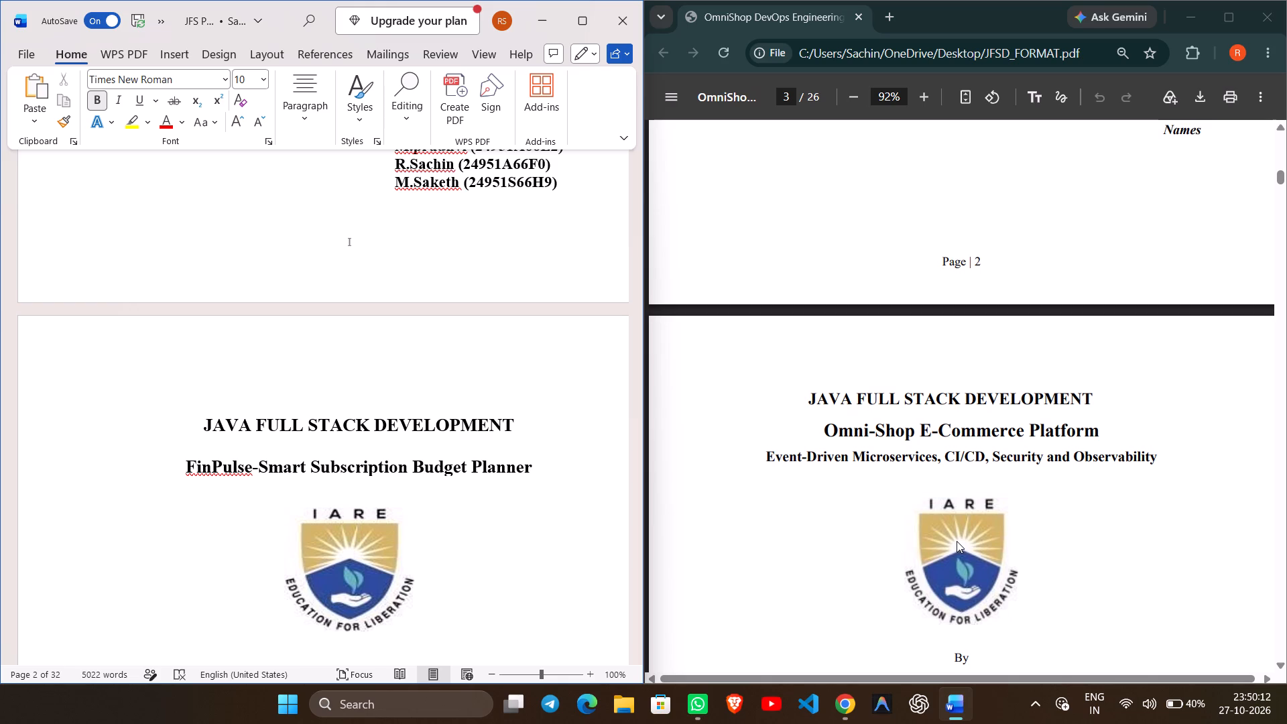
pyautogui.scroll(-1, 957, 541)
pyautogui.scroll(-1, 799, 511)
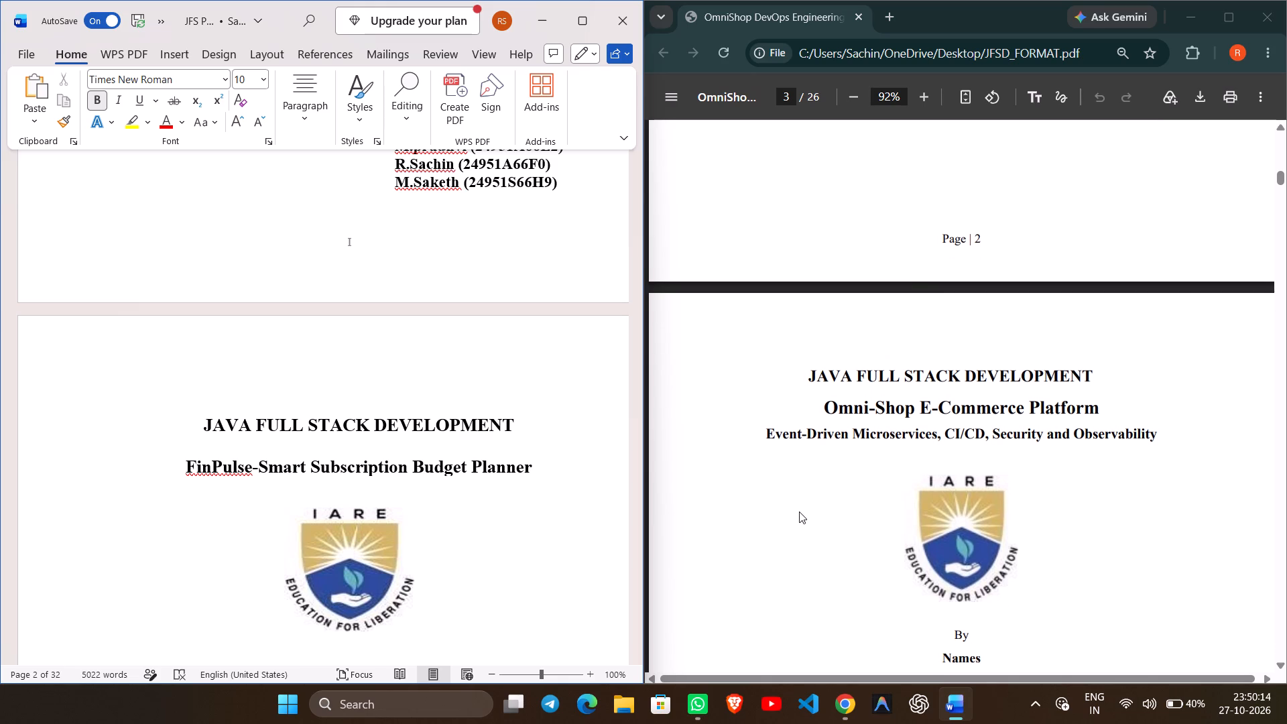
pyautogui.scroll(-3, 799, 511)
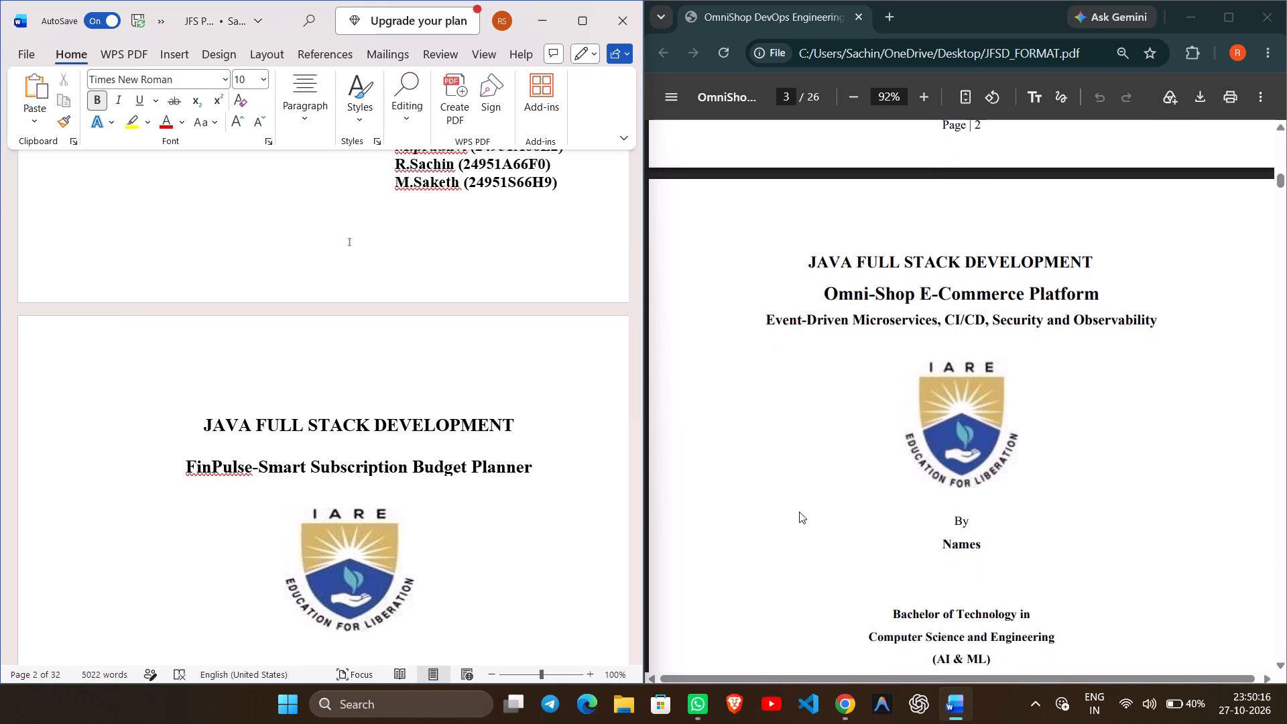
pyautogui.scroll(-1, 799, 511)
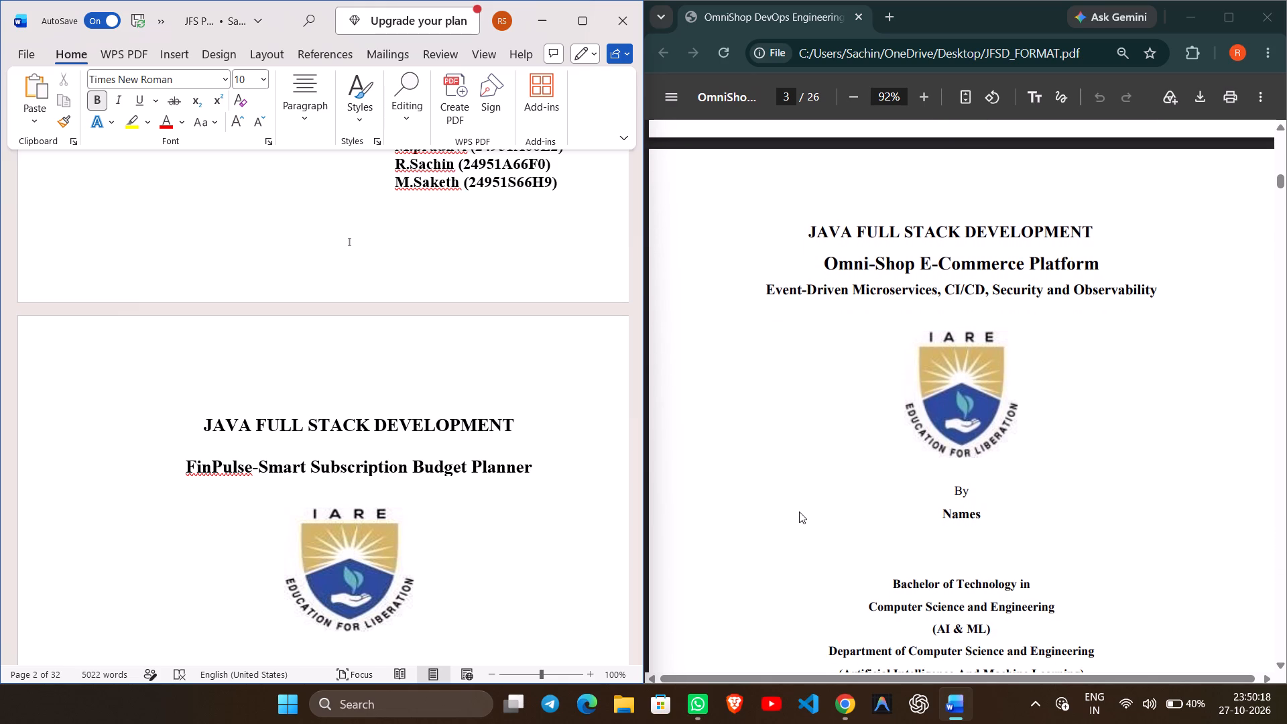
pyautogui.scroll(-1, 466, 461)
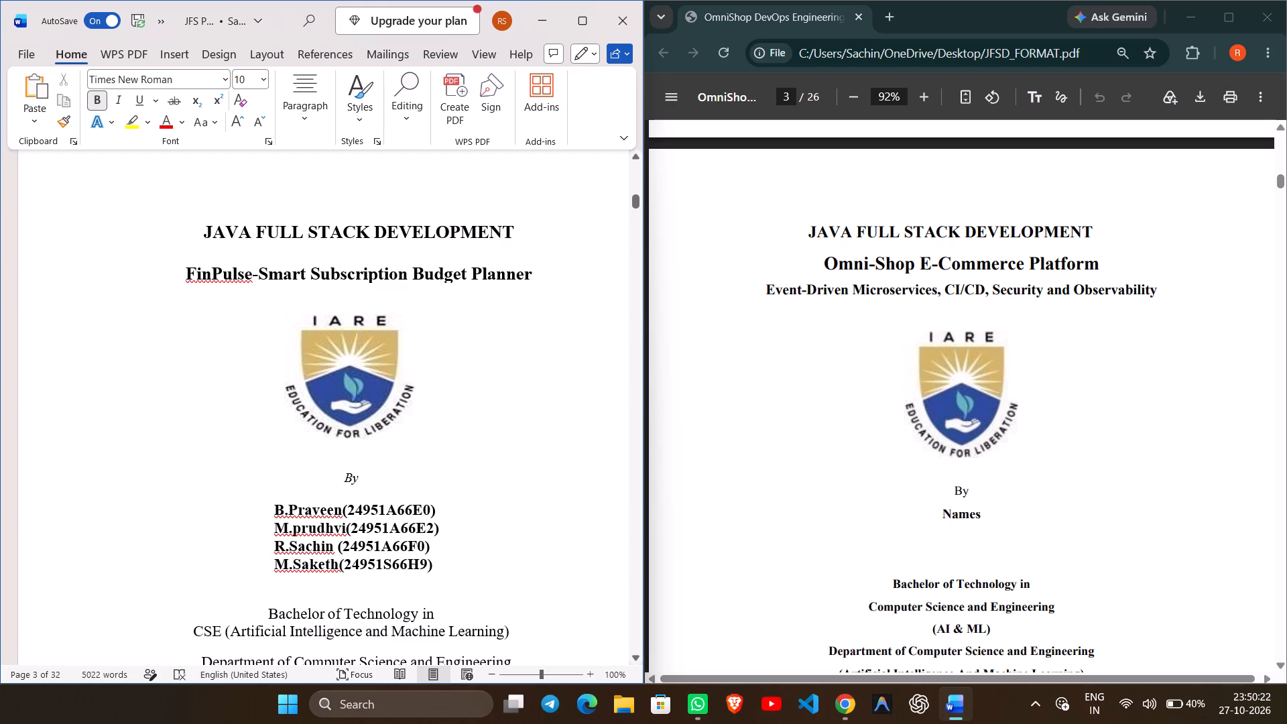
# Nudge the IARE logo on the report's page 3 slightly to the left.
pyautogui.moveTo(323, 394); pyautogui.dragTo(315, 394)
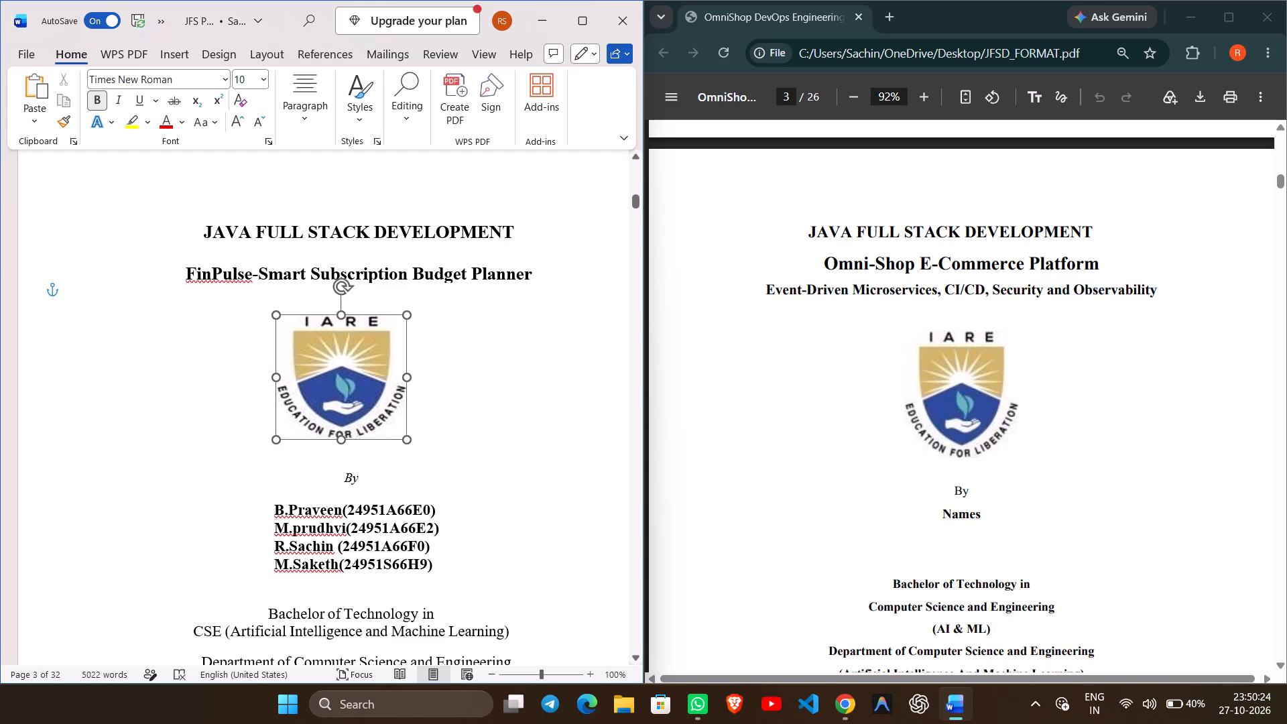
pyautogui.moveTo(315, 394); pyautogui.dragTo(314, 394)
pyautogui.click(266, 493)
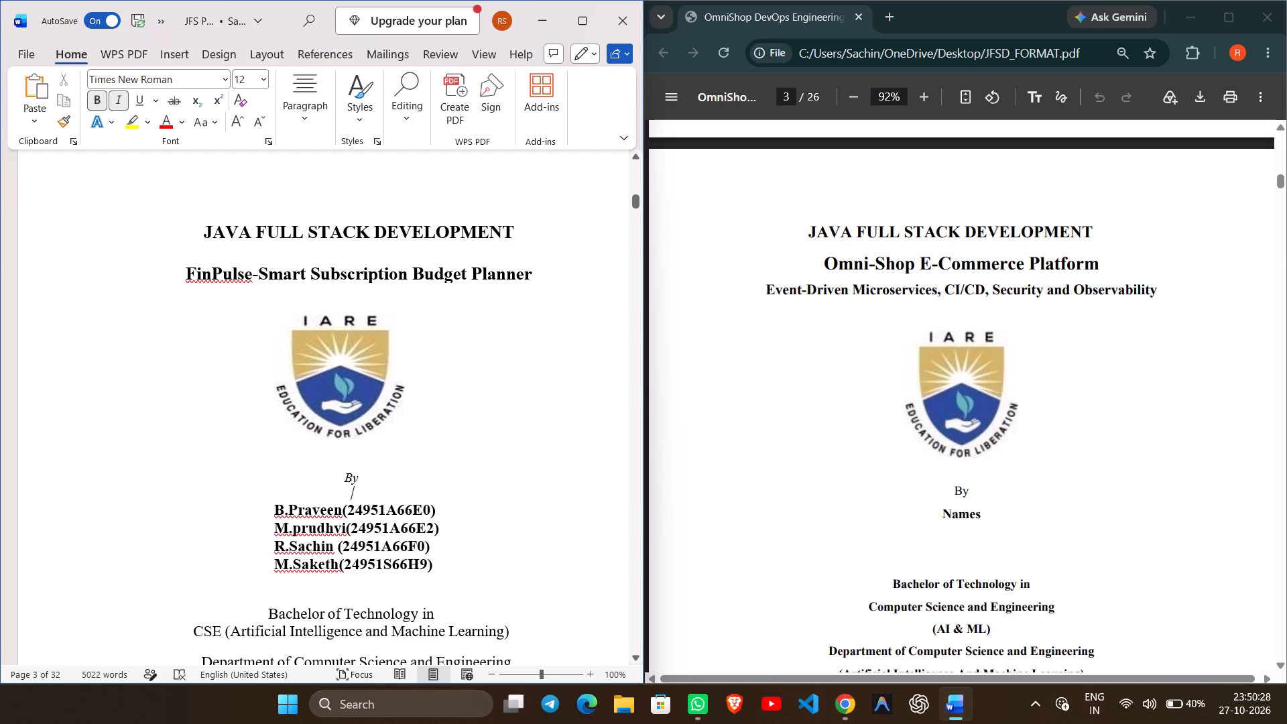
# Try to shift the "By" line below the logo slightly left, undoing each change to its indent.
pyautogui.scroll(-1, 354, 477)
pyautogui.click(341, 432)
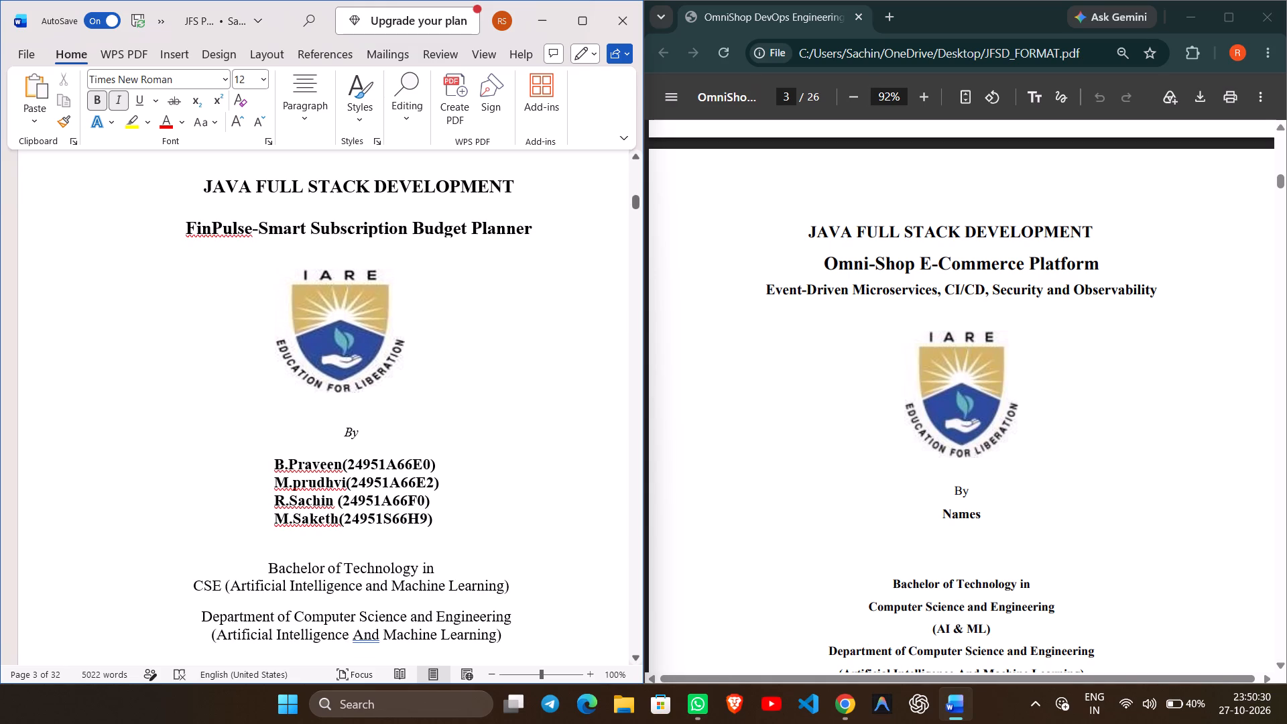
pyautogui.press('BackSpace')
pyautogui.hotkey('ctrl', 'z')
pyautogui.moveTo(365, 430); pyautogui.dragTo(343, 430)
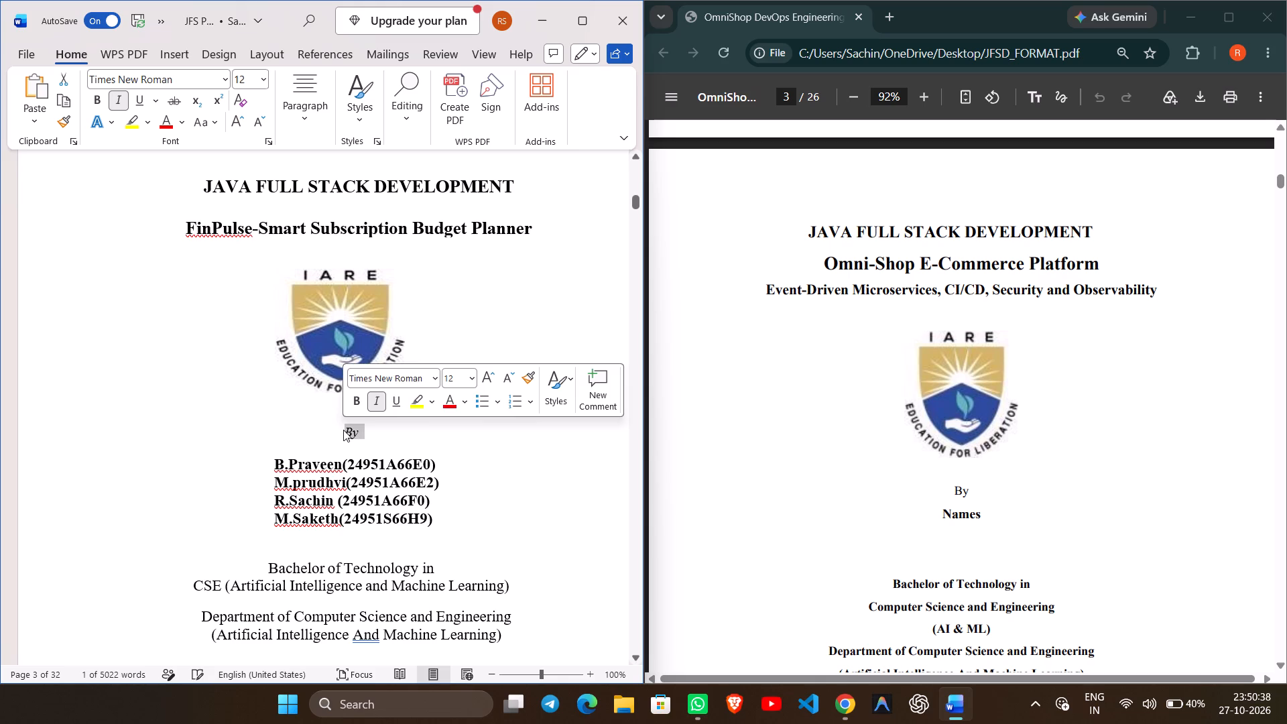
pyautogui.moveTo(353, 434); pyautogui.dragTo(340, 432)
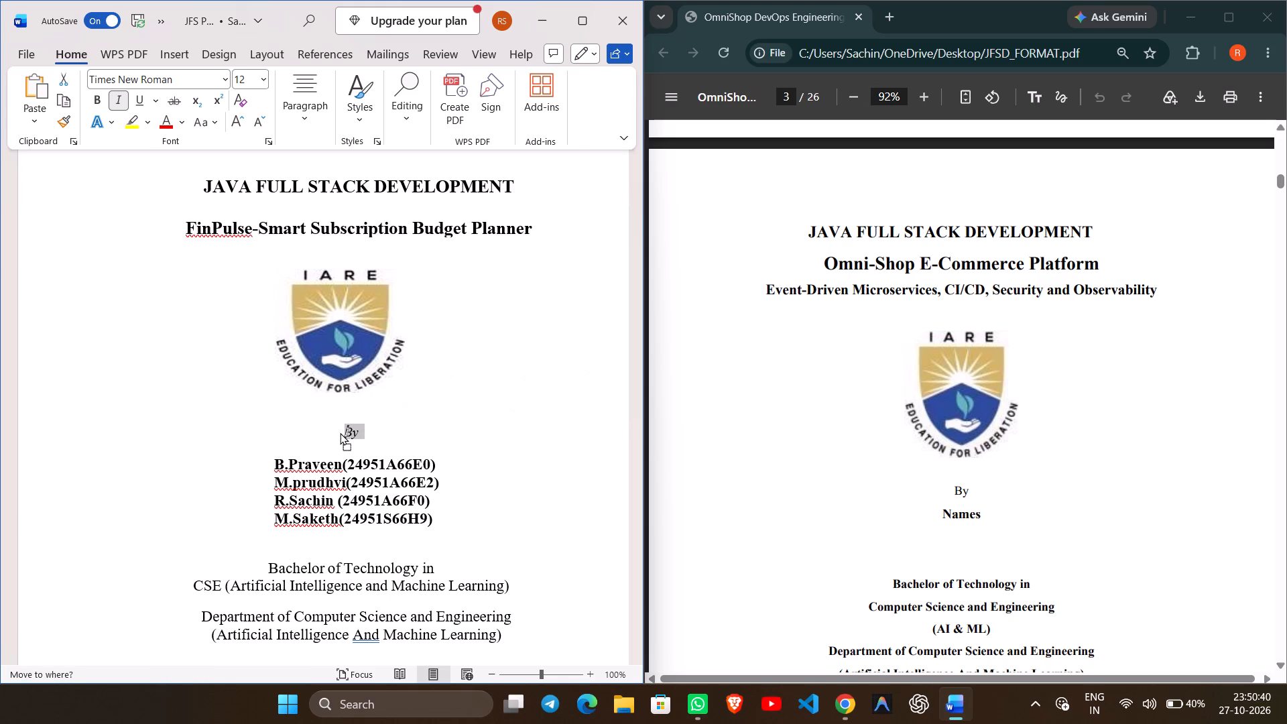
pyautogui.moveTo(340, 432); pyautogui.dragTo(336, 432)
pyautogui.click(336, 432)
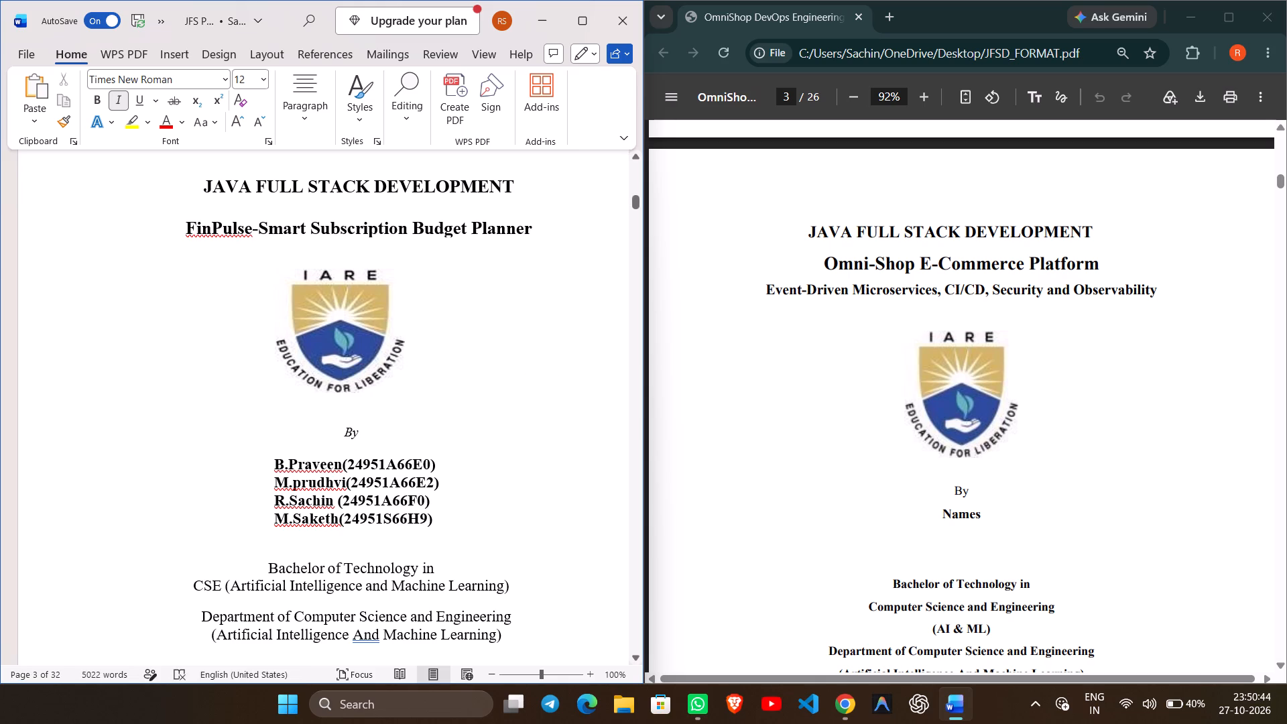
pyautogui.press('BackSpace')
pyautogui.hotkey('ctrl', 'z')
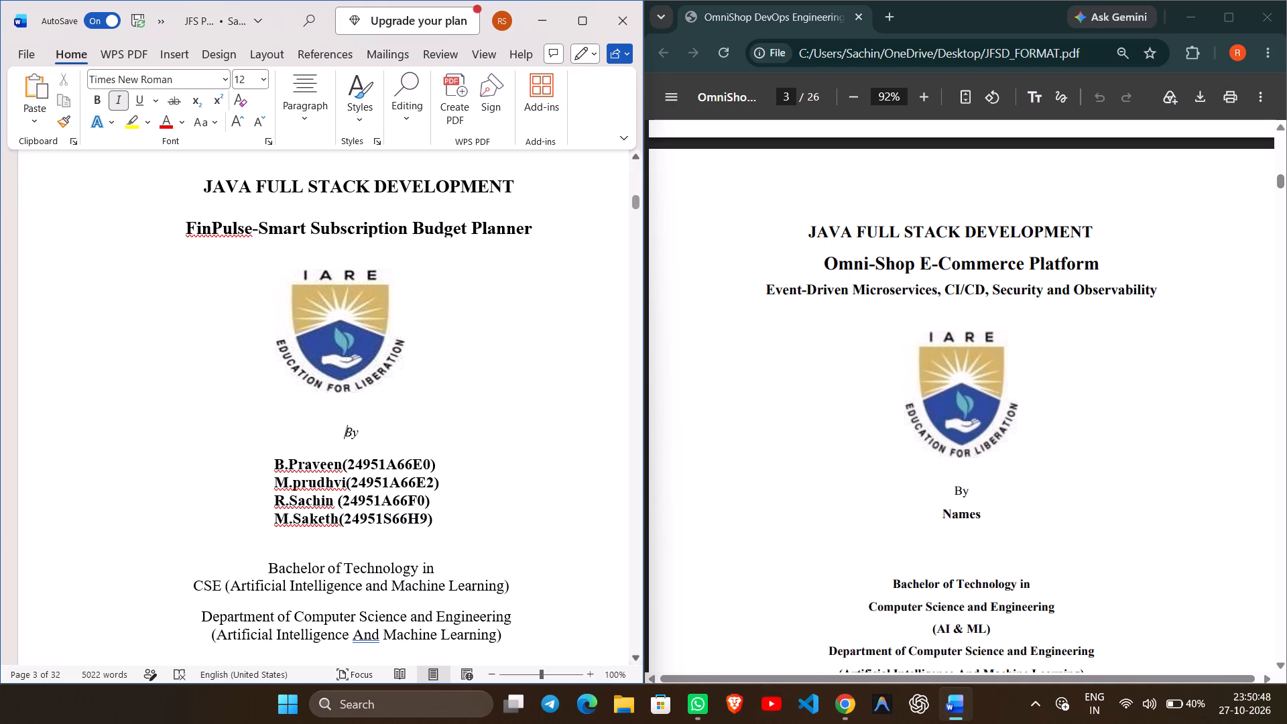
# Move the IARE logo on page 3 back to the right so it is centred above the "By" line.
pyautogui.moveTo(353, 325); pyautogui.dragTo(365, 325)
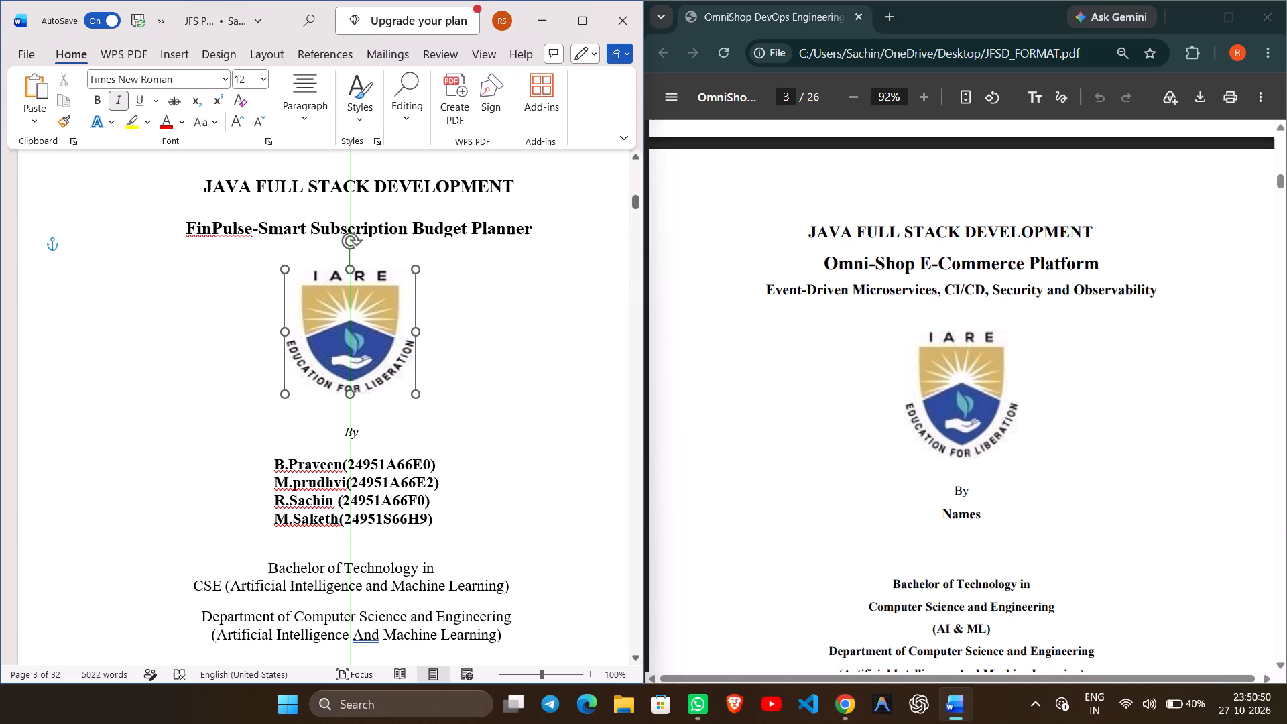
pyautogui.moveTo(365, 325); pyautogui.dragTo(371, 325)
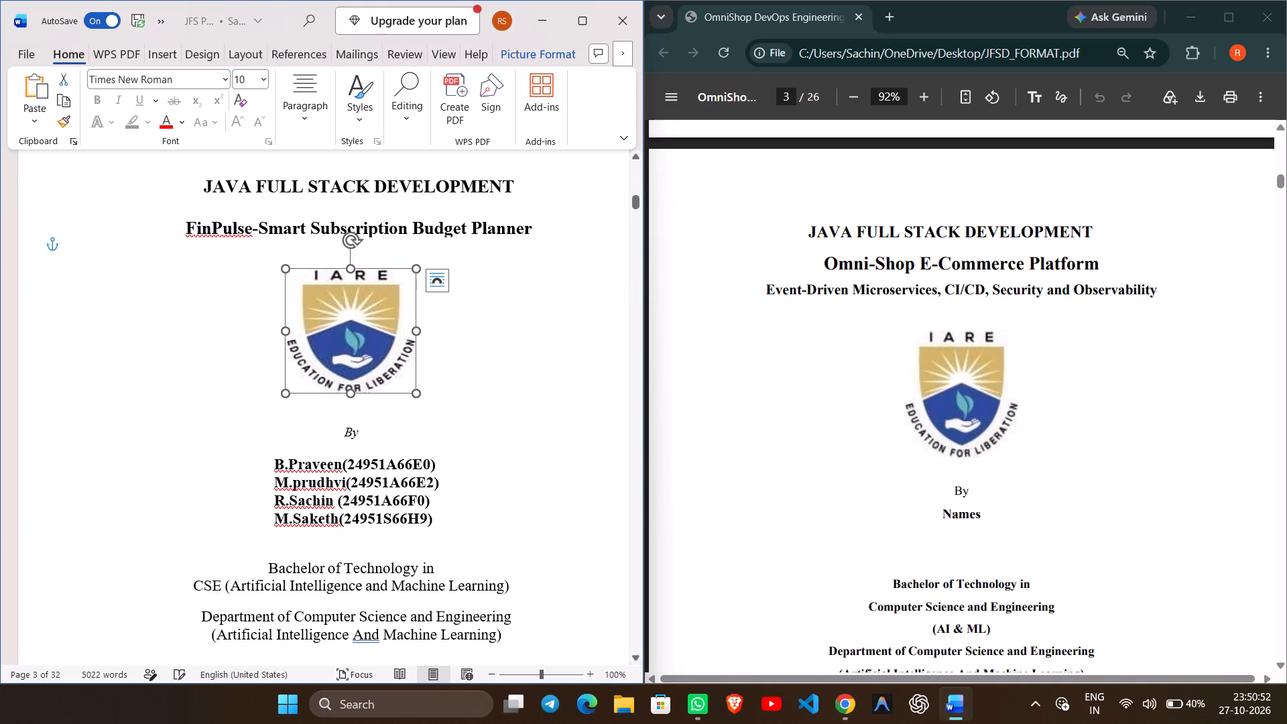
pyautogui.click(485, 419)
pyautogui.scroll(1, 485, 419)
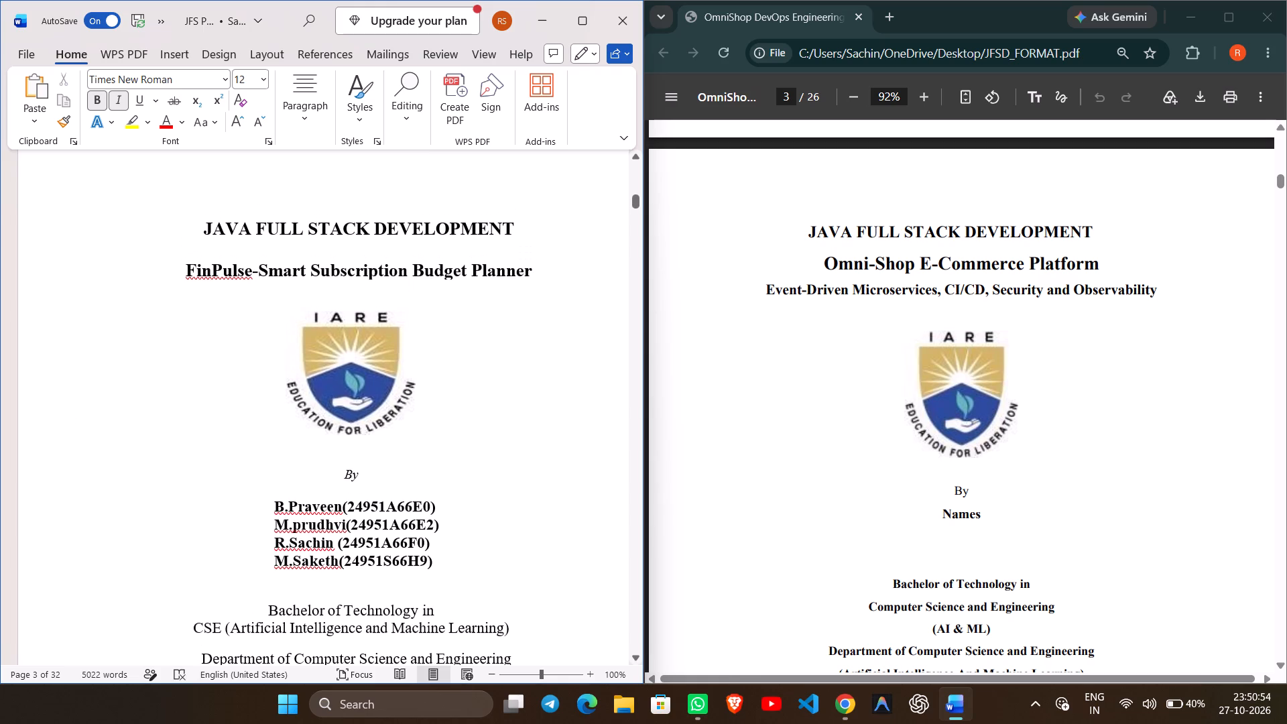
pyautogui.scroll(1, 485, 419)
pyautogui.scroll(-1, 818, 481)
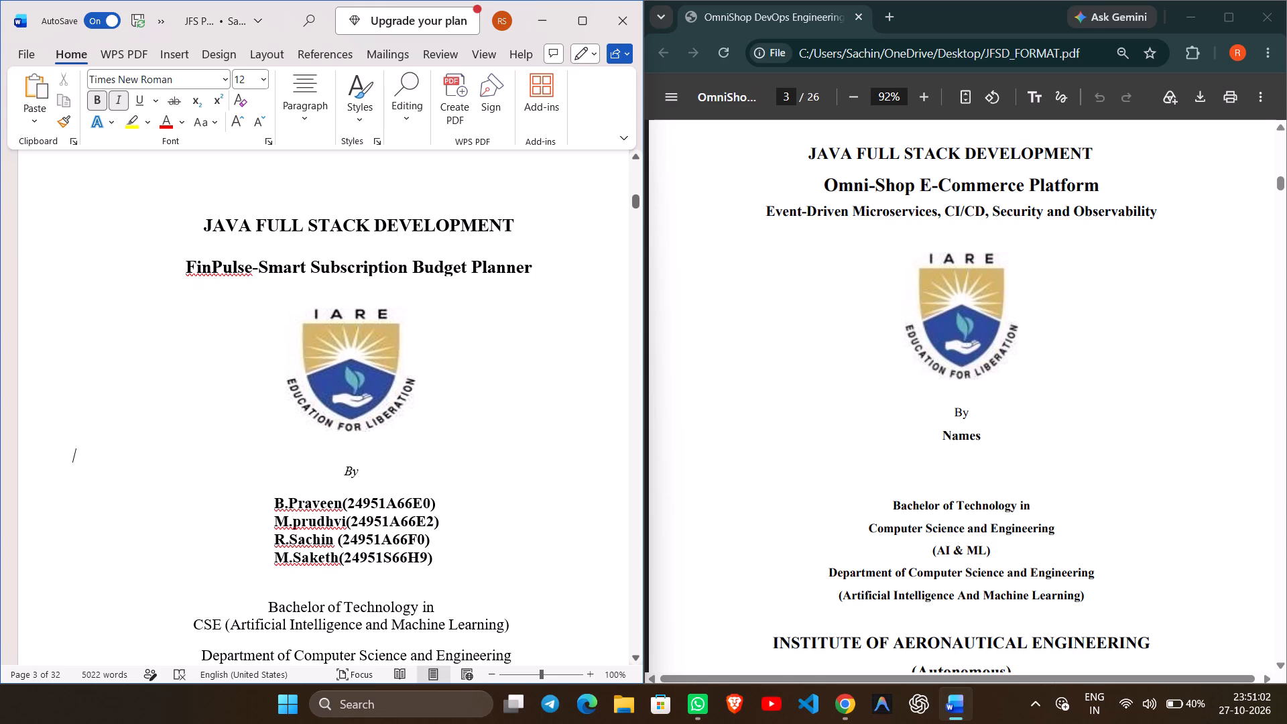
# Copy the two-line "Auto Docker Builder" title from the PDF's page 2 and paste it below the AccessAll title in the Word report.
pyautogui.scroll(1, 471, 376)
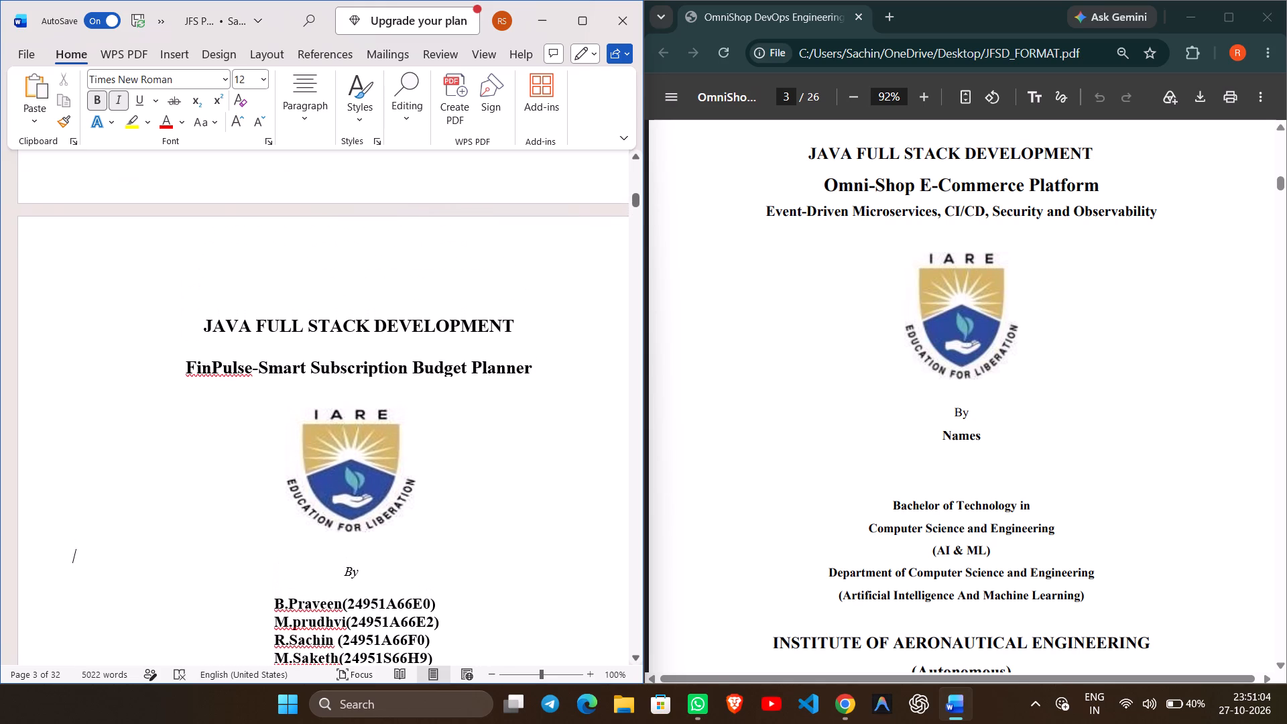
pyautogui.scroll(5, 471, 376)
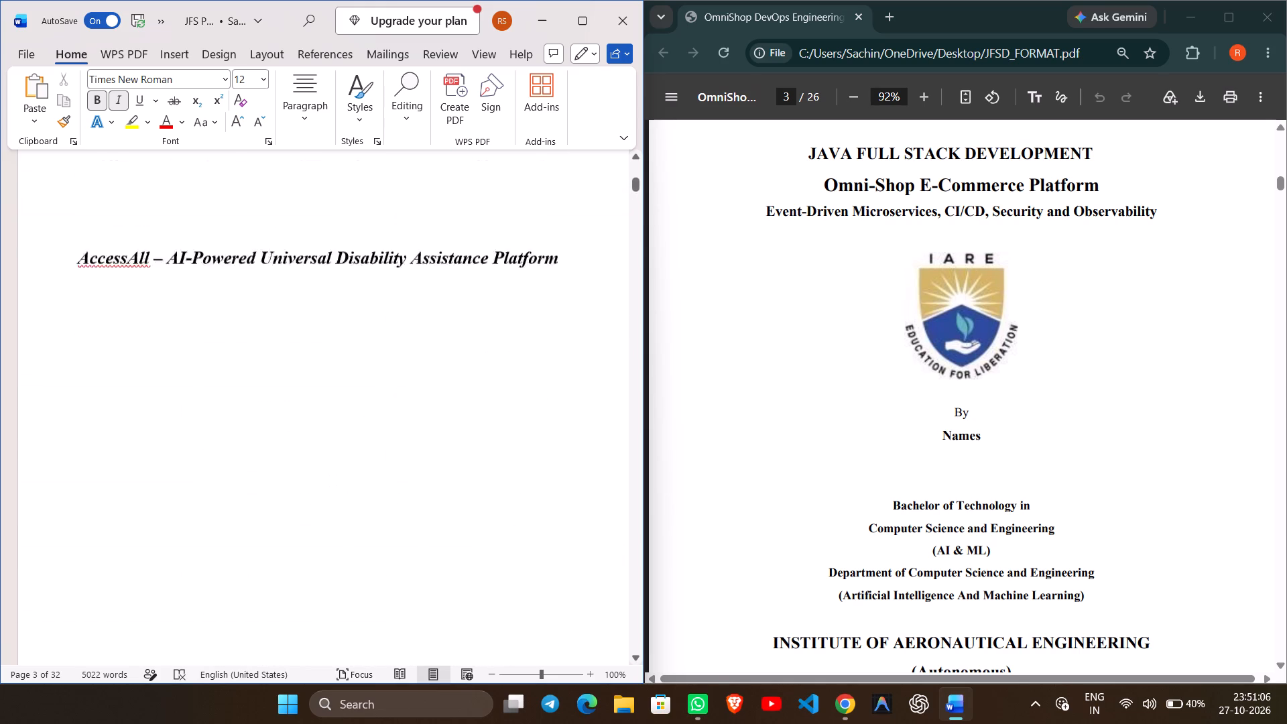
pyautogui.scroll(1, 471, 376)
pyautogui.scroll(6, 881, 196)
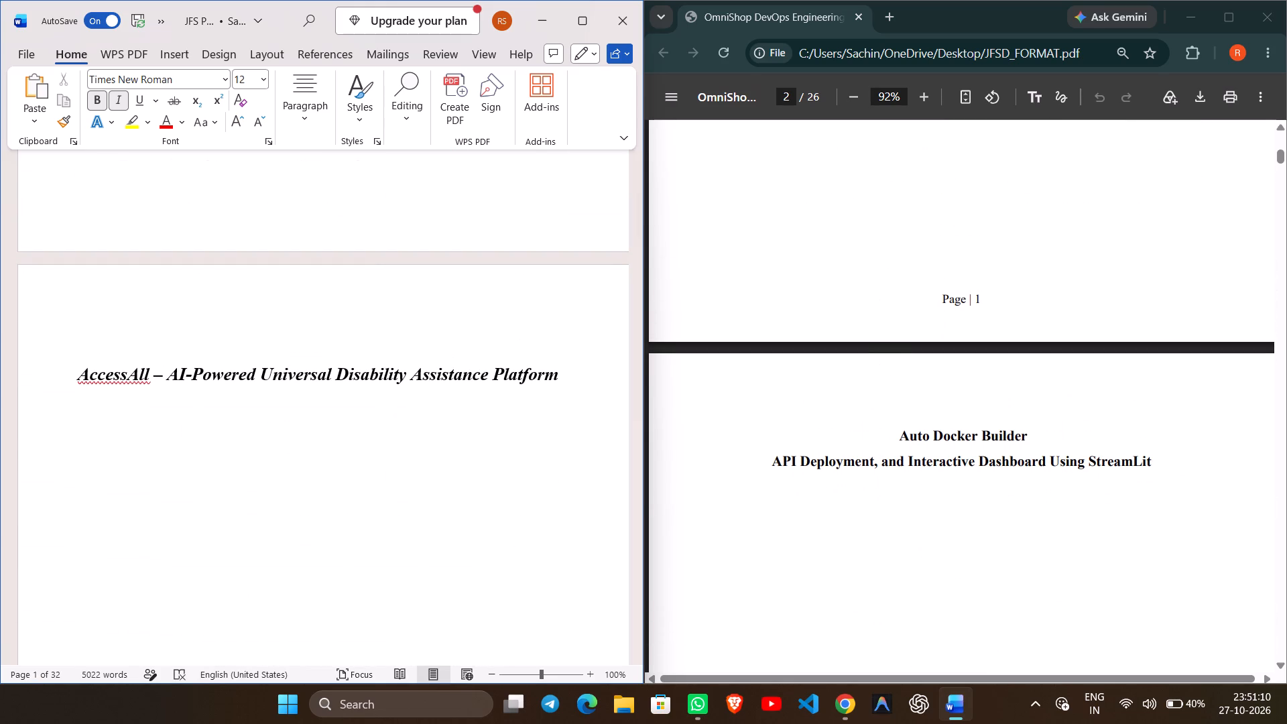
pyautogui.moveTo(899, 438); pyautogui.dragTo(1160, 450)
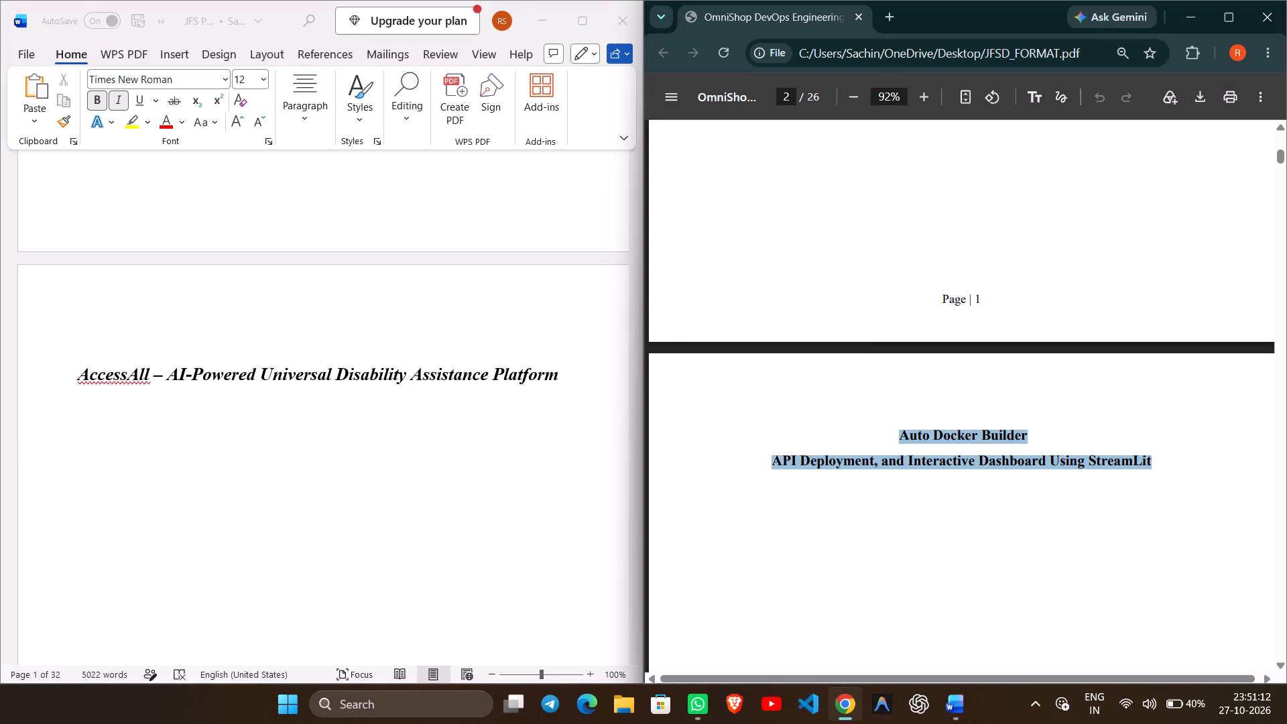
pyautogui.hotkey('ctrl', 'c')
pyautogui.doubleClick(293, 432)
pyautogui.hotkey('ctrl', 'v')
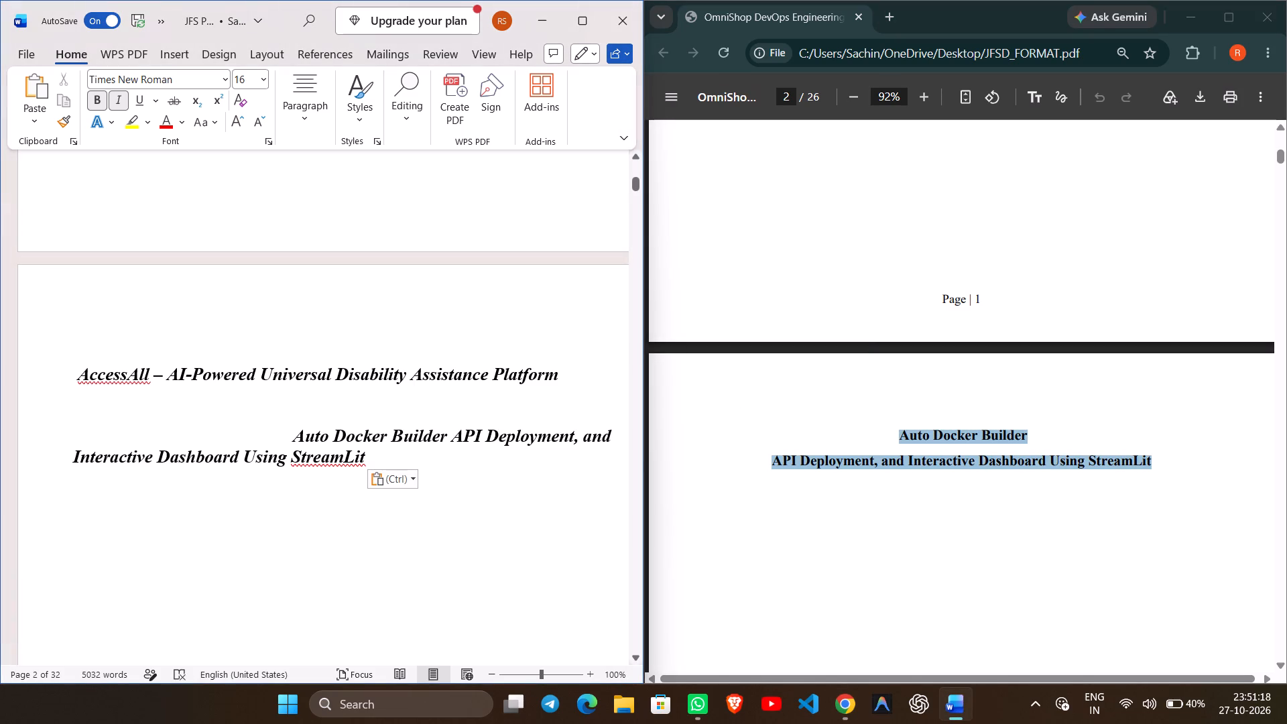
pyautogui.click(304, 436)
pyautogui.doubleClick(304, 436)
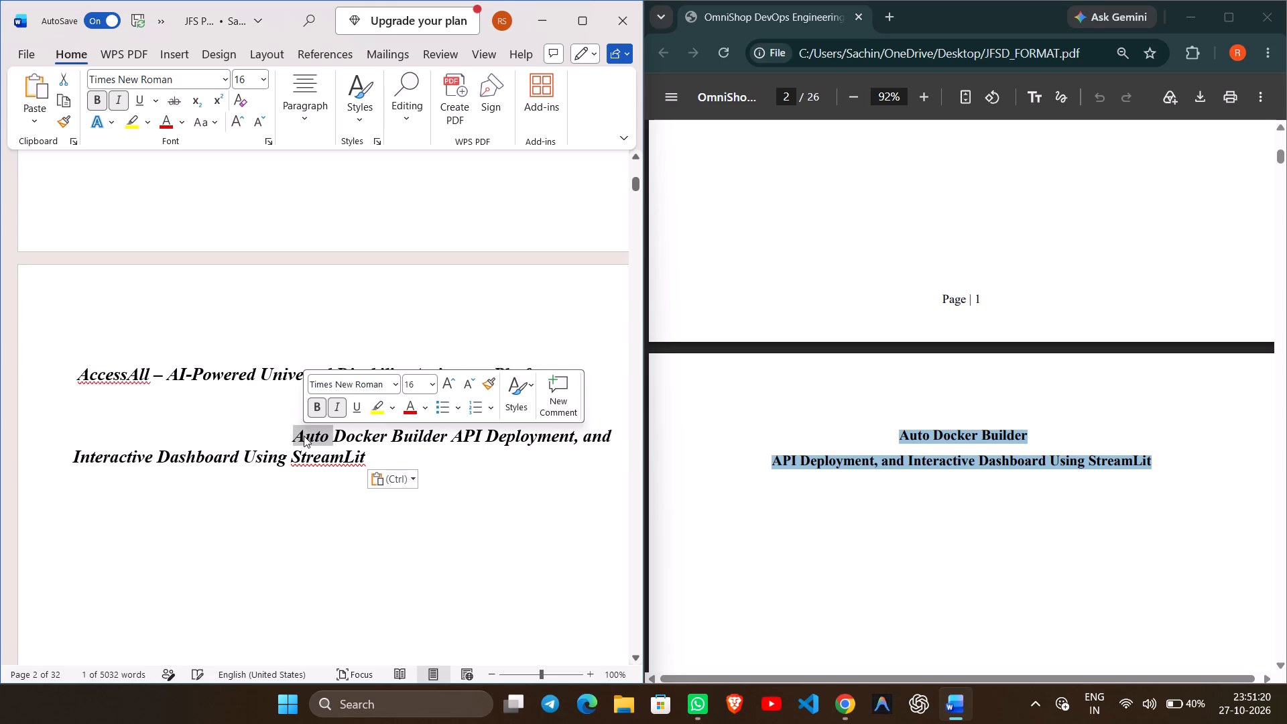
pyautogui.click(311, 489)
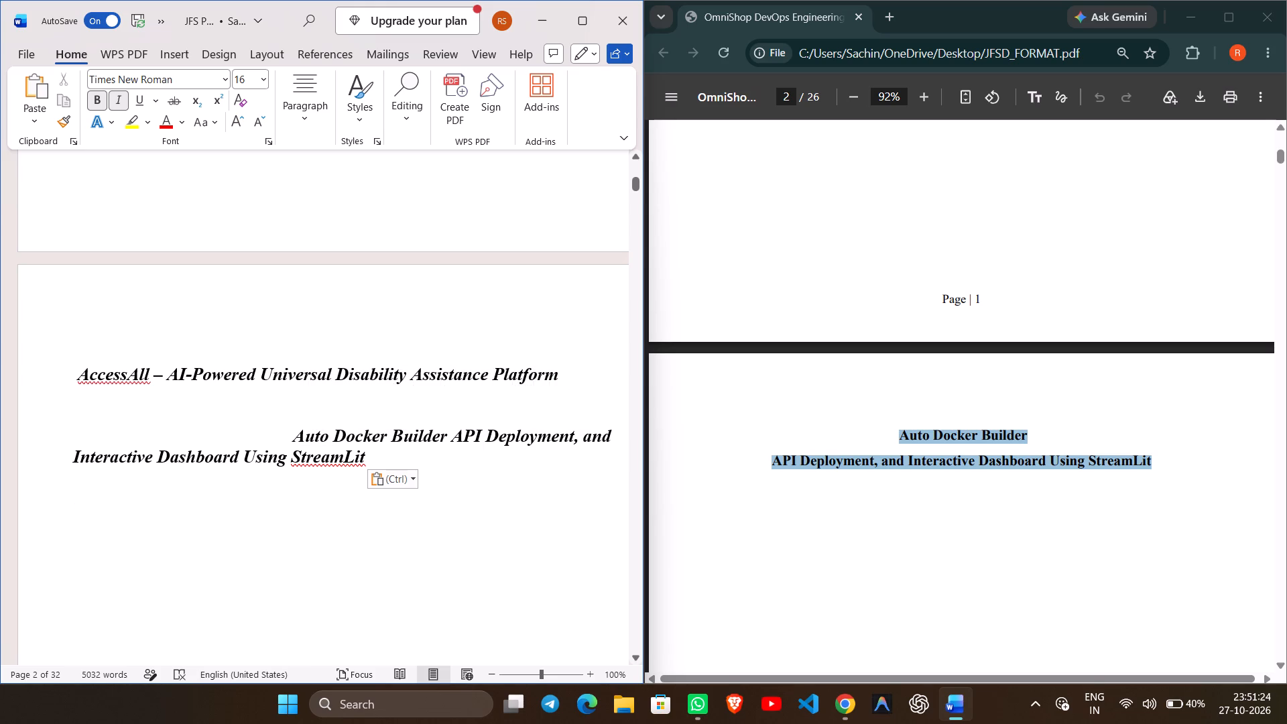
# Delete the "AccessAll – AI-Powered Universal Disability Assistance Platform" title from page 2 of the report.
pyautogui.moveTo(561, 381); pyautogui.dragTo(182, 383)
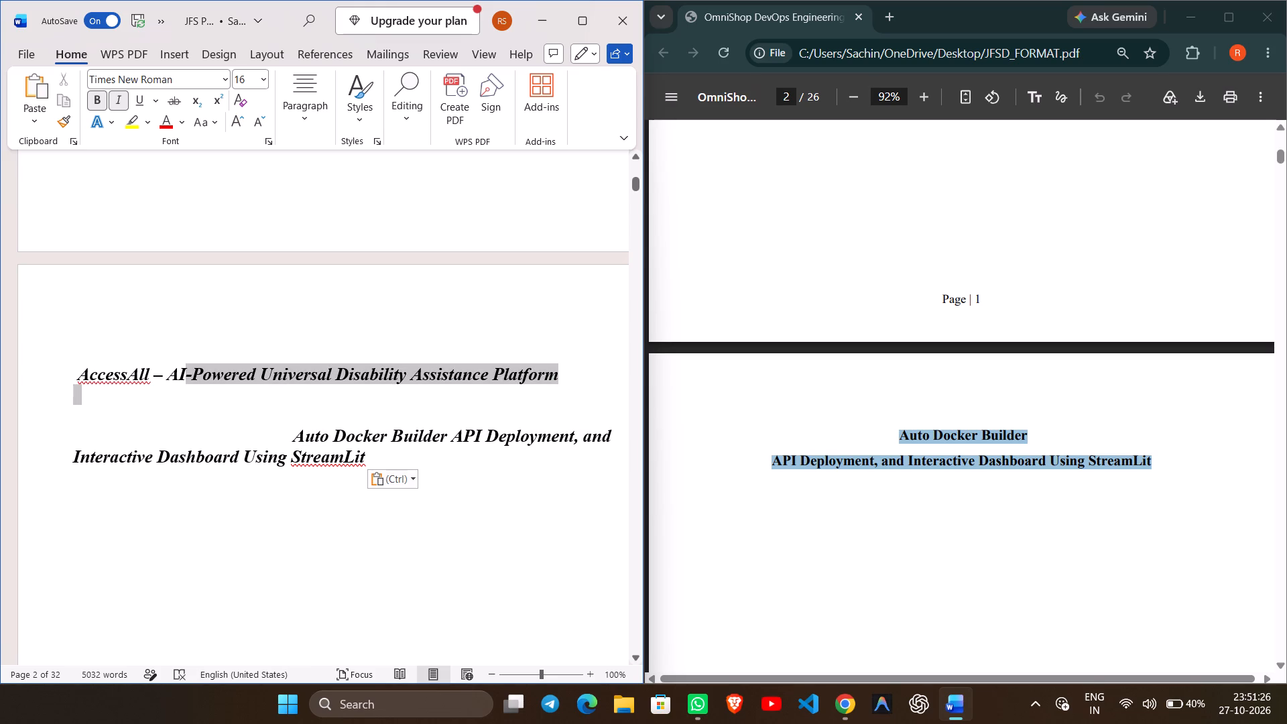
pyautogui.moveTo(182, 383); pyautogui.dragTo(120, 379)
pyautogui.press('BackSpace')
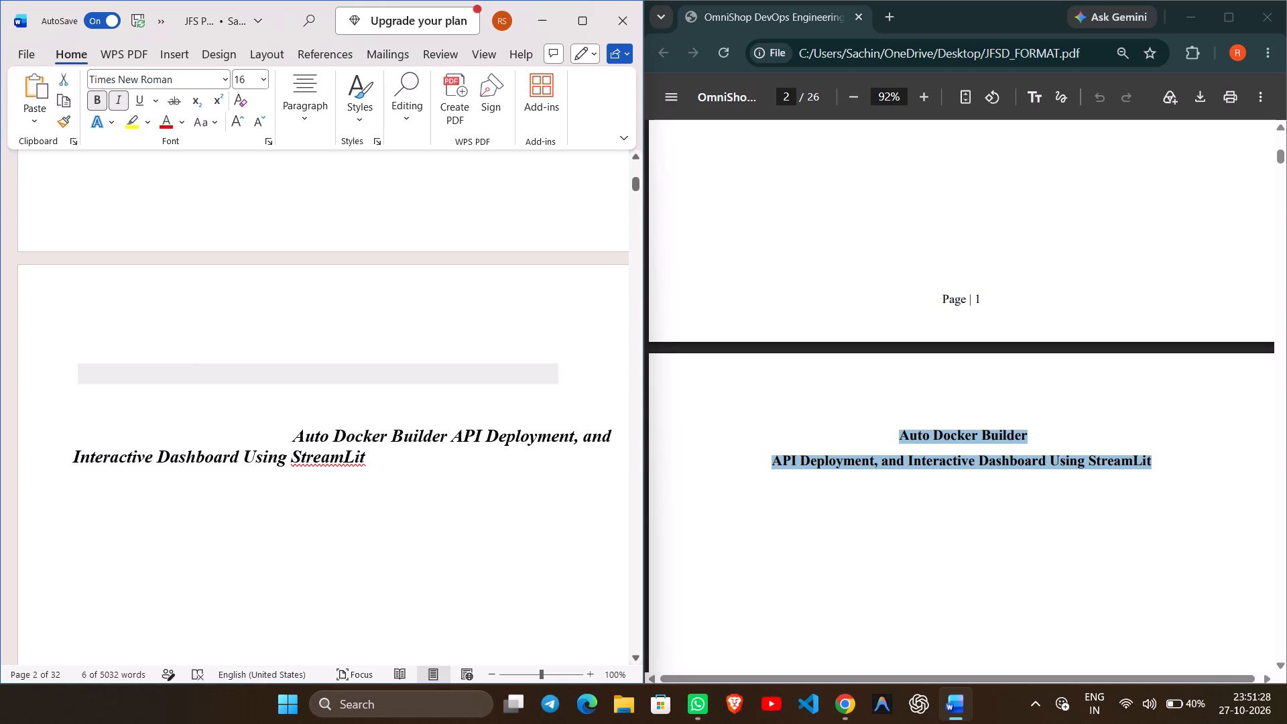
pyautogui.press('BackSpace')
pyautogui.press('BackSpace')
pyautogui.press('BackSpace')
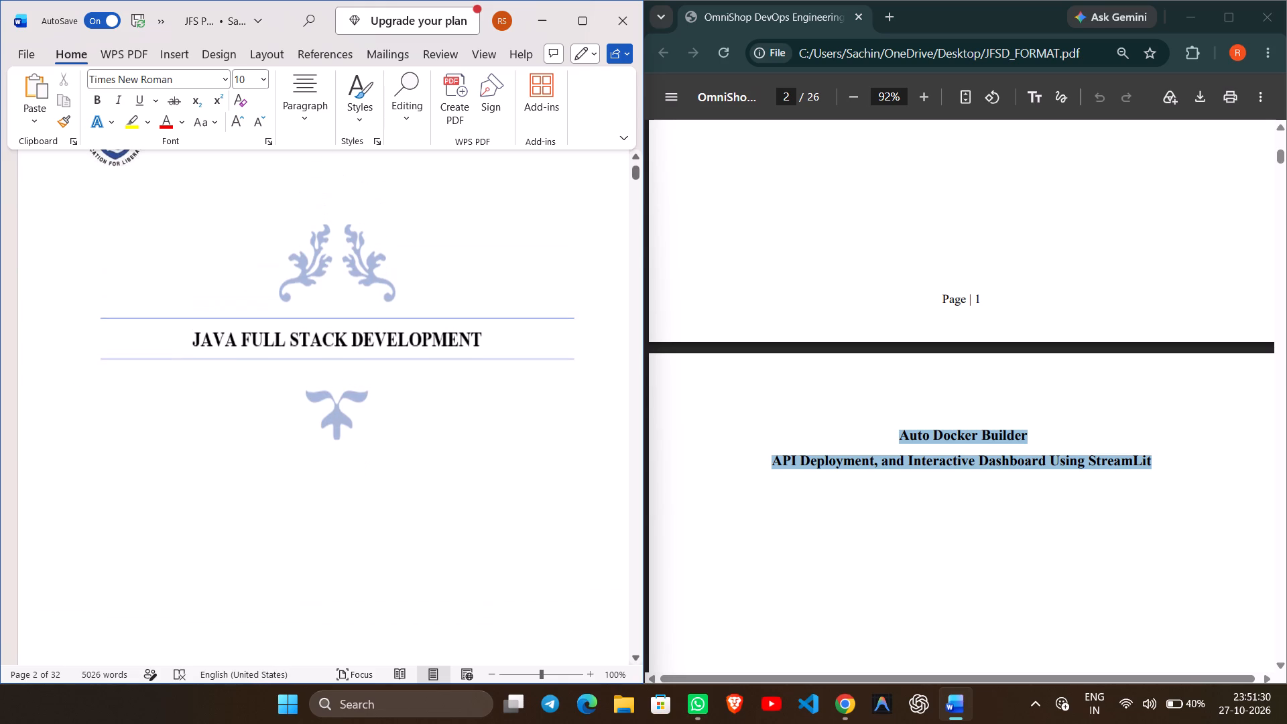
# Remove the indent before the pasted "Auto Docker Builder" title so it starts at the page's left margin.
pyautogui.scroll(-3, 184, 448)
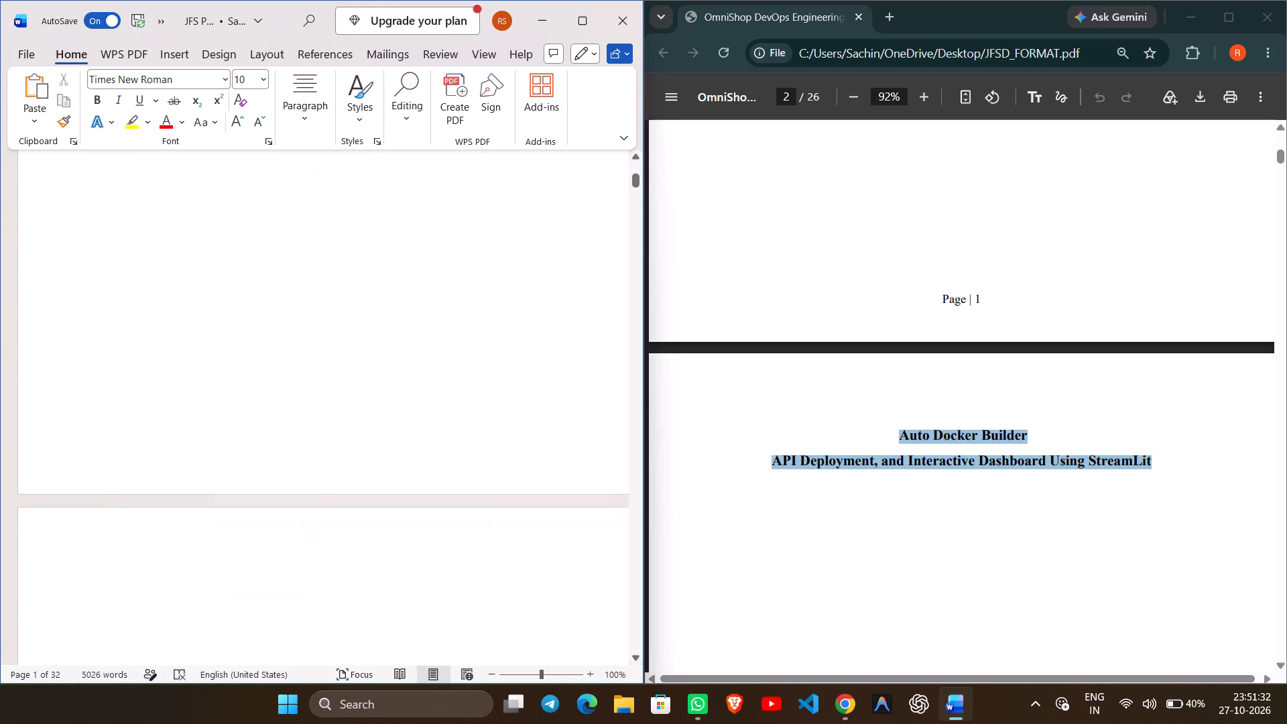
pyautogui.scroll(-3, 184, 448)
pyautogui.click(288, 387)
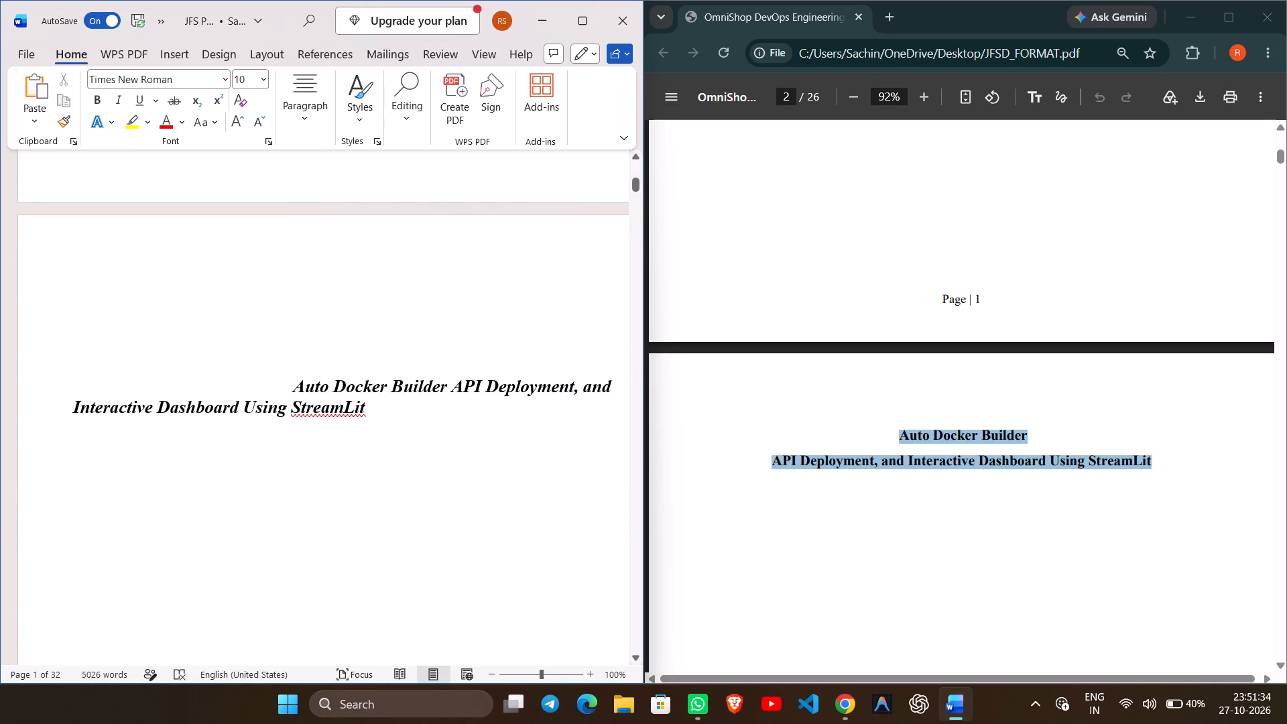
pyautogui.press('BackSpace')
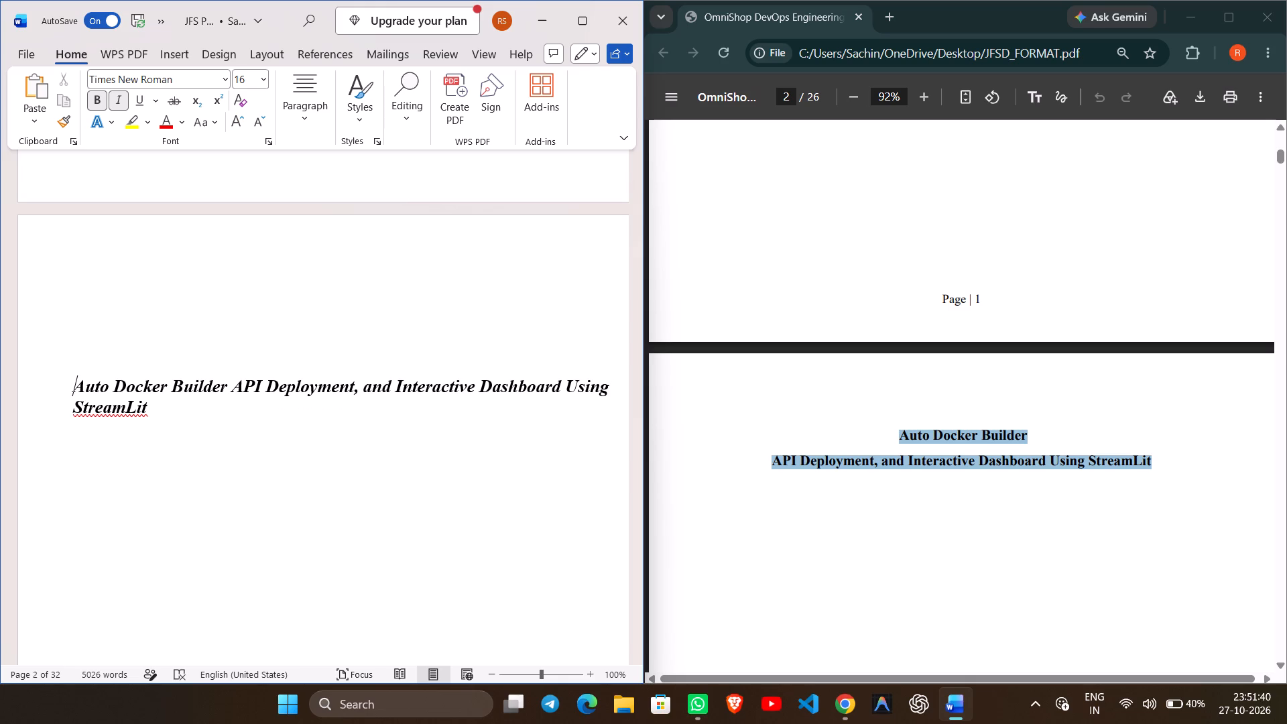
# Remove three blank lines above the "Auto Docker Builder" title on page 2, keeping the title on its own page.
pyautogui.press('BackSpace')
pyautogui.press('BackSpace')
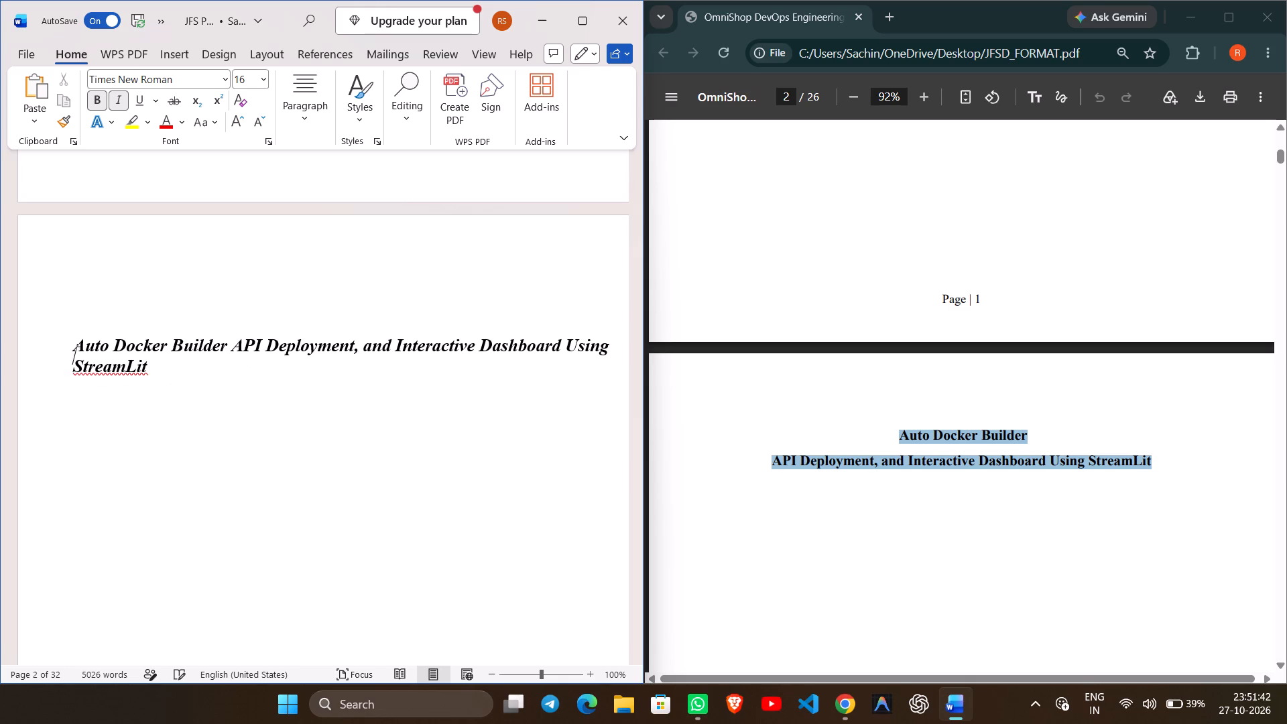
pyautogui.press('BackSpace')
pyautogui.press('BackSpace')
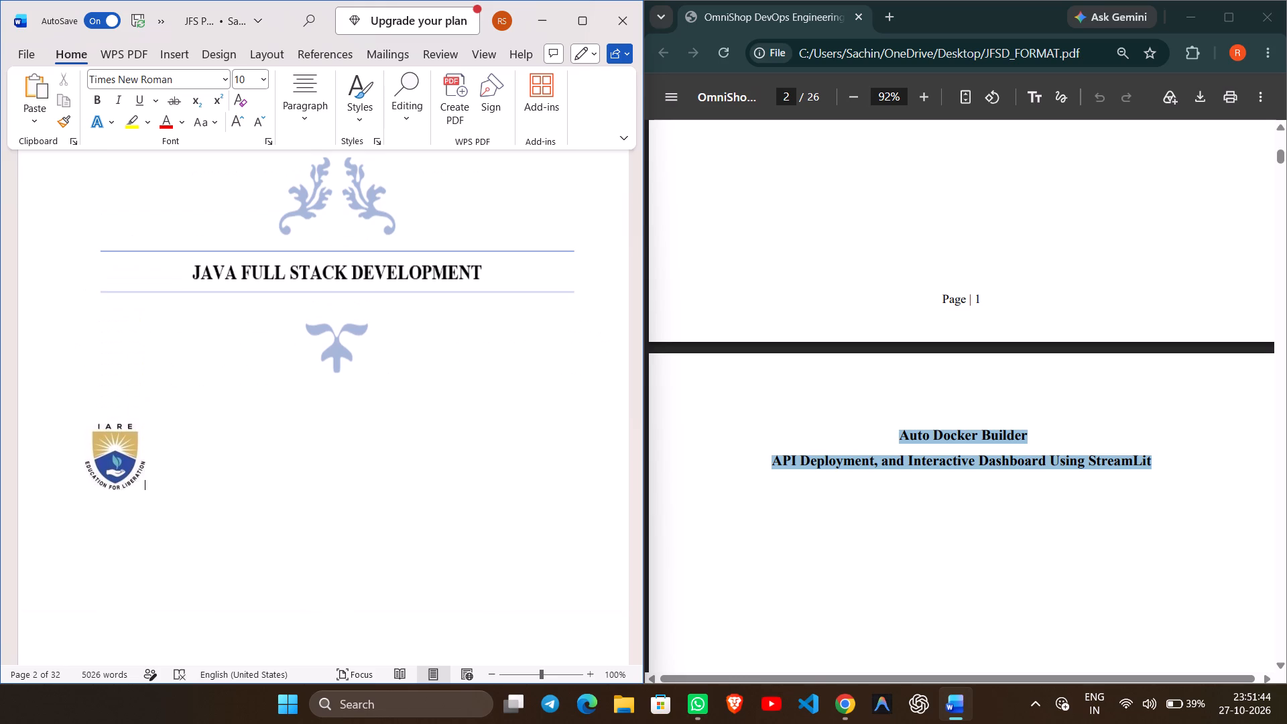
pyautogui.hotkey('ctrl', 'z')
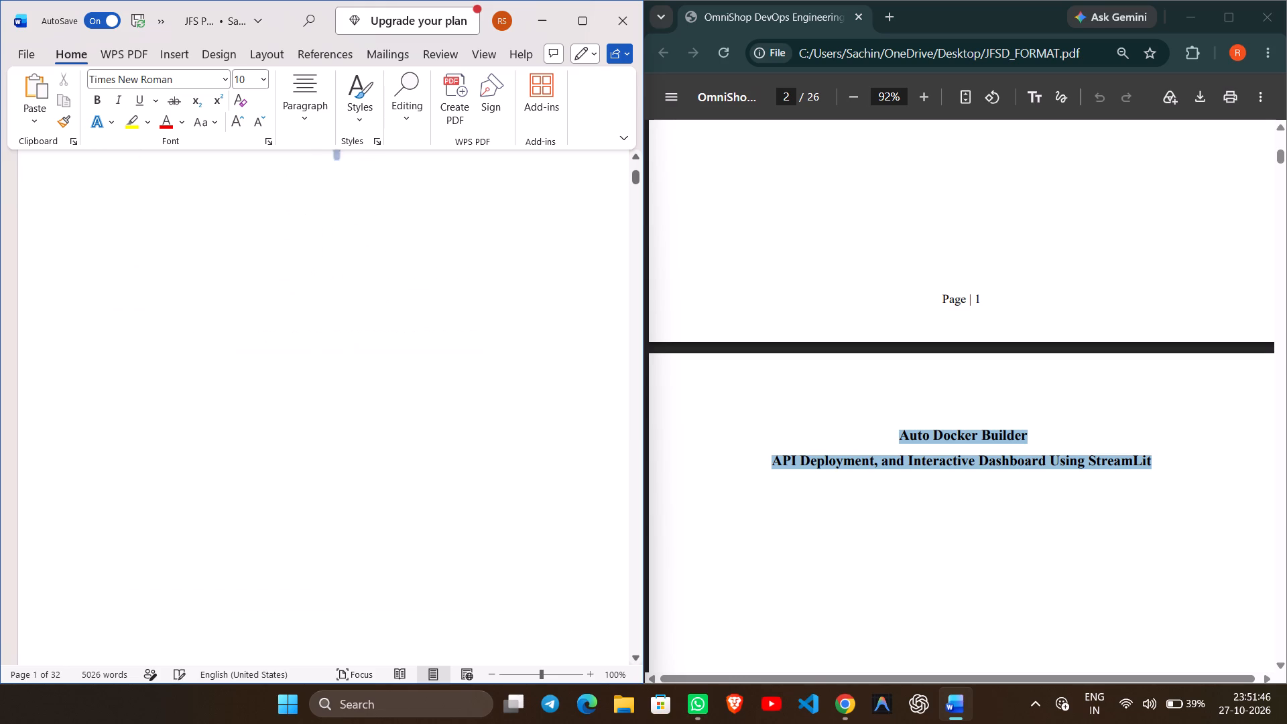
# Split the page 2 title into two lines, starting the second line at "API Deployment, and Interactive Dashboard Using StreamLit".
pyautogui.scroll(-7, 303, 464)
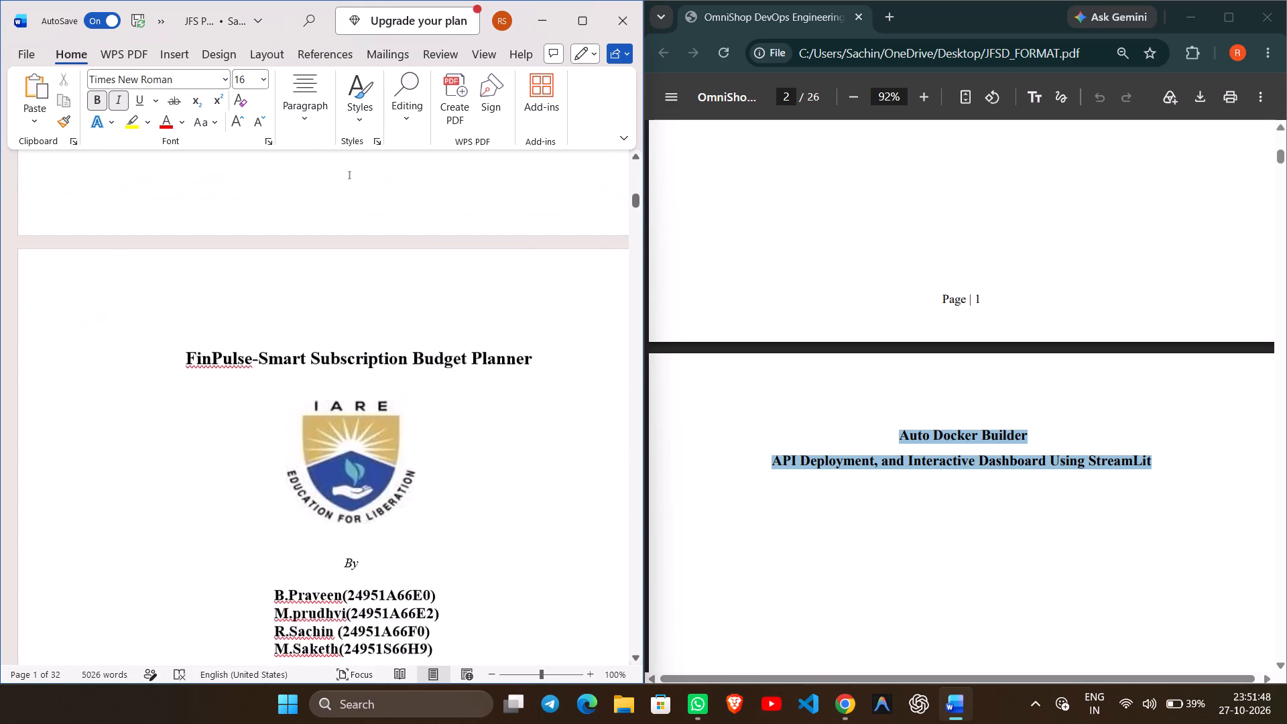
pyautogui.scroll(2, 303, 464)
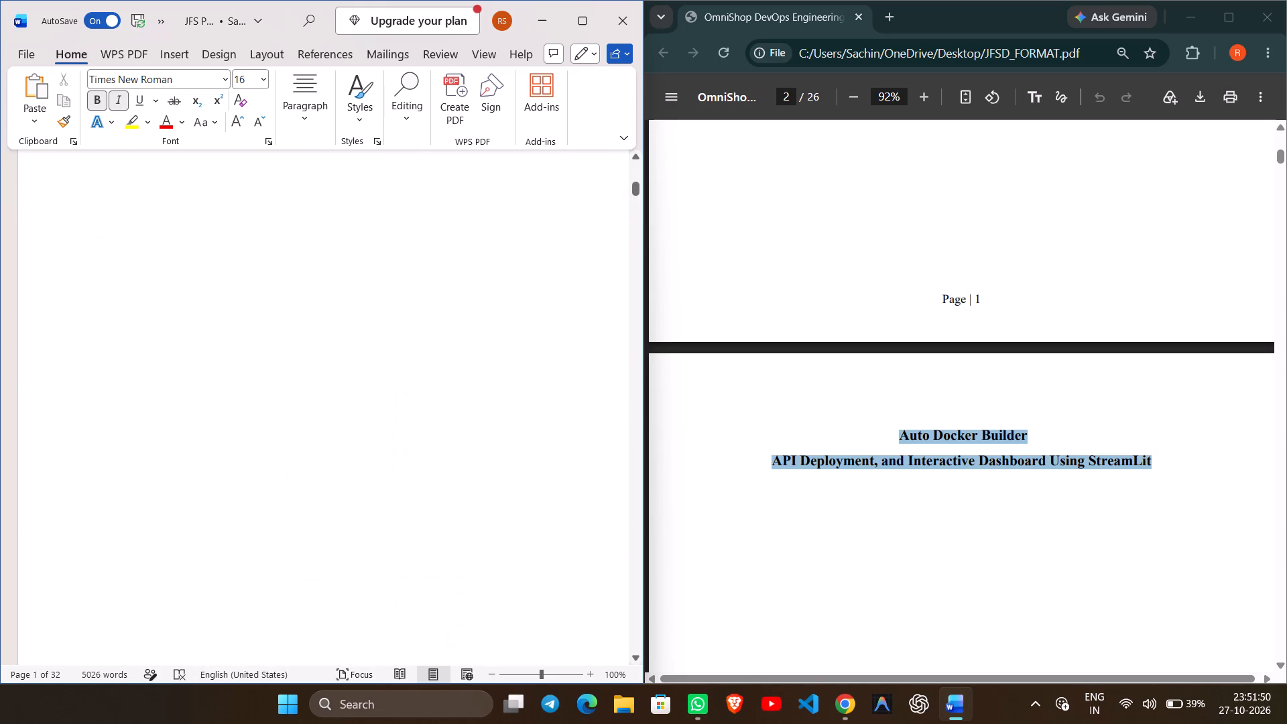
pyautogui.scroll(5, 303, 464)
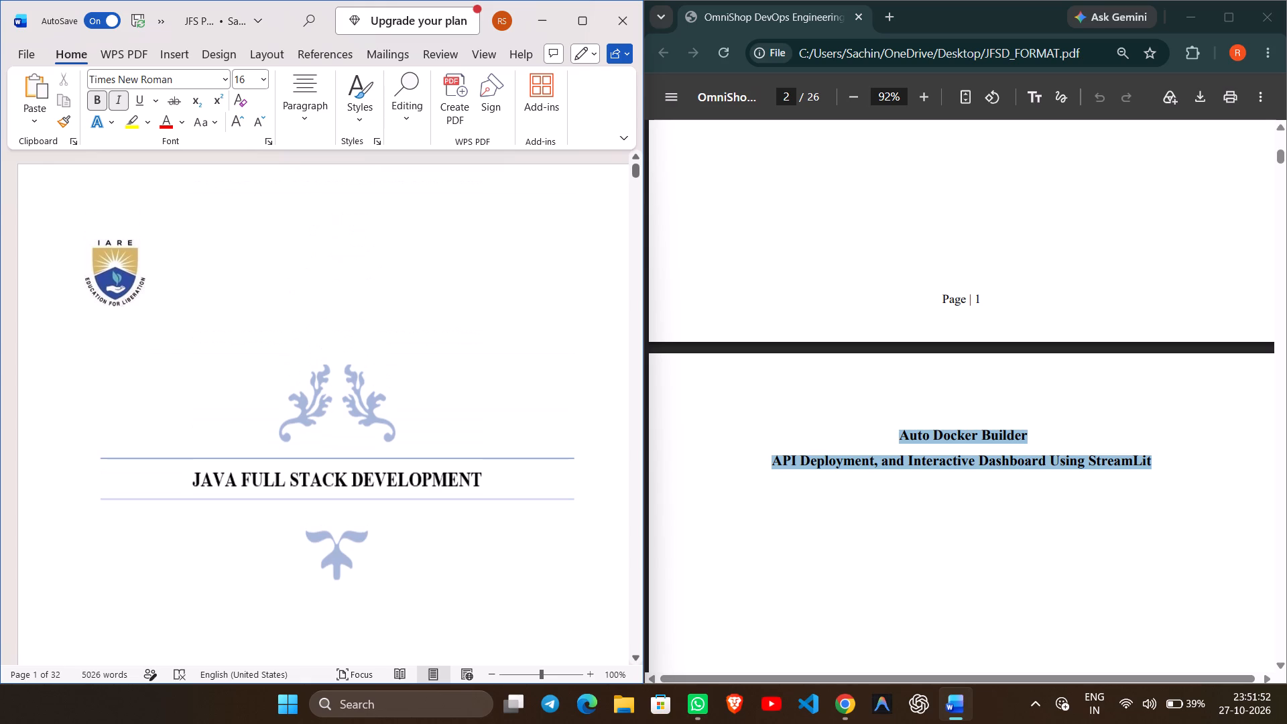
pyautogui.scroll(1, 303, 464)
pyautogui.scroll(-3, 303, 464)
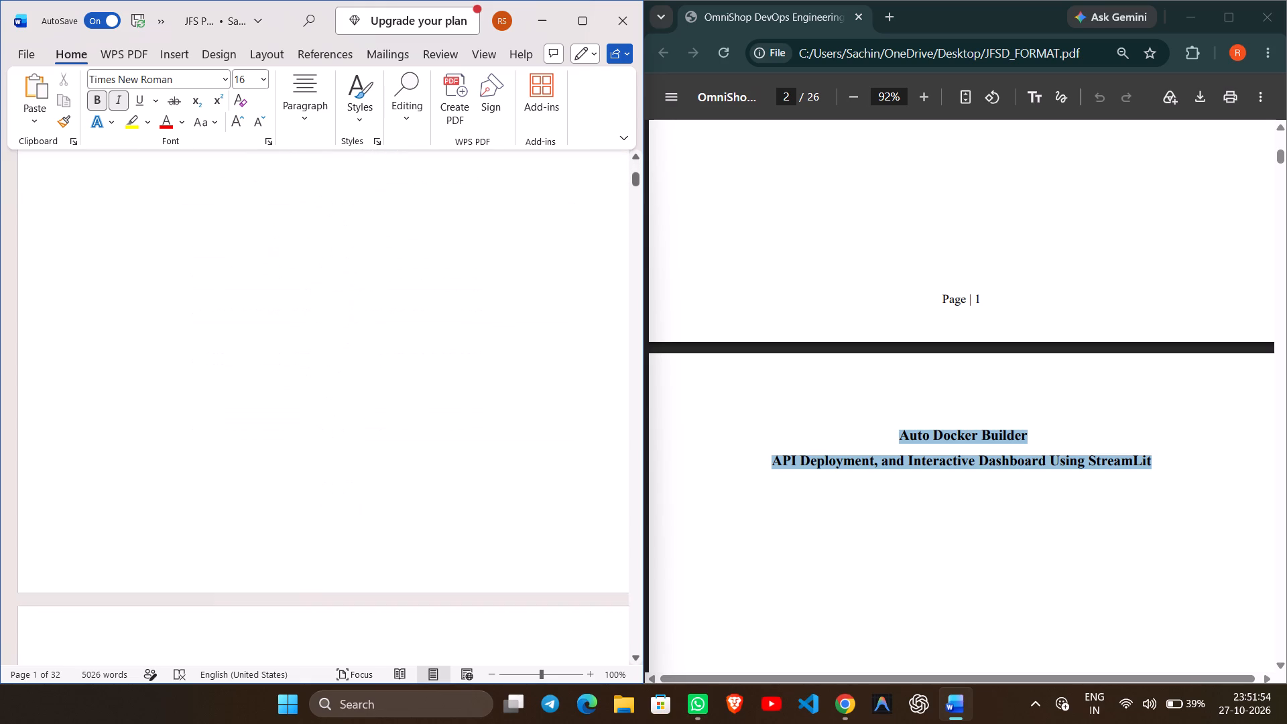
pyautogui.scroll(-3, 303, 464)
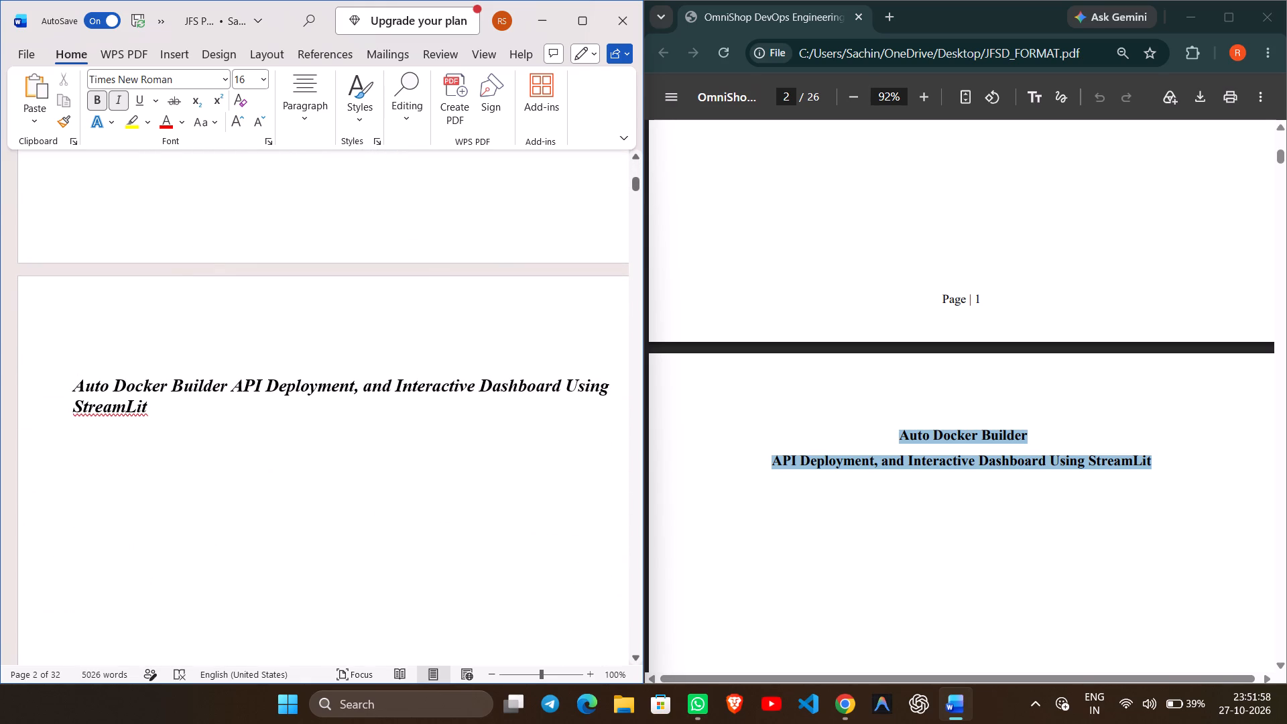
pyautogui.click(232, 383)
pyautogui.press('Return')
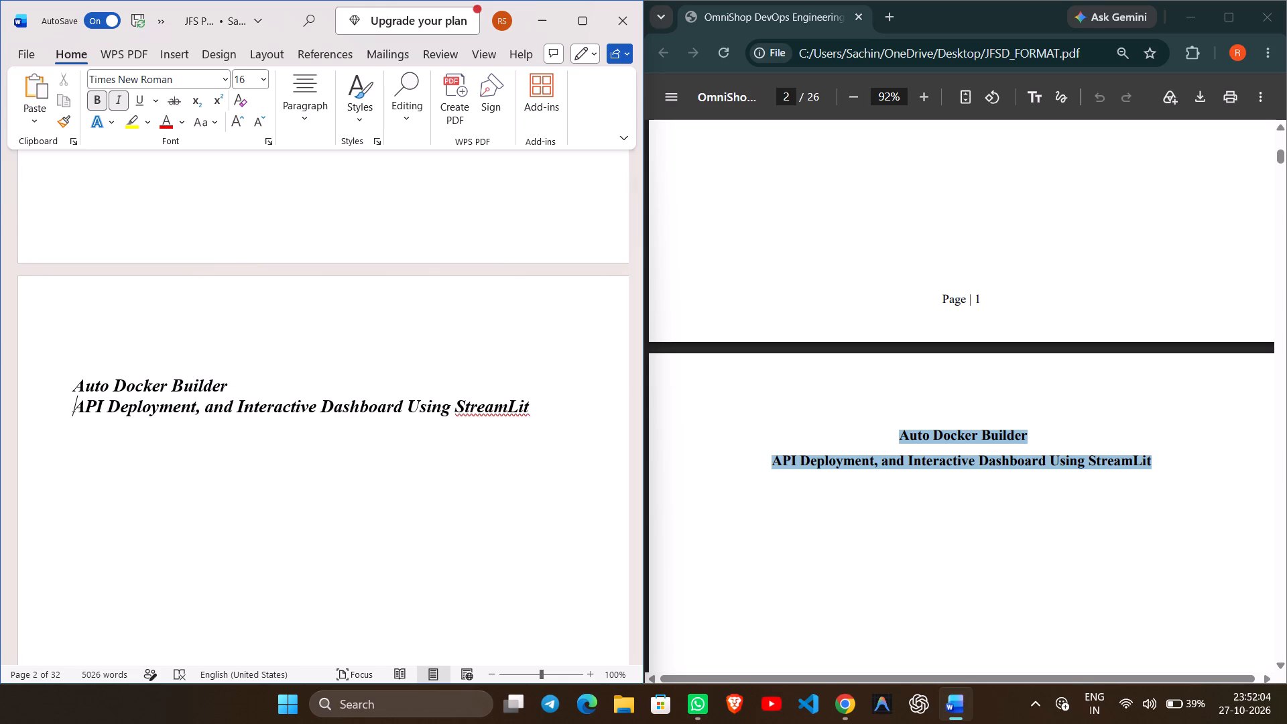
# Indent the "Auto Docker Builder" line with 30 spaces so it sits roughly centred above the second title line.
pyautogui.click(72, 387)
pyautogui.press('space')
pyautogui.press('space')
pyautogui.press('space')
pyautogui.press('space')
pyautogui.press('space')
pyautogui.press('space')
pyautogui.press('space')
pyautogui.press('space')
pyautogui.press('space')
pyautogui.press('space')
pyautogui.press('space')
pyautogui.press('space')
pyautogui.press('space')
pyautogui.press('space')
pyautogui.press('space')
pyautogui.press('space')
pyautogui.press('space')
pyautogui.press('space')
pyautogui.press('space')
pyautogui.press('space')
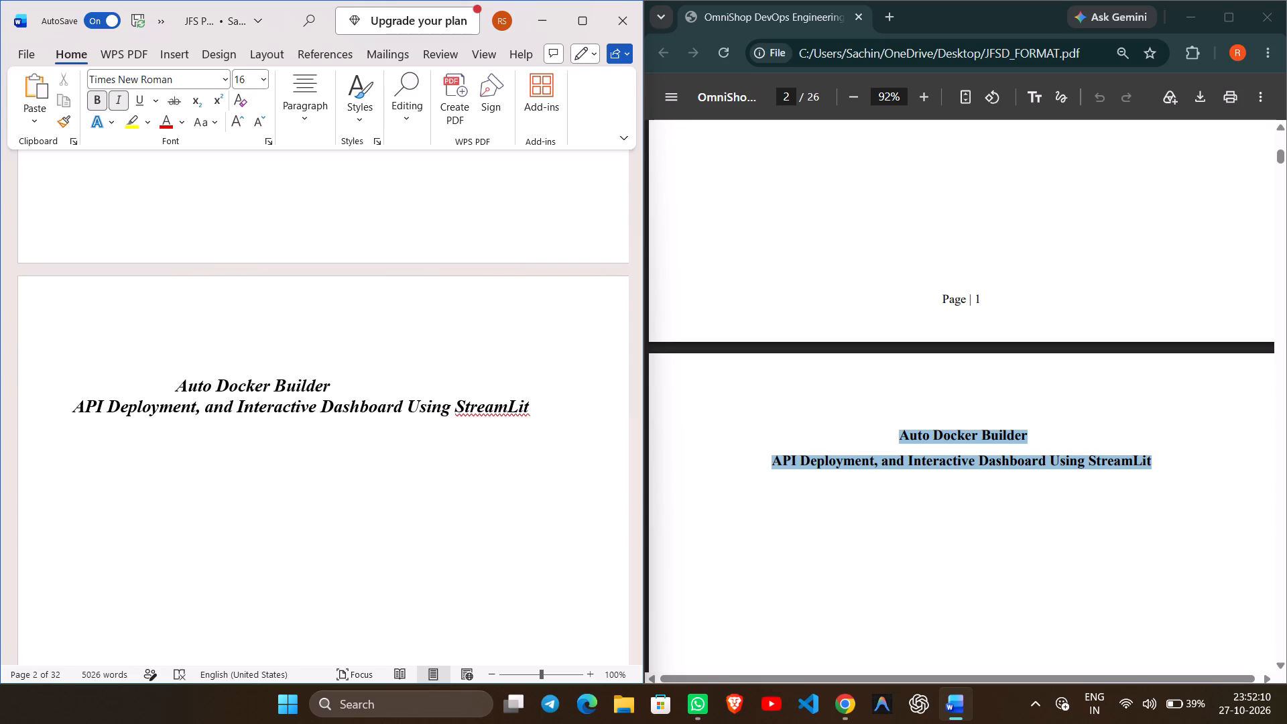
pyautogui.press('space')
pyautogui.press('space')
pyautogui.press('space')
pyautogui.press('space')
pyautogui.press('space')
pyautogui.press('space')
pyautogui.press('space')
pyautogui.press('space')
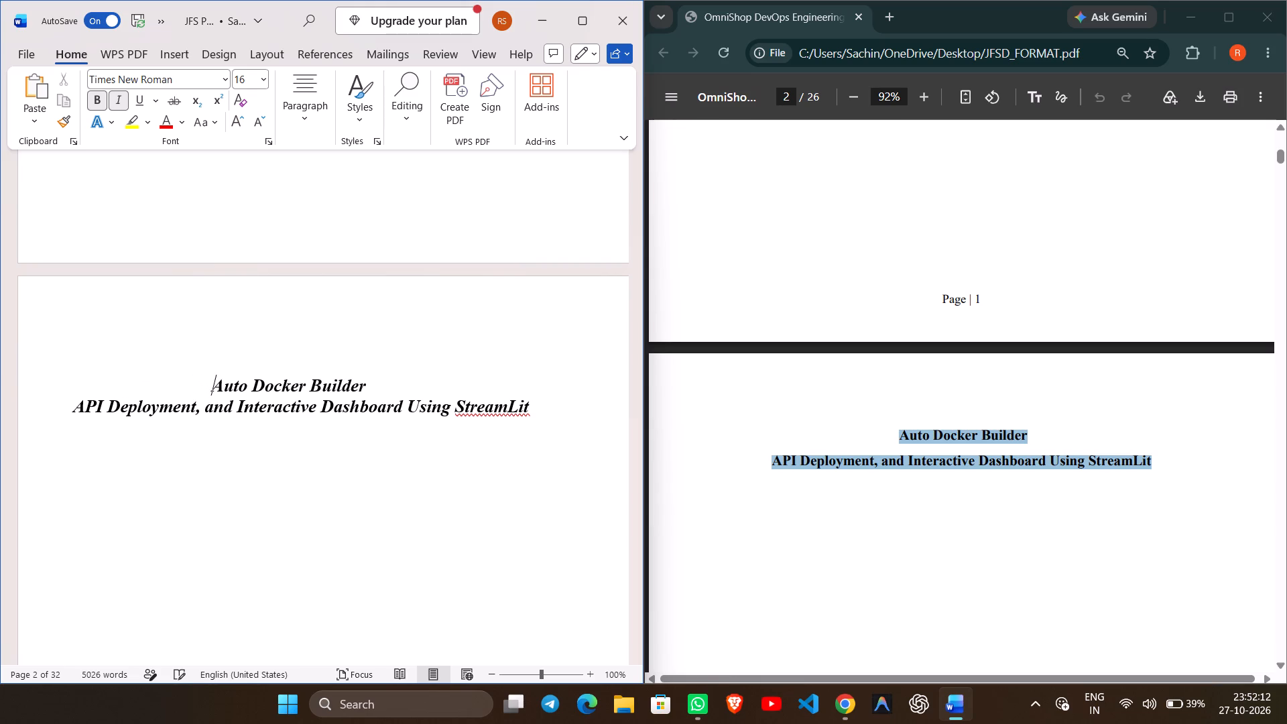
pyautogui.press('space')
pyautogui.press('space')
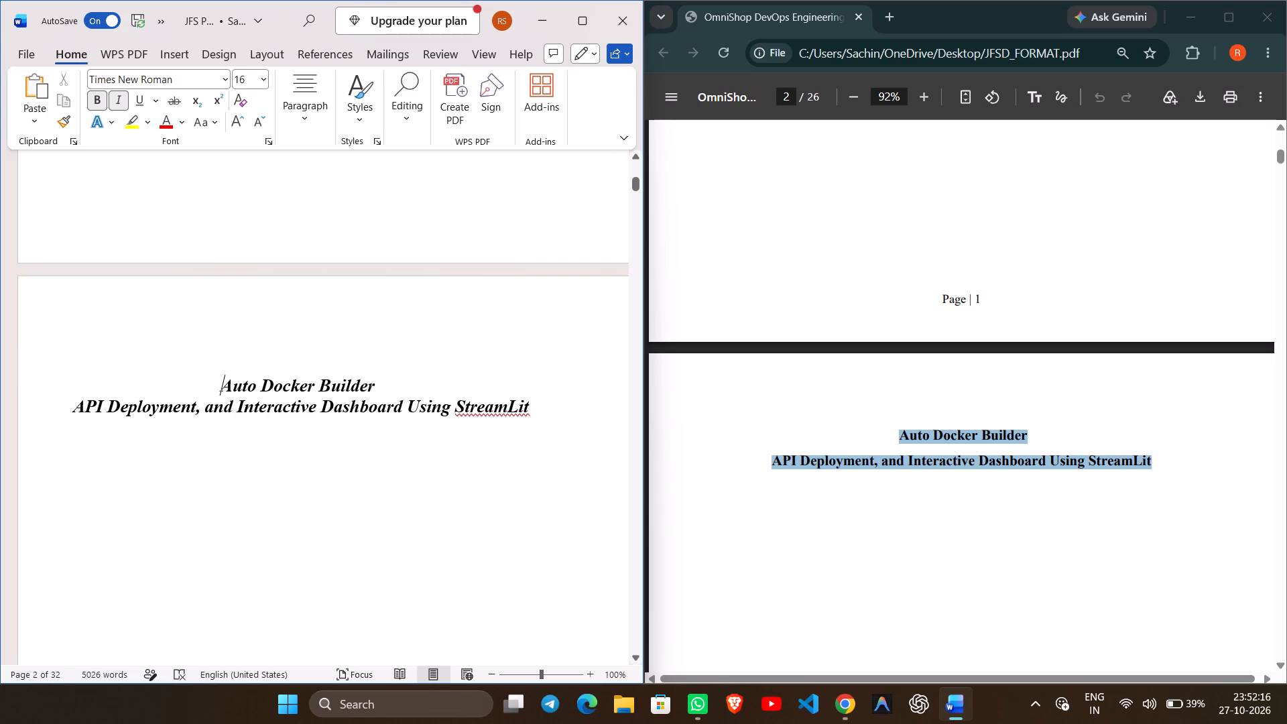
# Remove the italics from both lines of the "Auto Docker Builder" title on page 2, keeping them bold.
pyautogui.moveTo(68, 405); pyautogui.dragTo(90, 377)
pyautogui.click(90, 377)
pyautogui.moveTo(210, 376); pyautogui.dragTo(468, 436)
pyautogui.click(124, 103)
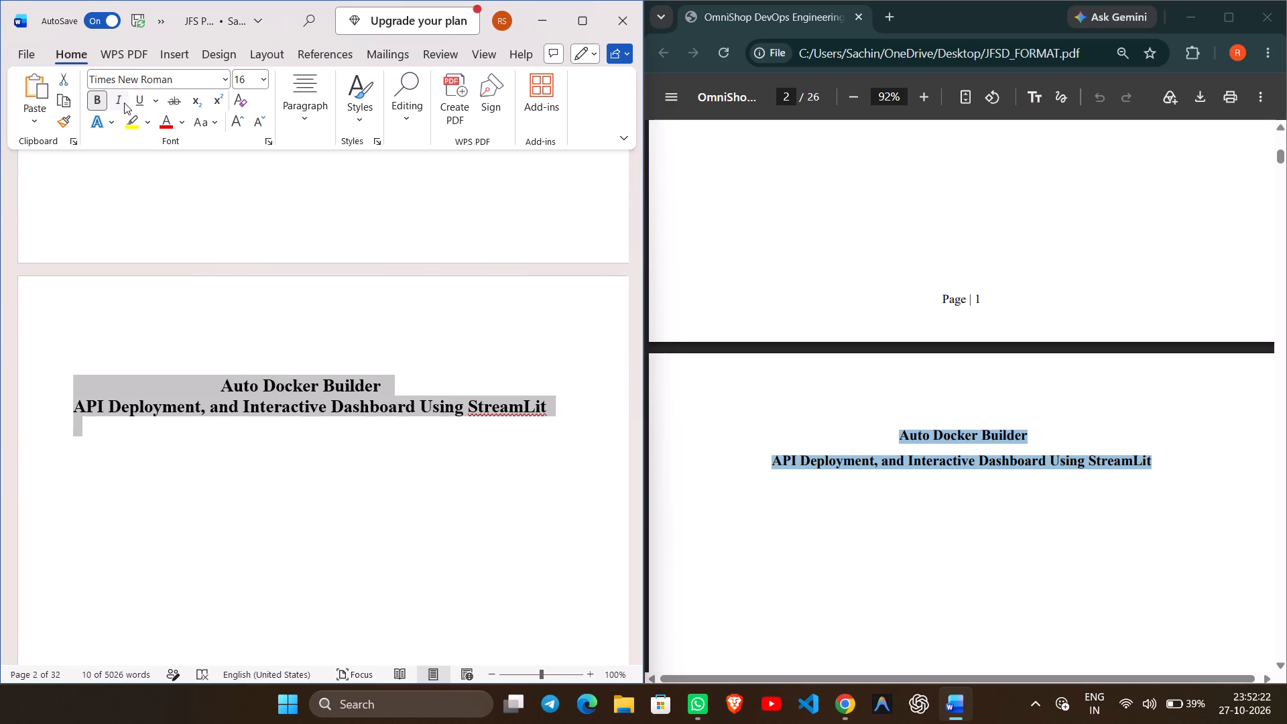
pyautogui.click(263, 464)
# Review the cover page and the edited title page of the Word report.
pyautogui.scroll(1, 263, 464)
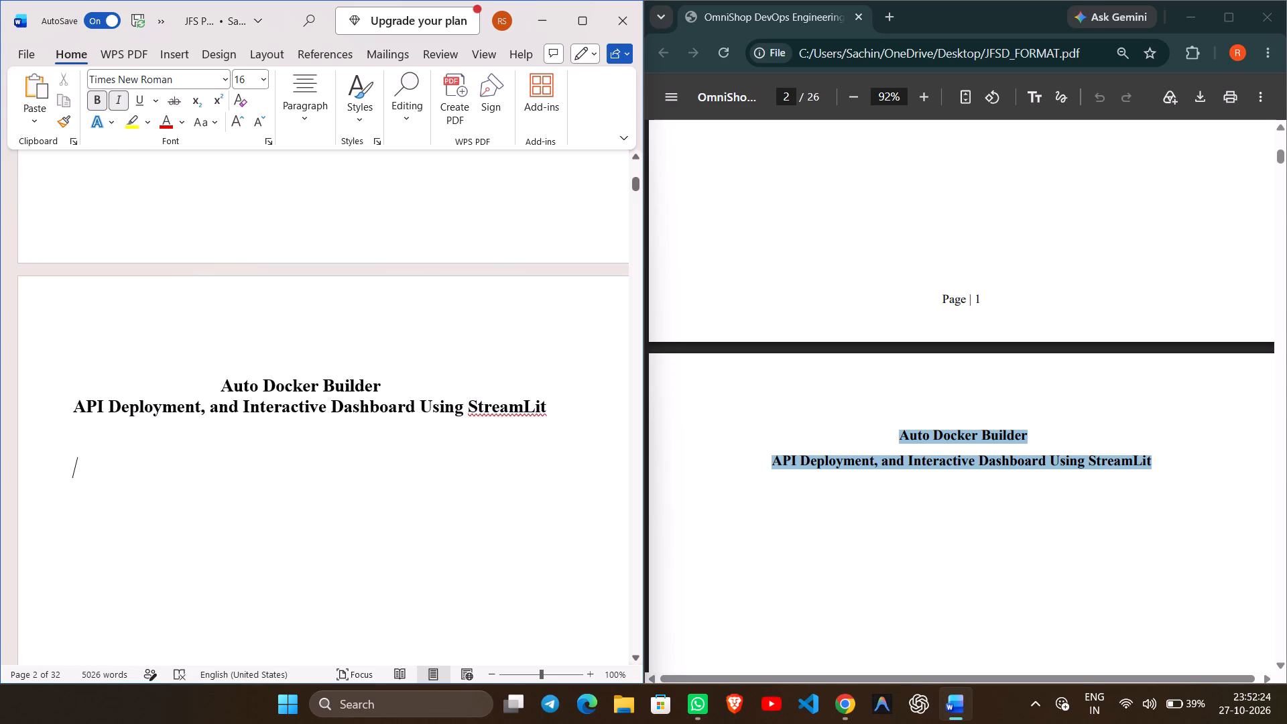
pyautogui.scroll(10, 263, 464)
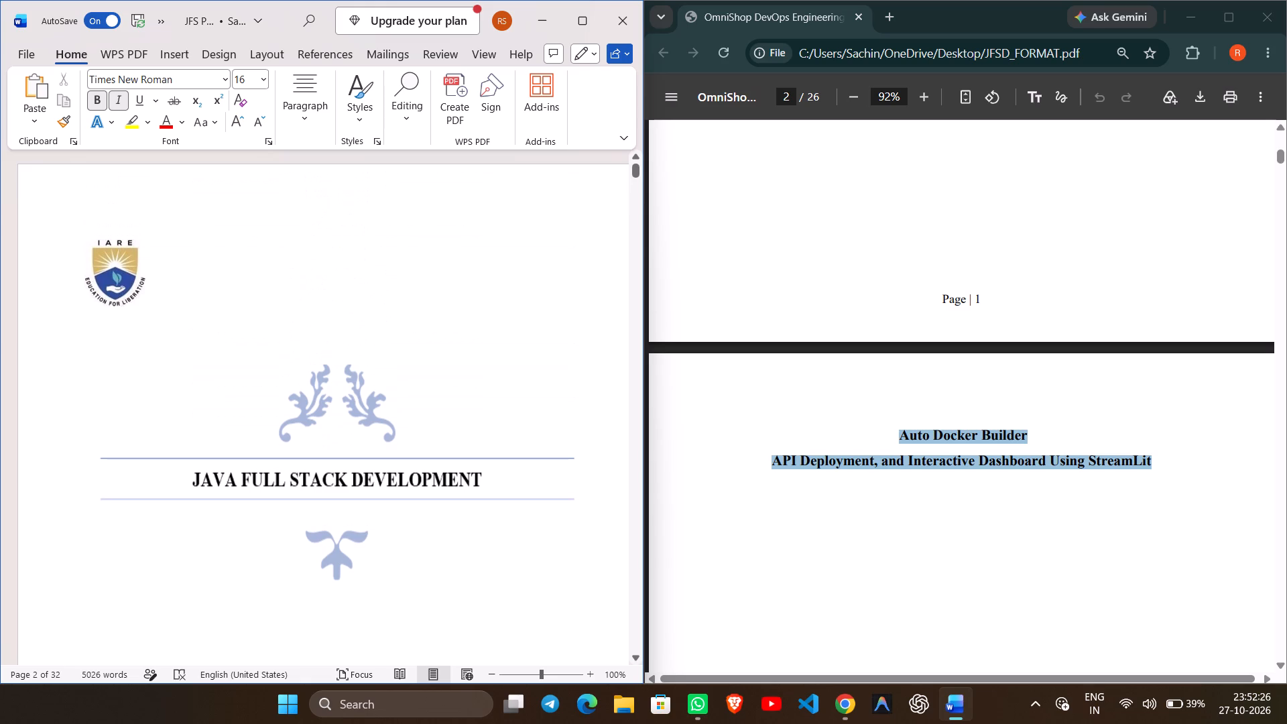
pyautogui.scroll(1, 263, 464)
pyautogui.scroll(-4, 263, 464)
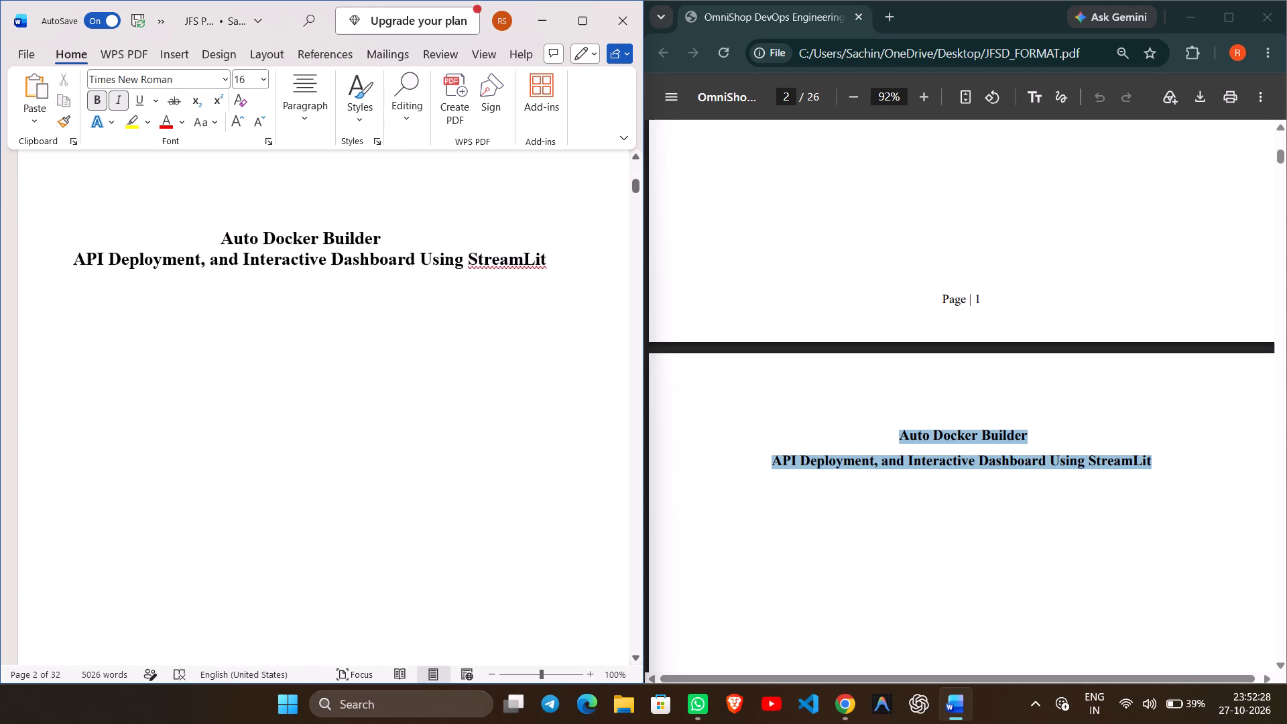
pyautogui.scroll(-1, 263, 464)
pyautogui.scroll(-1, 318, 511)
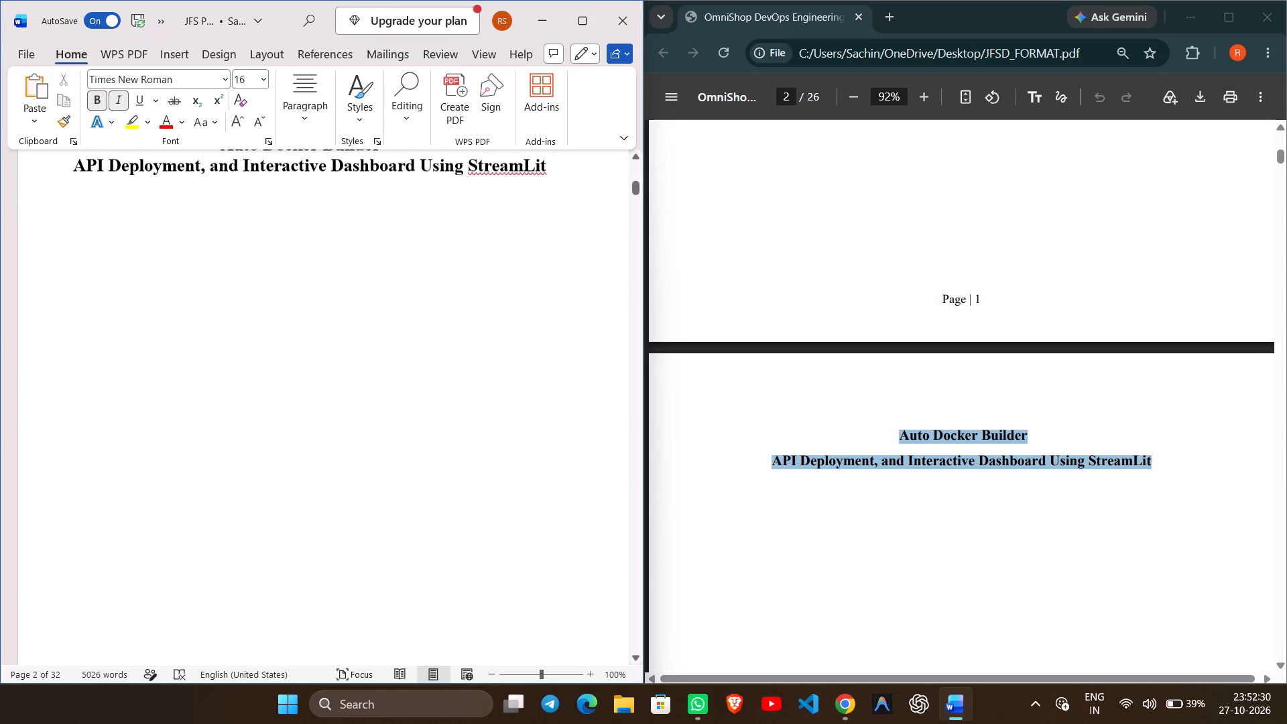
pyautogui.scroll(-1, 318, 511)
# Following the PDF's page 3, move the "JAVA FULL STACK DEVELOPMENT" heading from the end of page 2 to the top of page 3 using two line breaks.
pyautogui.click(794, 548)
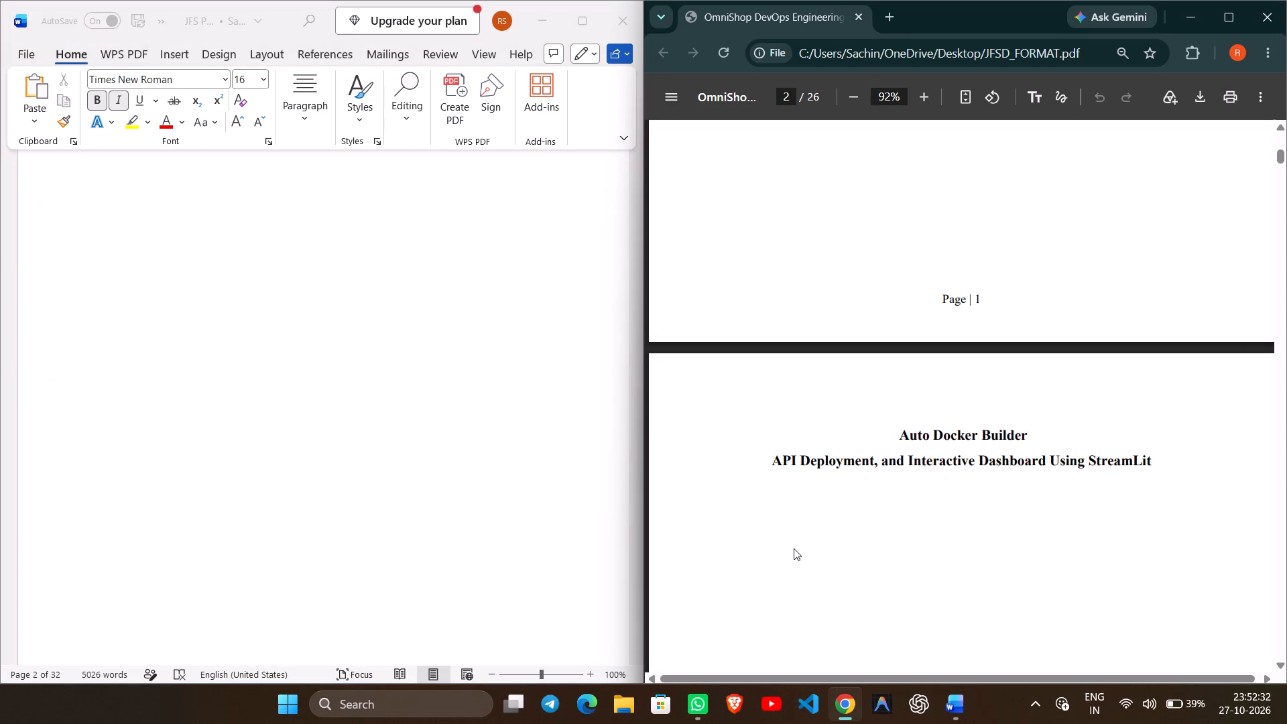
pyautogui.scroll(-7, 794, 548)
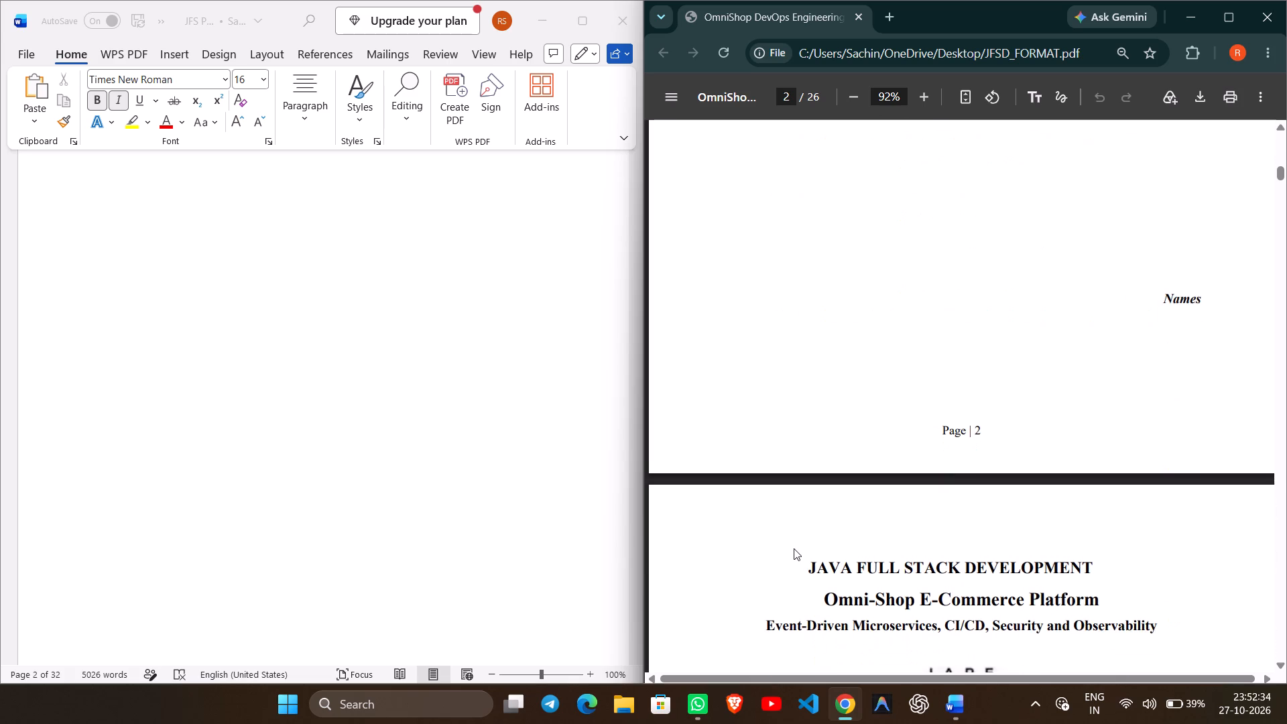
pyautogui.scroll(-2, 794, 548)
pyautogui.scroll(-4, 469, 499)
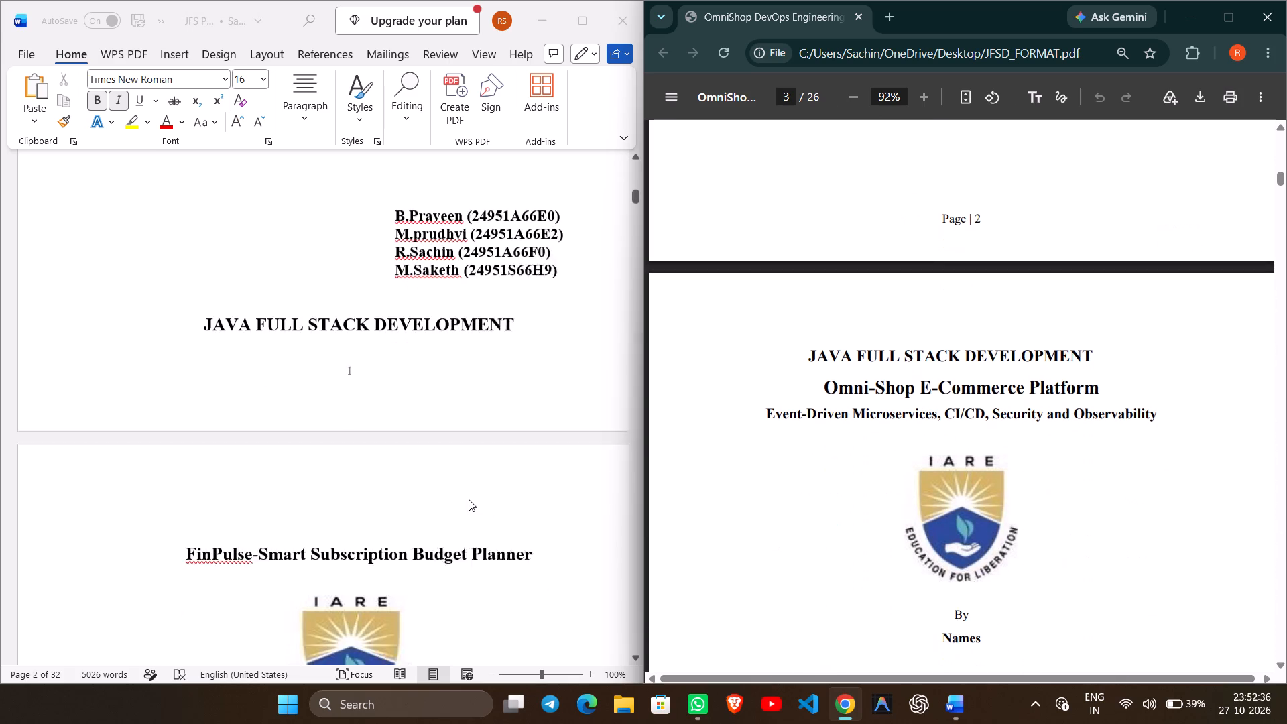
pyautogui.scroll(2, 469, 499)
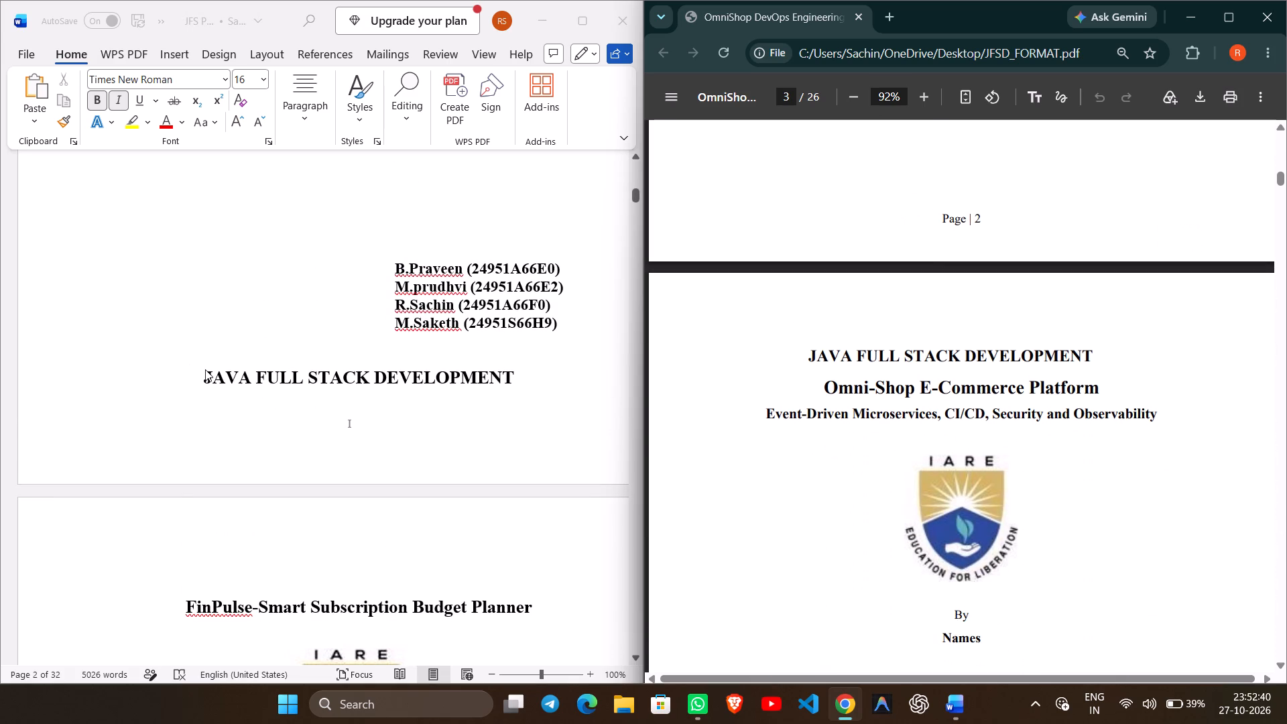
pyautogui.doubleClick(188, 370)
pyautogui.click(188, 370)
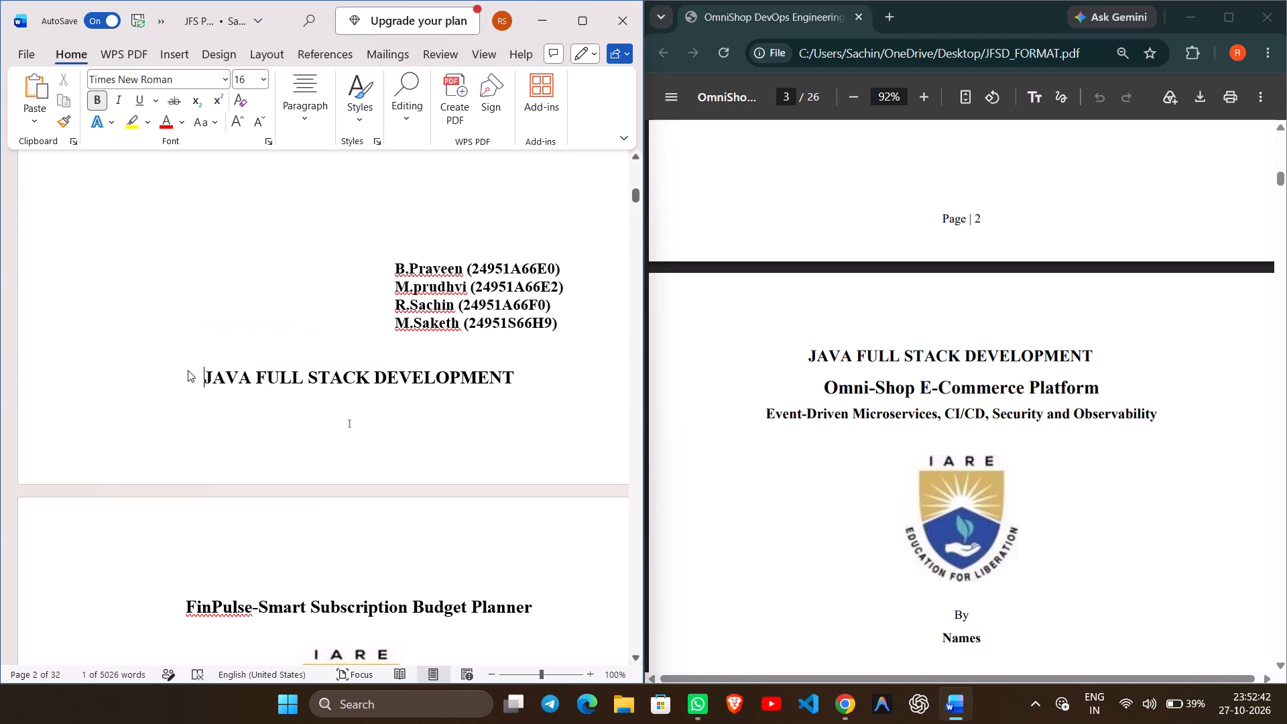
pyautogui.press('Return')
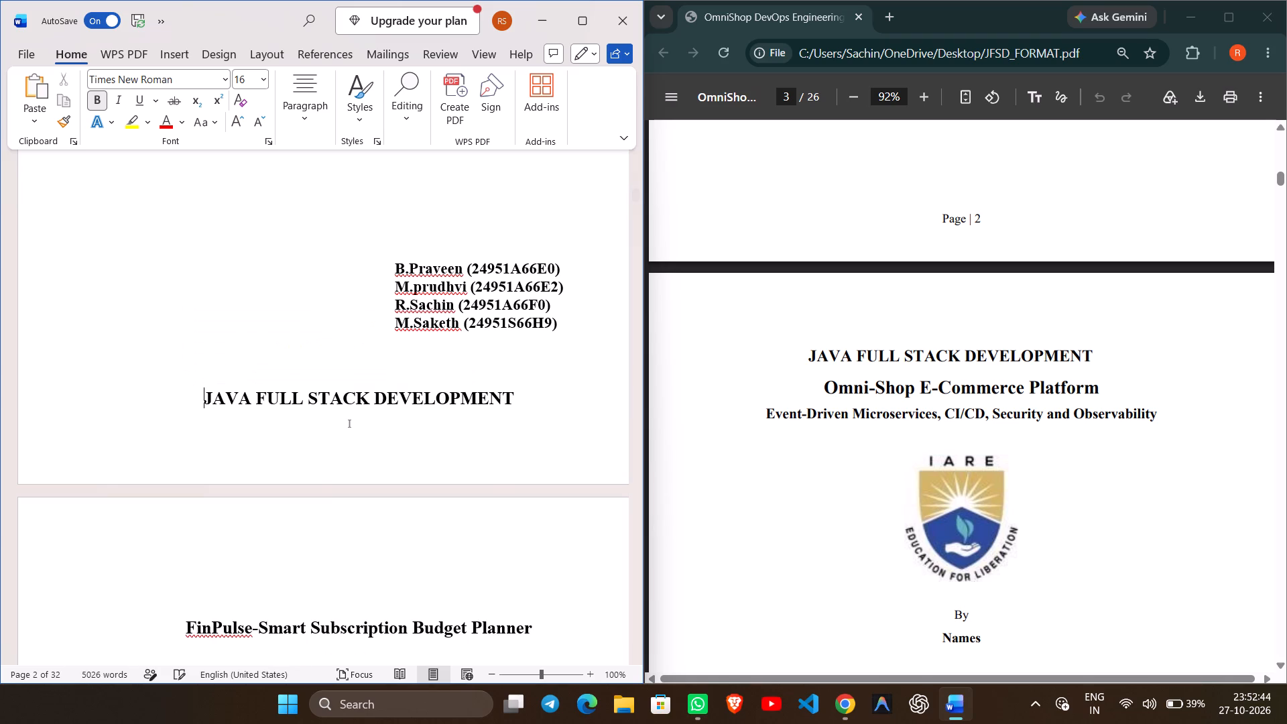
pyautogui.press('Return')
# Compare page 3 of the Word report with page 3 of the PDF, from the heading down to the institute details and date.
pyautogui.scroll(-1, 369, 418)
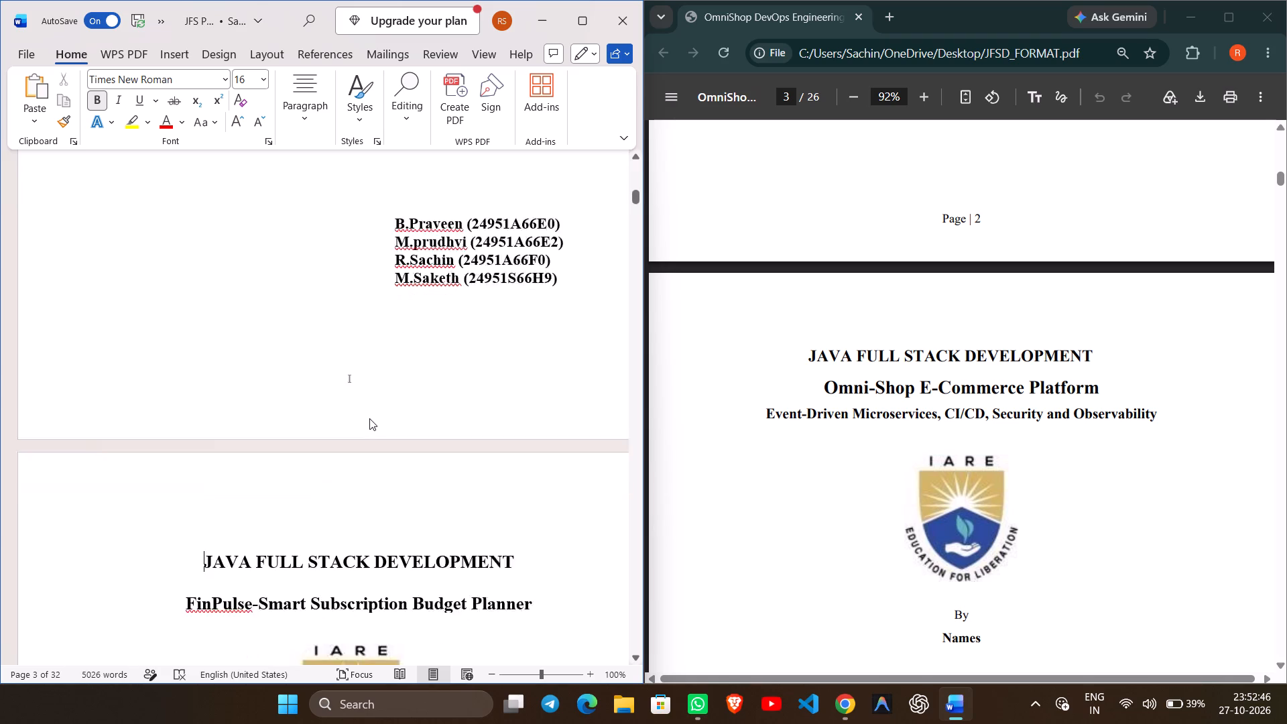
pyautogui.scroll(-1, 369, 418)
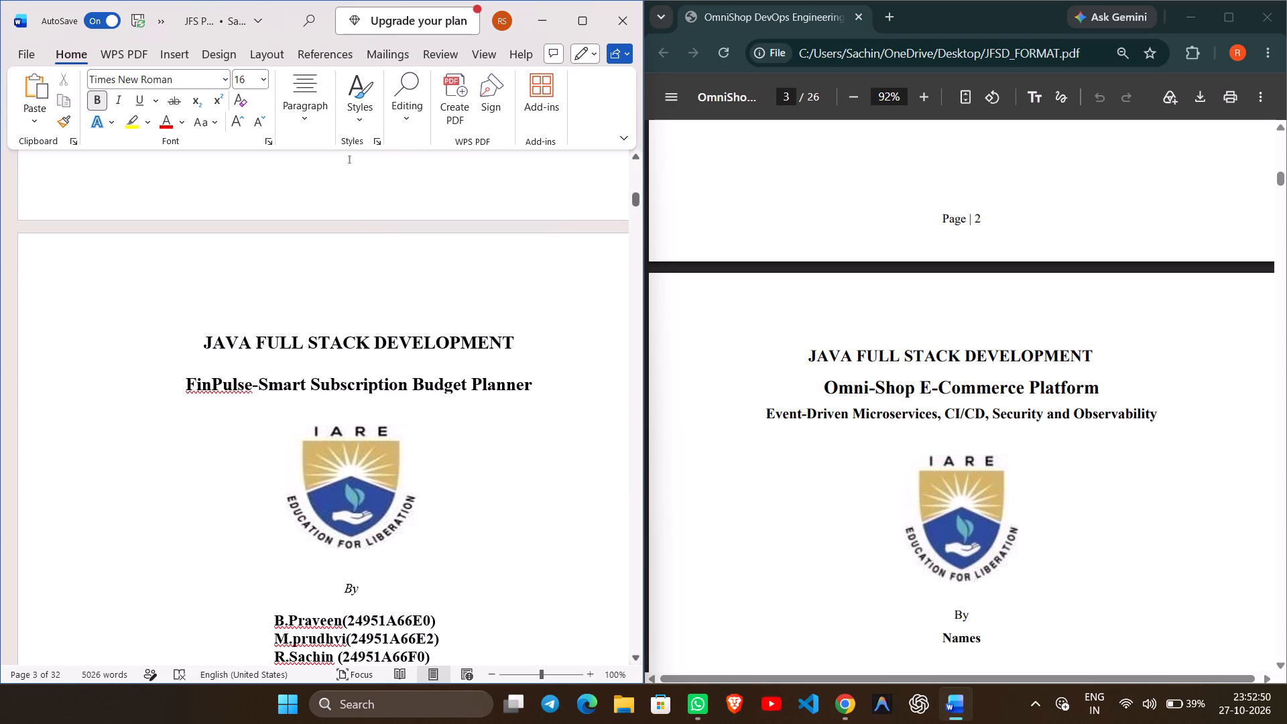
pyautogui.scroll(-1, 759, 422)
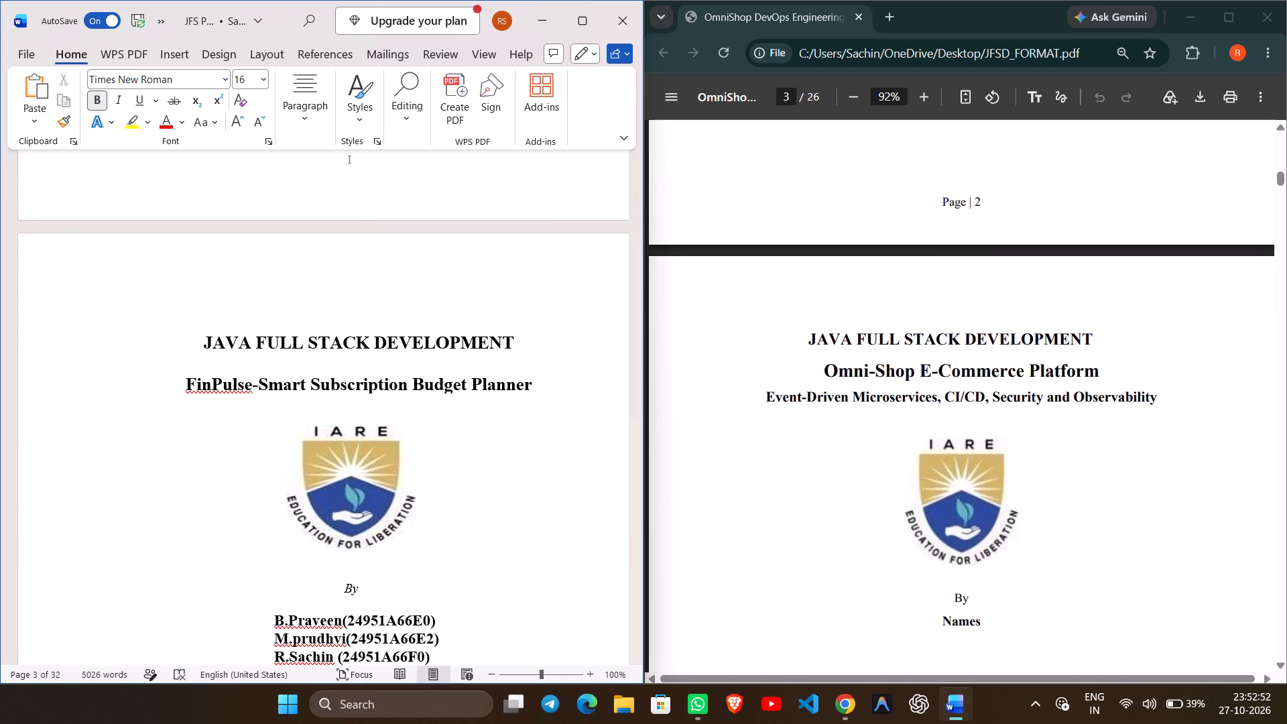
pyautogui.scroll(-1, 759, 422)
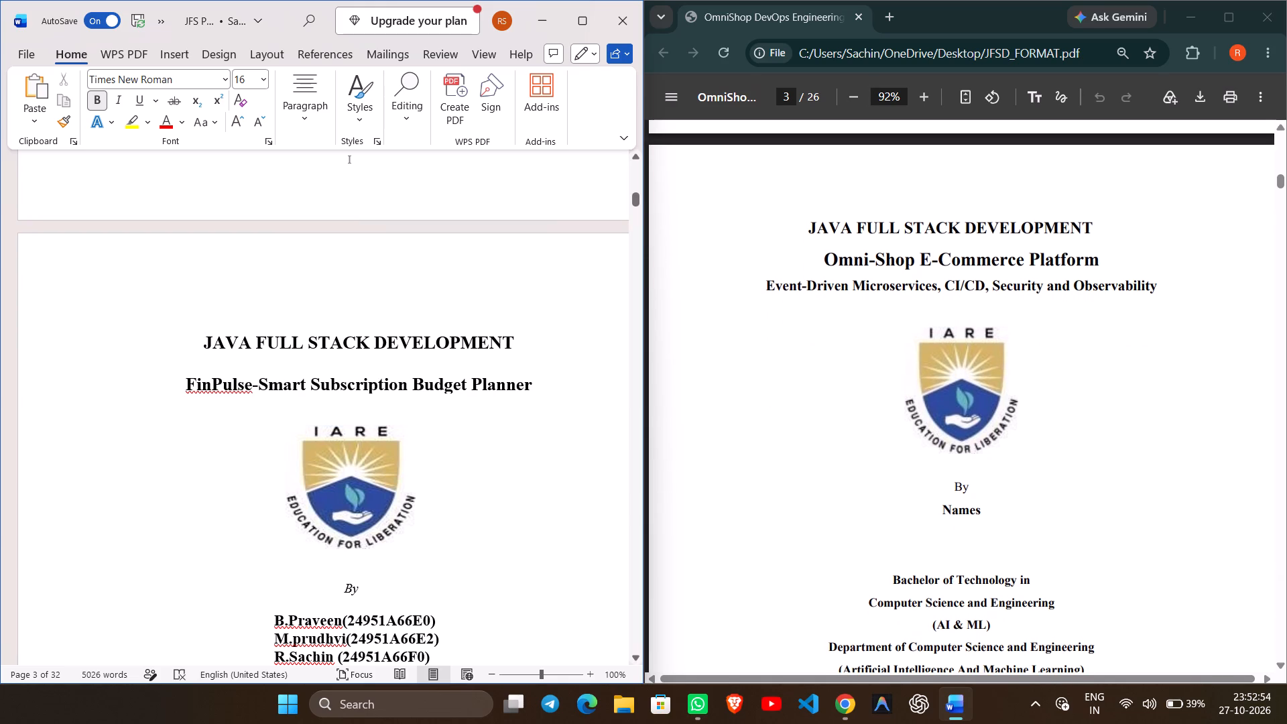
pyautogui.scroll(-1, 426, 512)
pyautogui.scroll(-1, 491, 497)
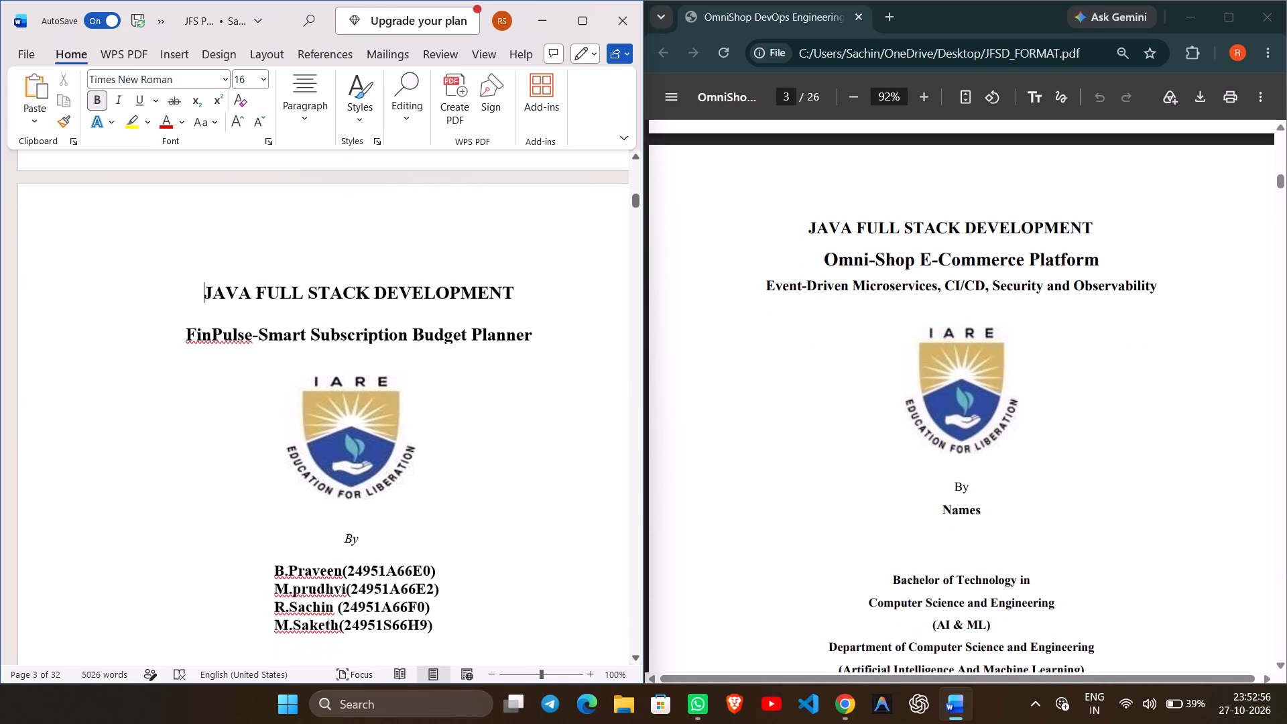
pyautogui.scroll(-3, 491, 497)
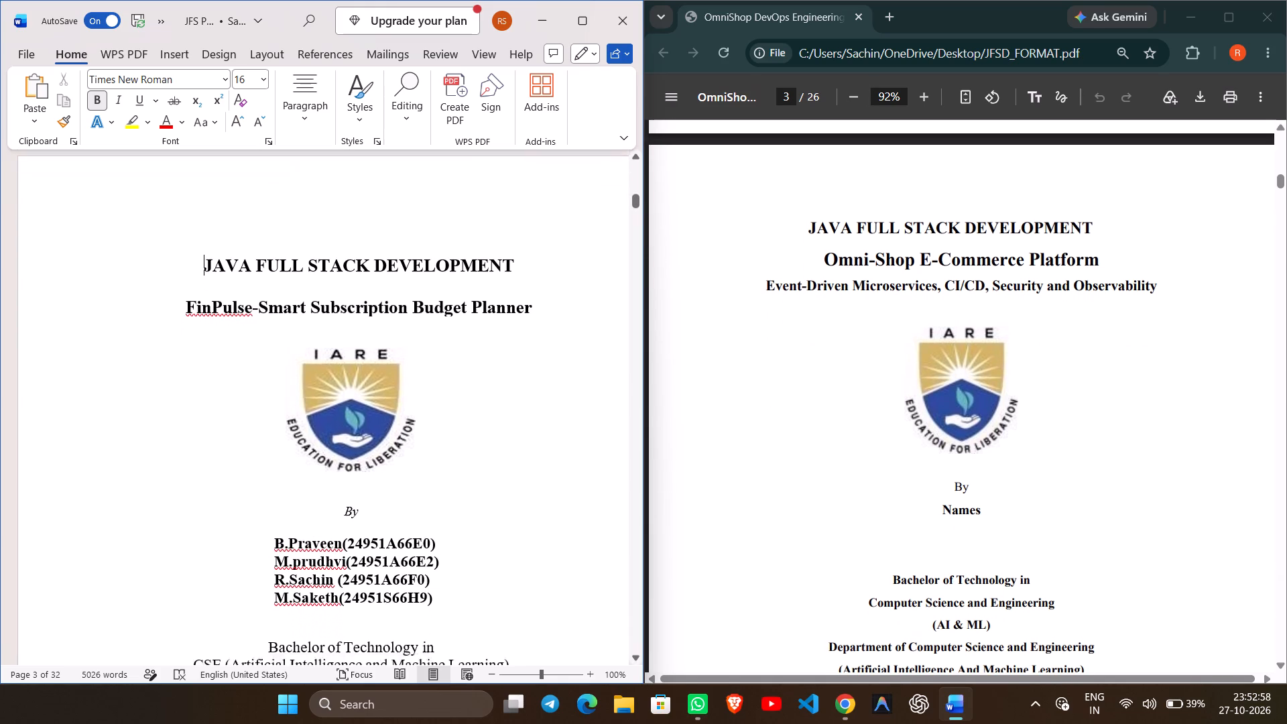
pyautogui.scroll(-2, 491, 497)
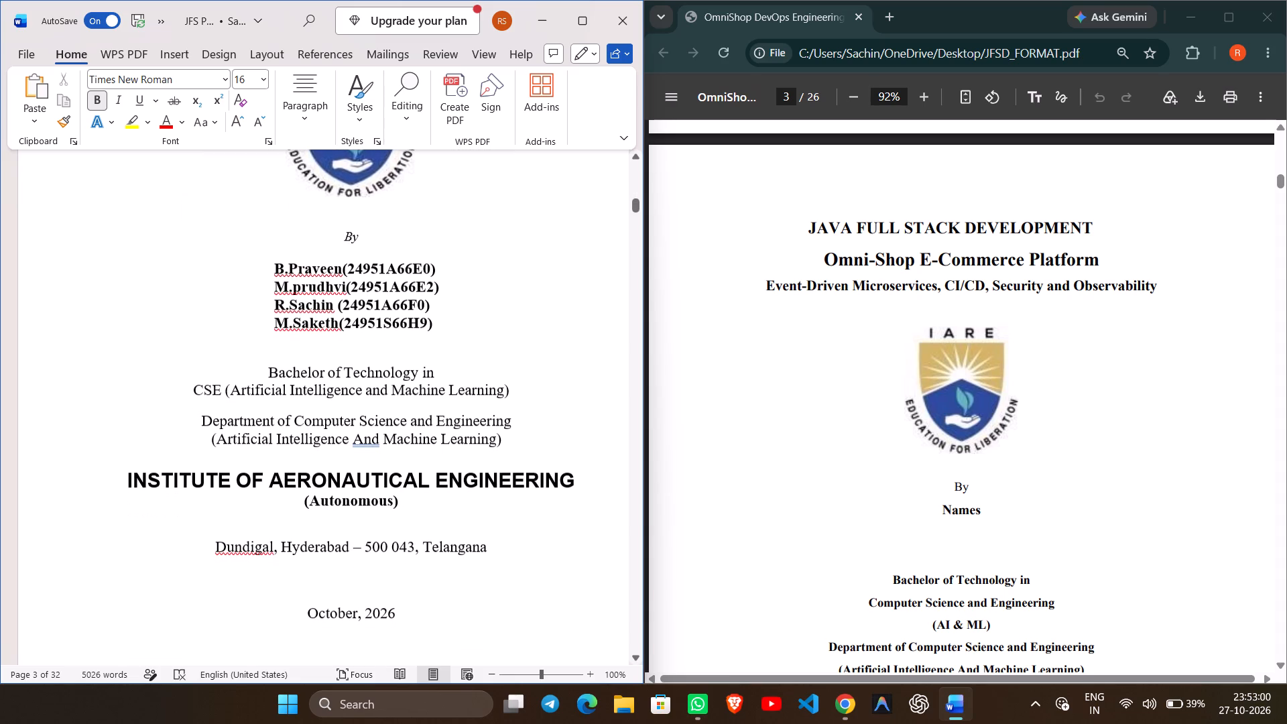
pyautogui.scroll(-2, 873, 503)
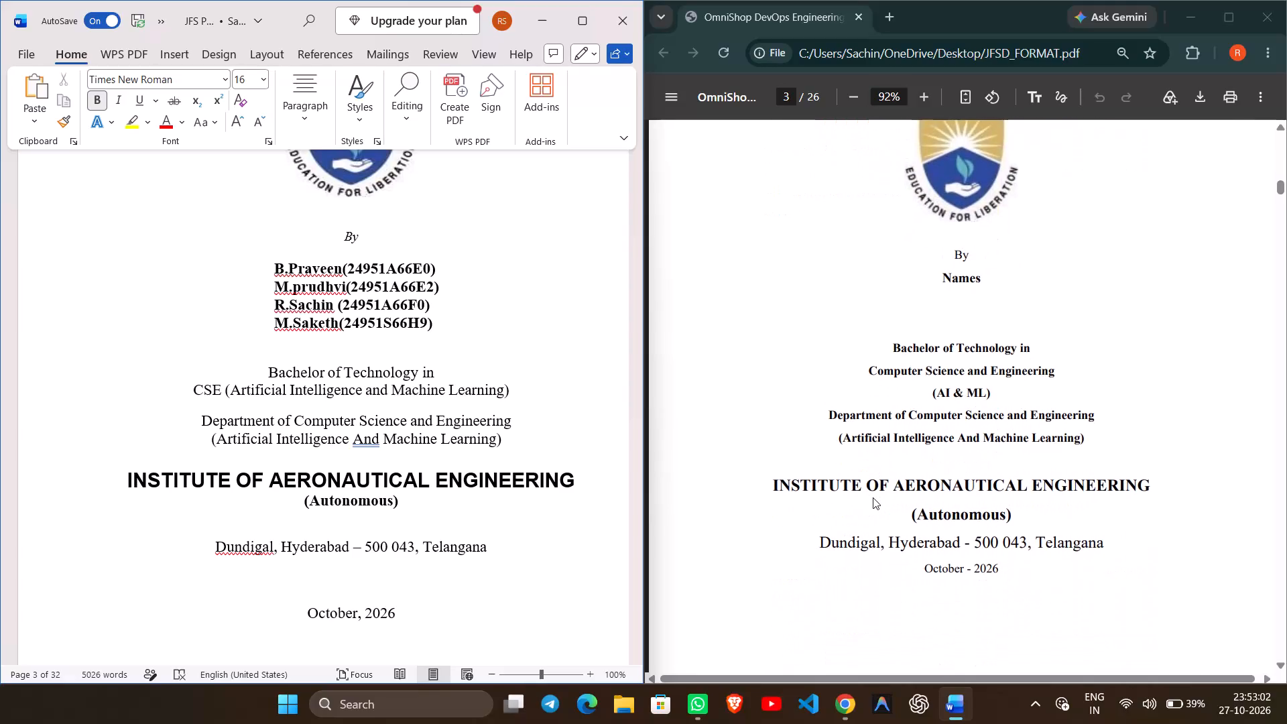
pyautogui.scroll(-2, 873, 497)
pyautogui.scroll(-1, 344, 529)
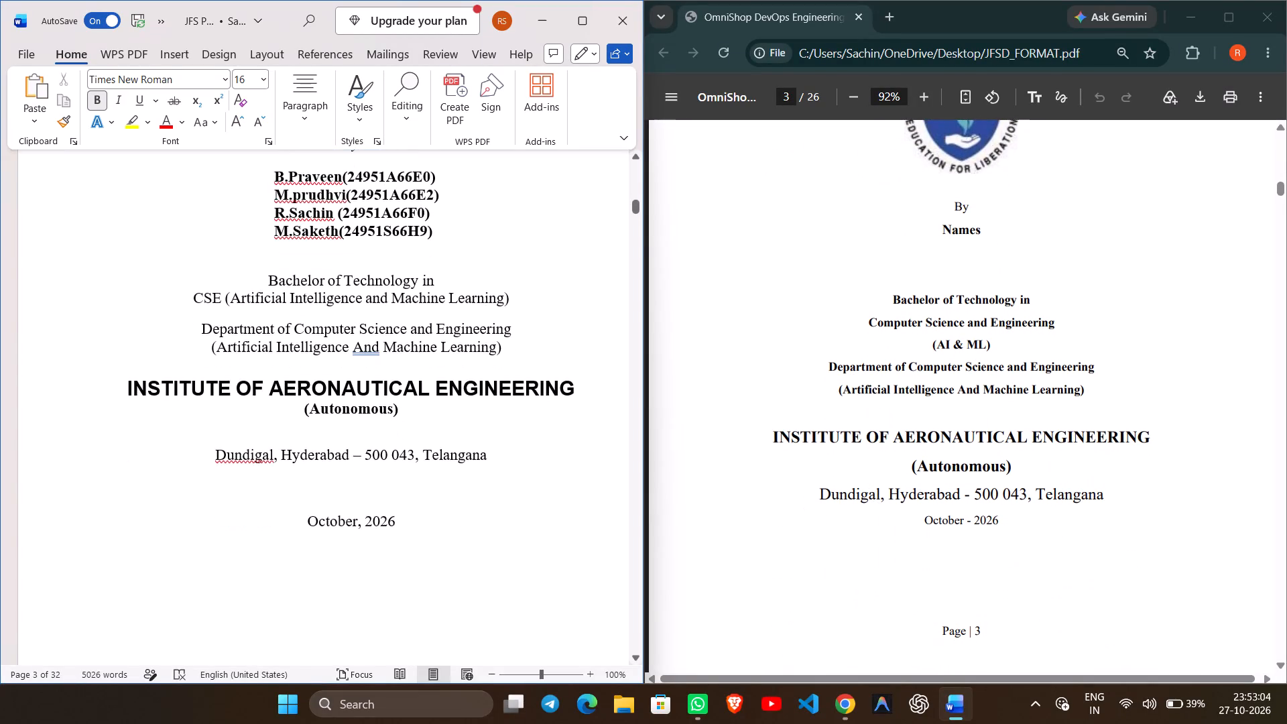
# Delete the empty space between the "Dundigal, Hyderabad – 500 043, Telangana" line and the date on page 3, keeping the address text intact.
pyautogui.scroll(-1, 344, 529)
pyautogui.click(286, 452)
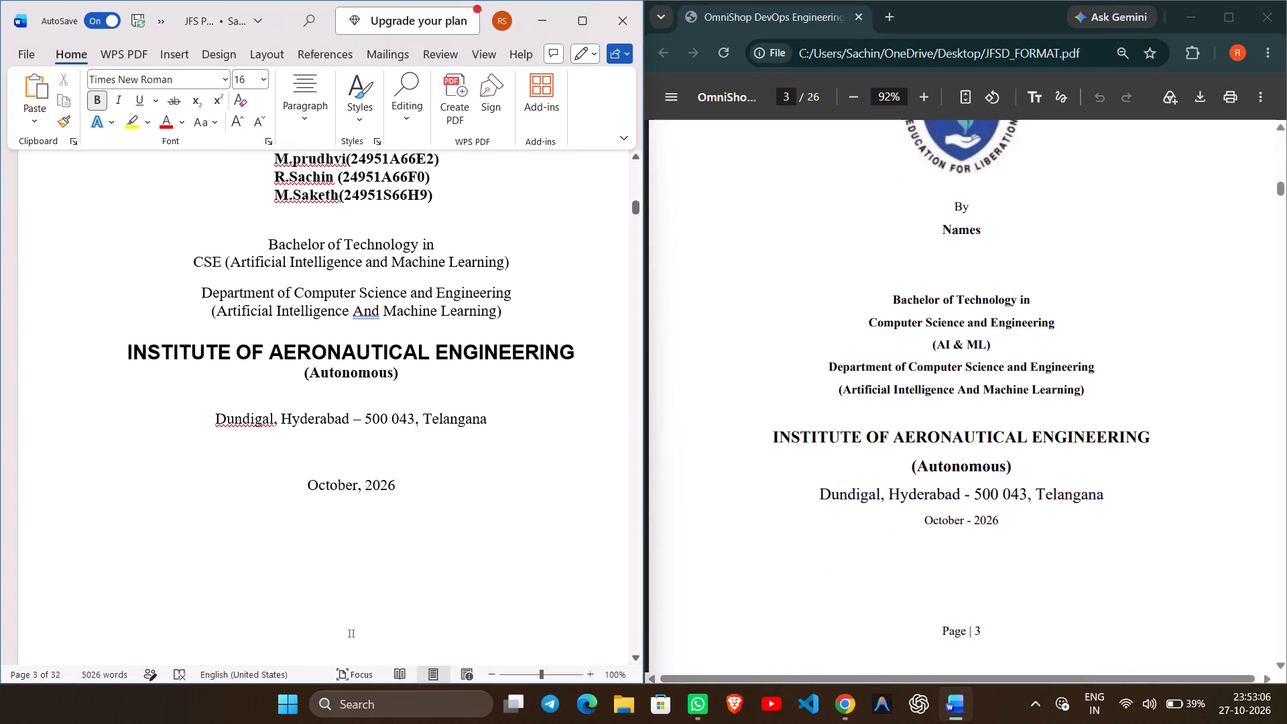
pyautogui.press('BackSpace')
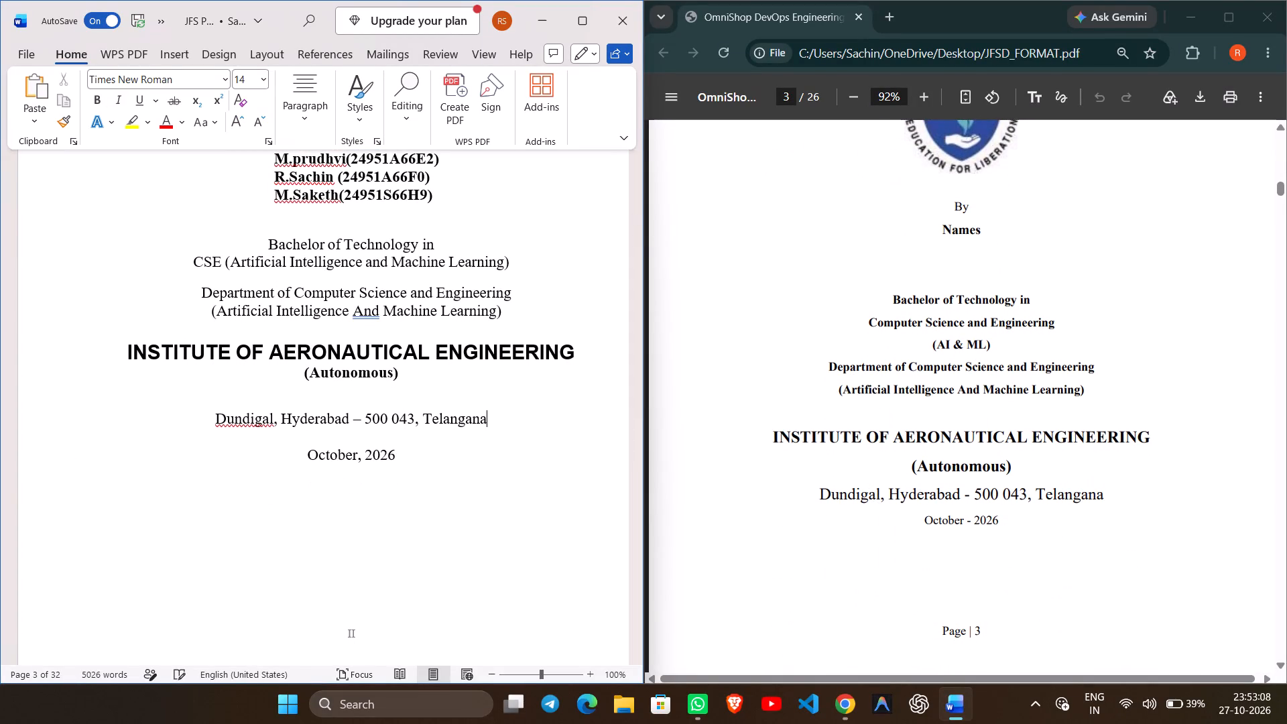
pyautogui.press('BackSpace')
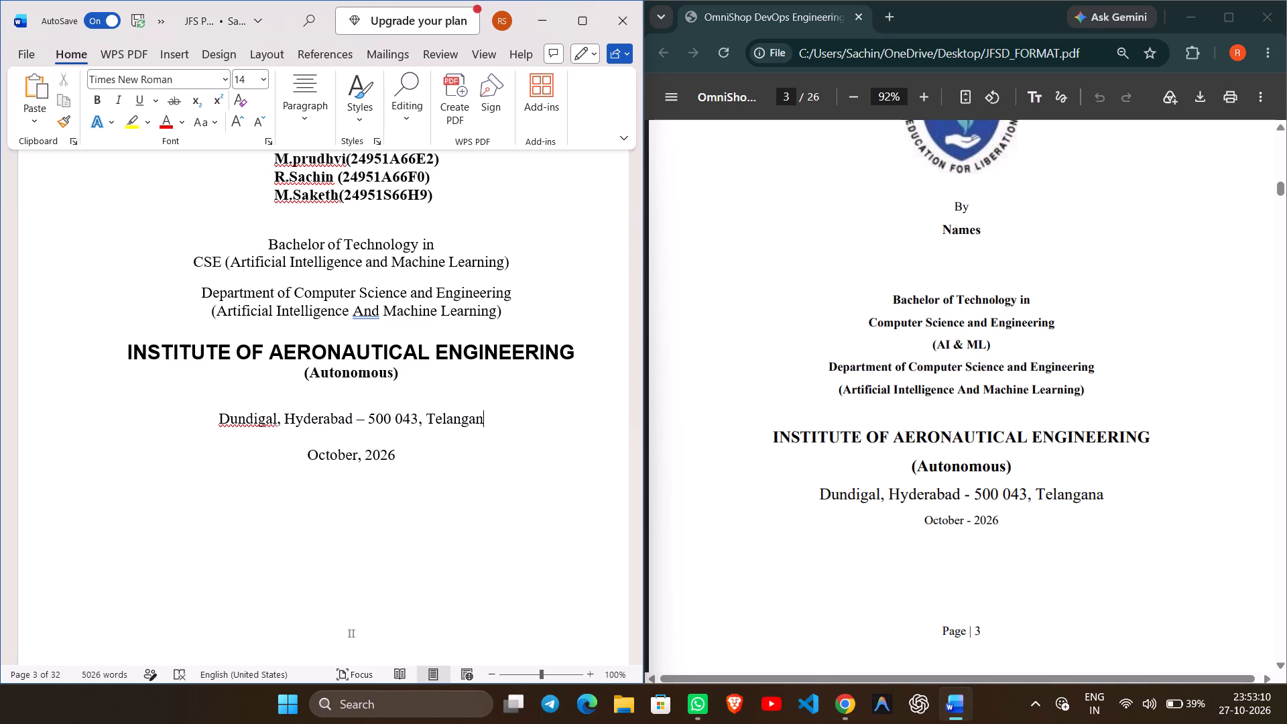
pyautogui.hotkey('ctrl', 'z')
# Following the PDF's date format, change the date at the end of page 3 to "October-2026".
pyautogui.scroll(-1, 254, 459)
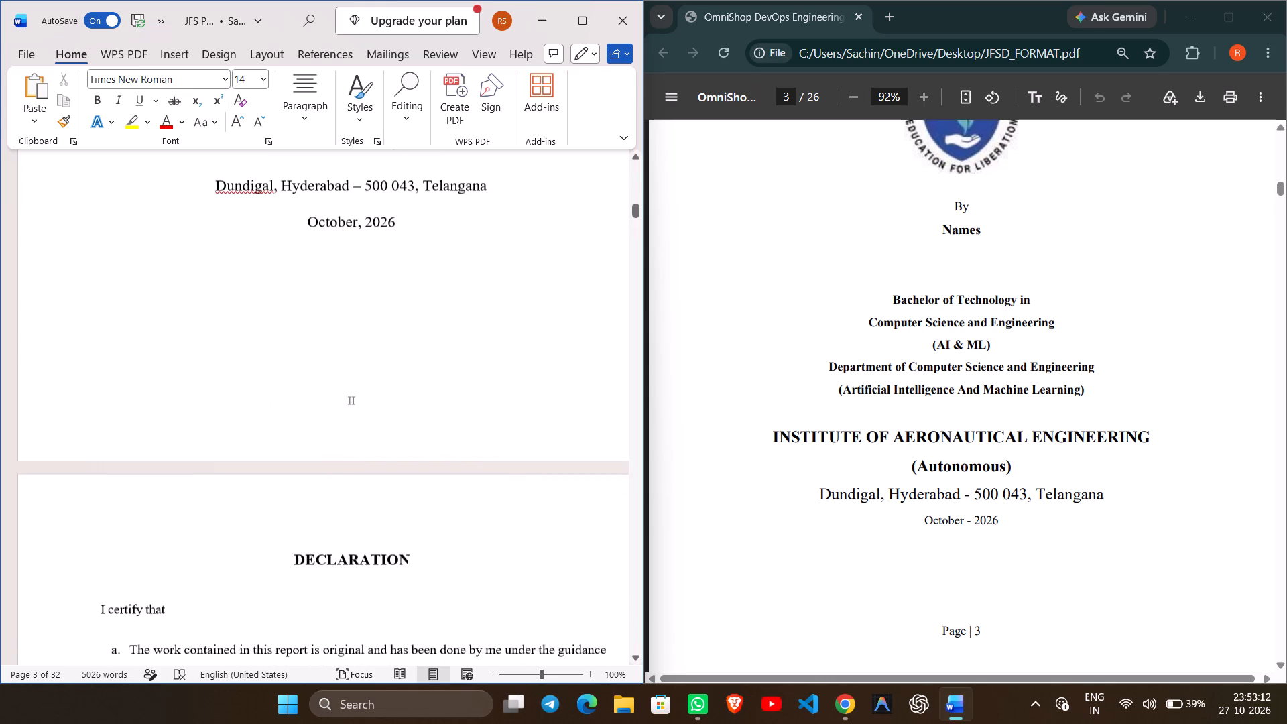
pyautogui.hscroll(1, 254, 459)
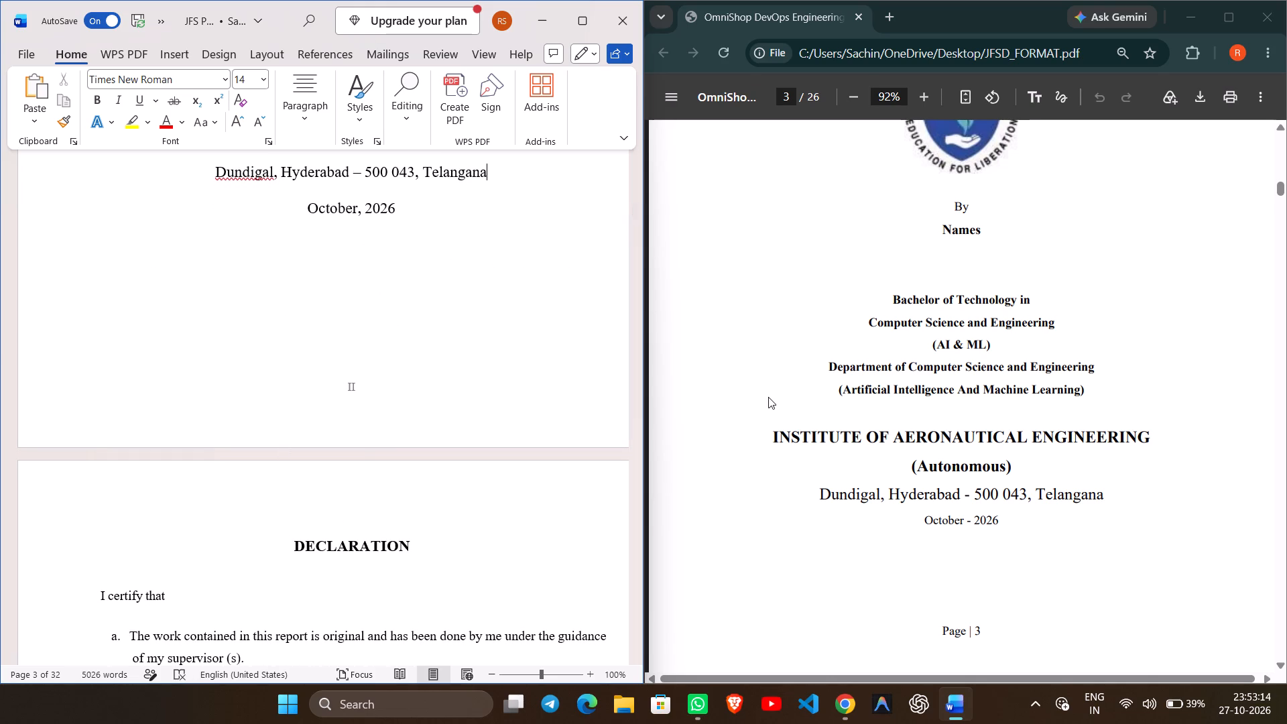
pyautogui.scroll(-3, 894, 455)
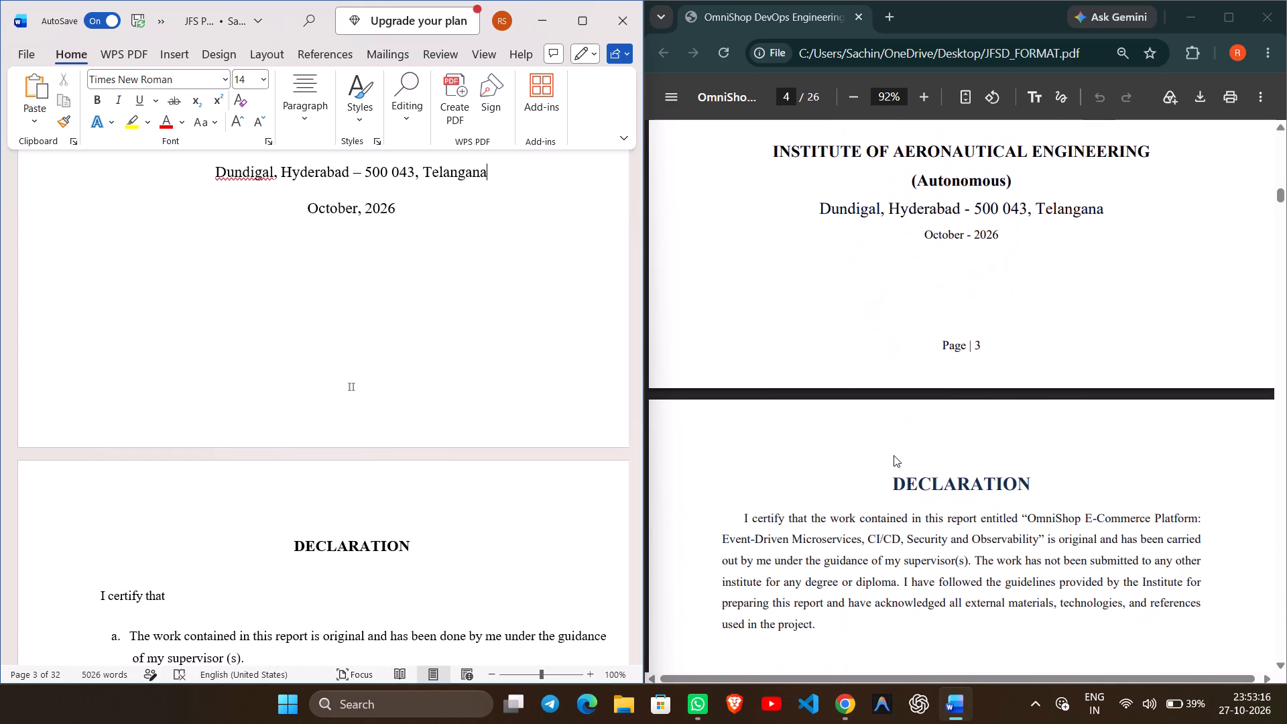
pyautogui.scroll(-1, 894, 455)
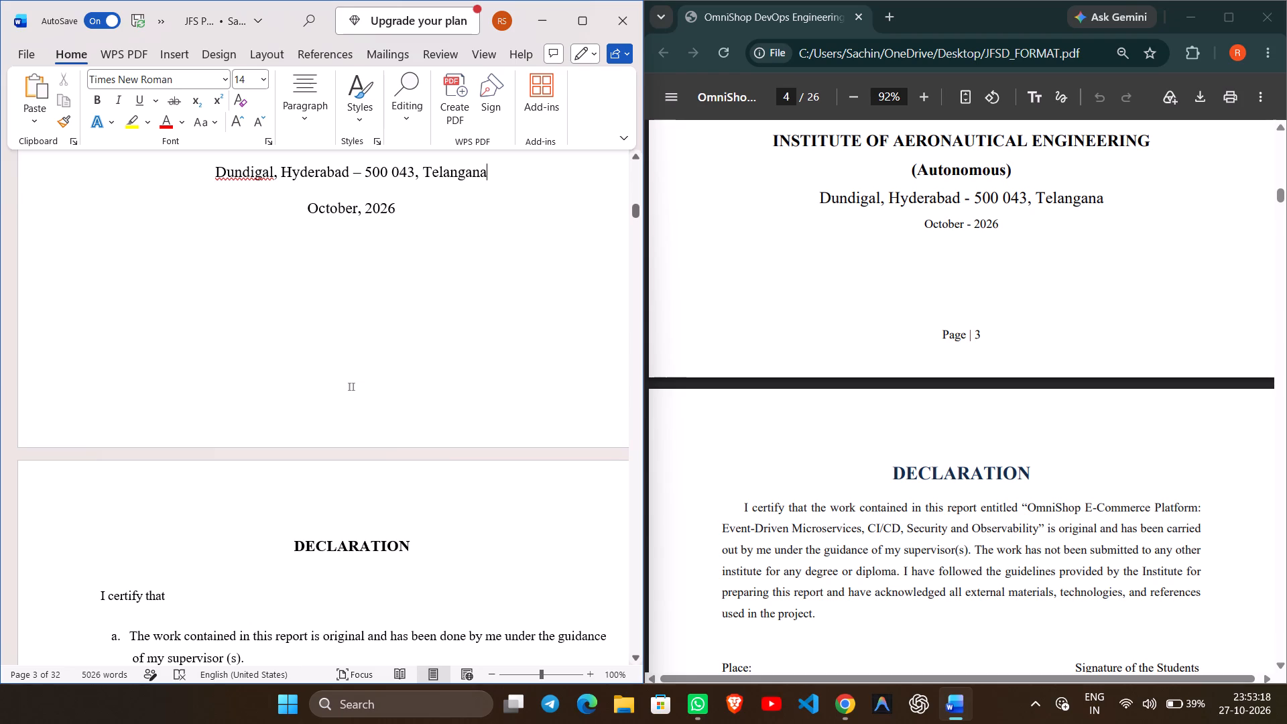
pyautogui.click(364, 210)
pyautogui.press('BackSpace')
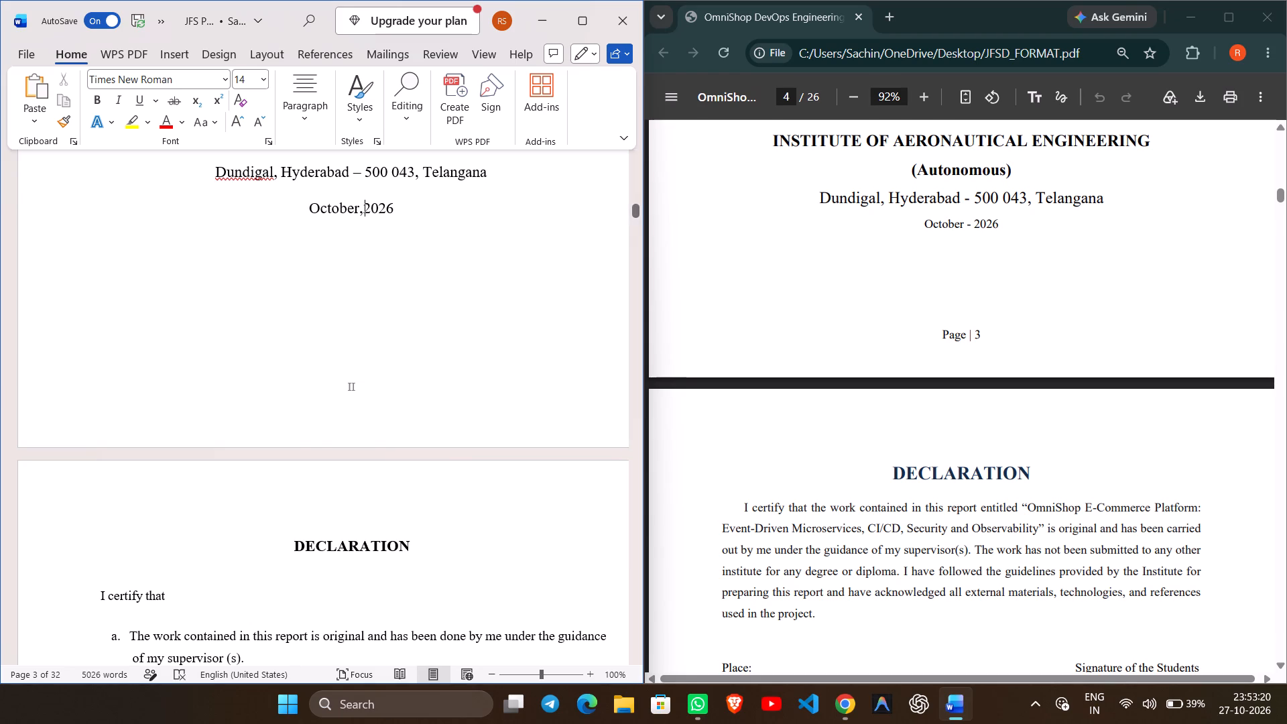
pyautogui.press('BackSpace')
pyautogui.press('-')
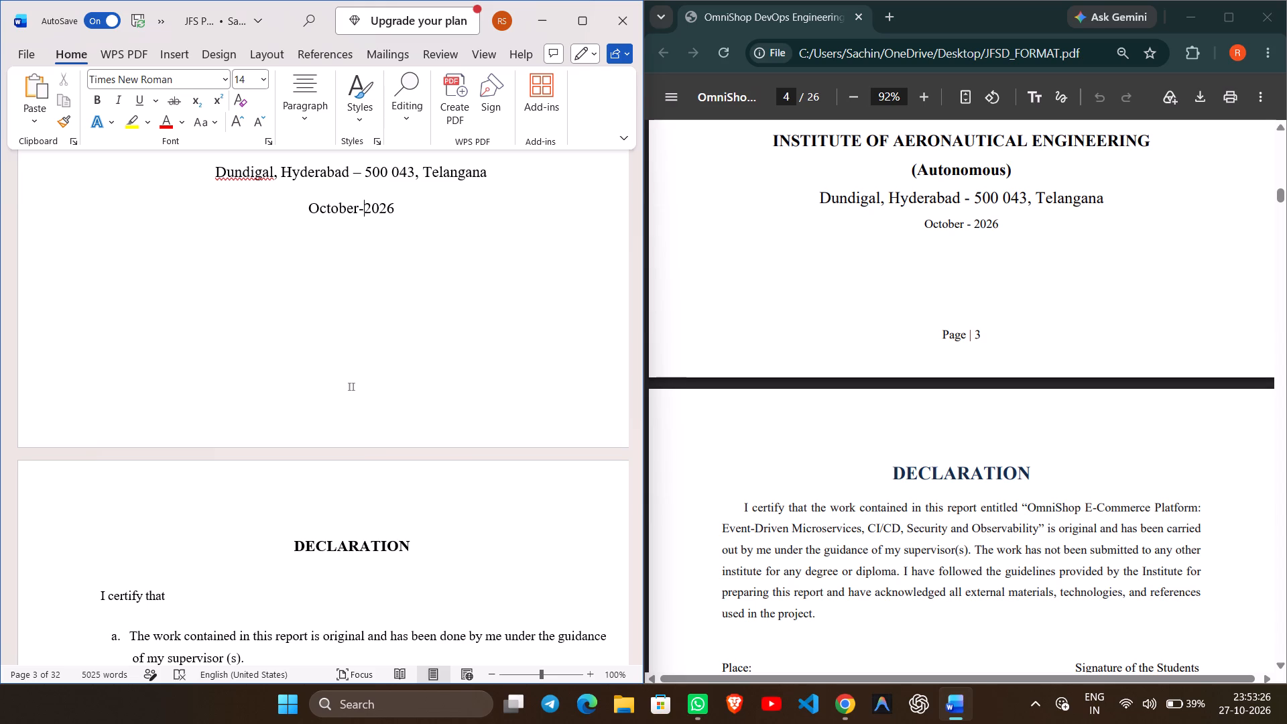
# Following the PDF's page 4, remove the letter numbering from all five statements under the DECLARATION heading, leaving their text in place.
pyautogui.scroll(-2, 356, 184)
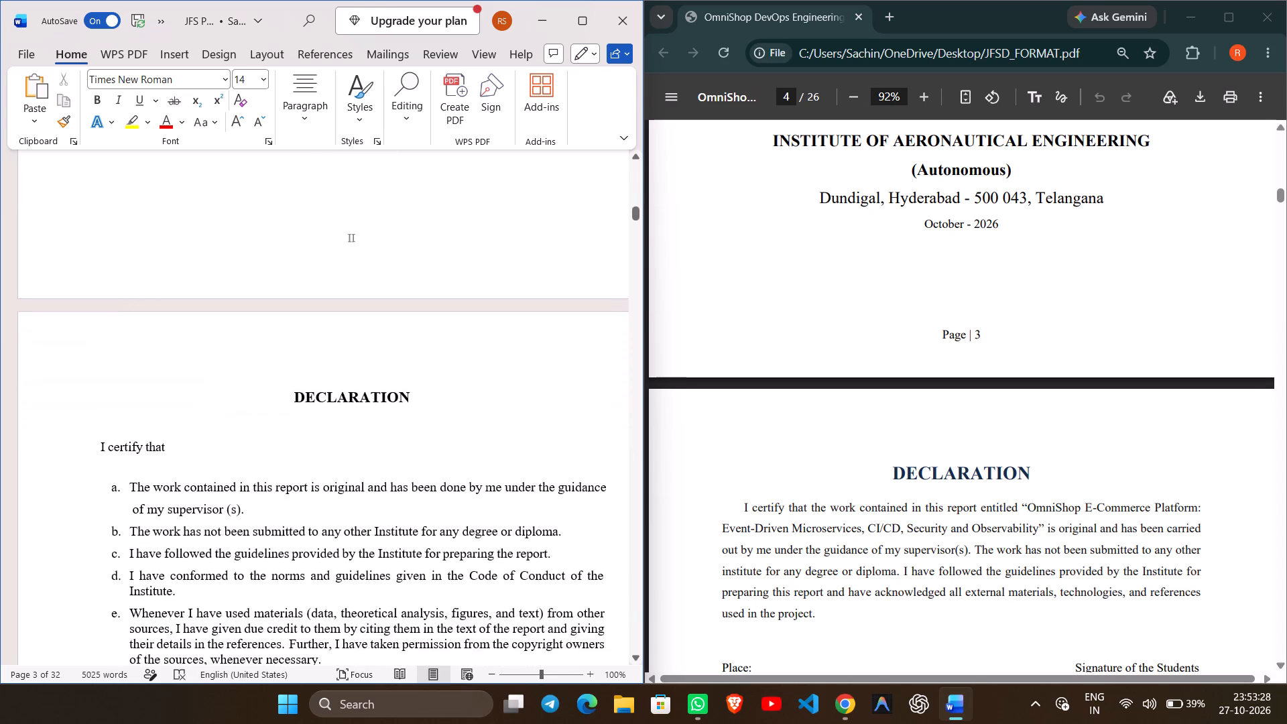
pyautogui.scroll(-1, 356, 184)
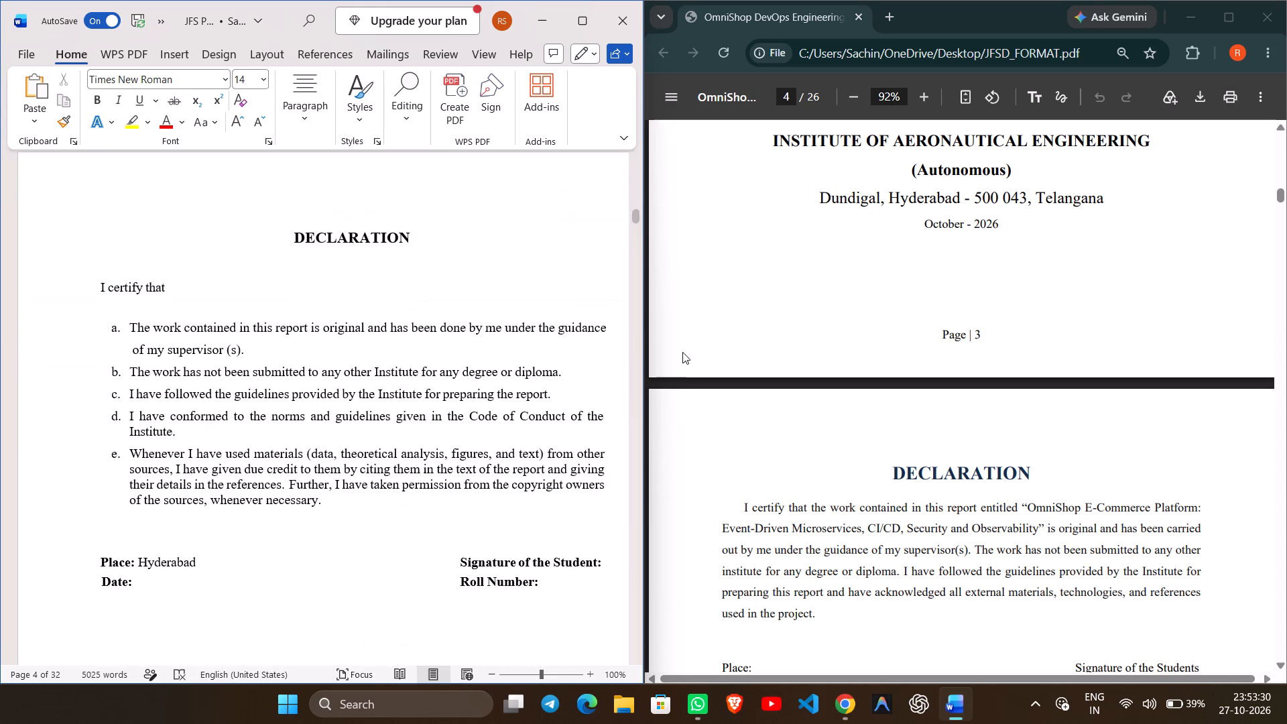
pyautogui.scroll(-2, 782, 480)
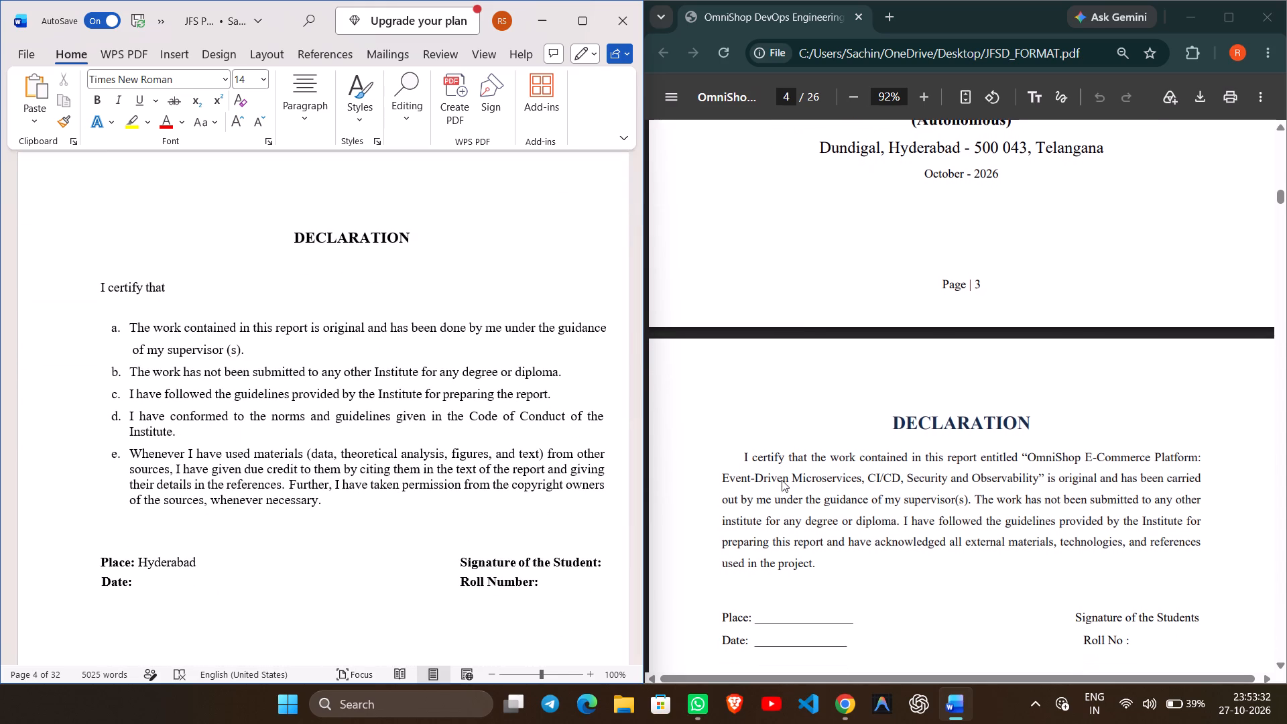
pyautogui.doubleClick(119, 325)
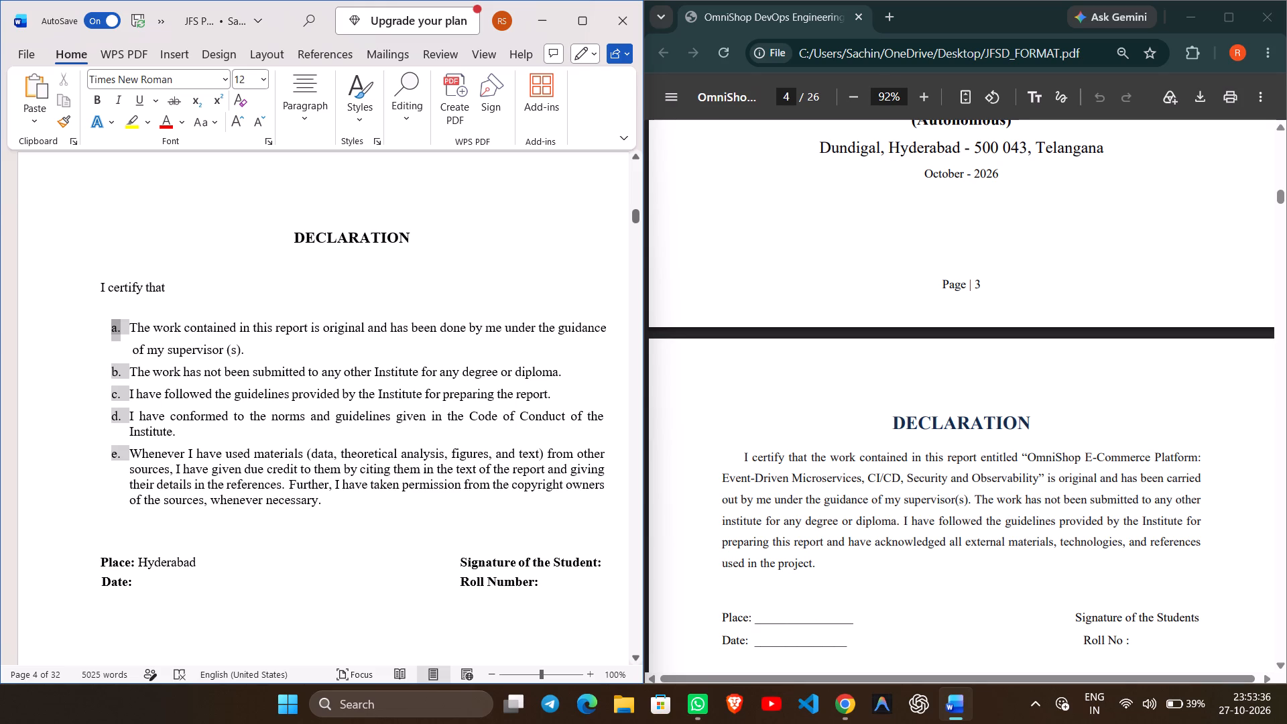
pyautogui.press('BackSpace')
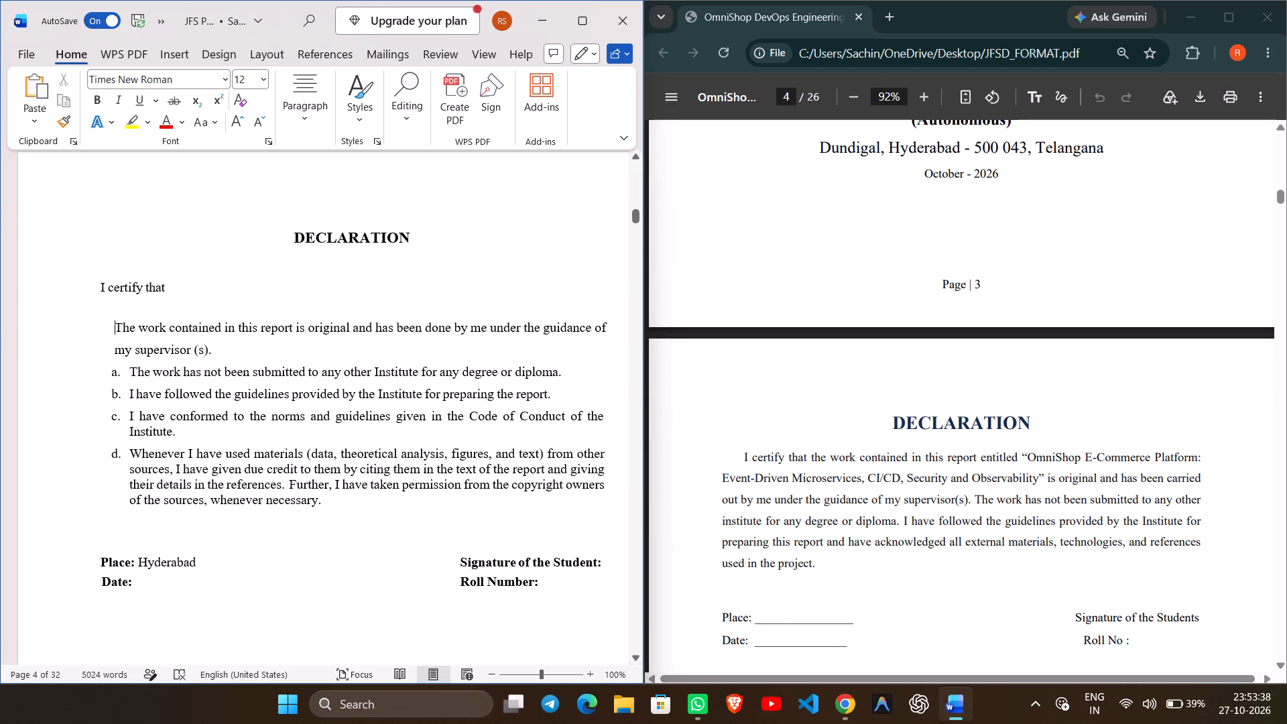
pyautogui.press('Down')
pyautogui.press('Down')
pyautogui.press('BackSpace')
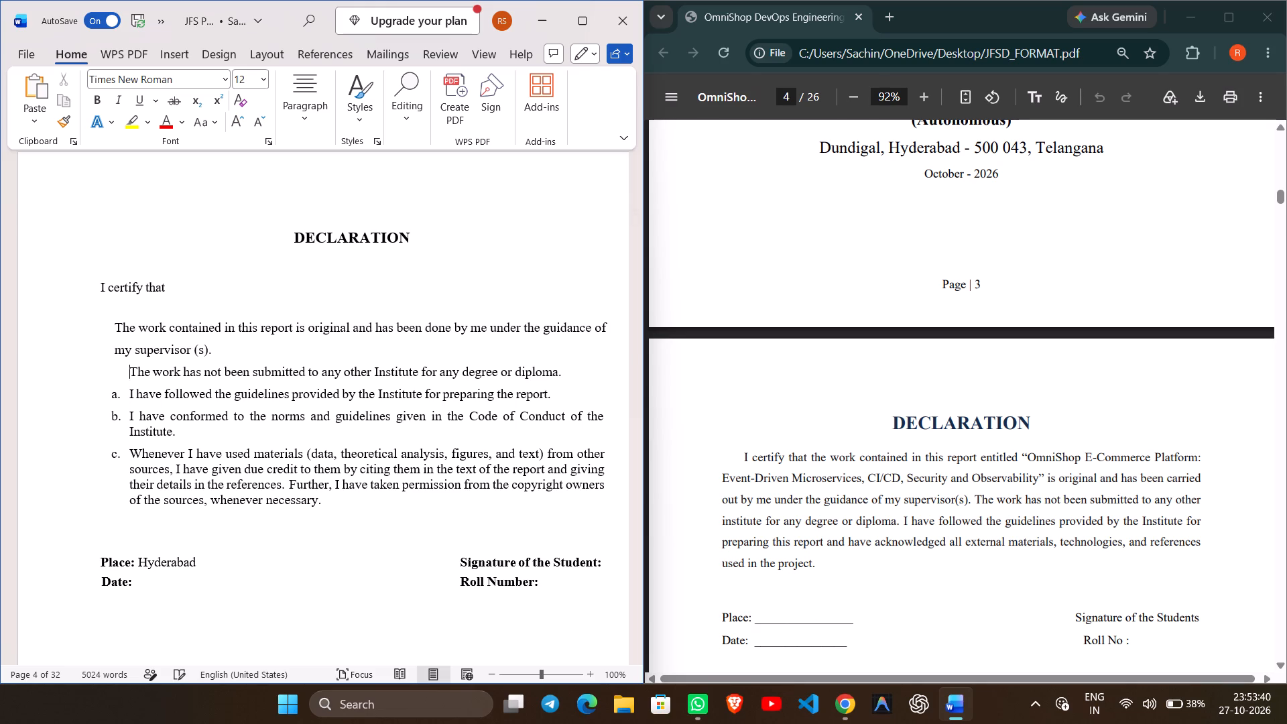
pyautogui.press('BackSpace')
pyautogui.hotkey('ctrl', 'z')
pyautogui.press('Down')
pyautogui.press('BackSpace')
pyautogui.press('Down')
pyautogui.press('BackSpace')
pyautogui.press('Down')
pyautogui.press('Down')
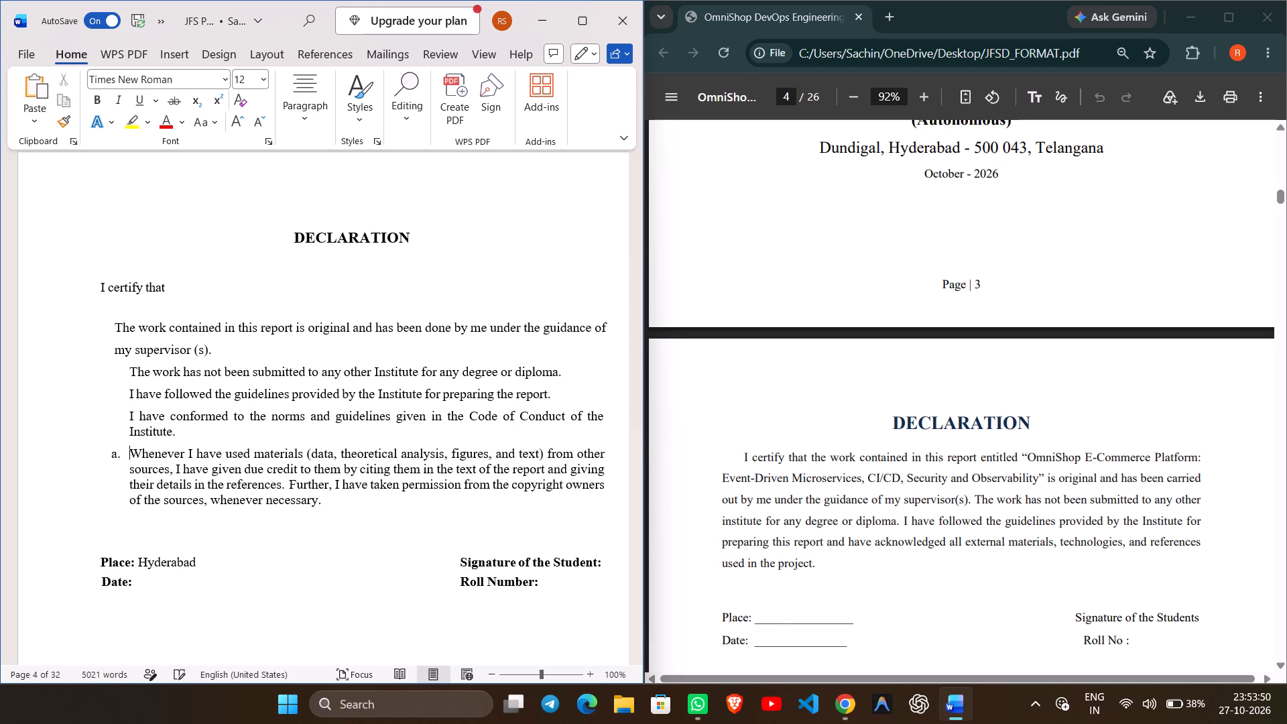
pyautogui.press('Down')
pyautogui.press('Up')
pyautogui.press('BackSpace')
# Merge the "The work has not been submitted" and "I have followed the guidelines" statements into the first declaration paragraph.
pyautogui.click(221, 353)
pyautogui.press('Delete')
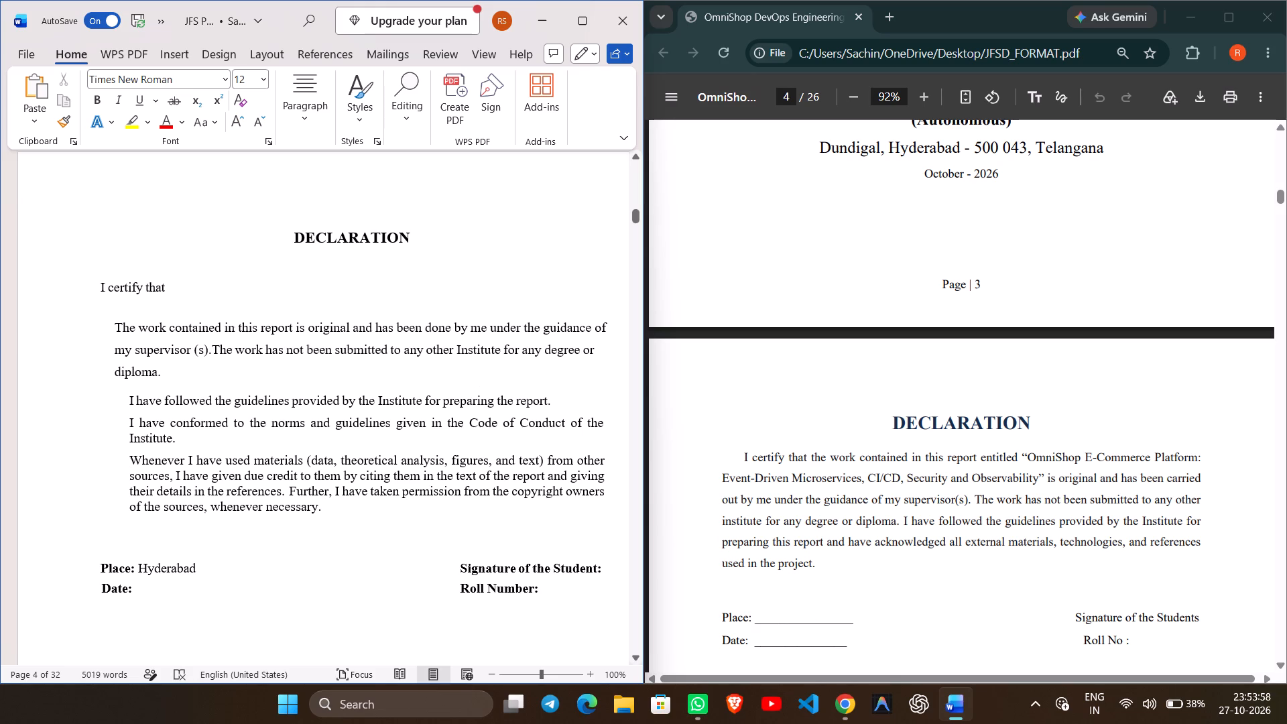
pyautogui.press('Down')
pyautogui.press('Delete')
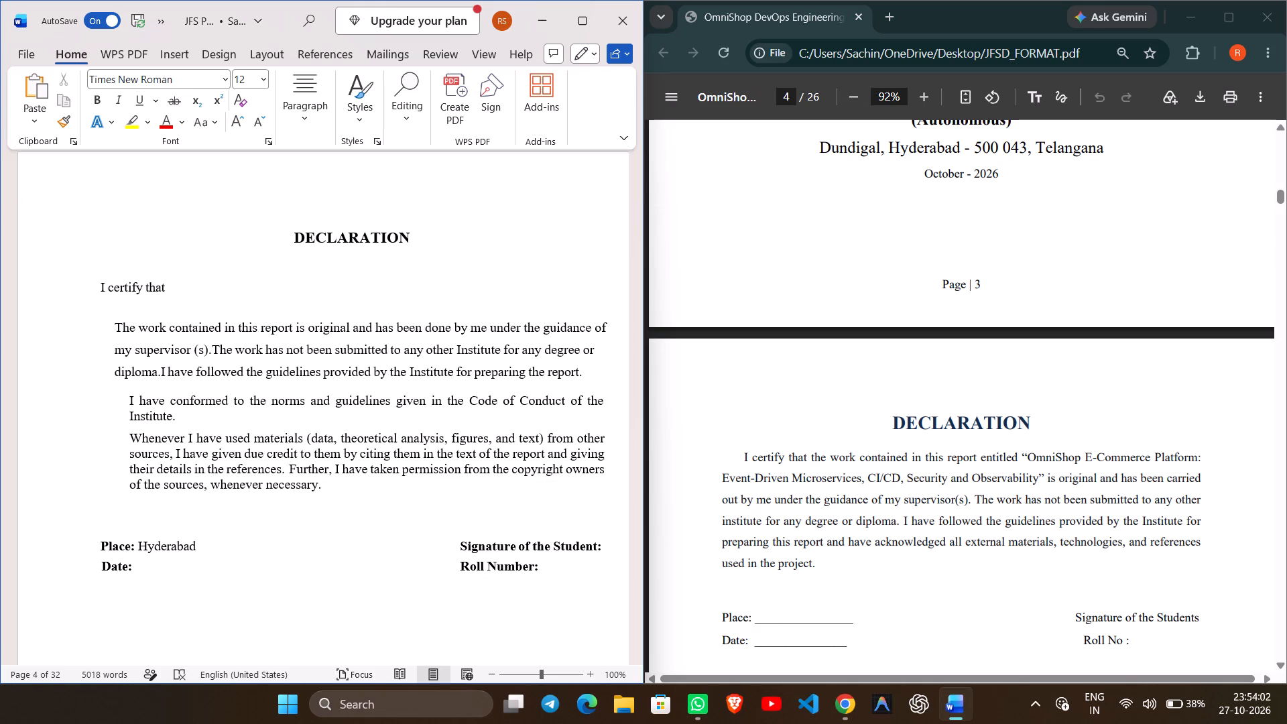
# Remove the left indent from the "I have conformed to the norms and guidelines" paragraph of the declaration.
pyautogui.press('Down')
pyautogui.press('Left')
pyautogui.press('Left')
pyautogui.press('Left')
pyautogui.press('Left')
pyautogui.press('Left')
pyautogui.press('BackSpace')
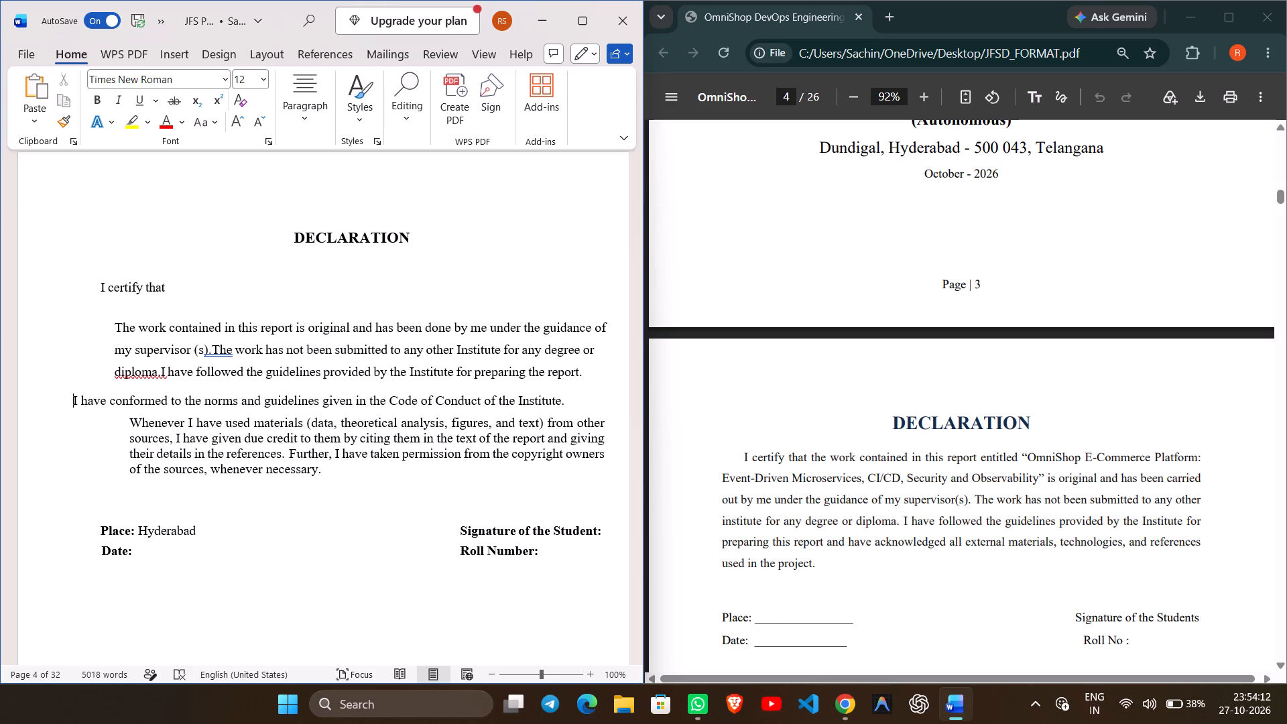
# Join the merged paragraph starting "The work contained in this report" onto the "I certify that" line.
pyautogui.click(191, 284)
pyautogui.press('Delete')
pyautogui.press('Delete')
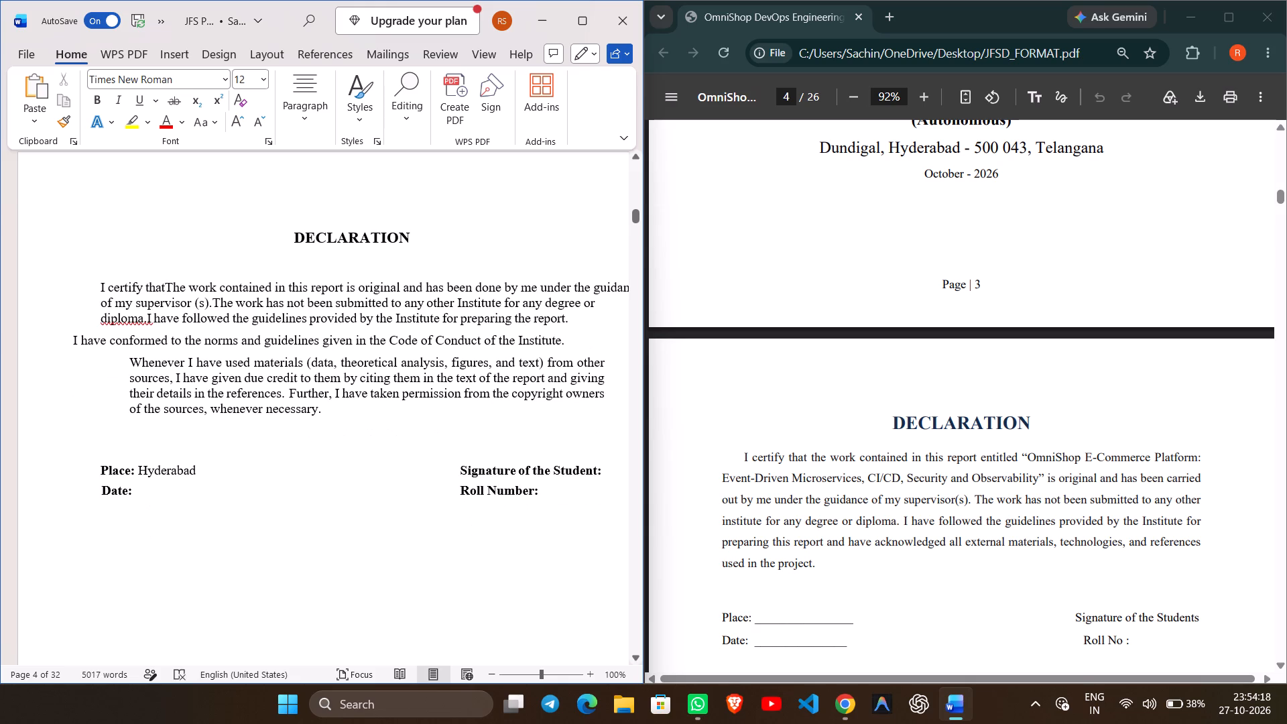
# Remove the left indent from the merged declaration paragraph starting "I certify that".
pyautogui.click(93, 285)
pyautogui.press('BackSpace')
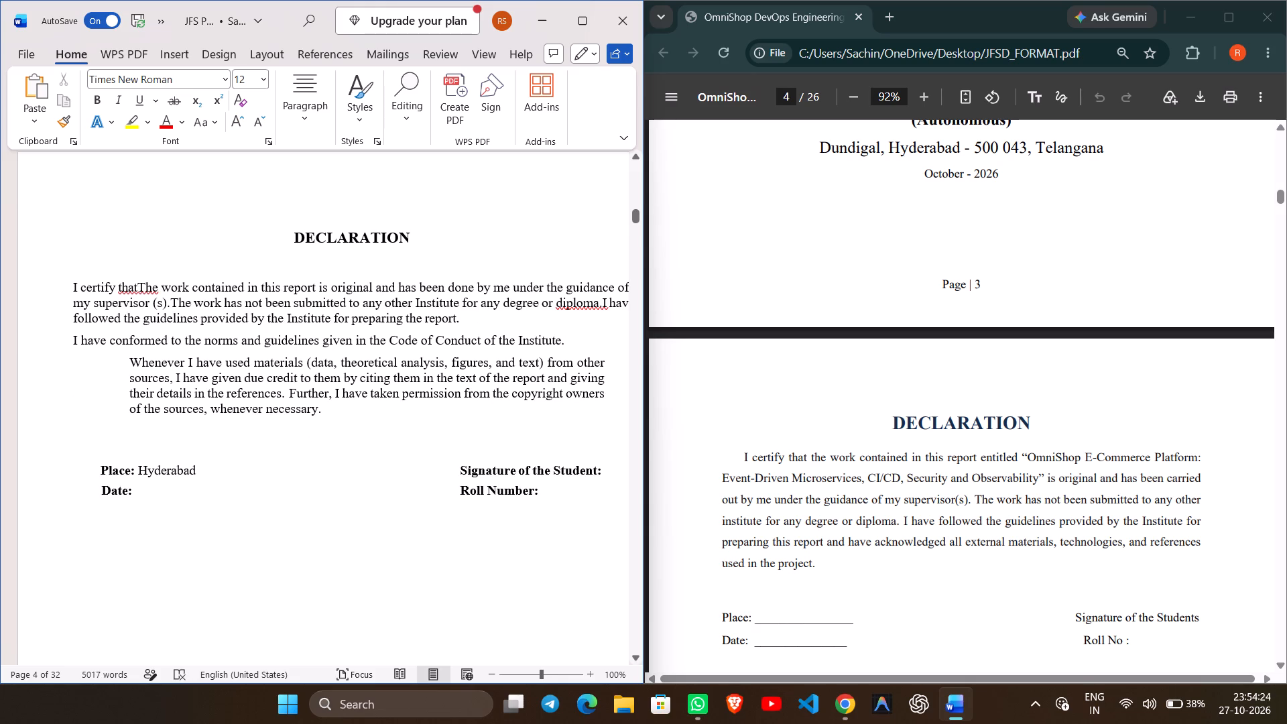
# Undo the indent removal and the last join, and rejoin "The work contained in this report" to the "I certify that" line.
pyautogui.keyDown('ctrl'); pyautogui.scroll(-1, 367, 328); pyautogui.keyUp('ctrl')
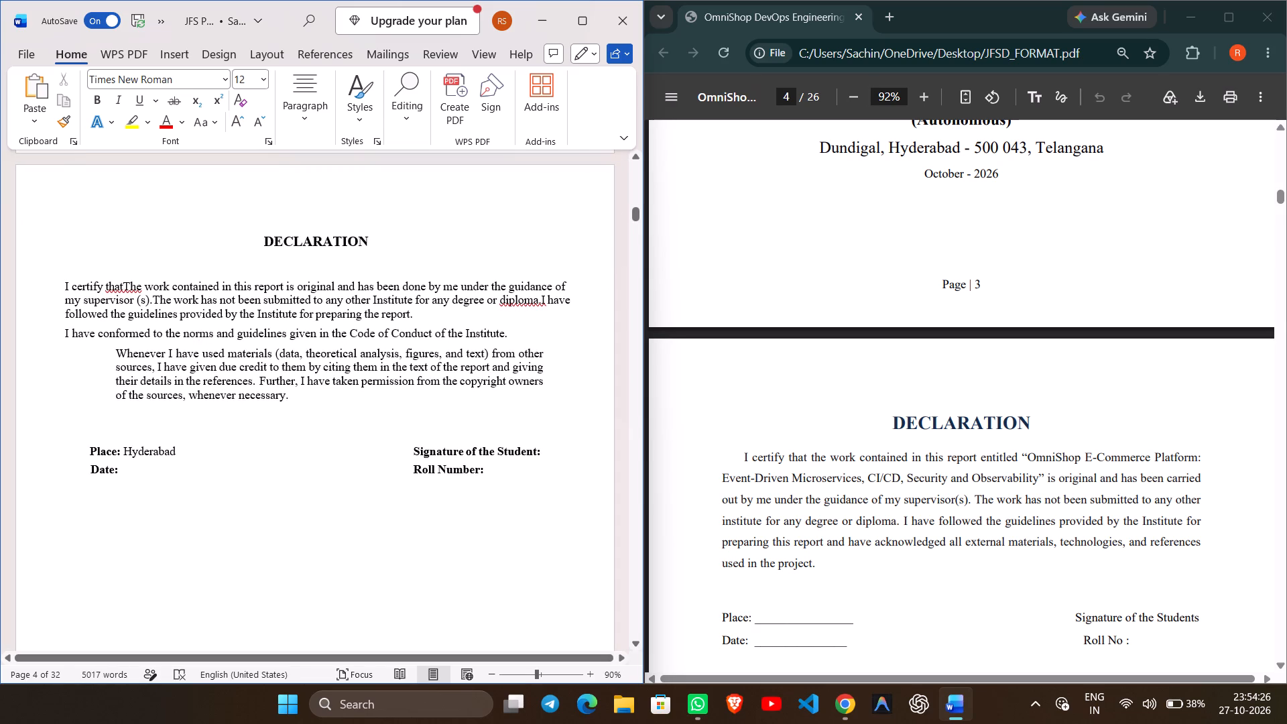
pyautogui.click(421, 316)
pyautogui.hotkey('ctrl', 'z')
pyautogui.hotkey('ctrl', 'z')
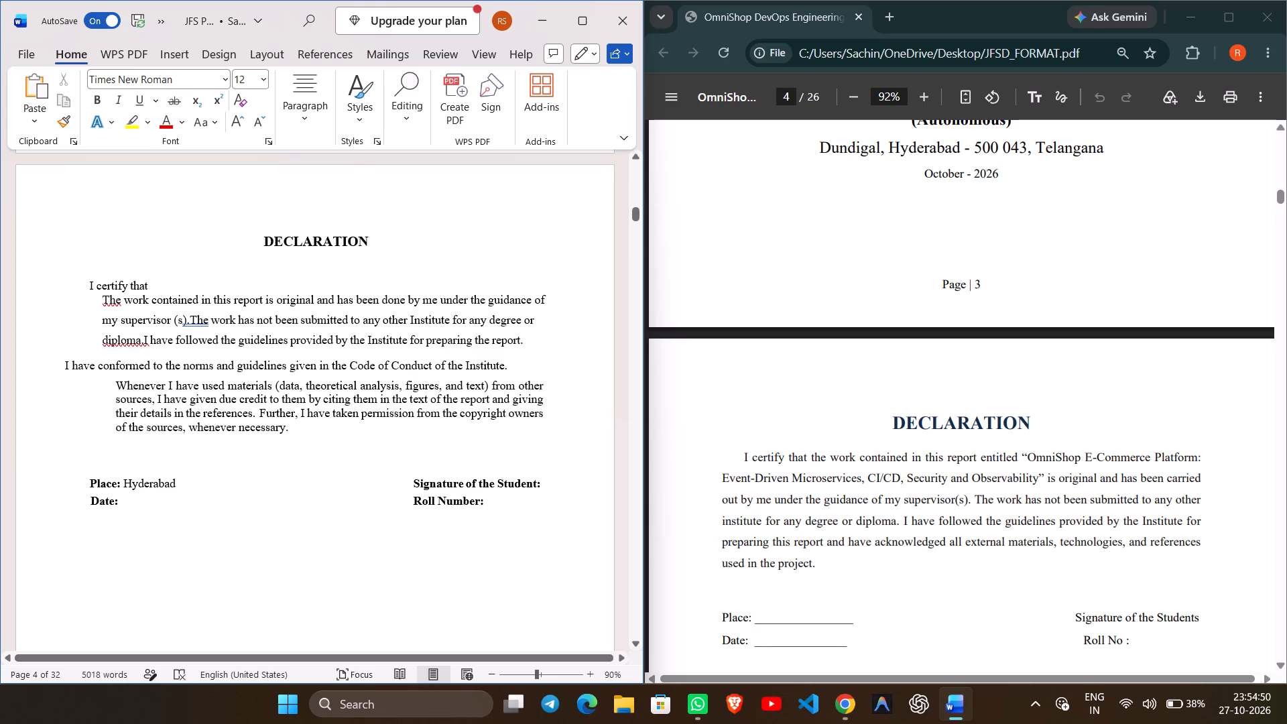
pyautogui.press('Delete')
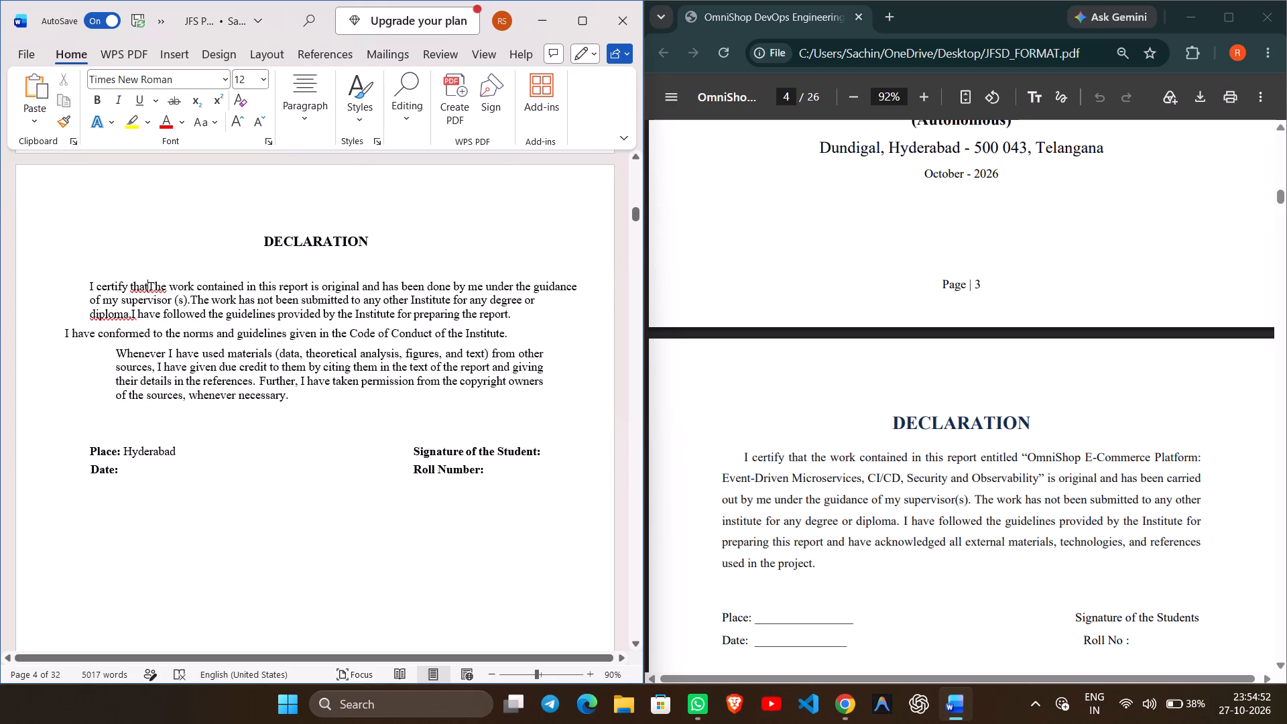
# Undo the declaration joins and indent changes on page 4 back to the original lettered list a to e.
pyautogui.hotkey('ctrl', 'z')
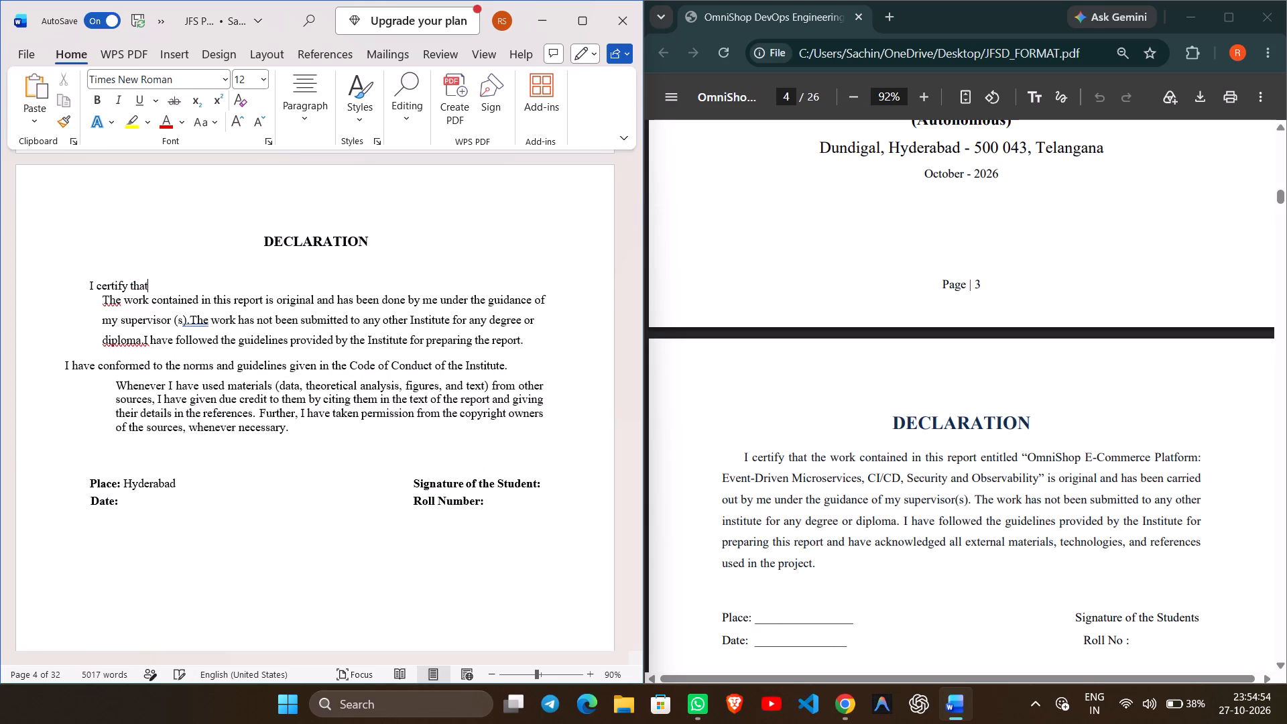
pyautogui.hotkey('ctrl', 'z')
pyautogui.hotkey('ctrl', 'z')
pyautogui.hotkey('ctrl', 'z')
pyautogui.hotkey('ctrl', 'z')
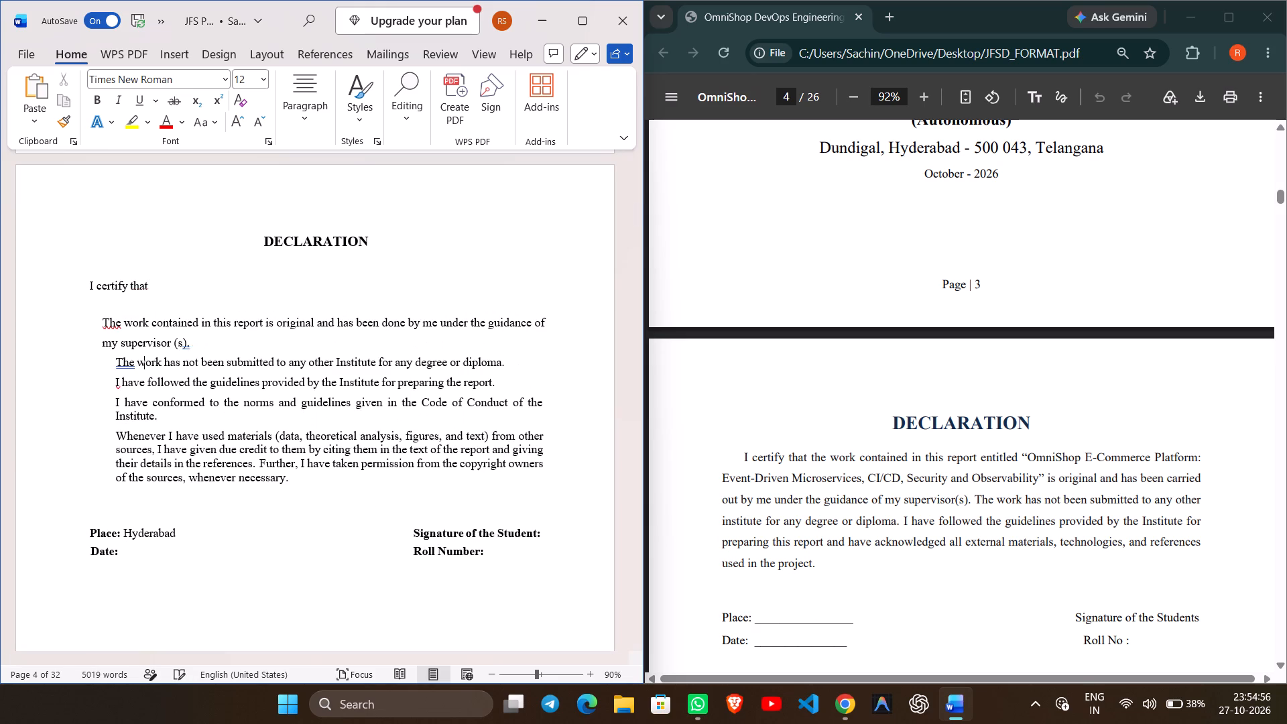
pyautogui.hotkey('ctrl', 'z')
pyautogui.hotkey('ctrl', 'z')
pyautogui.hotkey('ctrl', 'z')
pyautogui.hotkey('ctrl', 'z')
pyautogui.hotkey('ctrl', 'z')
pyautogui.hotkey('ctrl', 'z')
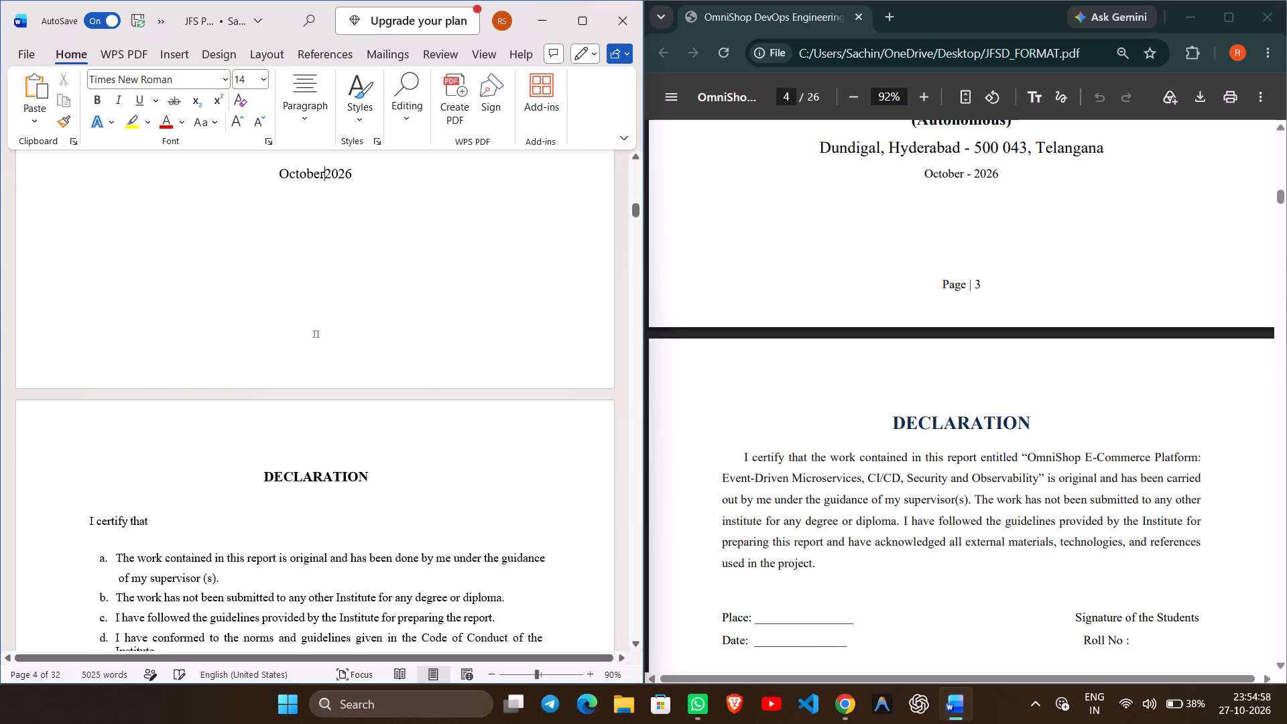
# Compare the declaration page and its signature block with the declaration page of the reference PDF.
pyautogui.click(219, 442)
pyautogui.scroll(-1, 219, 442)
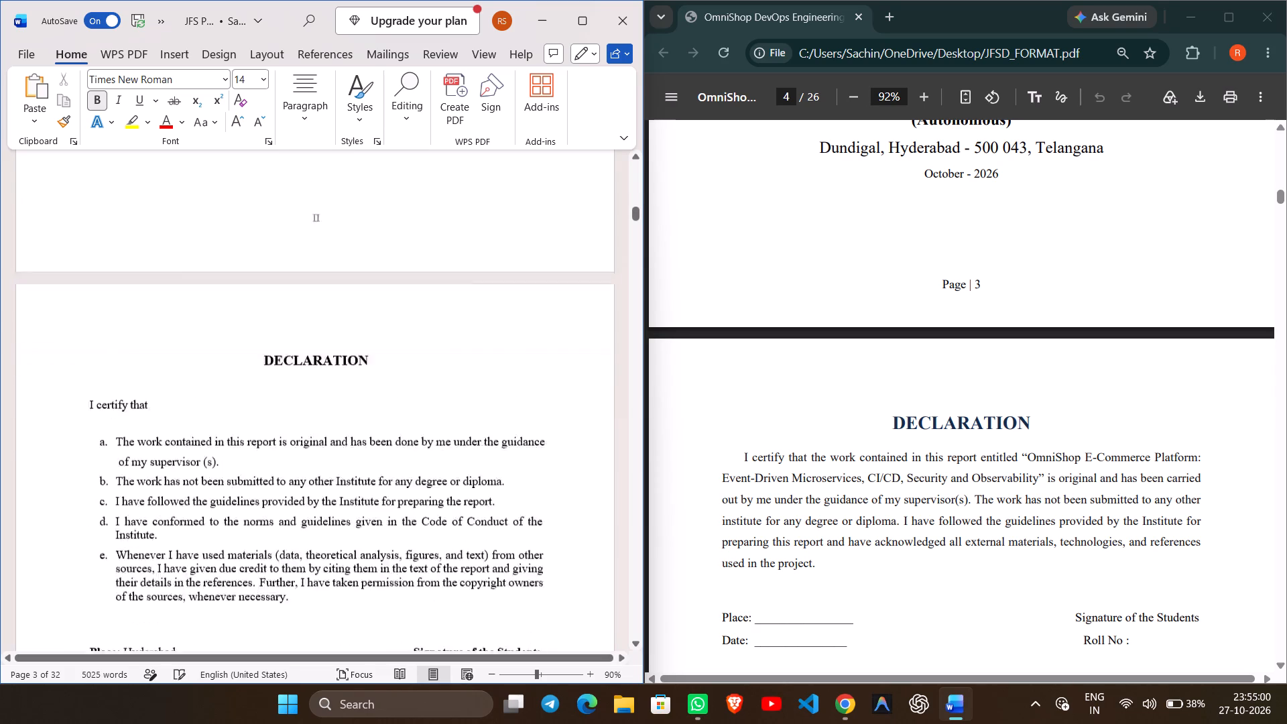
pyautogui.scroll(-2, 219, 442)
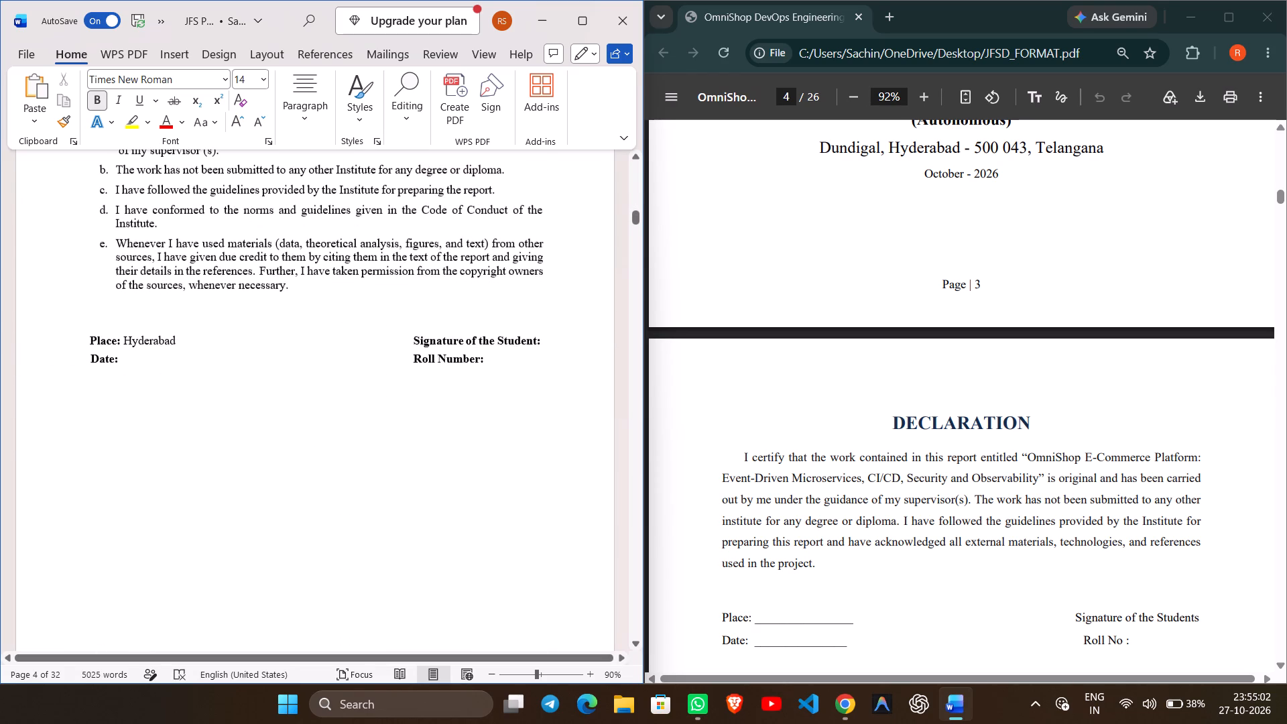
pyautogui.scroll(-4, 327, 585)
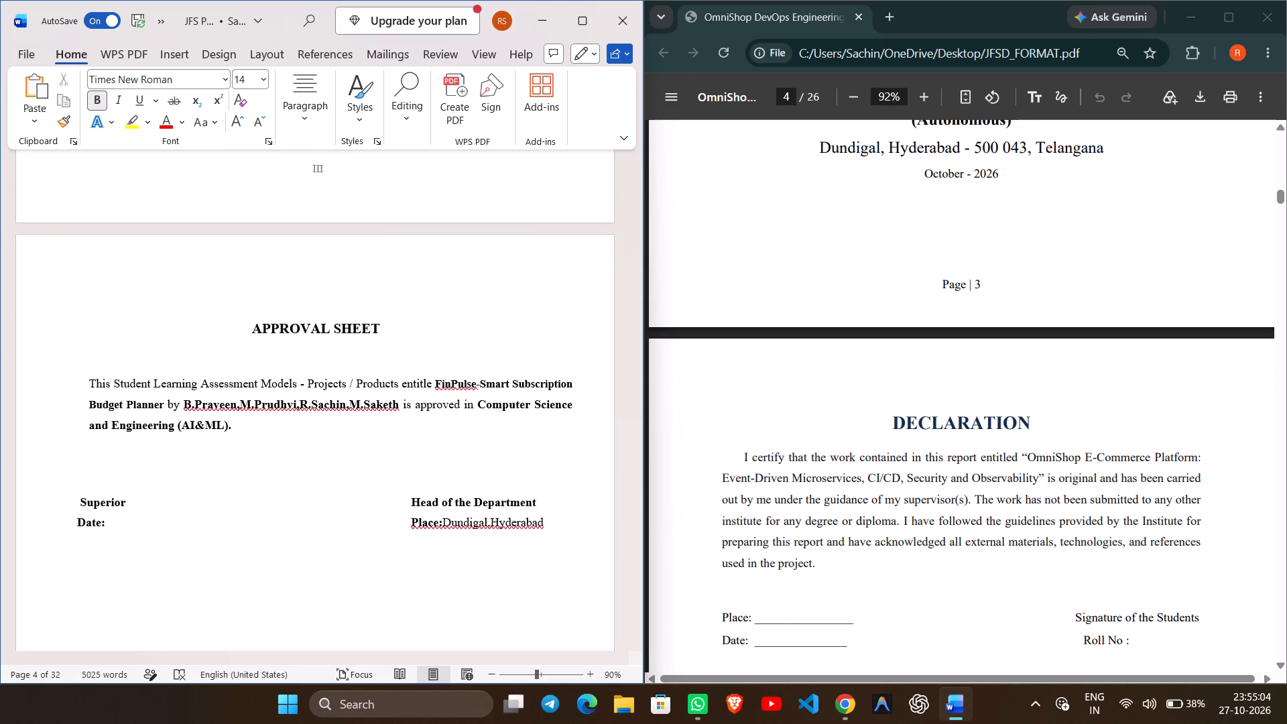
pyautogui.scroll(-4, 843, 454)
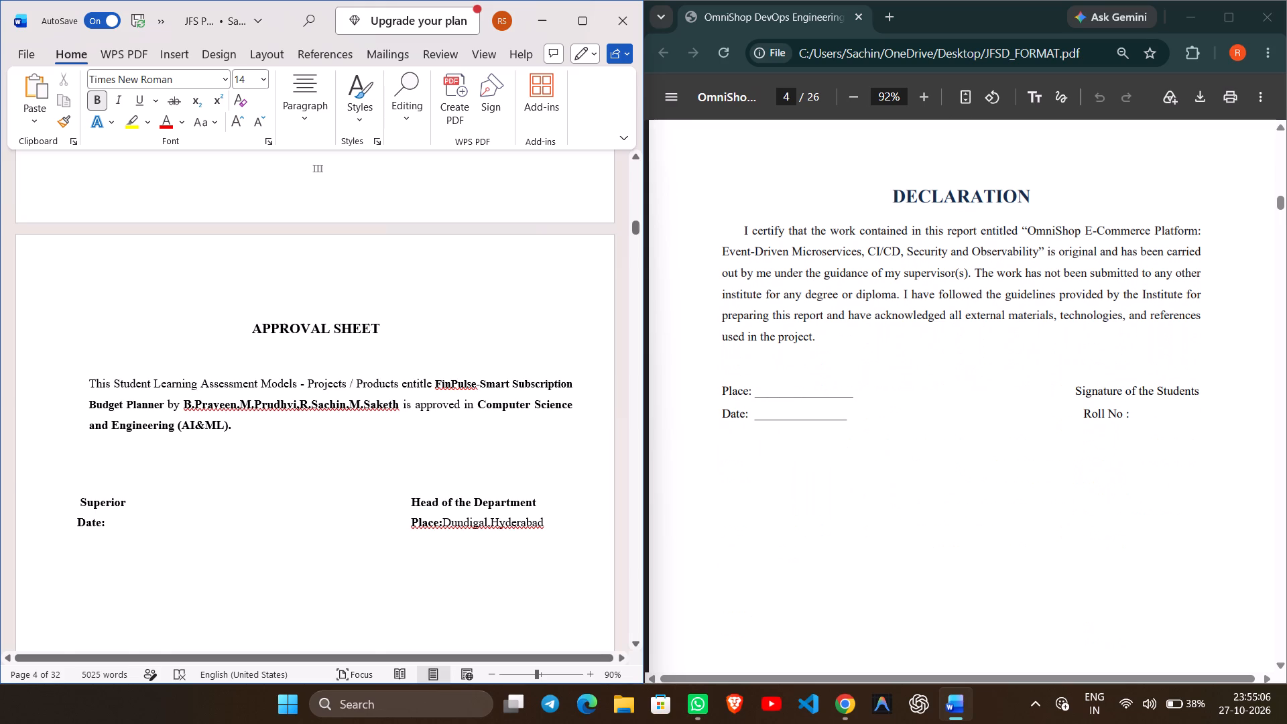
pyautogui.scroll(2, 377, 472)
pyautogui.hscroll(2, 377, 472)
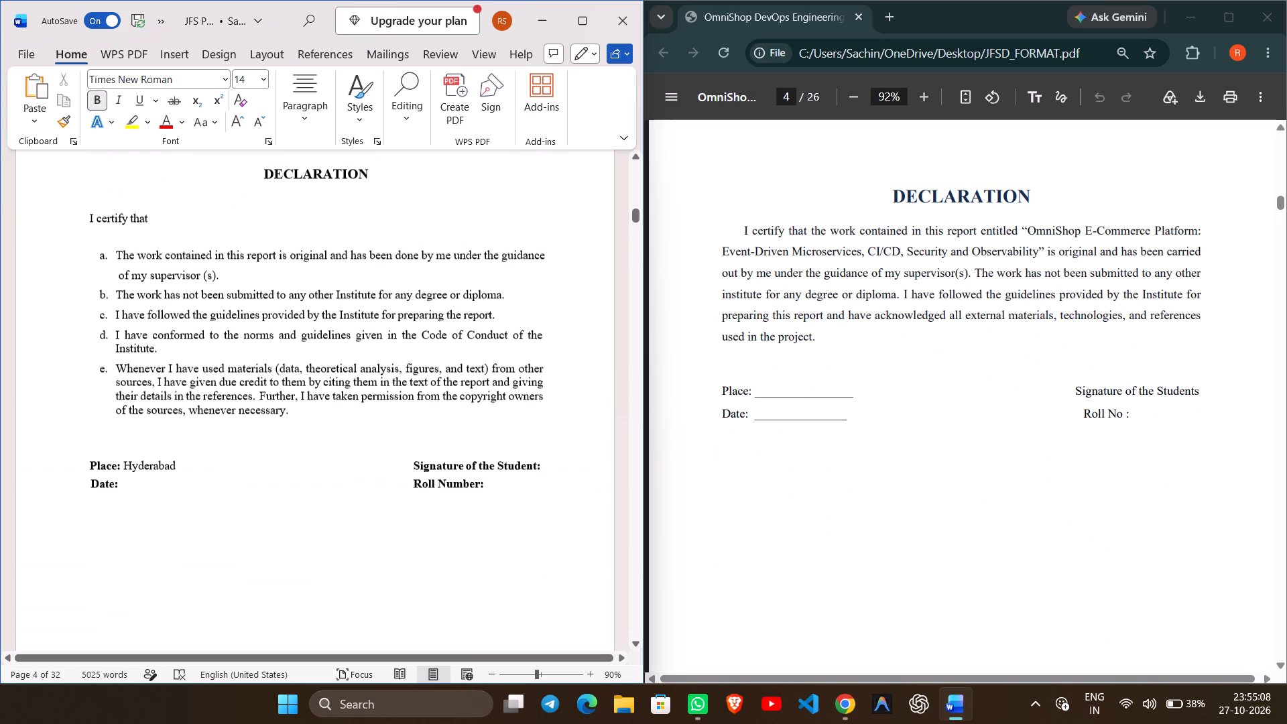
pyautogui.hscroll(1, 377, 472)
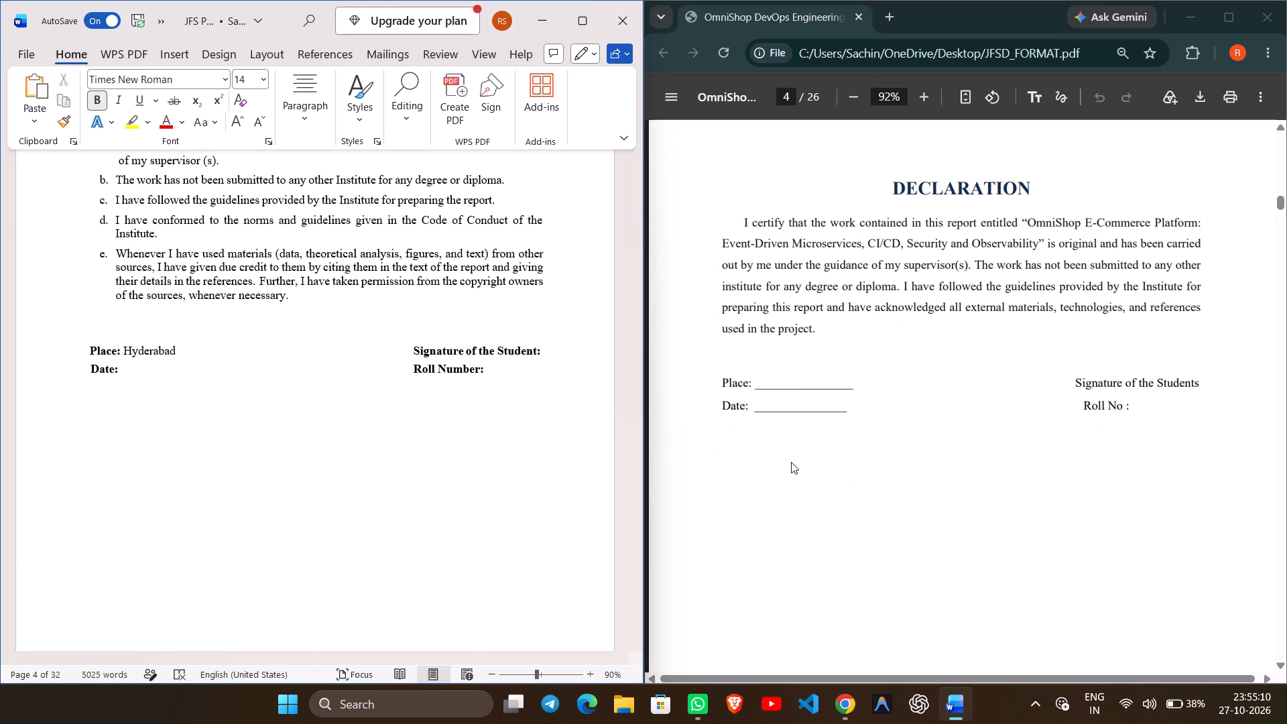
pyautogui.scroll(-2, 791, 462)
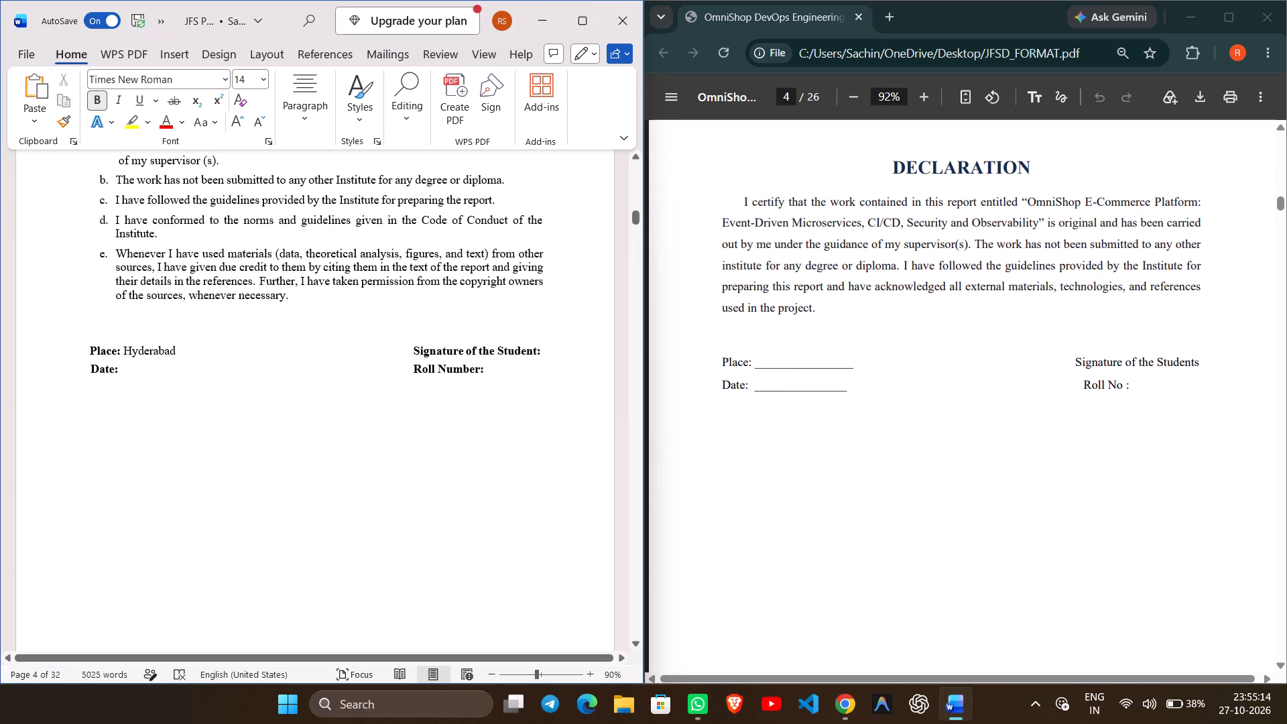
pyautogui.click(479, 369)
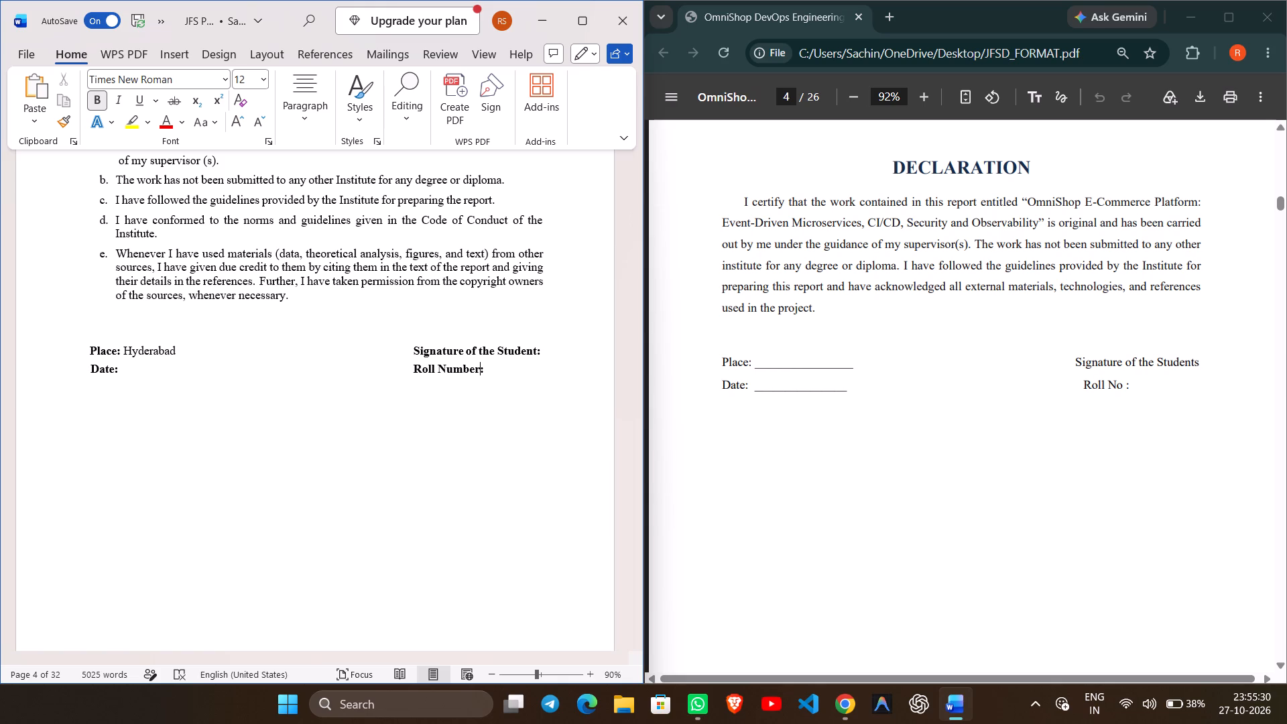
# Examine what follows the declaration in the report and in the reference PDF, from the Approval Sheet to the Certificate page.
pyautogui.scroll(3, 479, 369)
pyautogui.scroll(-1, 479, 369)
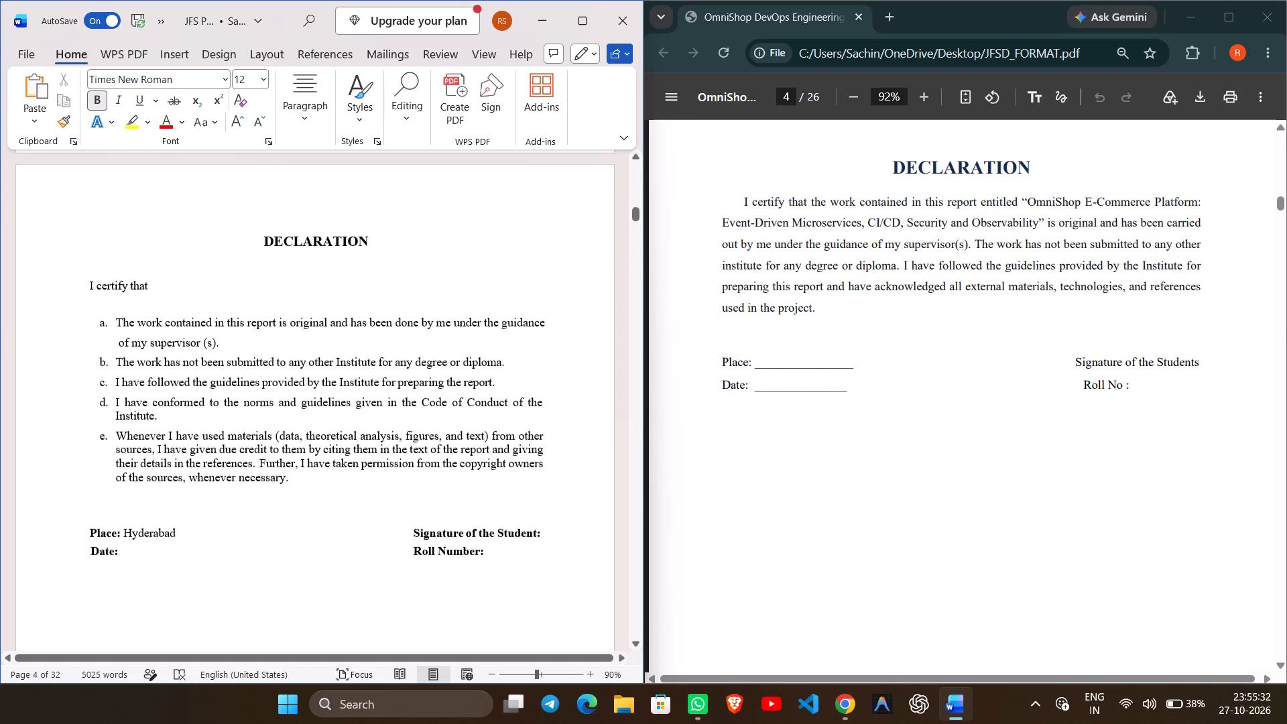
pyautogui.scroll(-1, 479, 369)
pyautogui.scroll(-1, 512, 504)
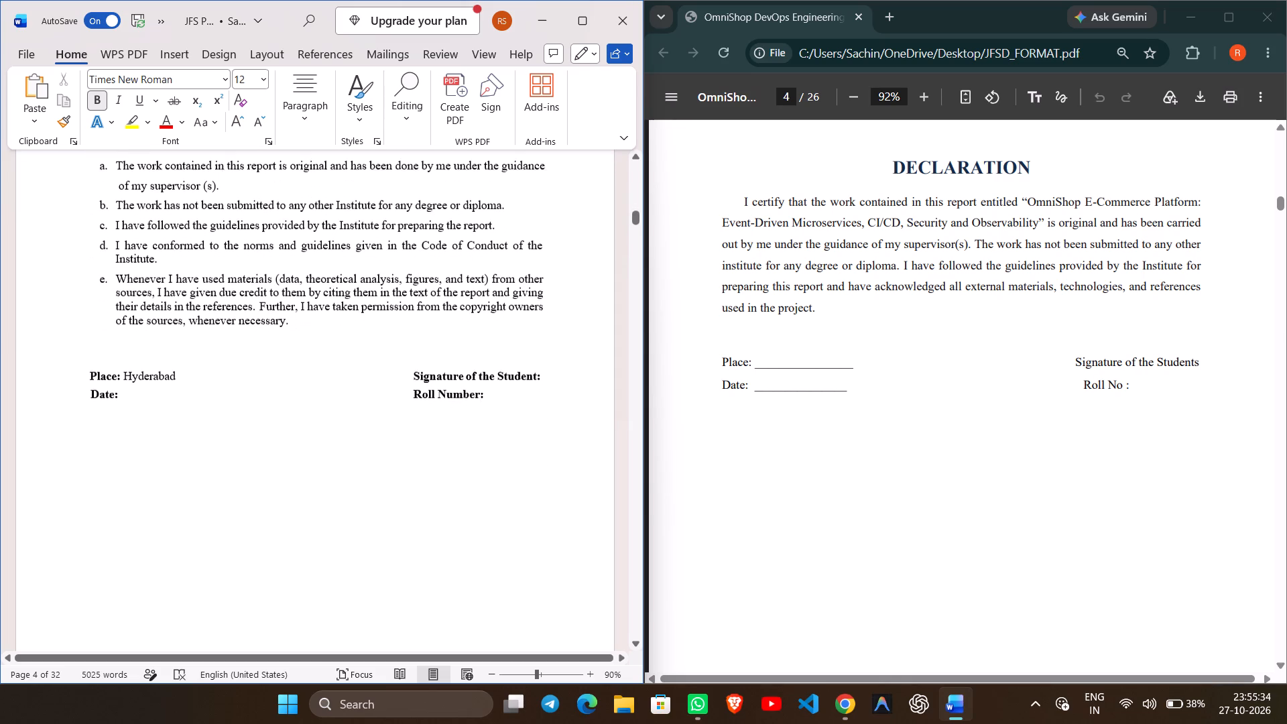
pyautogui.scroll(-4, 512, 504)
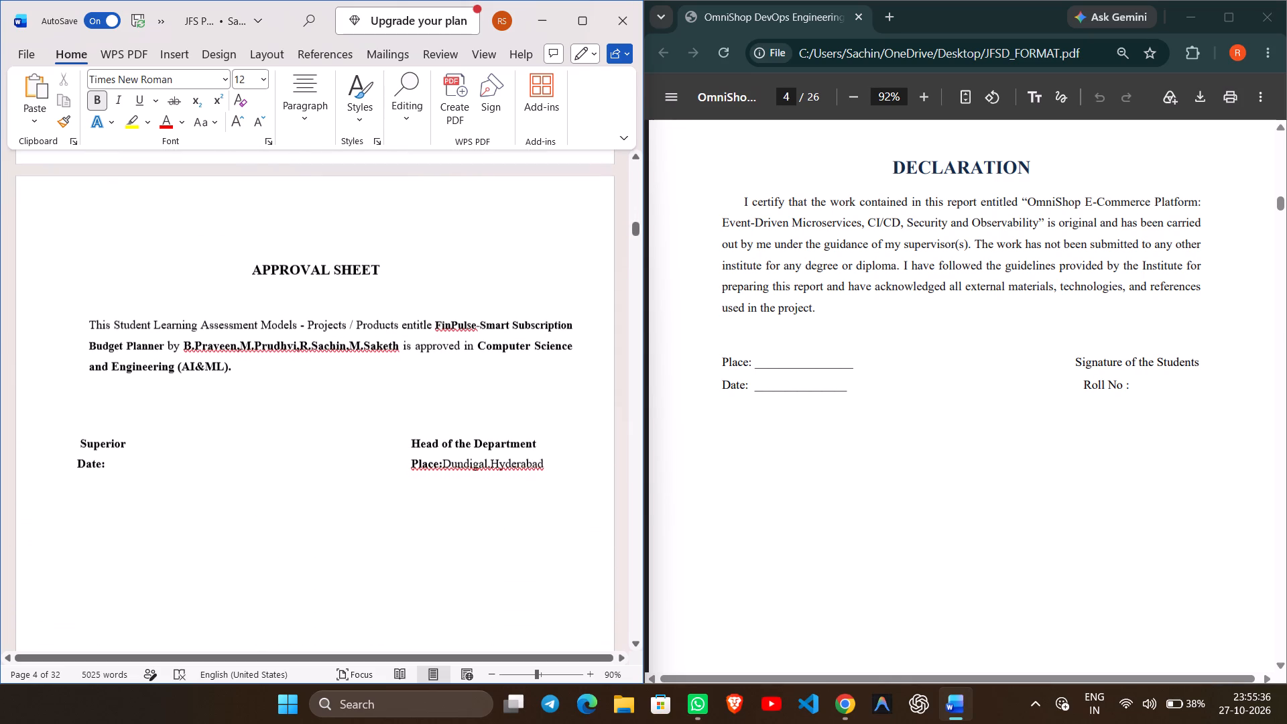
pyautogui.scroll(-2, 738, 431)
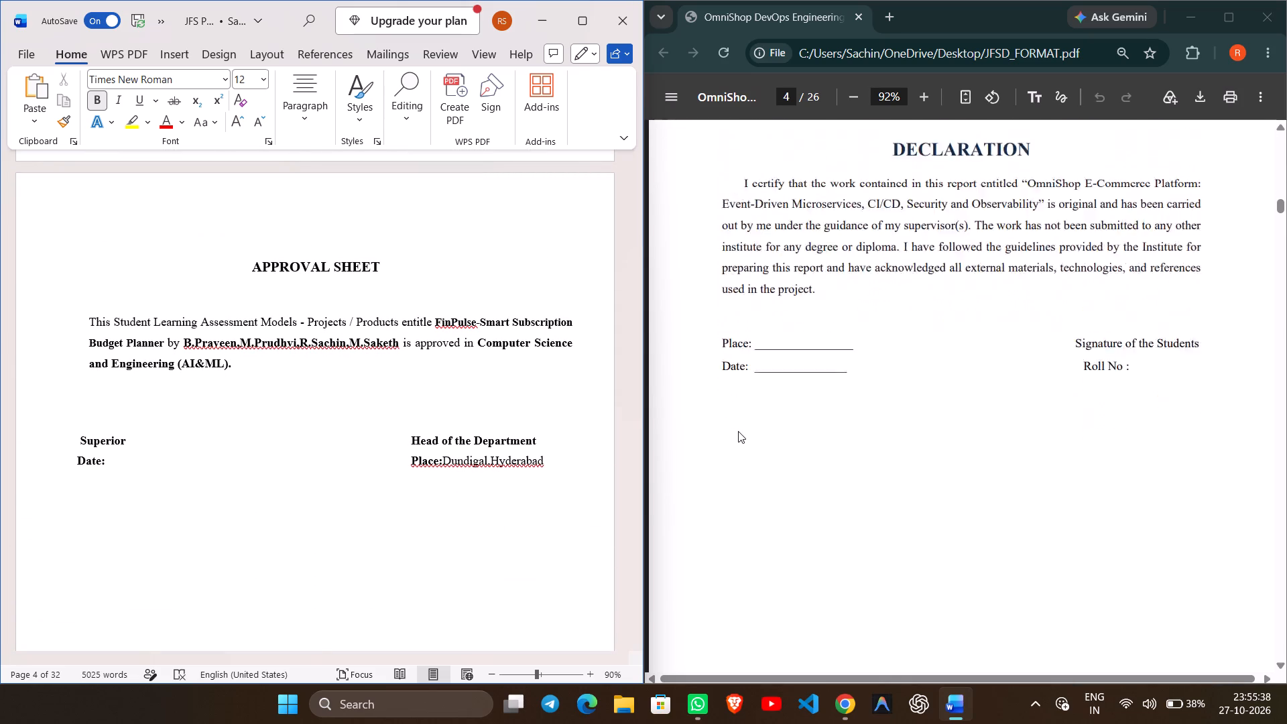
pyautogui.scroll(-5, 738, 431)
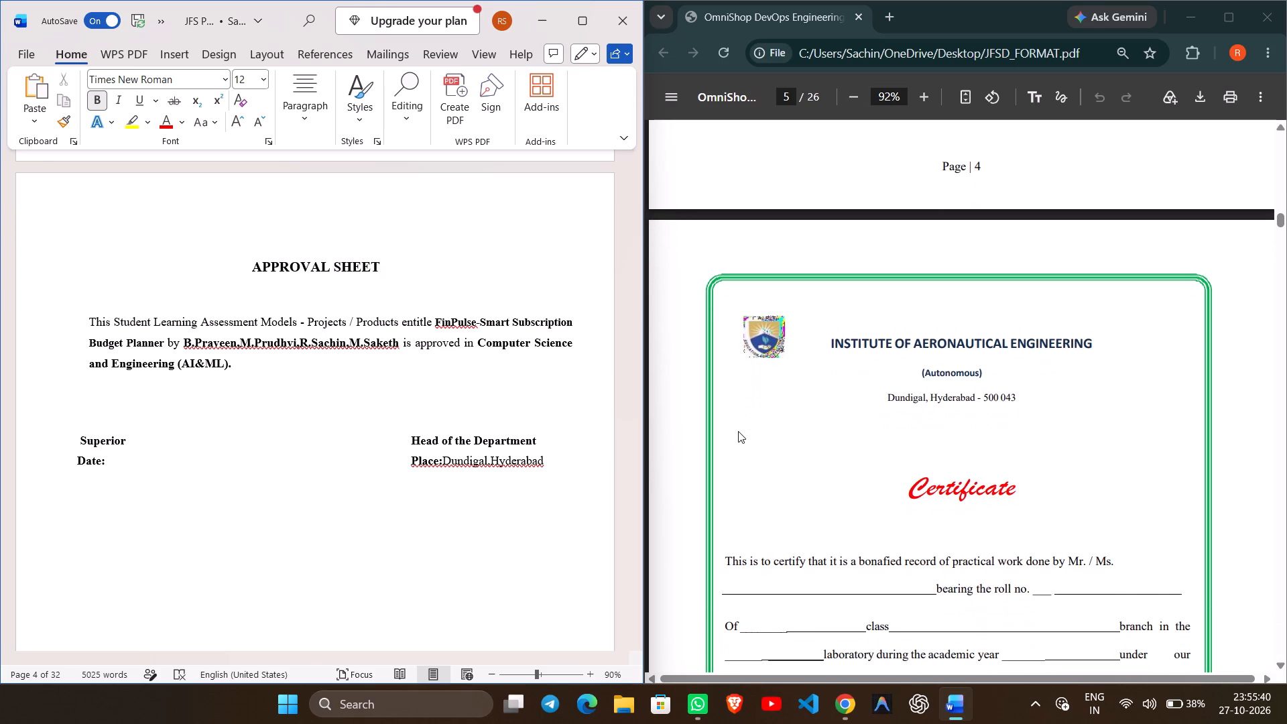
# Recheck the order of the declaration and following pages in the report against pages 4 and 5 of the reference PDF.
pyautogui.scroll(1, 332, 492)
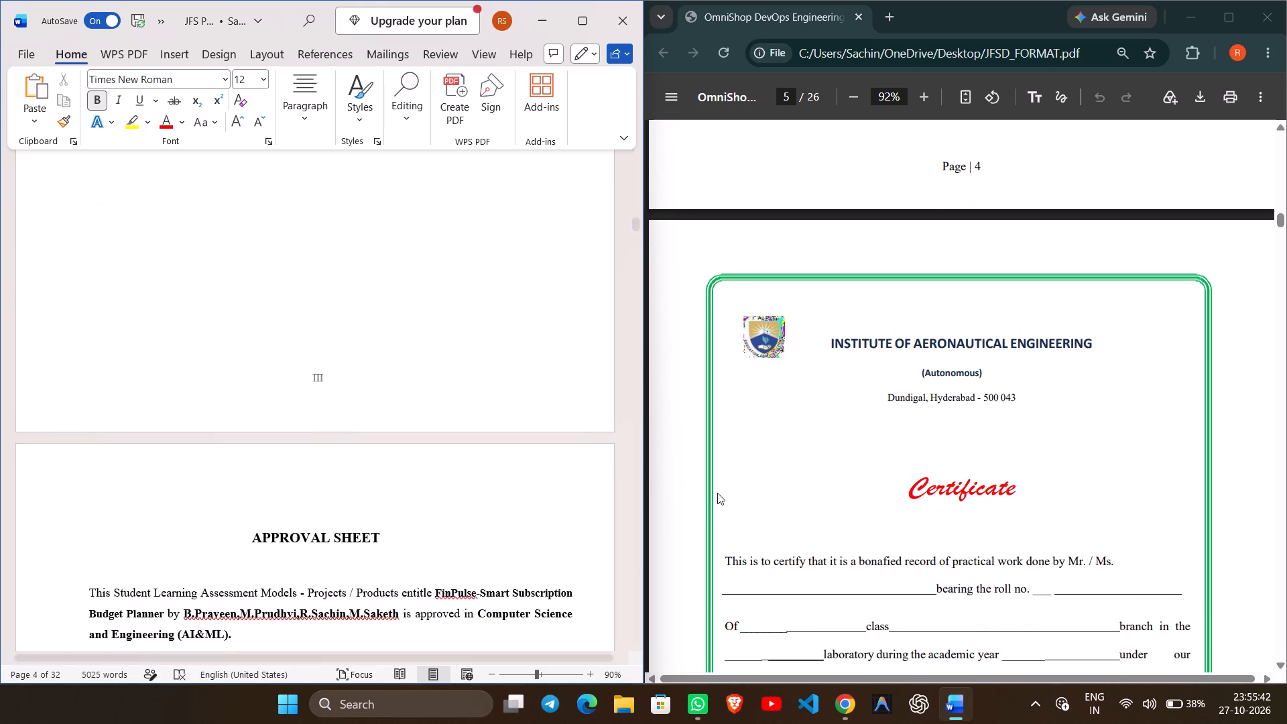
pyautogui.scroll(5, 816, 374)
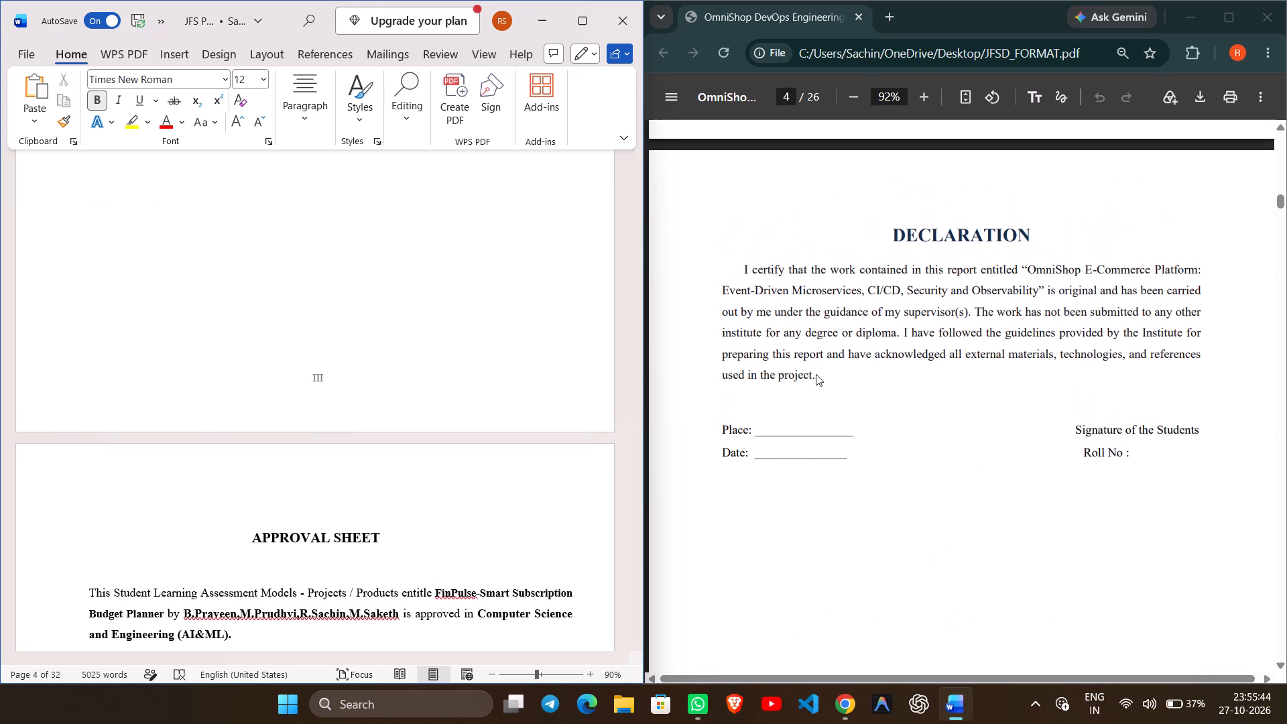
pyautogui.scroll(2, 816, 374)
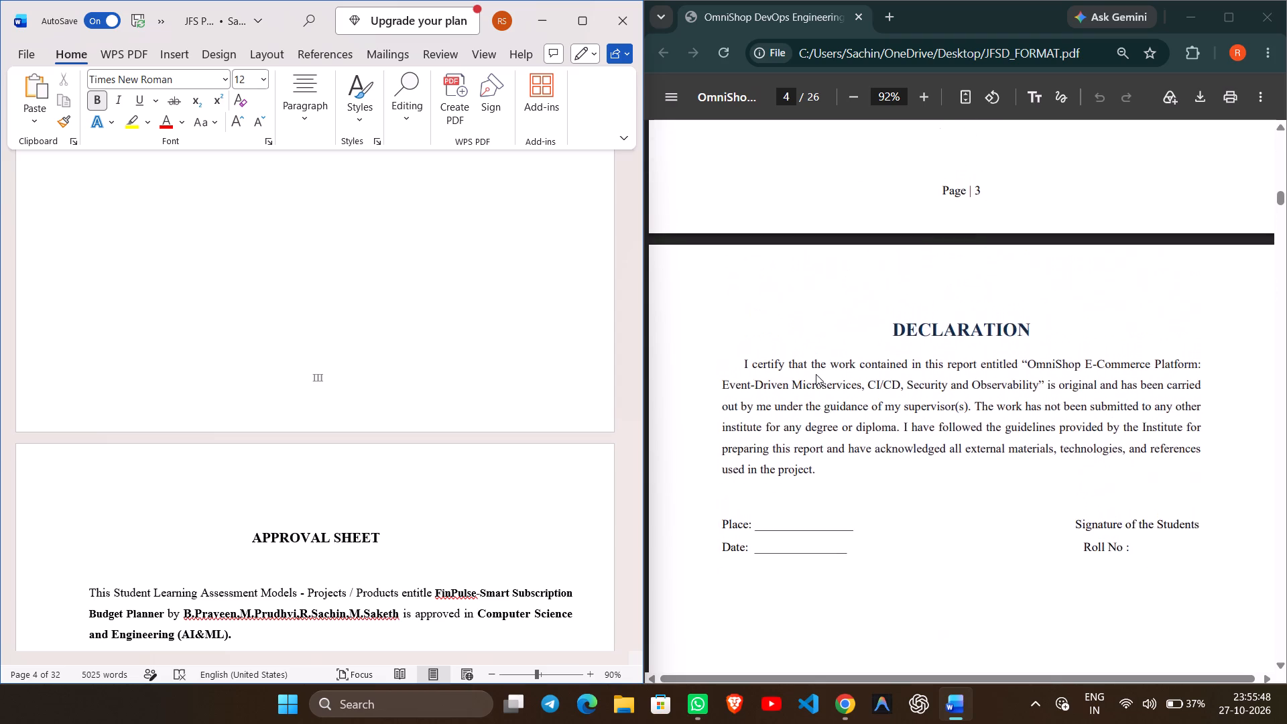
pyautogui.scroll(3, 550, 430)
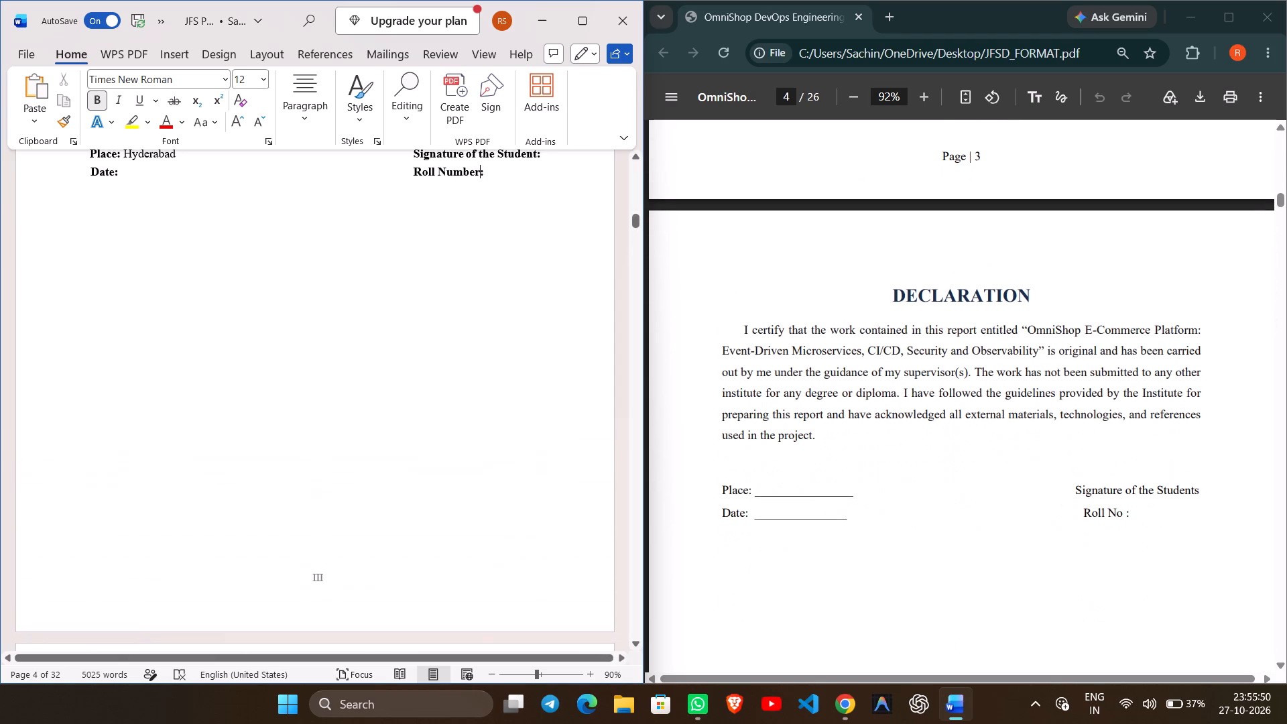
pyautogui.scroll(3, 922, 317)
pyautogui.scroll(-1, 922, 317)
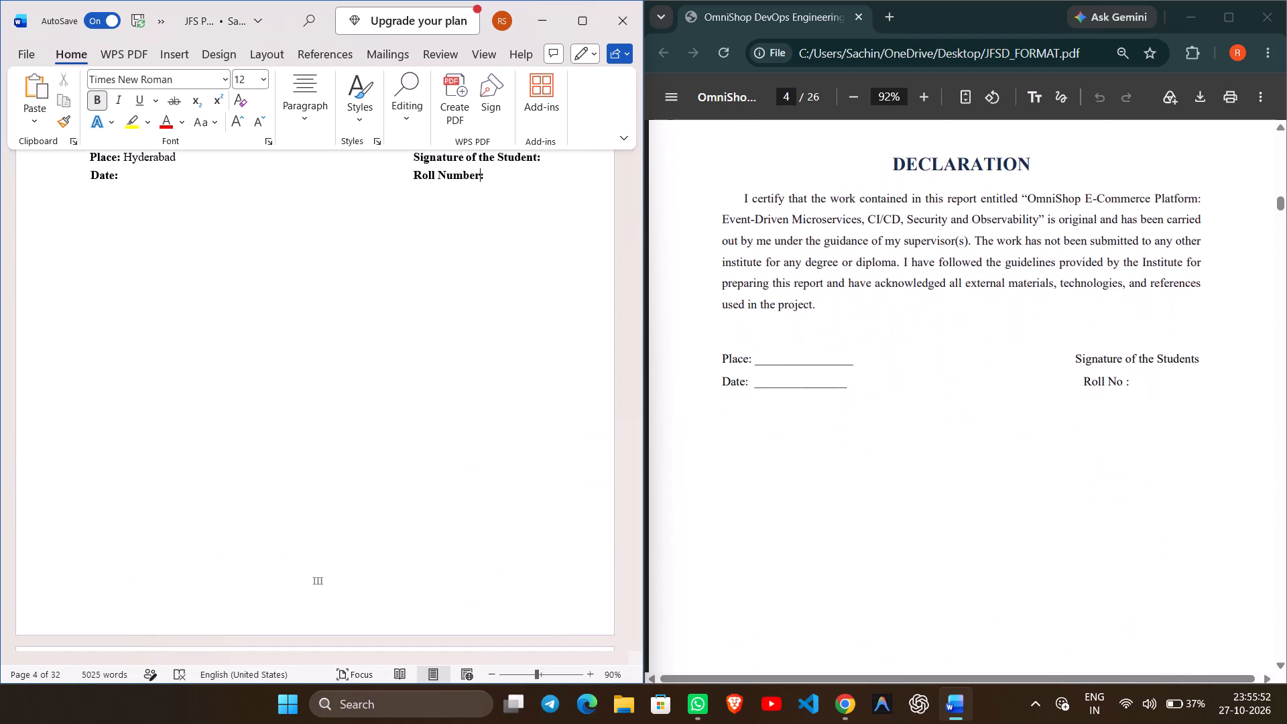
pyautogui.scroll(-4, 922, 317)
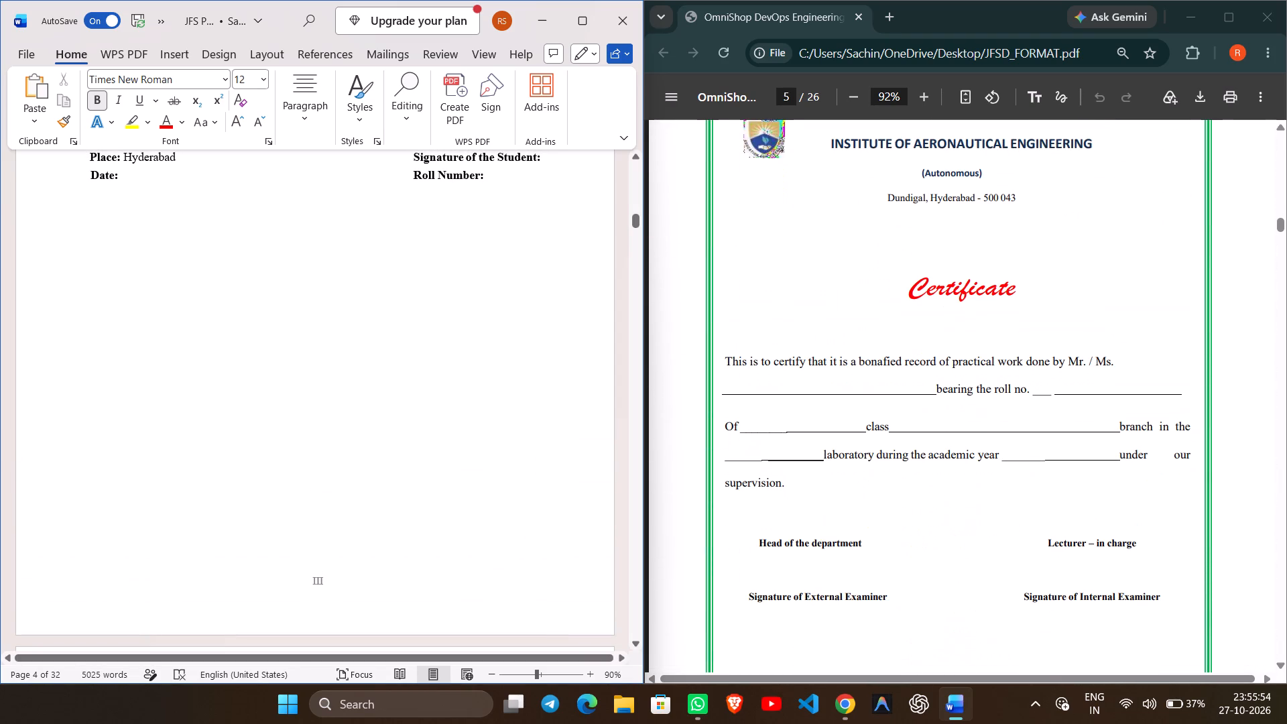
pyautogui.scroll(2, 469, 432)
pyautogui.scroll(-2, 469, 432)
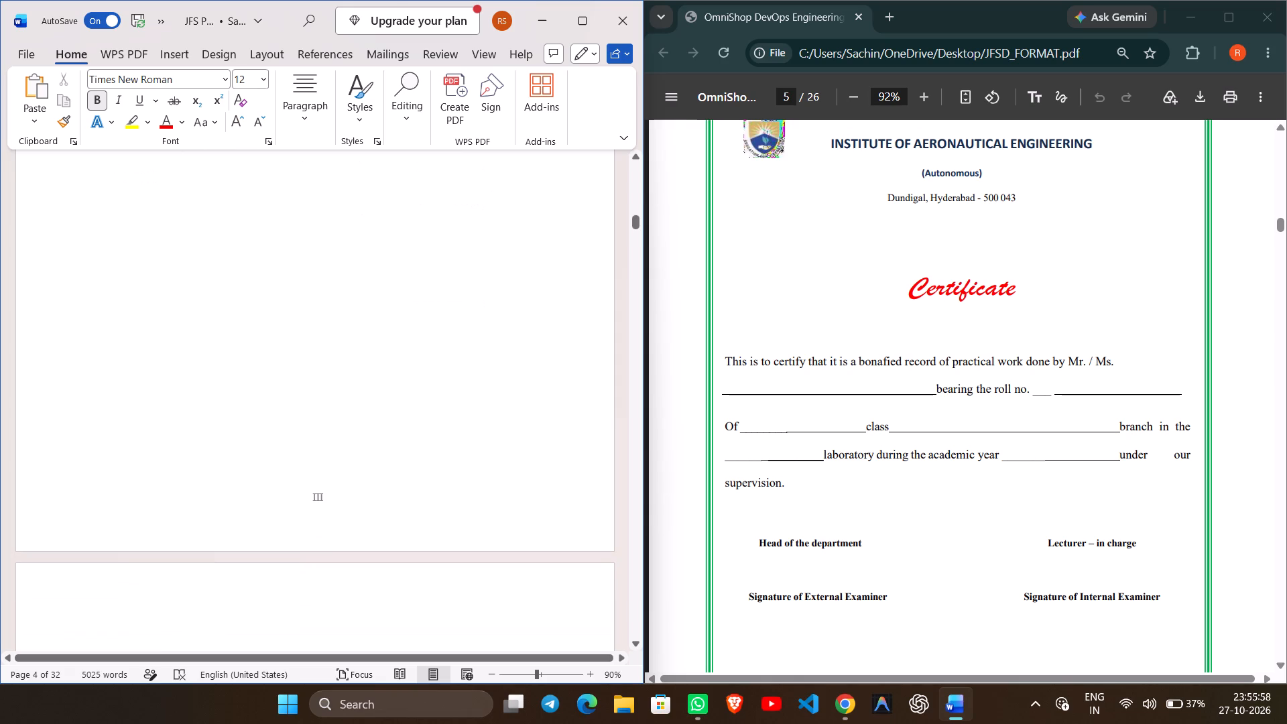
# Place the text cursor at the start of the APPROVAL SHEET heading on page 5 of the report.
pyautogui.click(267, 351)
pyautogui.doubleClick(269, 420)
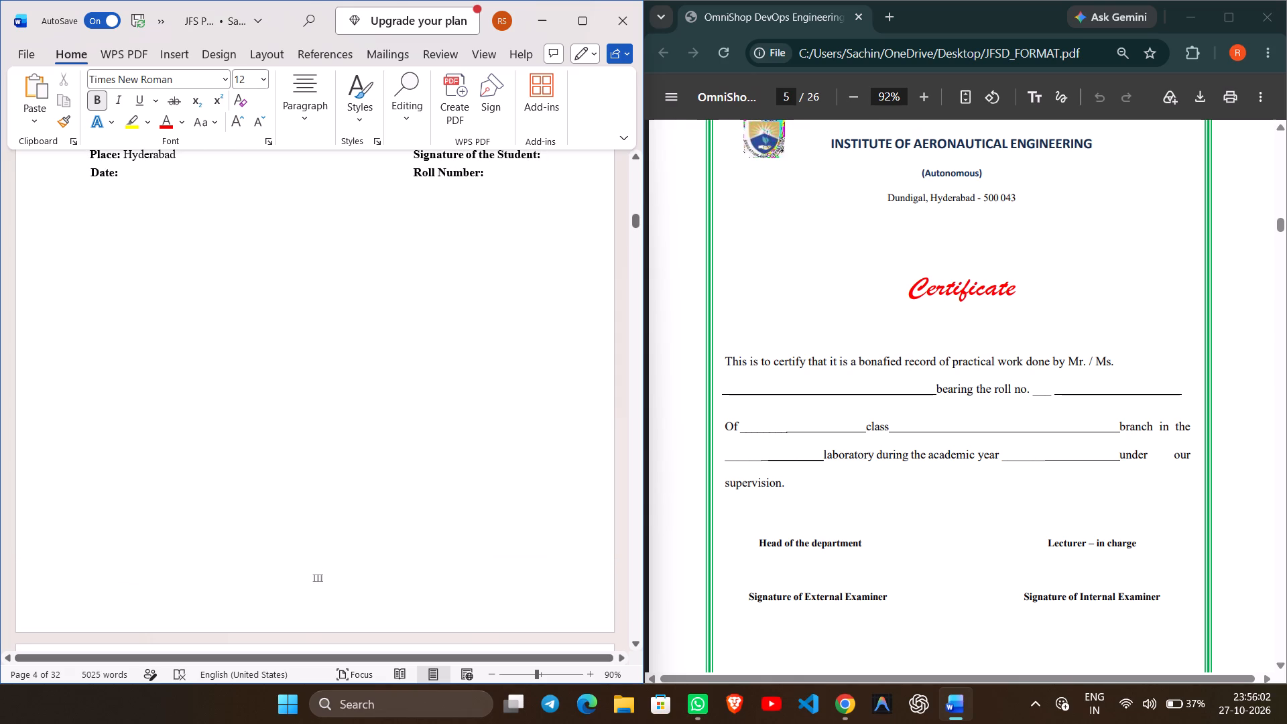
pyautogui.scroll(-3, 221, 477)
pyautogui.scroll(1, 221, 477)
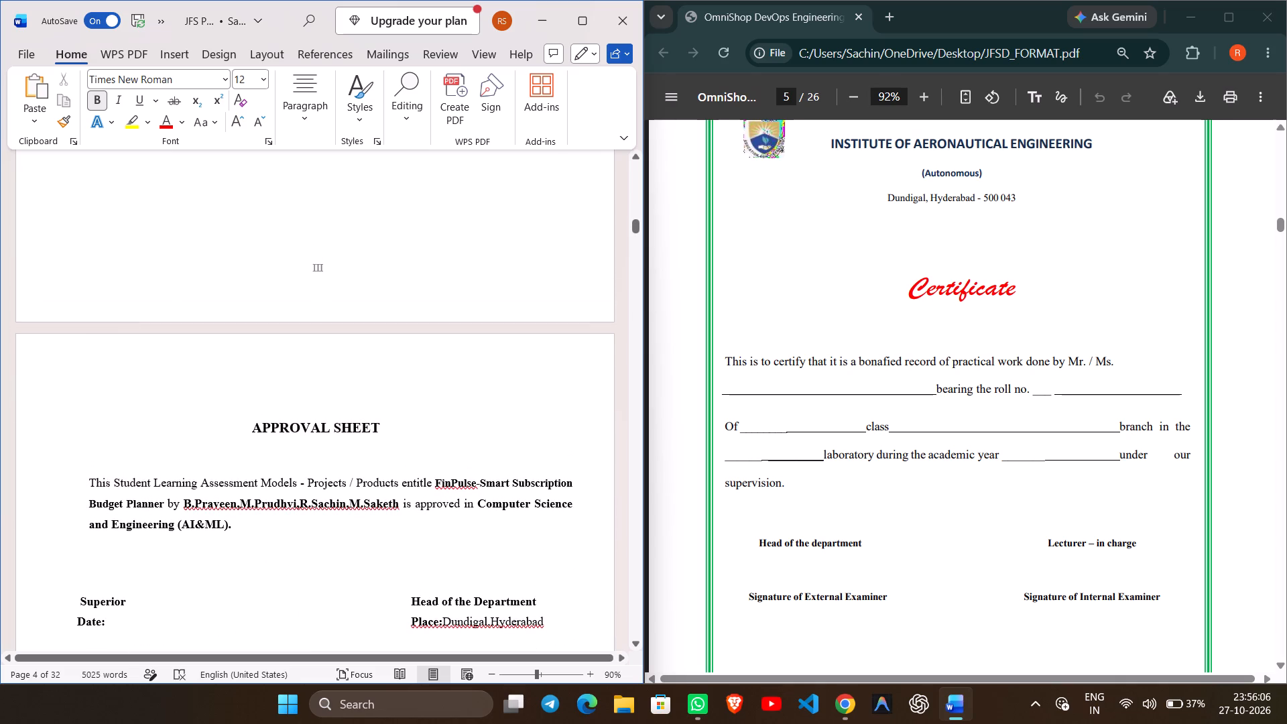
pyautogui.click(230, 418)
# Switch from the Word report to another open window.
pyautogui.hotkey('alt', 'Tab')
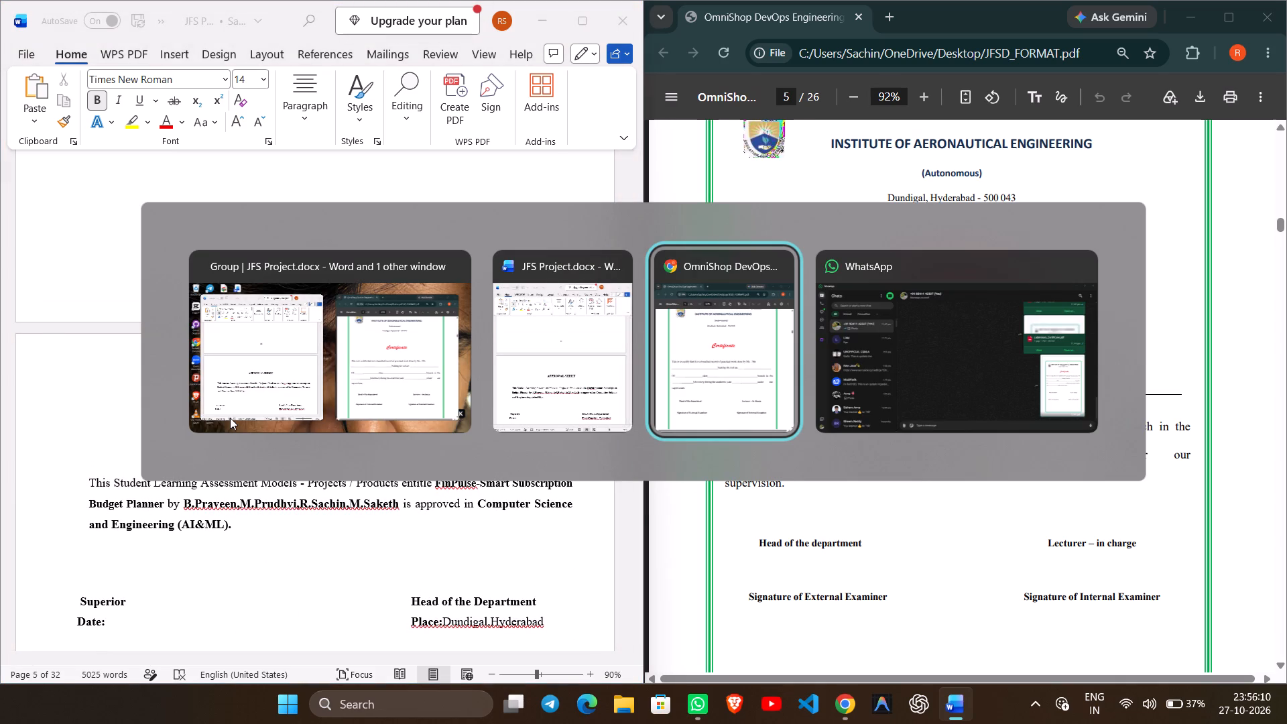
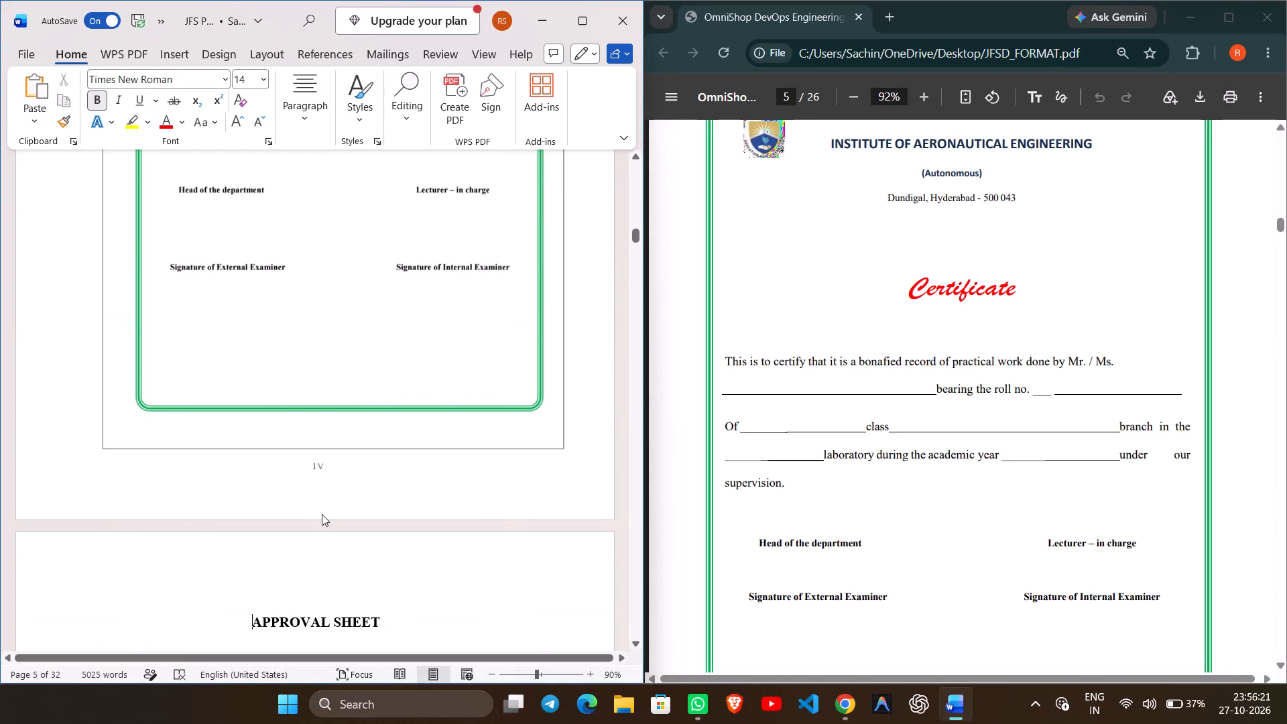
# Compare the declaration and certificate pages of the report with the corresponding pages of the reference PDF.
pyautogui.scroll(4, 322, 514)
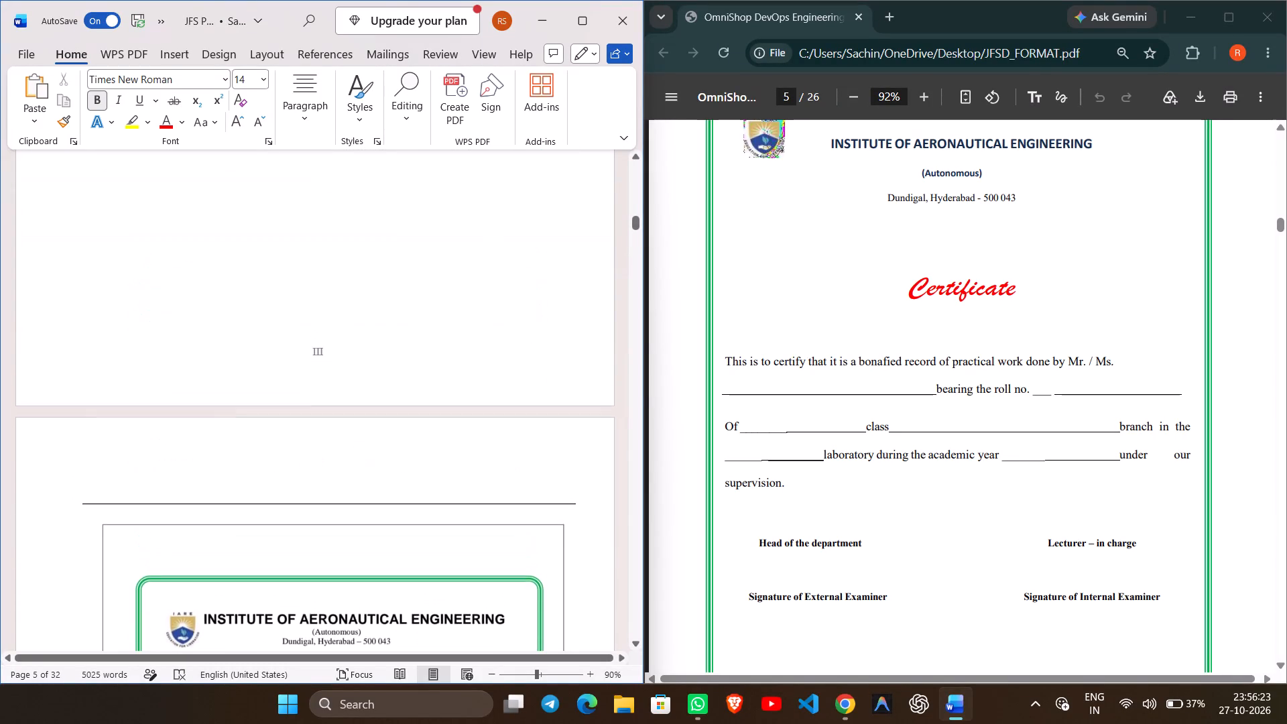
pyautogui.scroll(6, 322, 514)
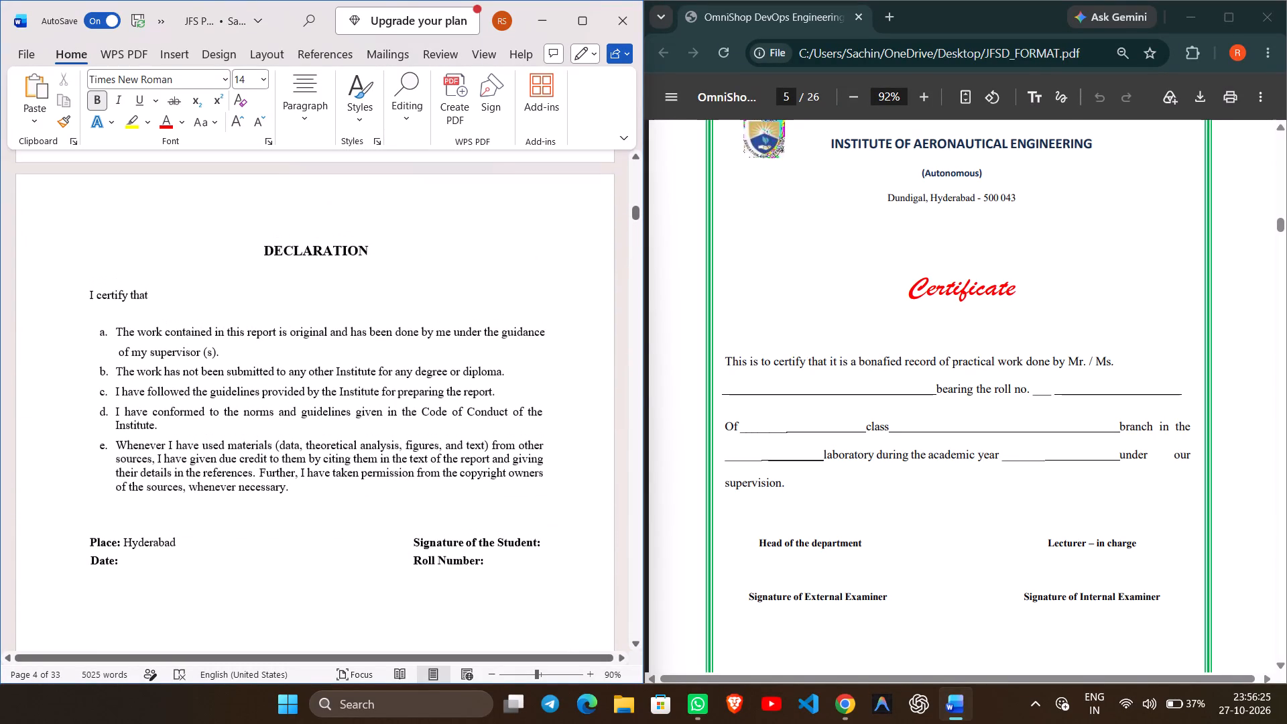
pyautogui.scroll(1, 322, 514)
pyautogui.scroll(-1, 584, 501)
pyautogui.scroll(1, 932, 381)
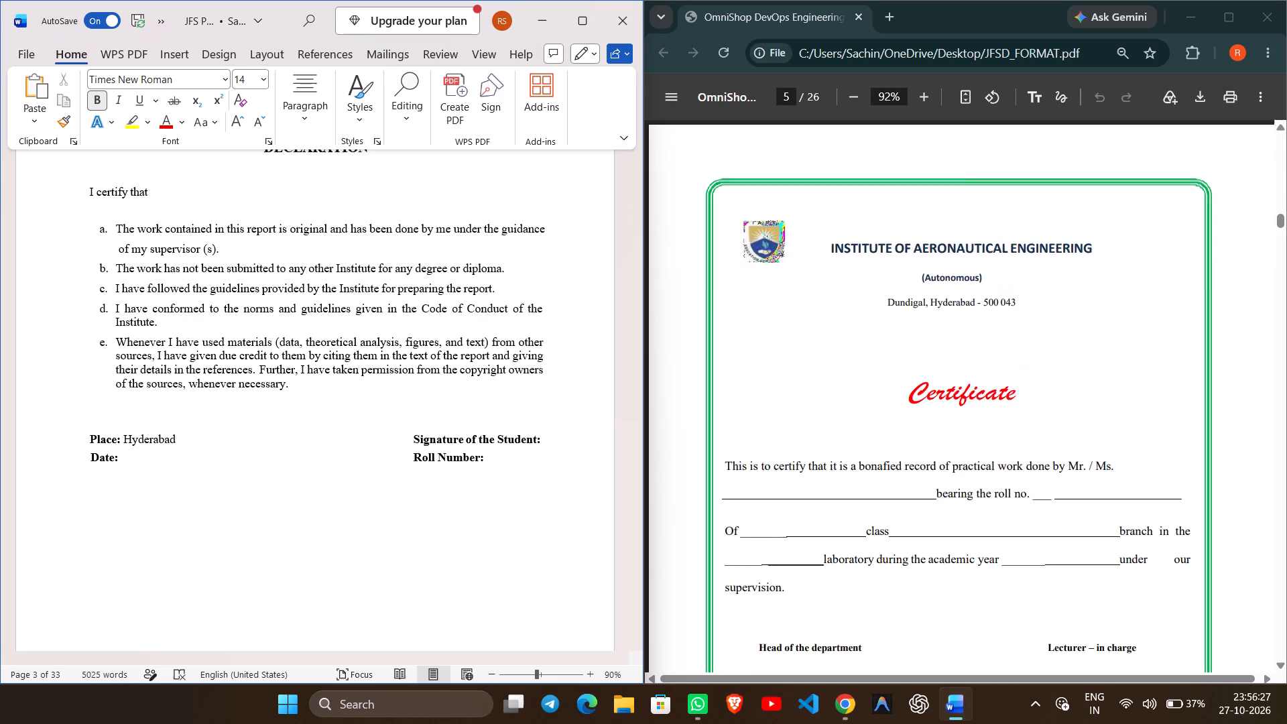
pyautogui.scroll(4, 932, 381)
pyautogui.scroll(-1, 932, 381)
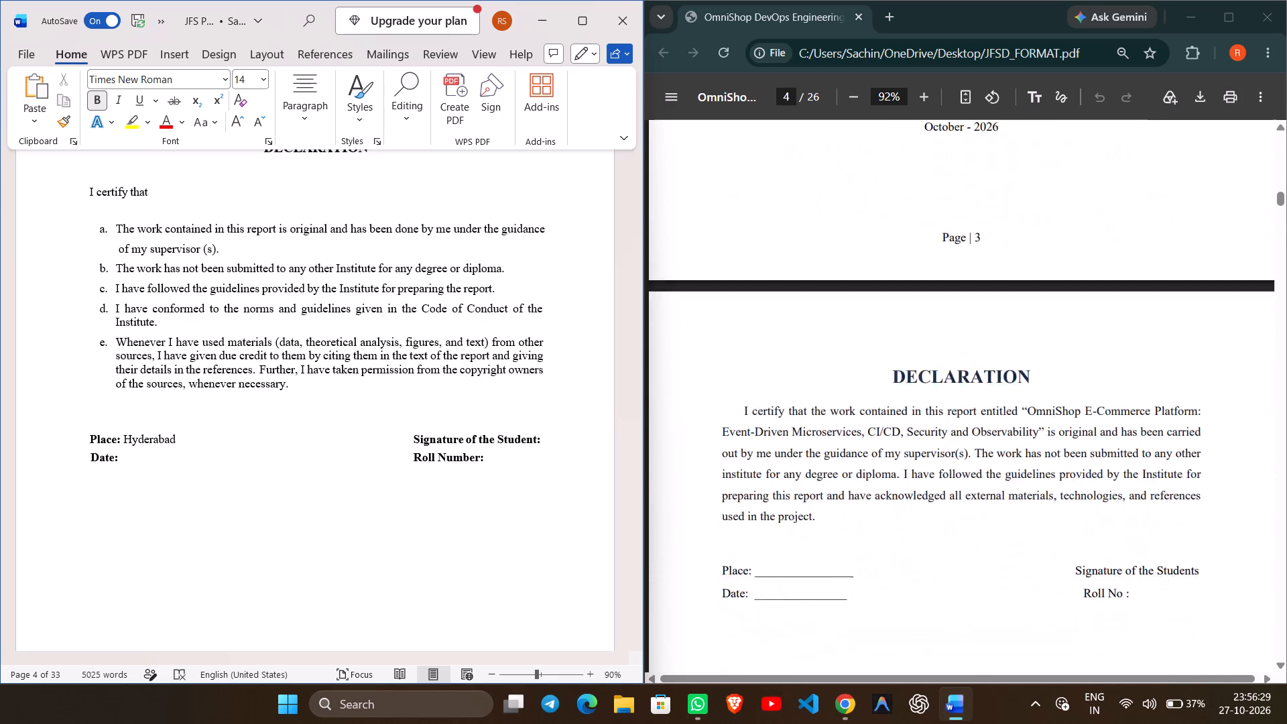
pyautogui.scroll(-1, 932, 381)
pyautogui.scroll(-2, 560, 429)
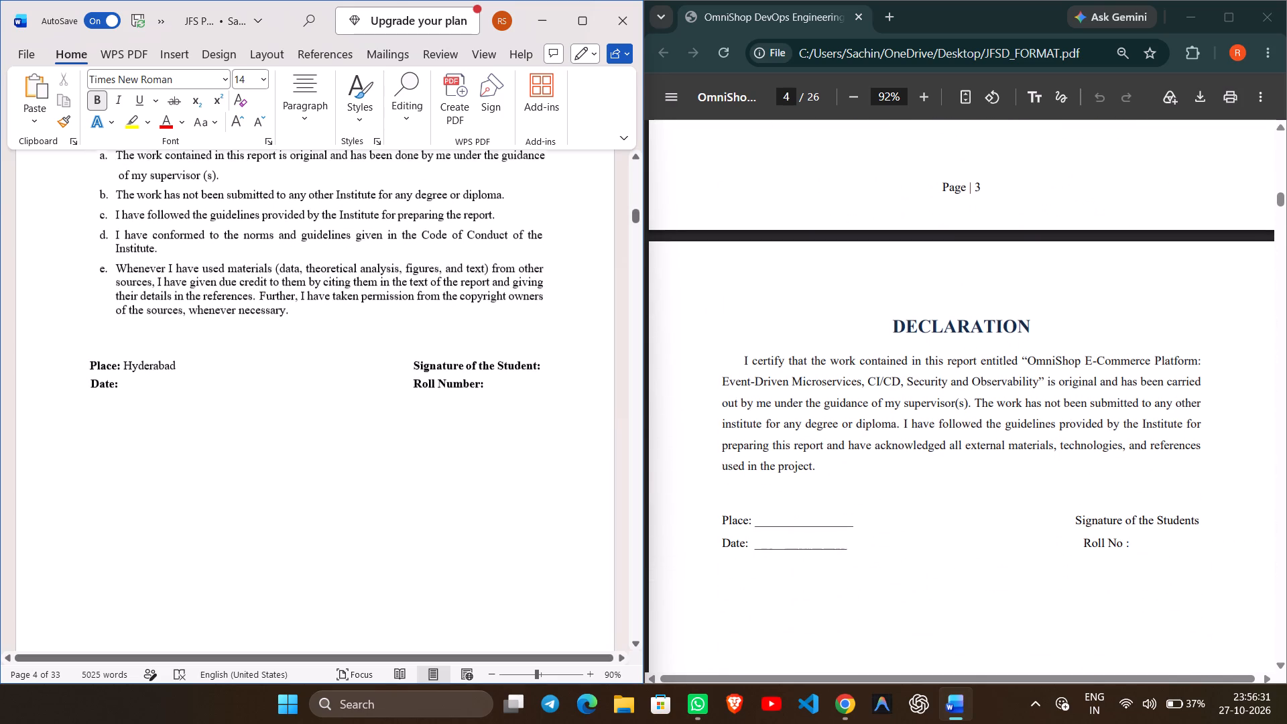
pyautogui.scroll(-2, 560, 429)
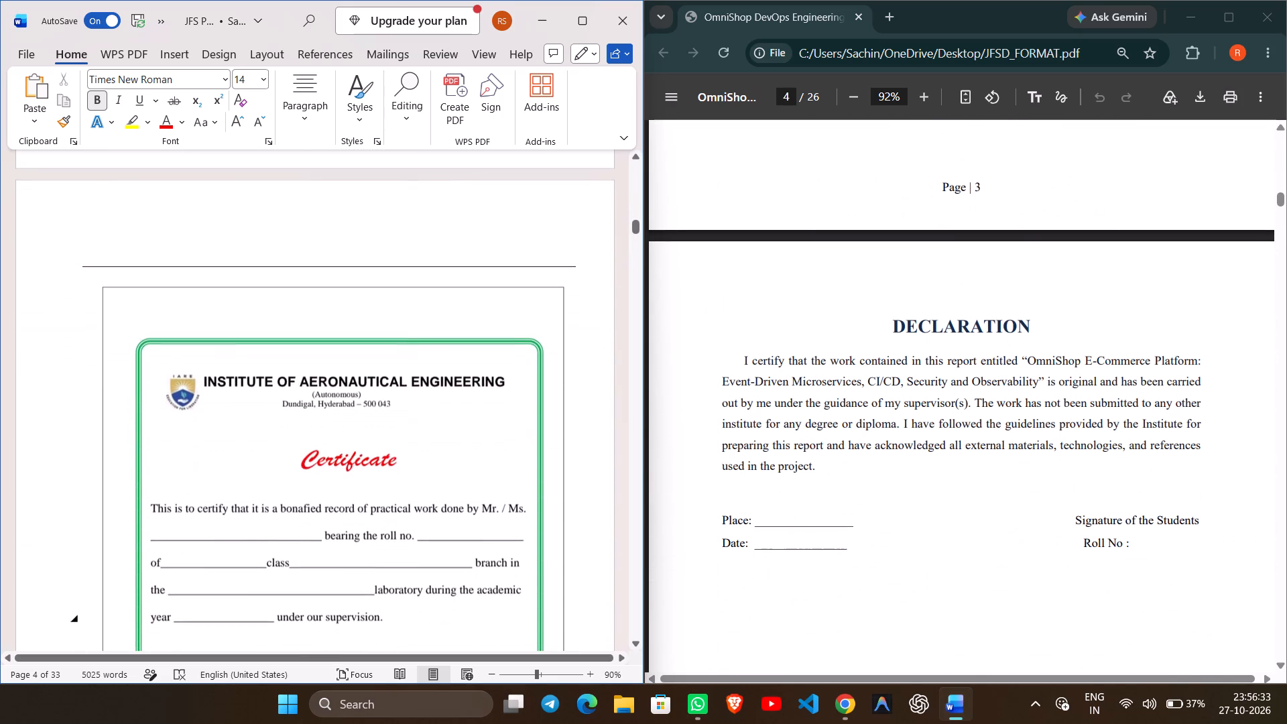
# Stretch the Certificate picture on page 5 of the report slightly taller from its top edge.
pyautogui.click(585, 269)
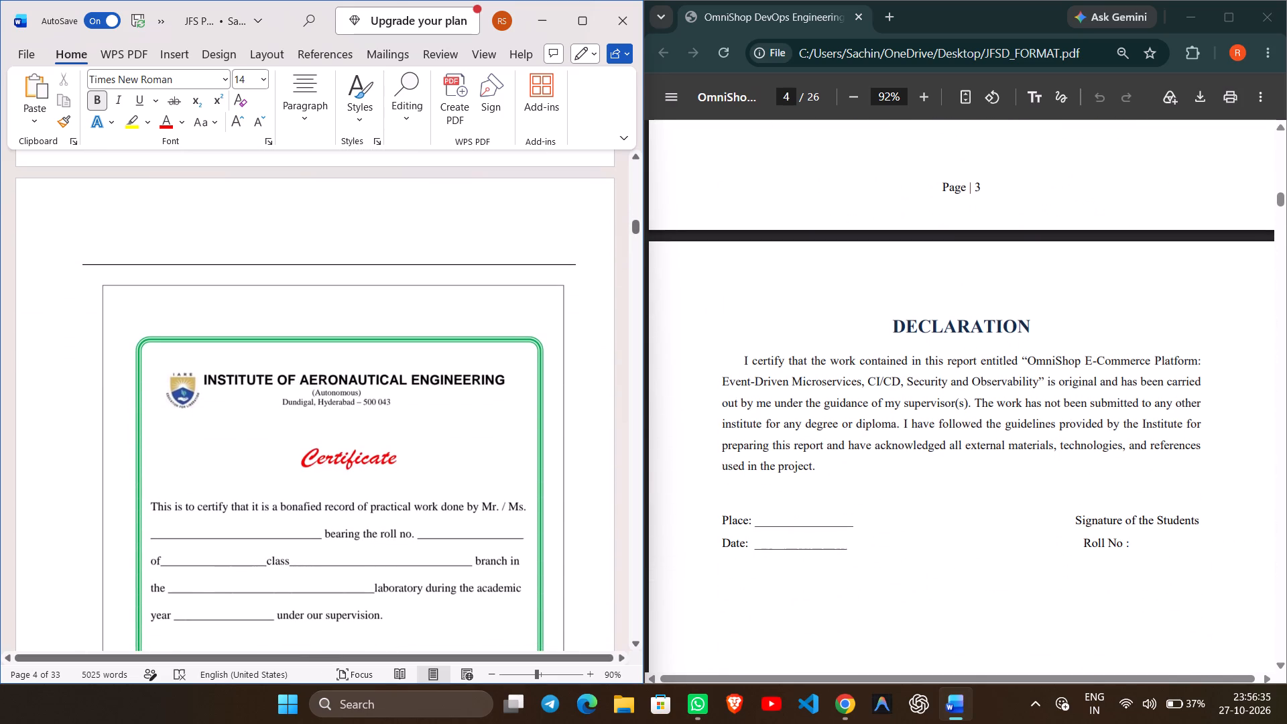
pyautogui.doubleClick(572, 263)
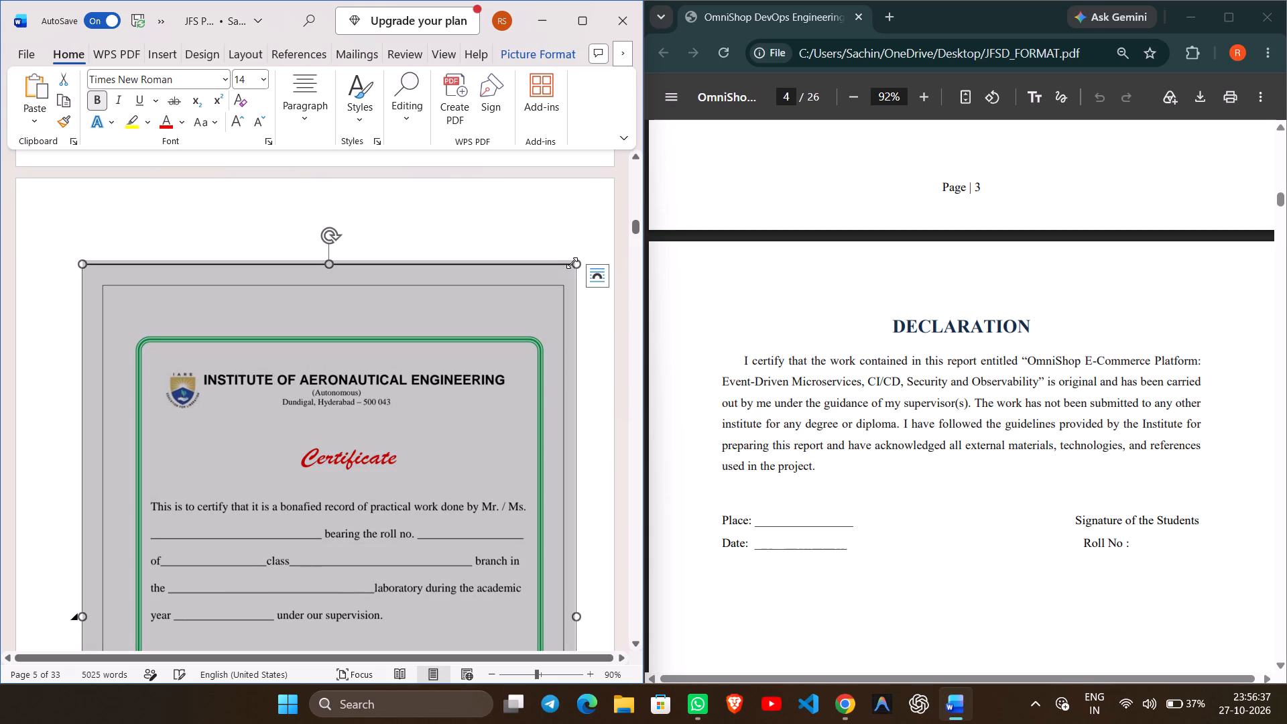
pyautogui.click(331, 263)
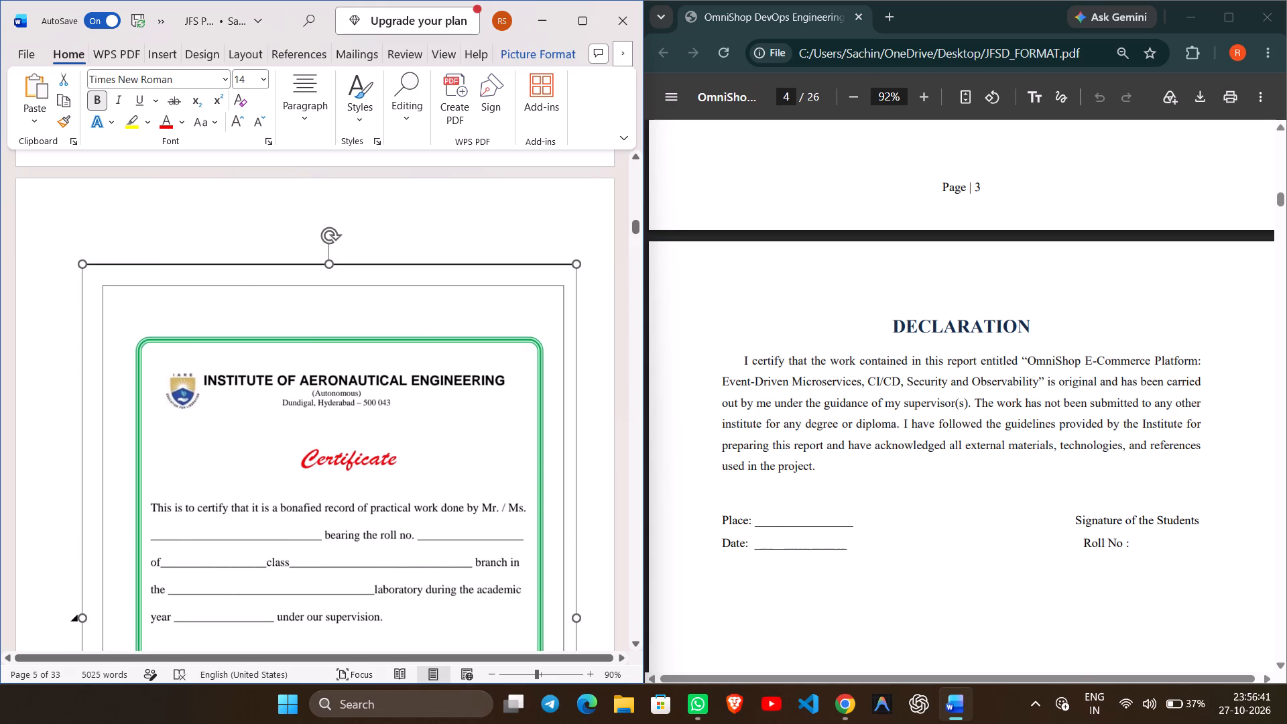
pyautogui.click(357, 225)
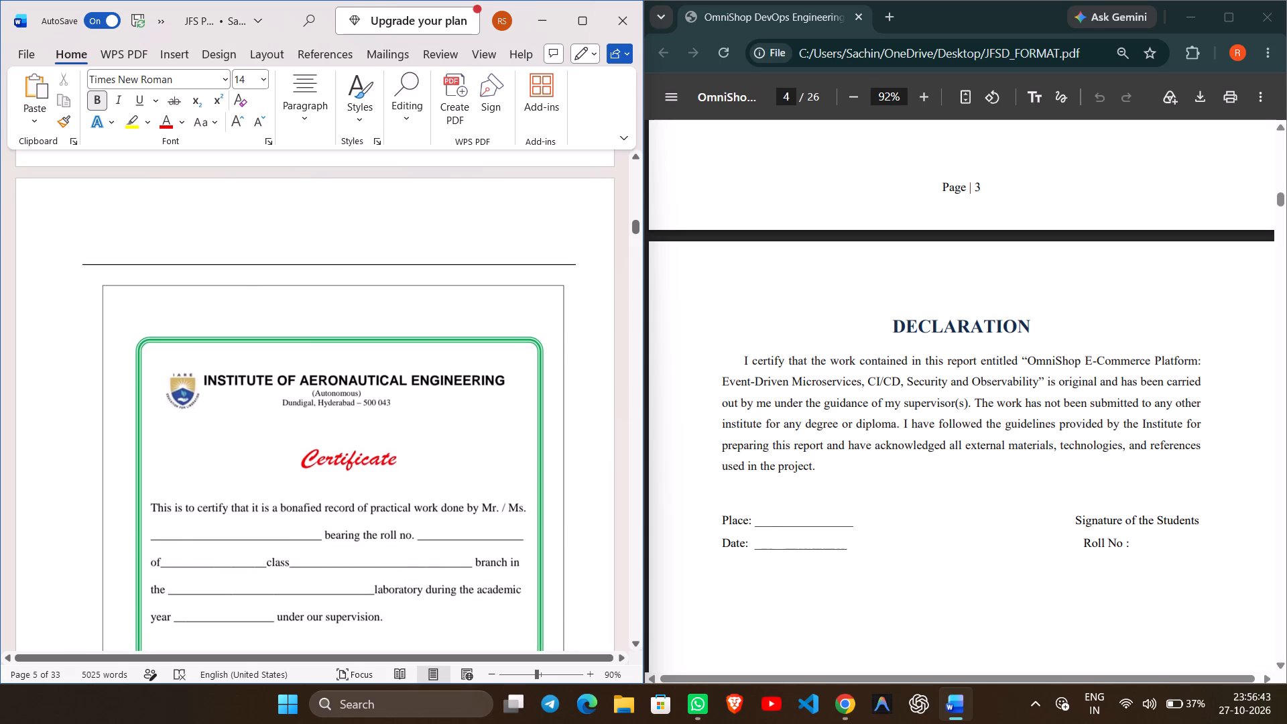
pyautogui.scroll(-2, 432, 335)
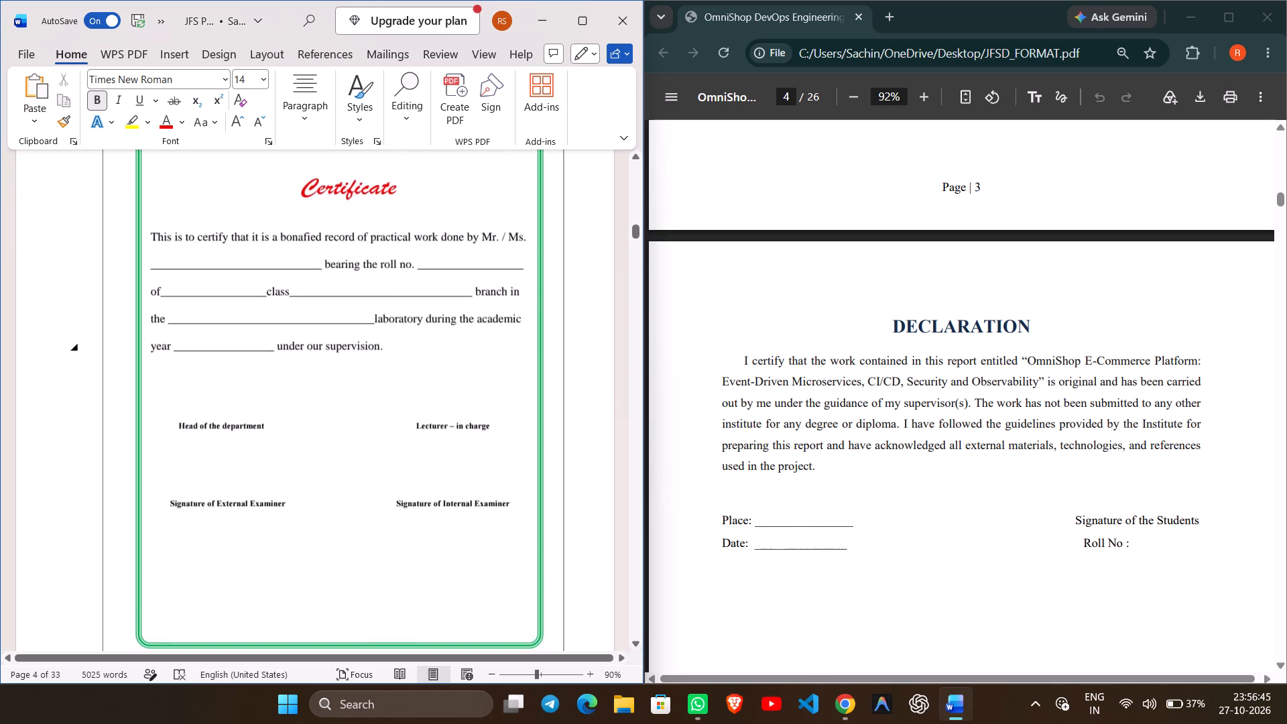
pyautogui.scroll(3, 432, 335)
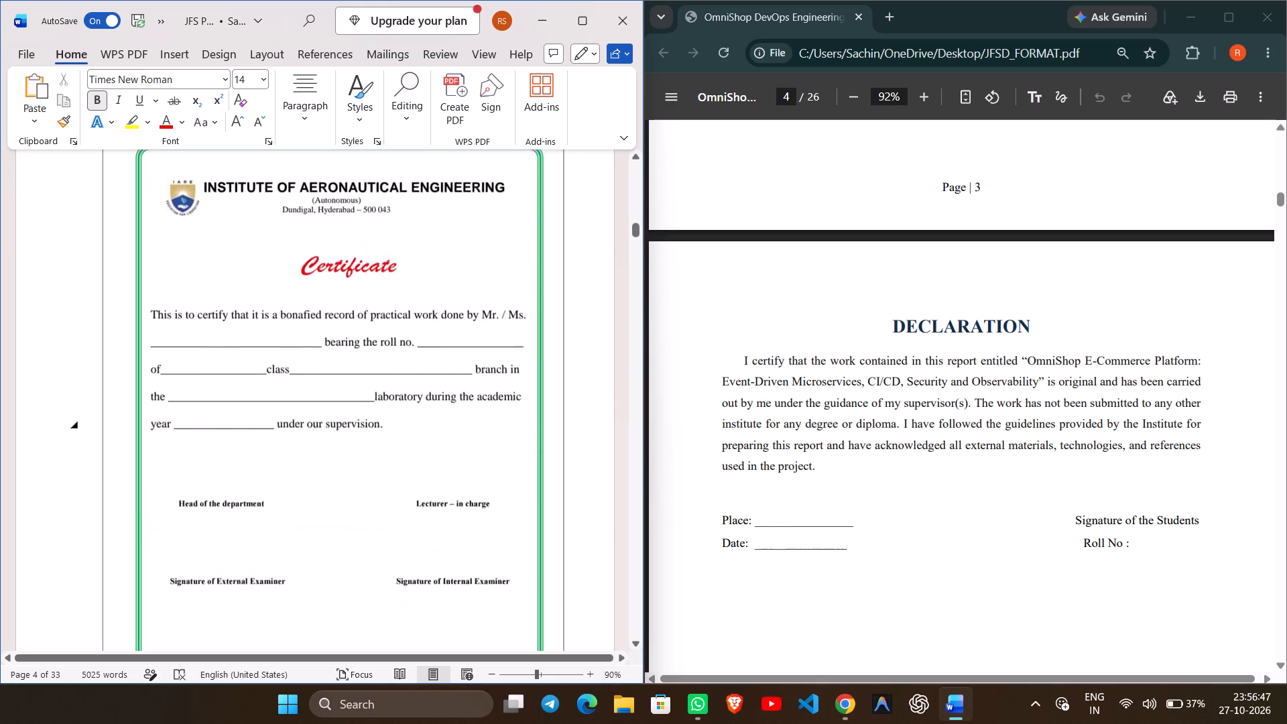
pyautogui.scroll(1, 432, 335)
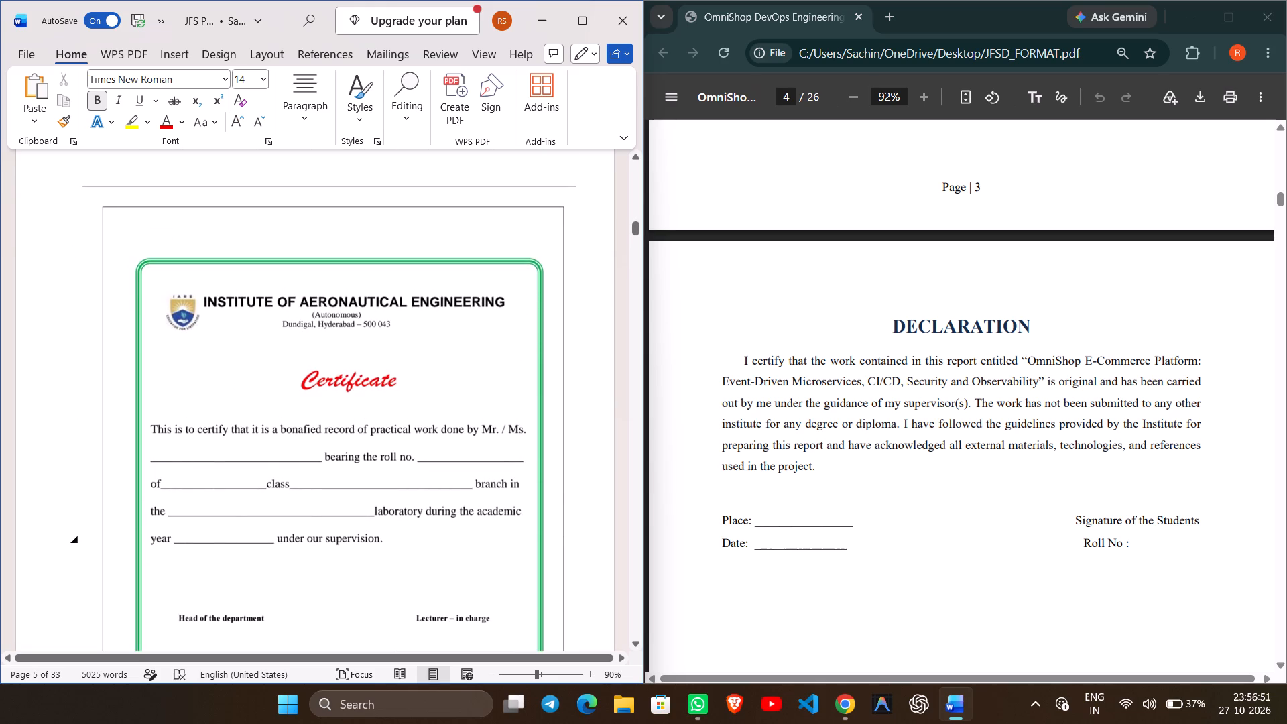
pyautogui.scroll(1, 551, 222)
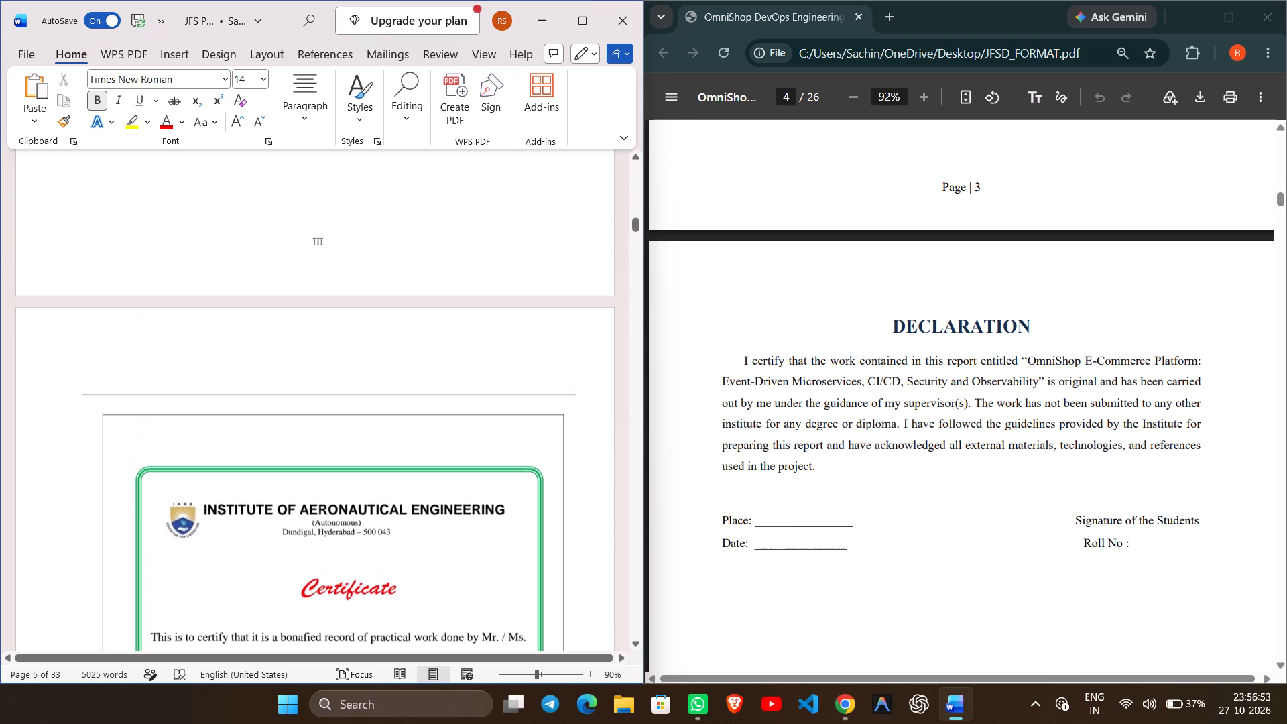
pyautogui.doubleClick(332, 423)
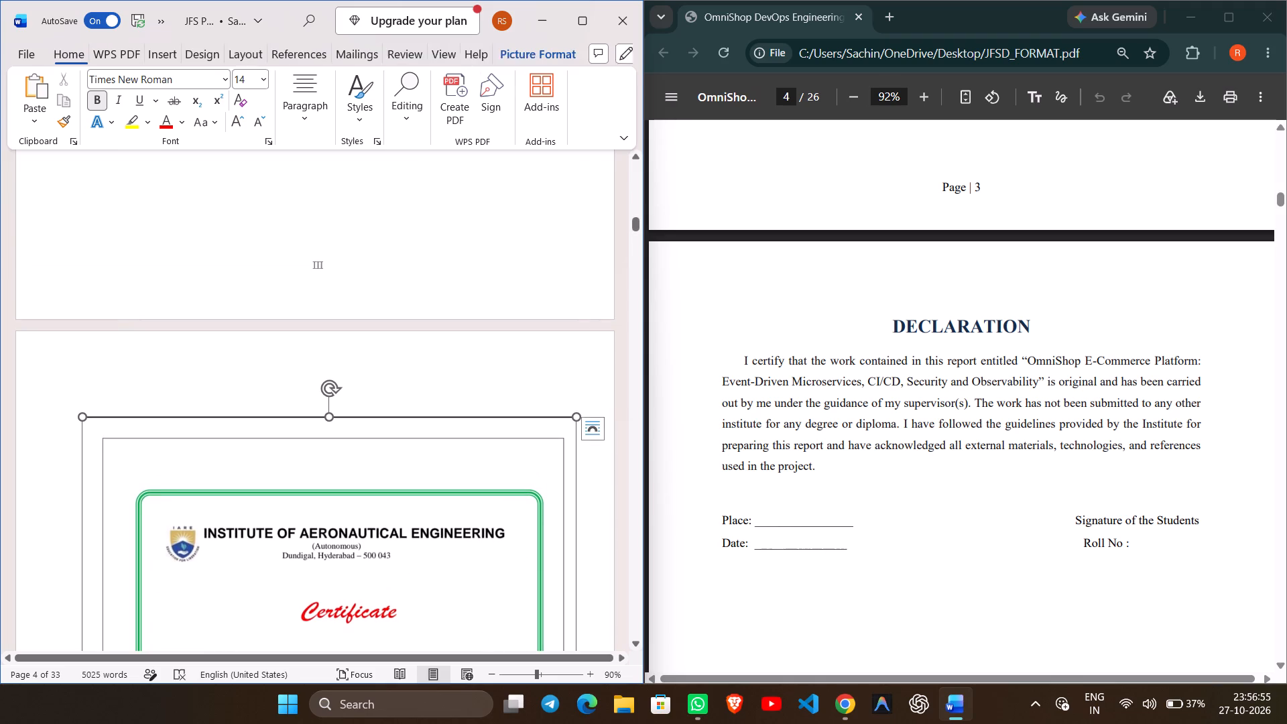
pyautogui.moveTo(330, 417); pyautogui.dragTo(331, 408)
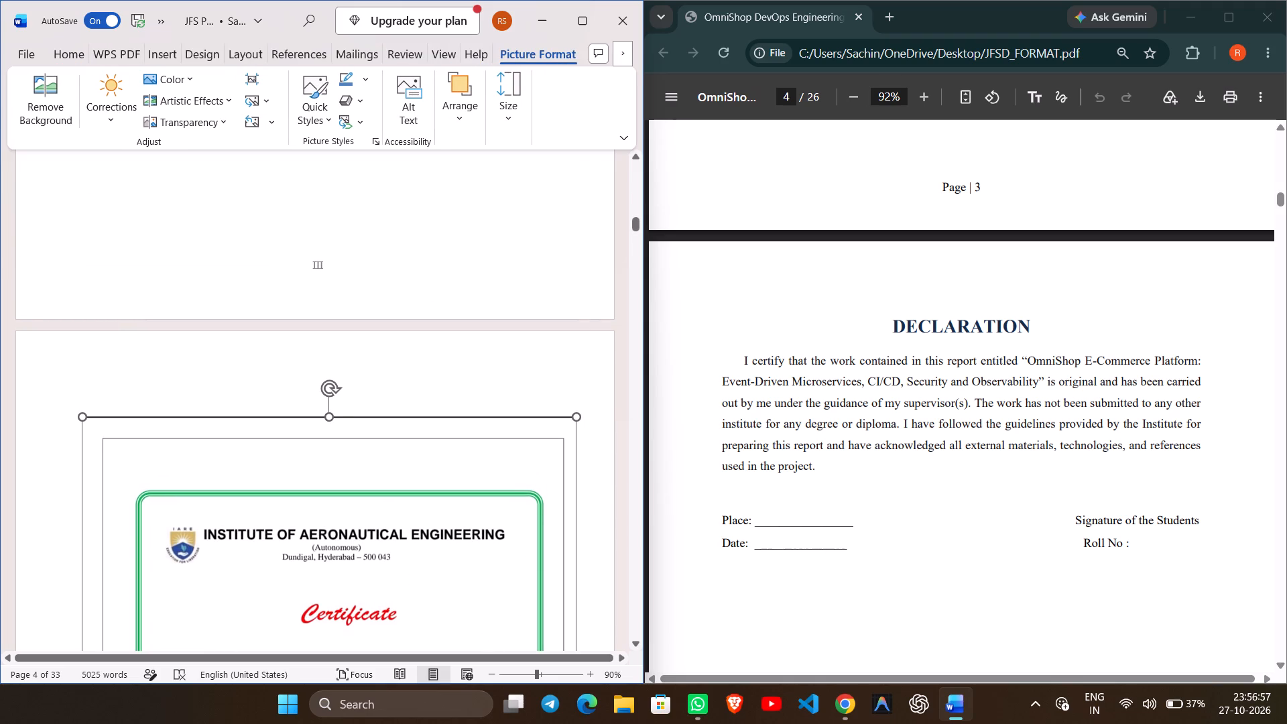
pyautogui.moveTo(331, 408); pyautogui.dragTo(334, 410)
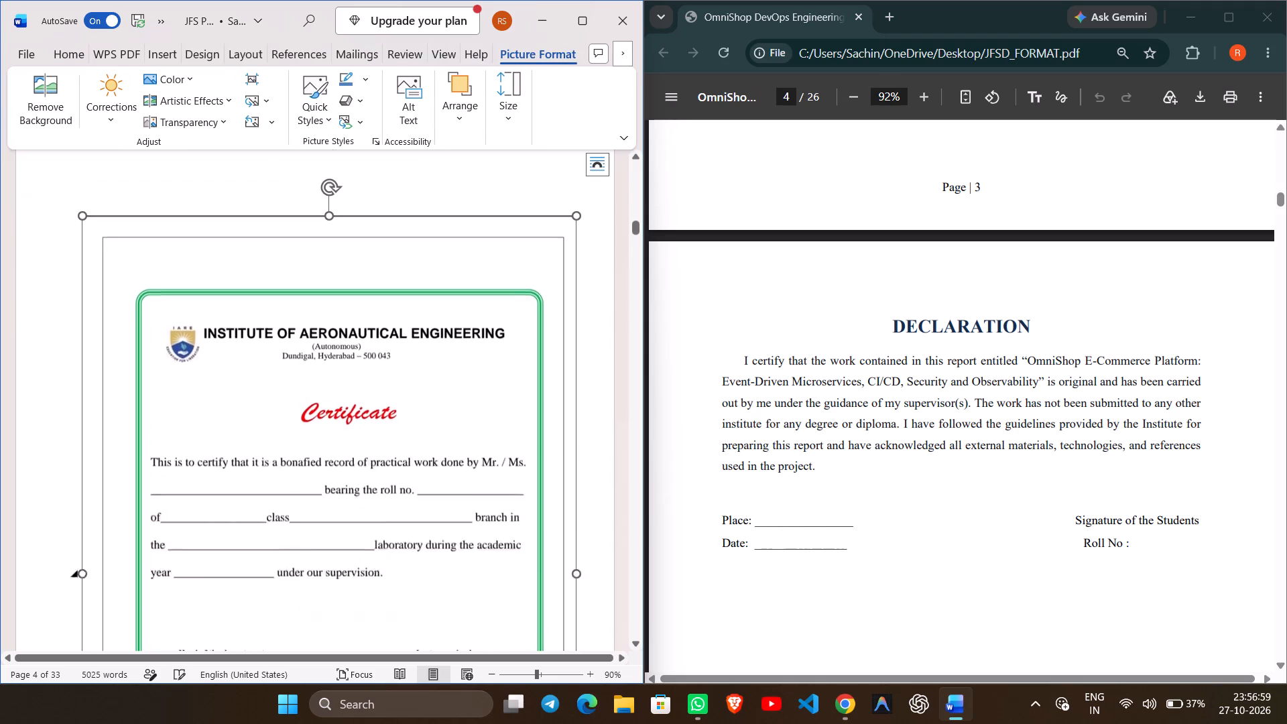
# Make the Certificate picture in the report slightly narrower.
pyautogui.scroll(-4, 331, 521)
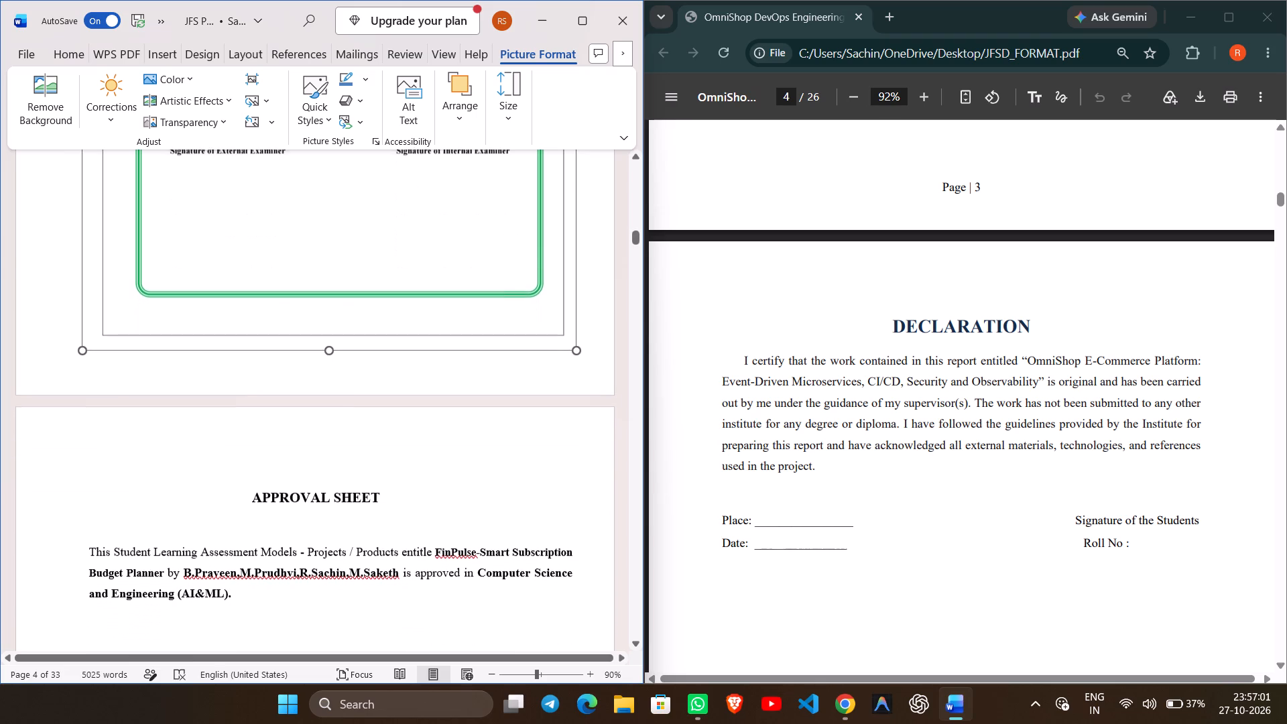
pyautogui.scroll(-6, 948, 390)
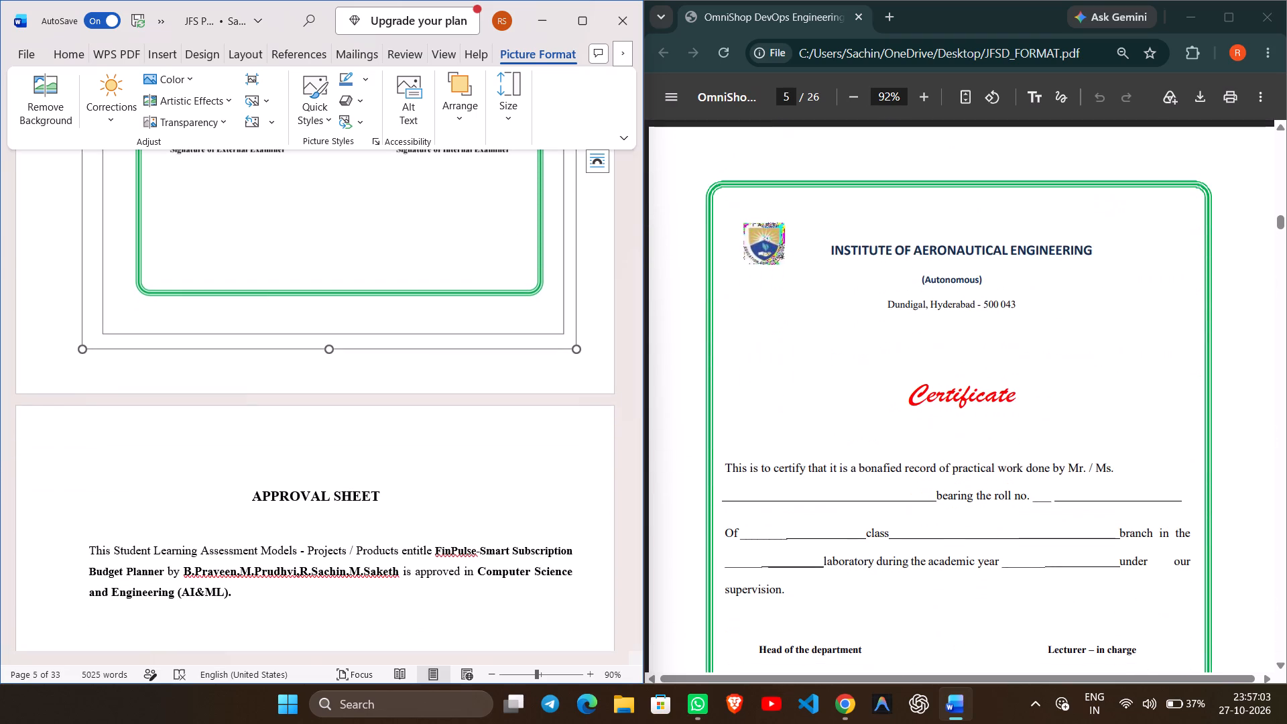
pyautogui.scroll(-1, 948, 390)
pyautogui.scroll(1, 453, 296)
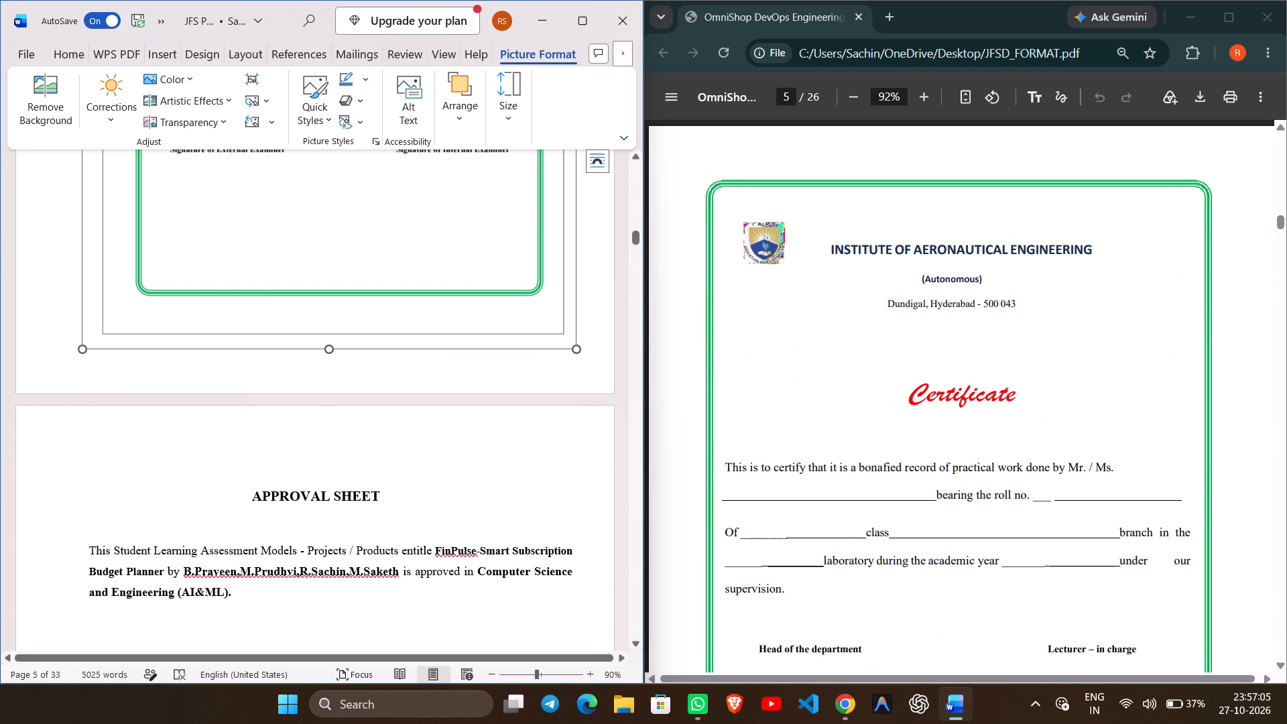
pyautogui.scroll(2, 453, 296)
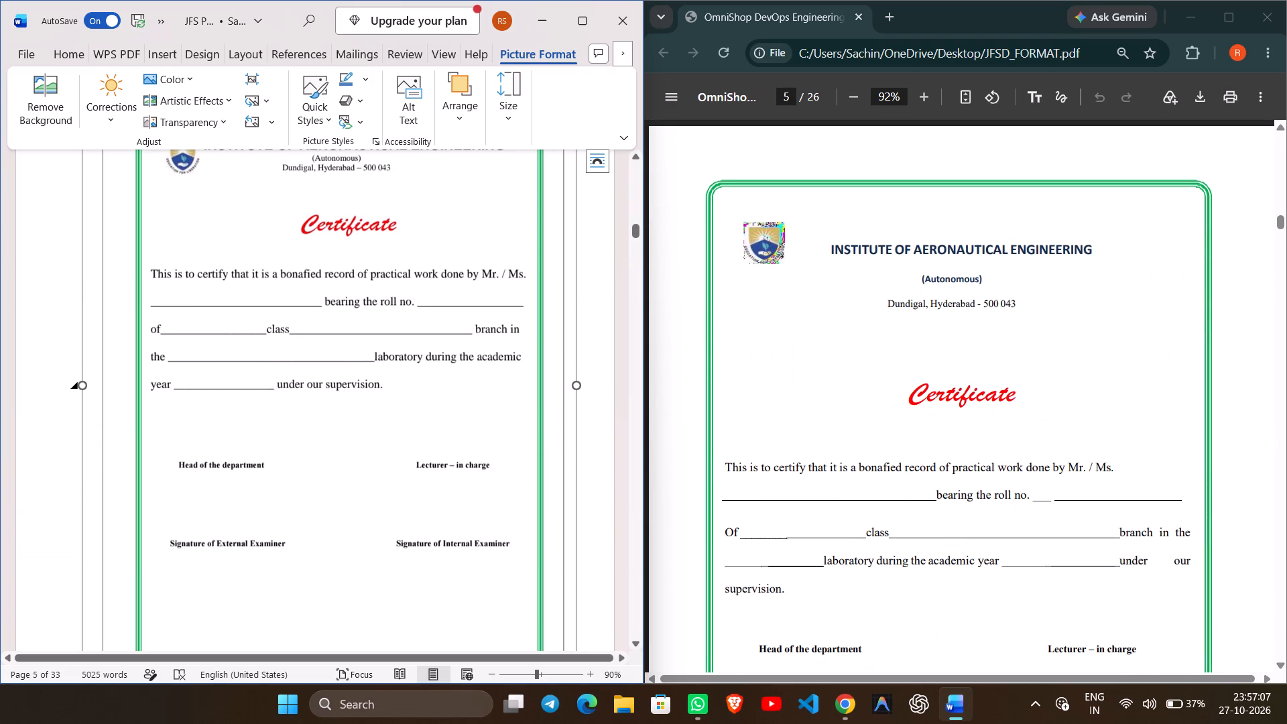
pyautogui.click(82, 383)
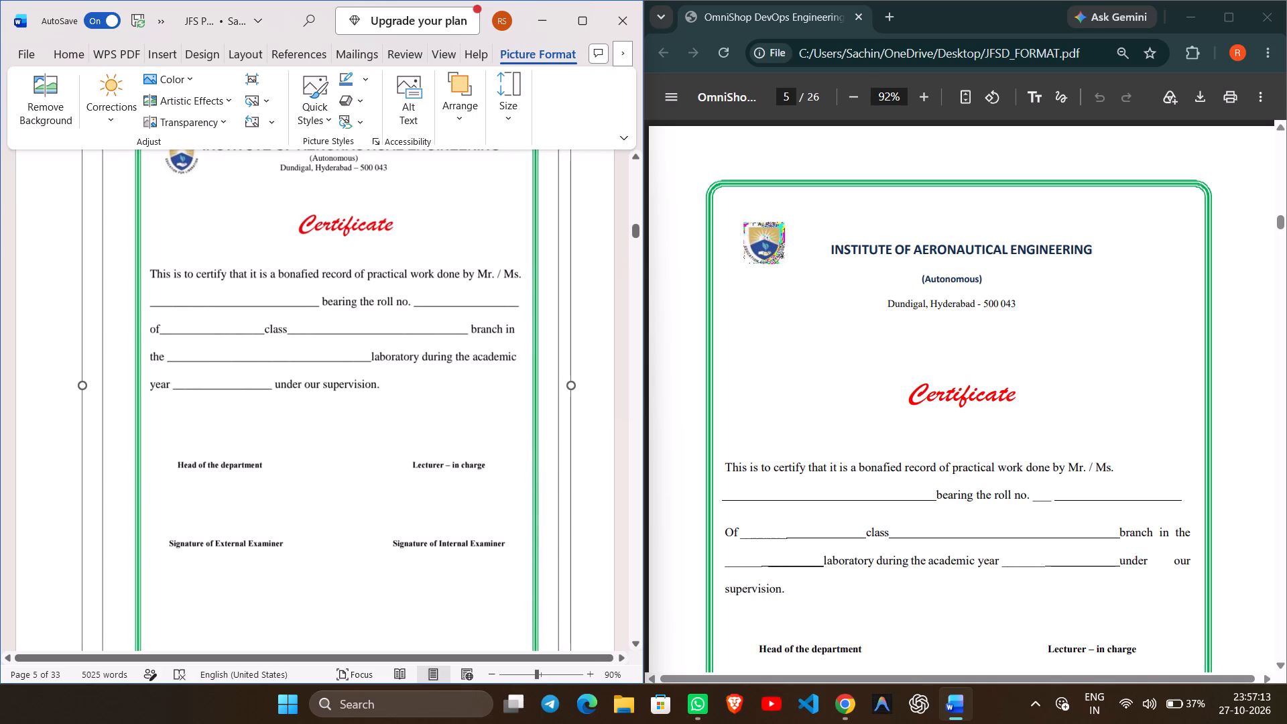
# Compare the APPROVAL SHEET wording and layout on page 6 of the report with page 6 of the reference PDF.
pyautogui.scroll(-3, 306, 426)
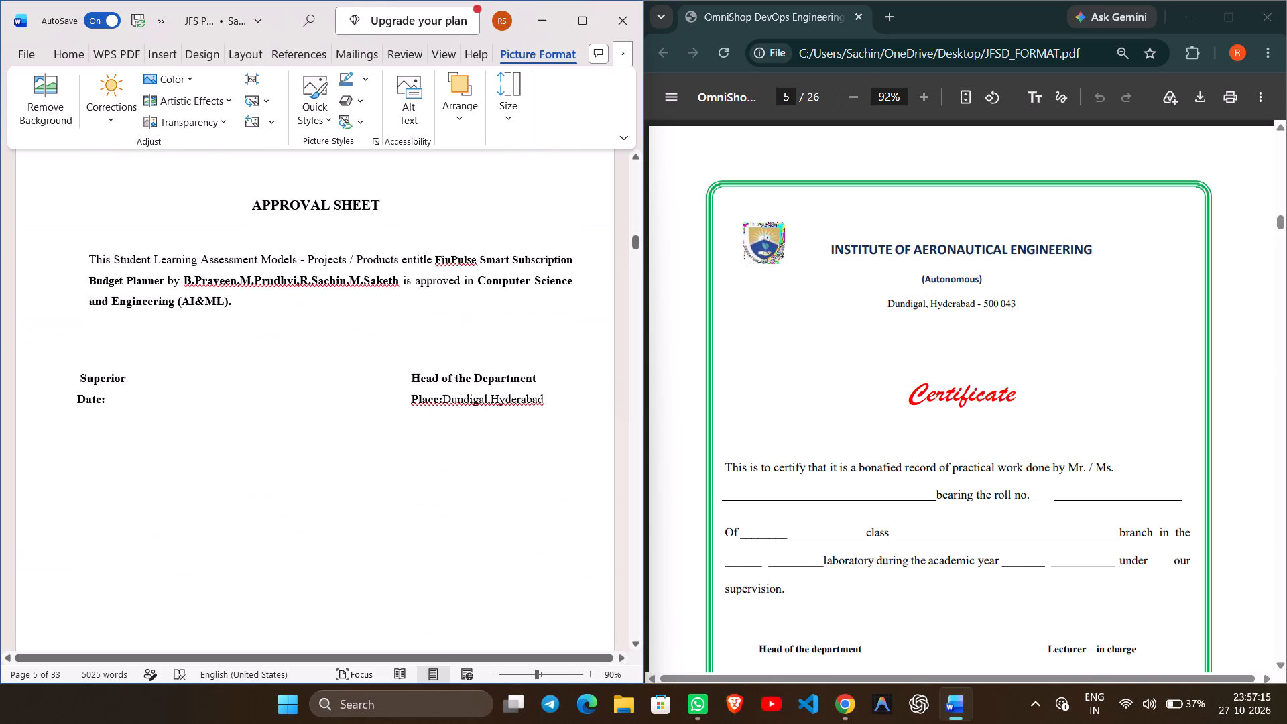
pyautogui.scroll(-3, 858, 377)
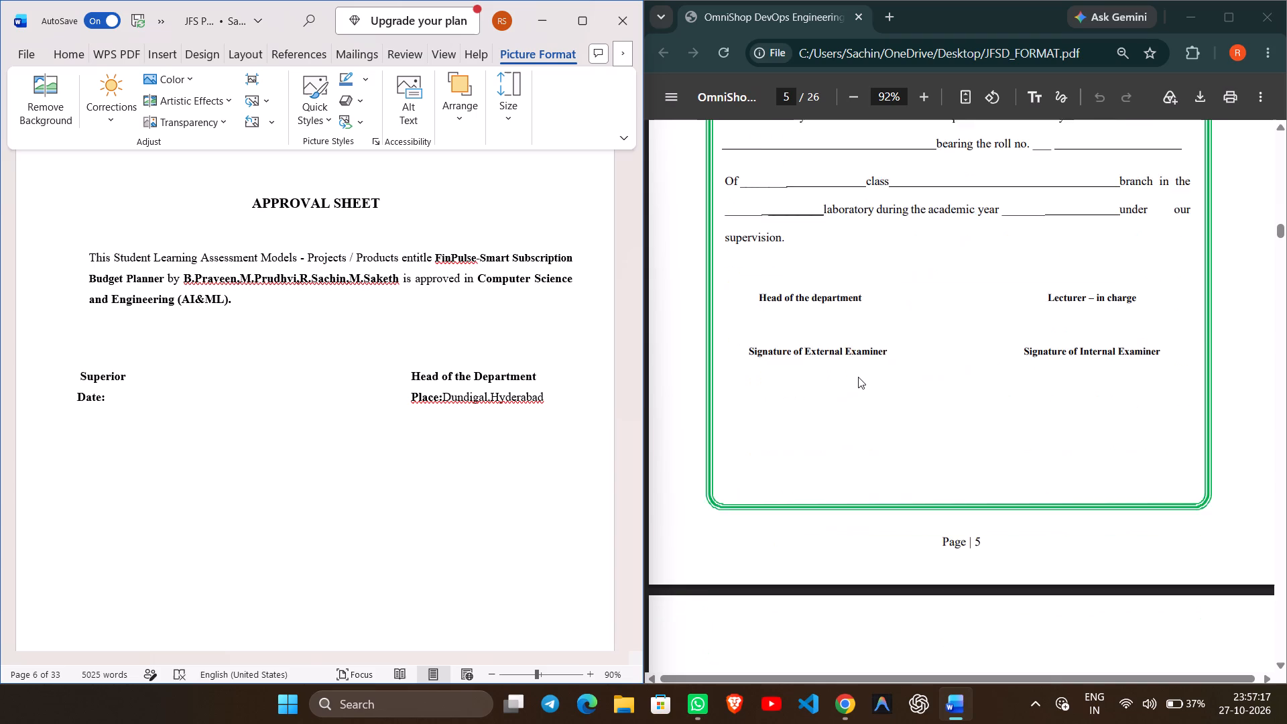
pyautogui.scroll(-4, 858, 377)
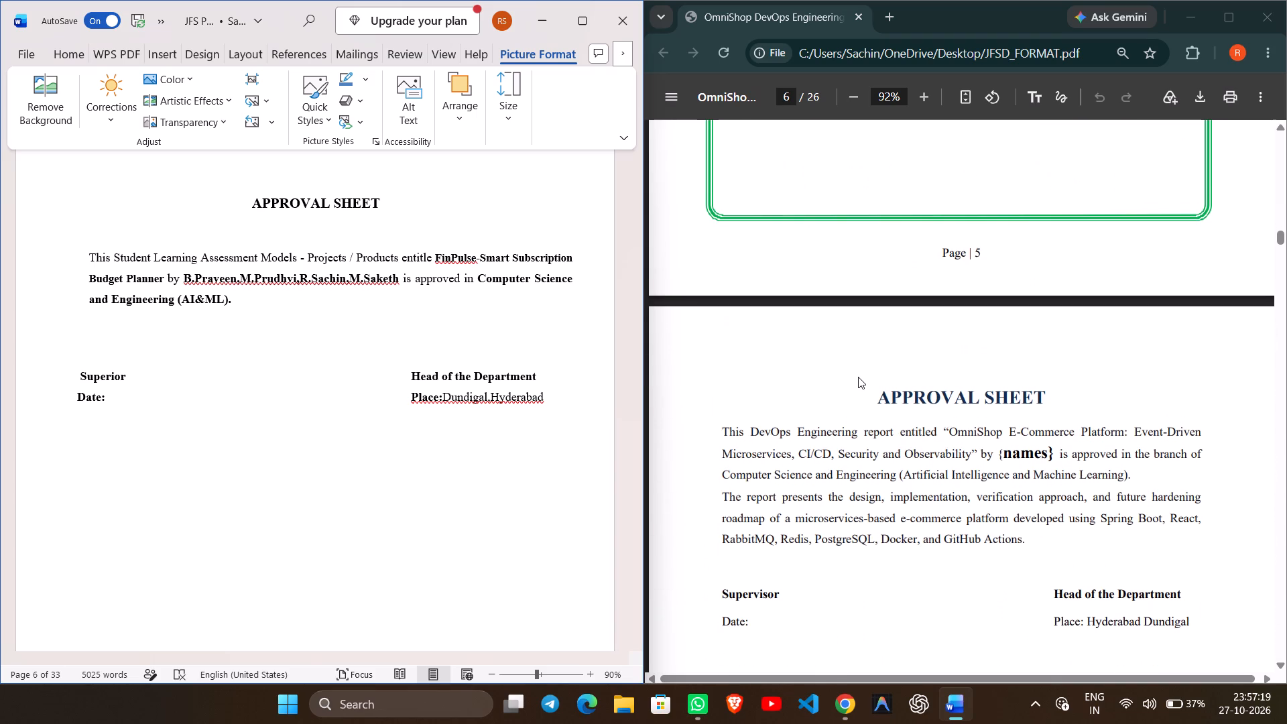
pyautogui.scroll(-2, 858, 377)
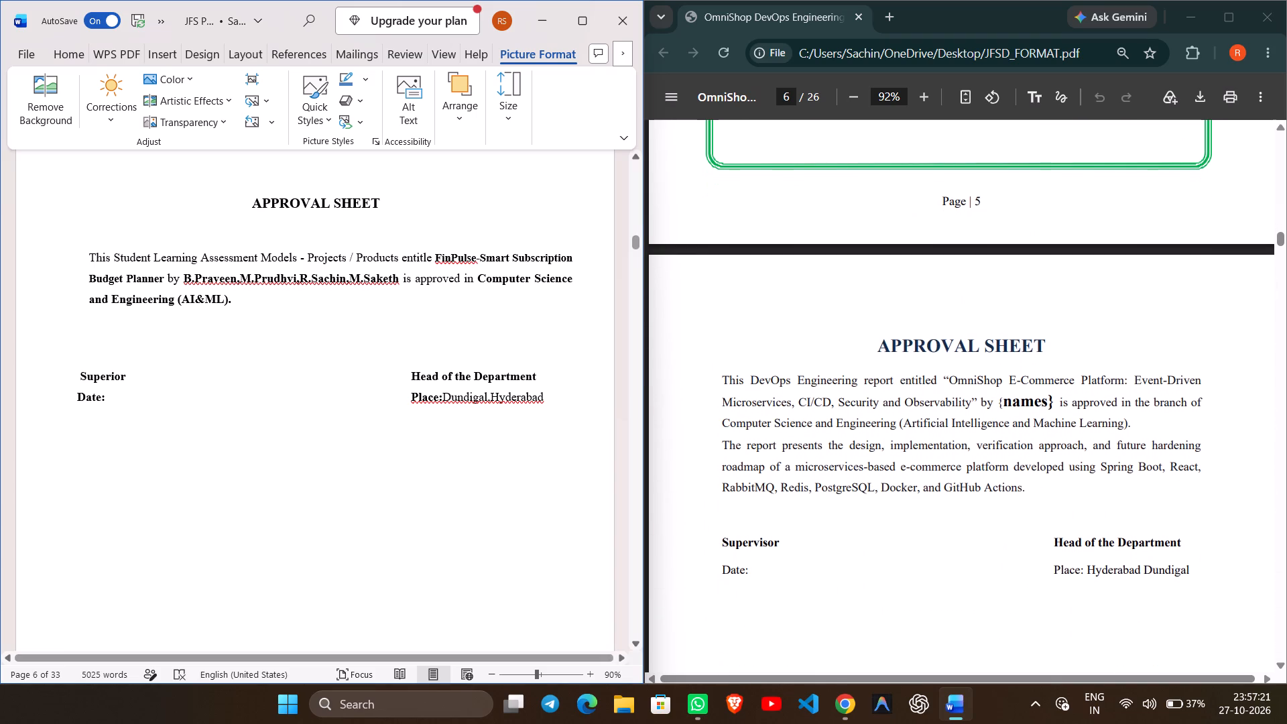
pyautogui.hscroll(1, 411, 410)
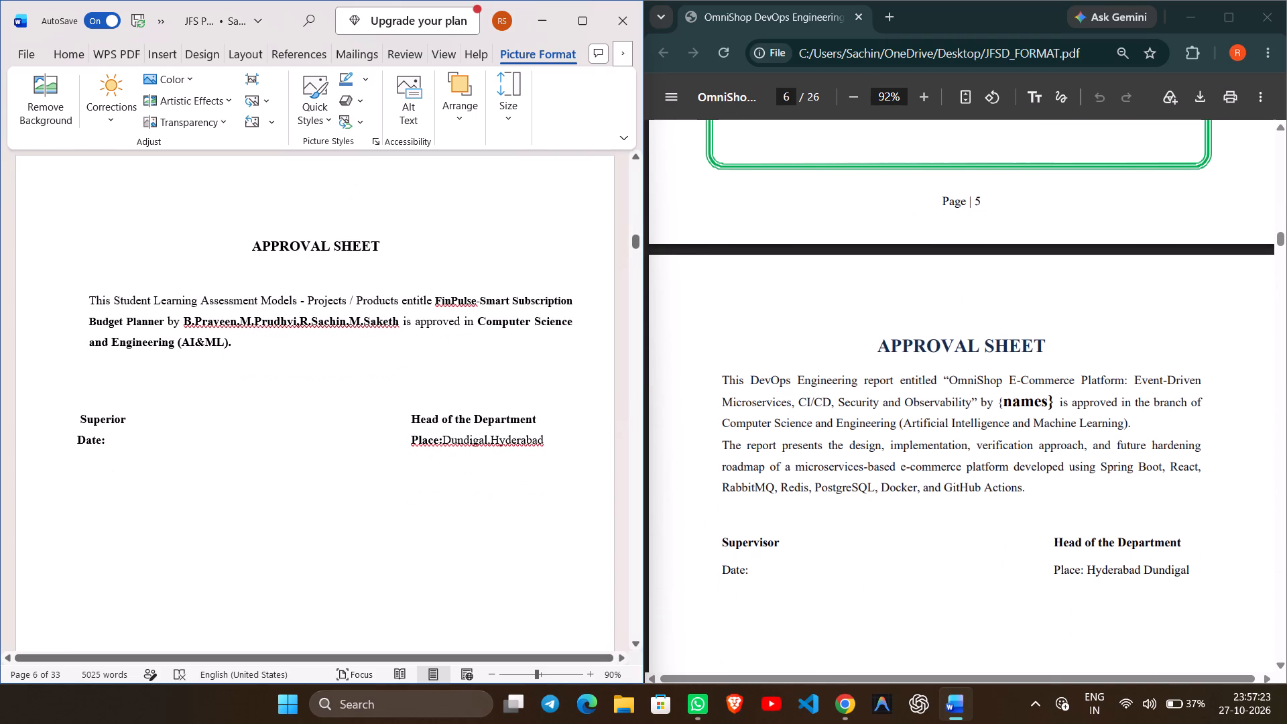
pyautogui.scroll(-1, 411, 410)
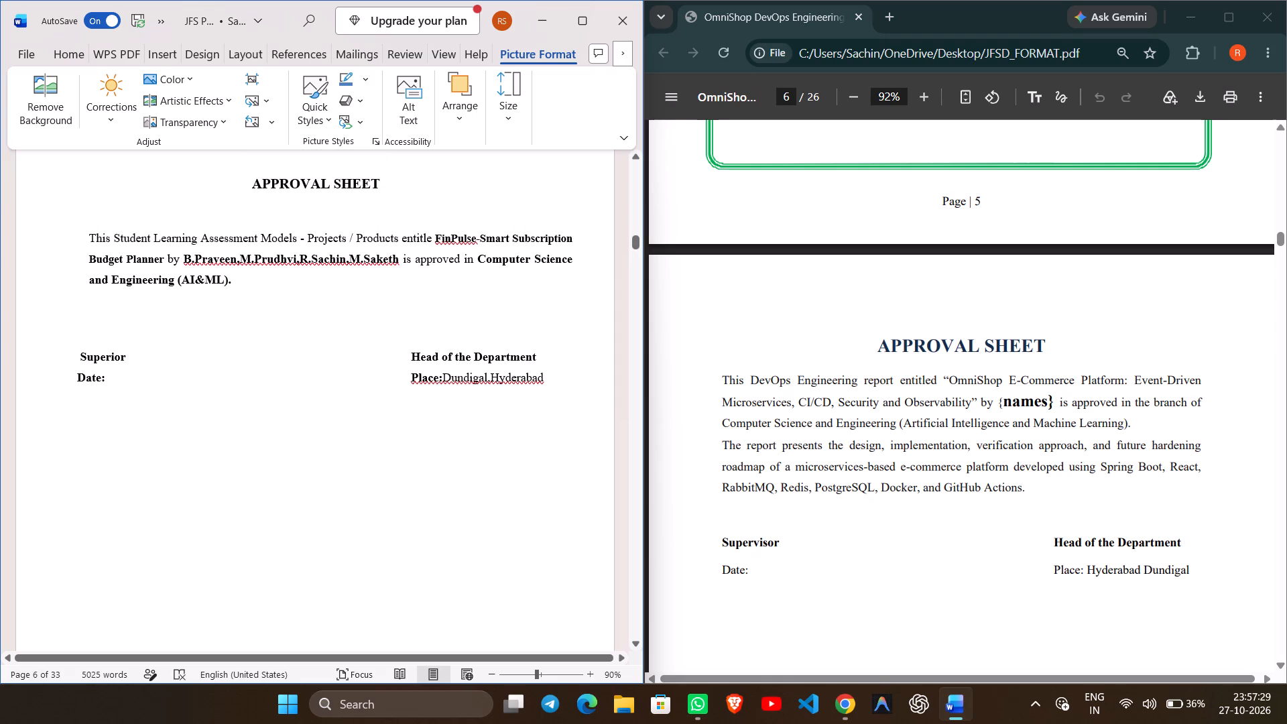
pyautogui.scroll(-1, 909, 576)
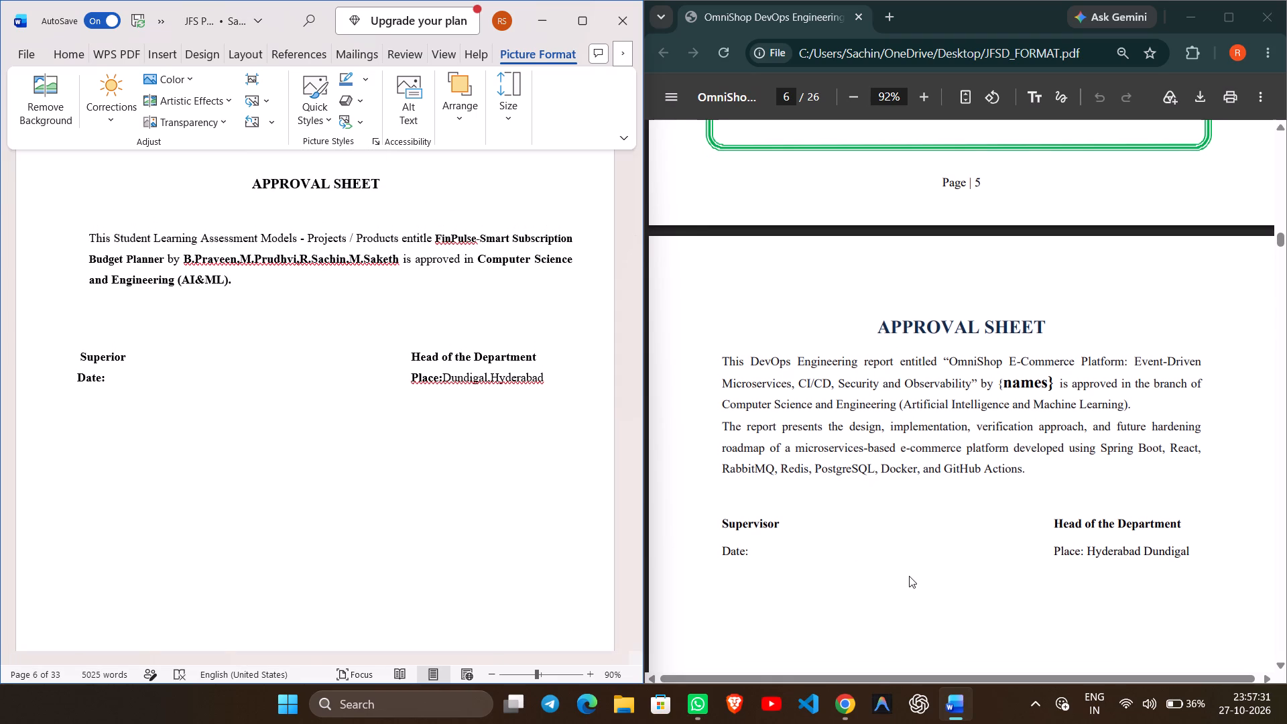
pyautogui.scroll(-1, 909, 576)
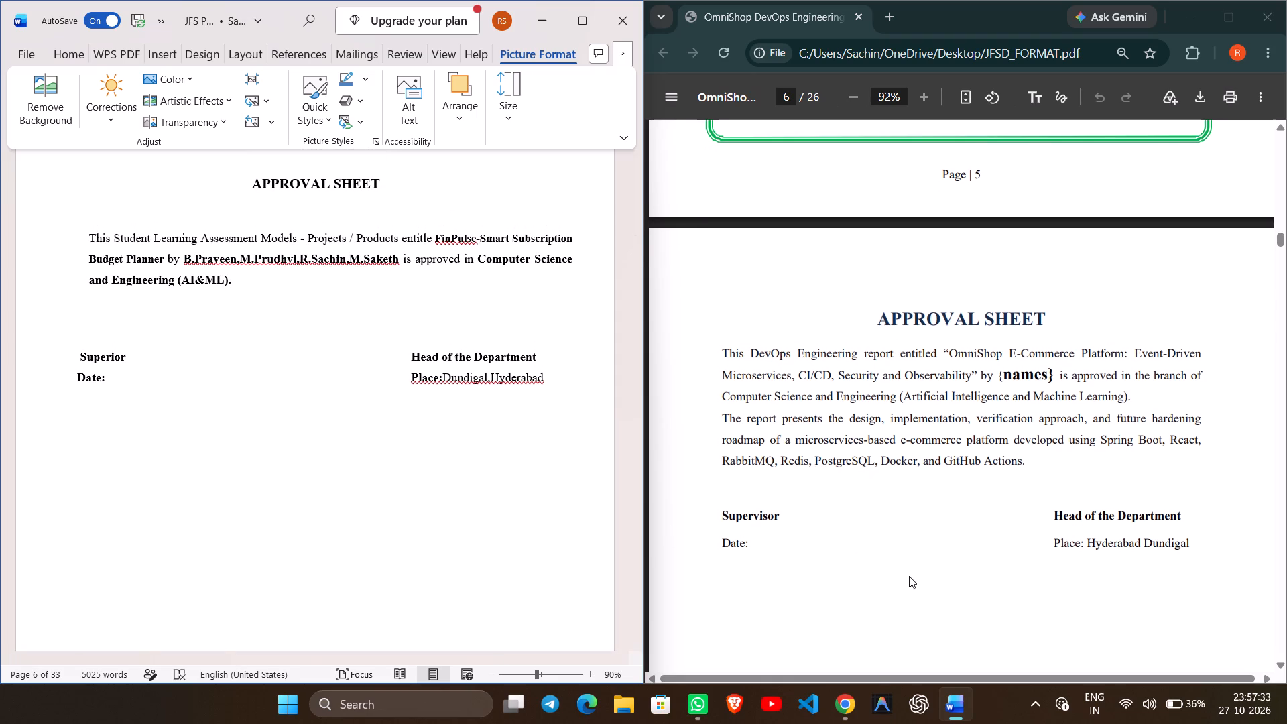
pyautogui.scroll(-1, 909, 576)
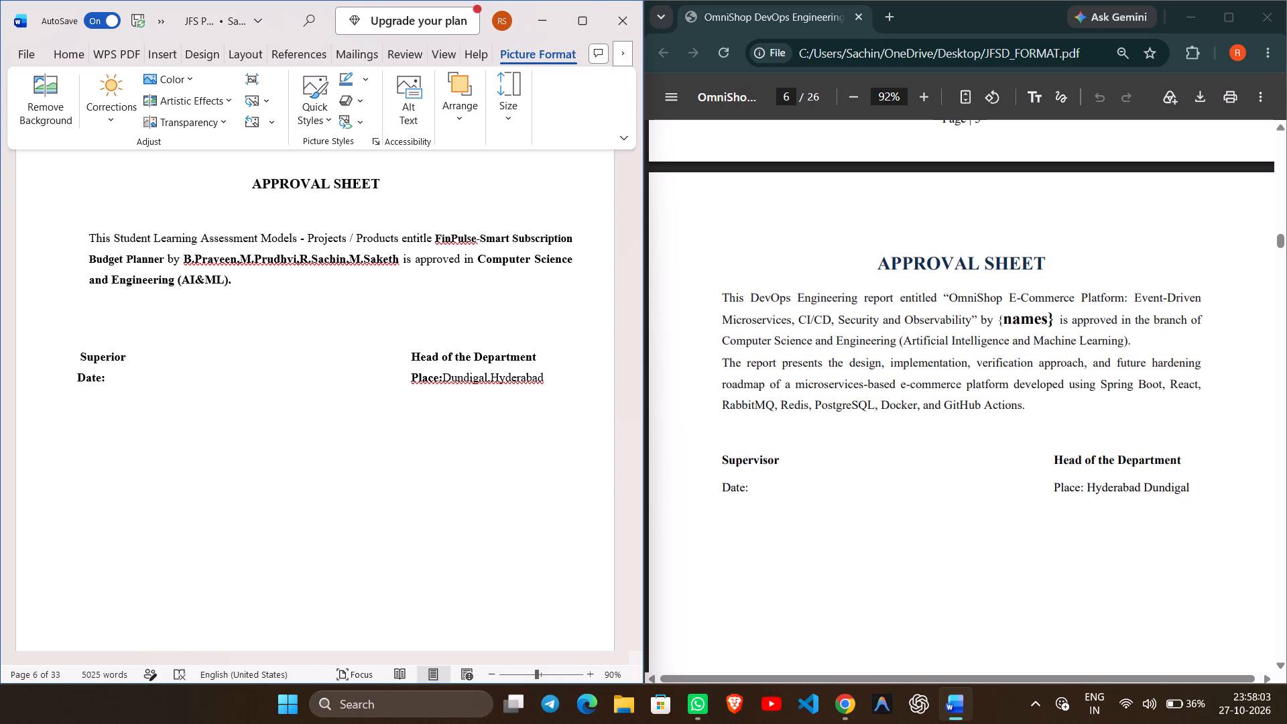
pyautogui.scroll(-1, 745, 416)
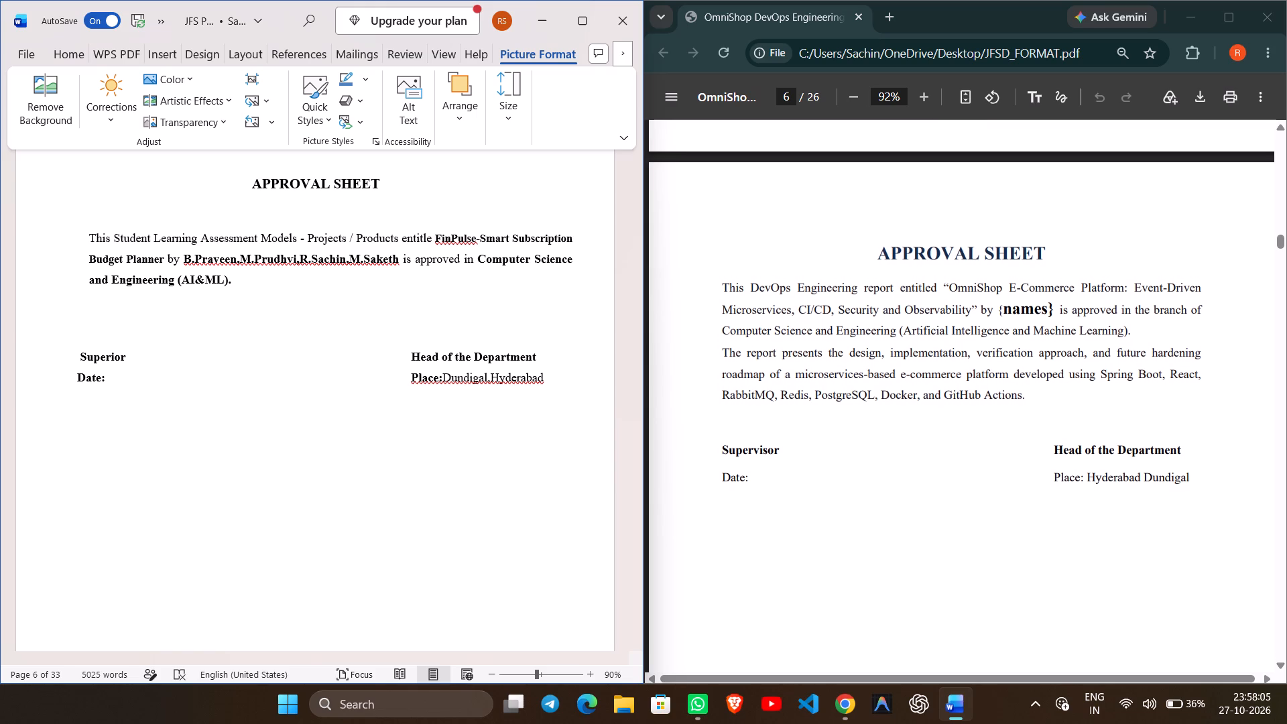
pyautogui.scroll(-3, 745, 416)
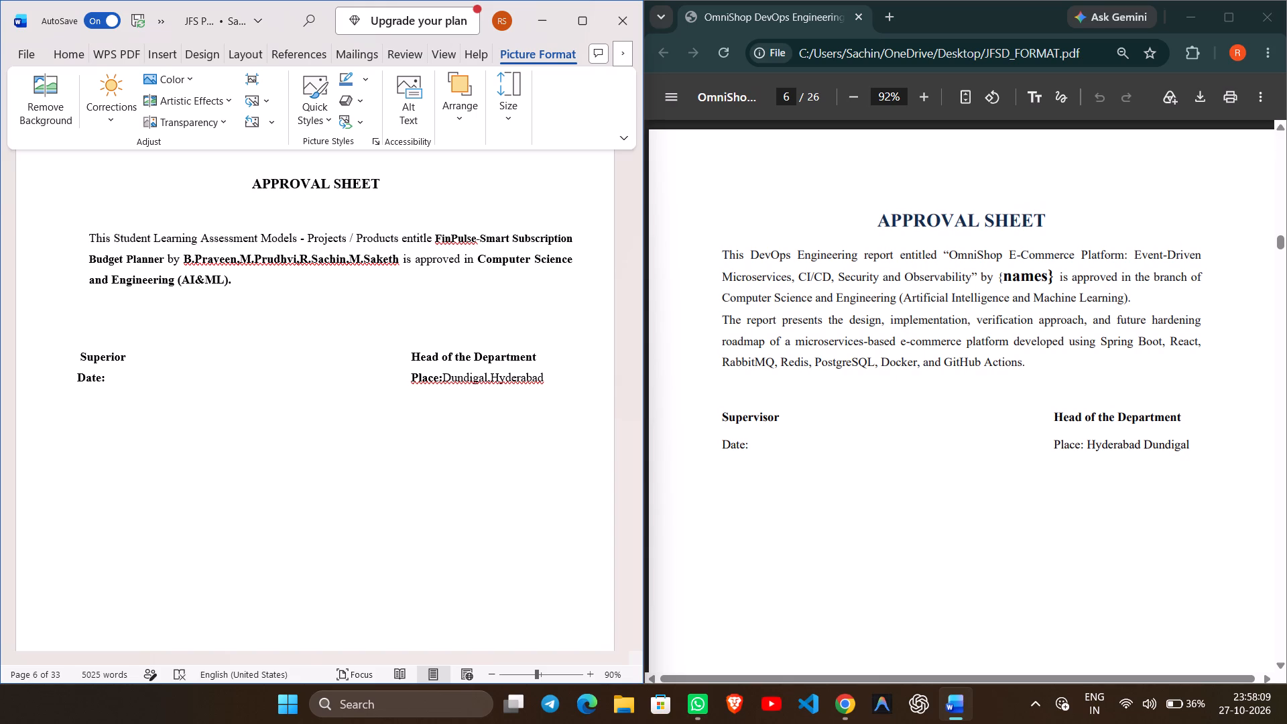
# Copy the paragraph starting "The report presents the design" from the PDF's approval sheet into a new line below the report's approval paragraph.
pyautogui.moveTo(722, 313); pyautogui.dragTo(1016, 356)
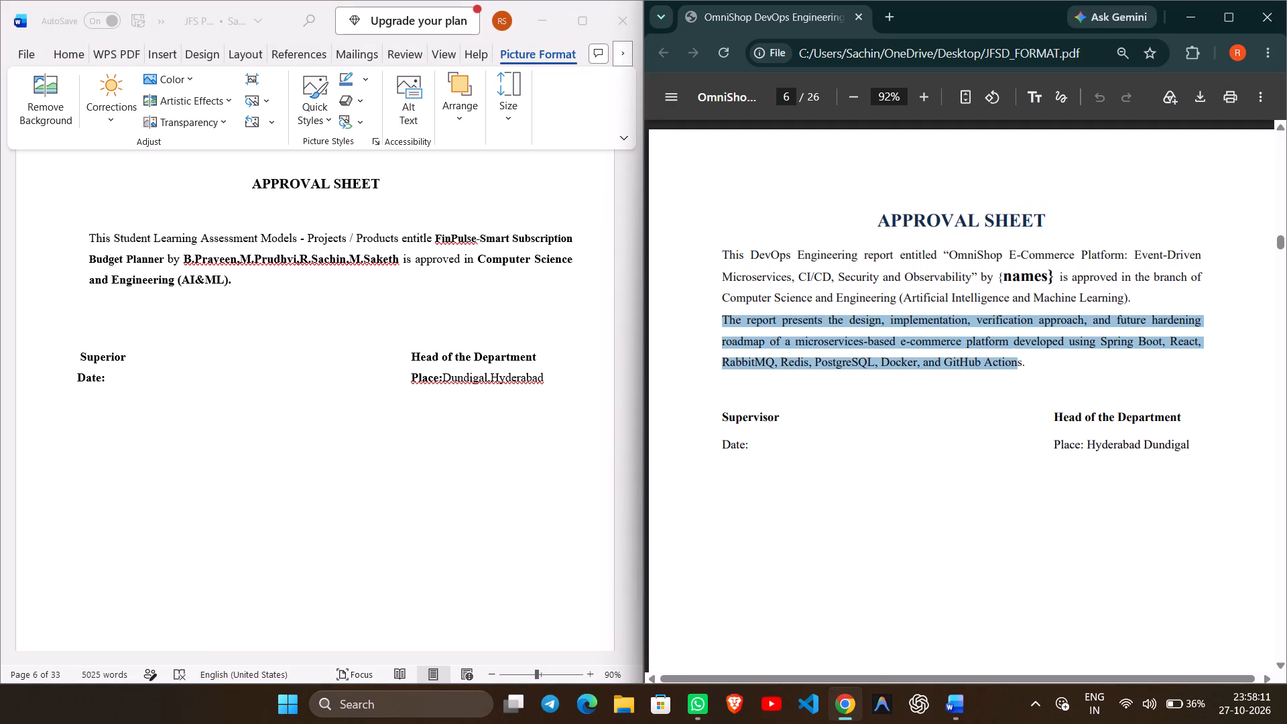
pyautogui.moveTo(1016, 356); pyautogui.dragTo(1024, 357)
pyautogui.hotkey('ctrl', 'c')
pyautogui.click(259, 282)
pyautogui.click(245, 279)
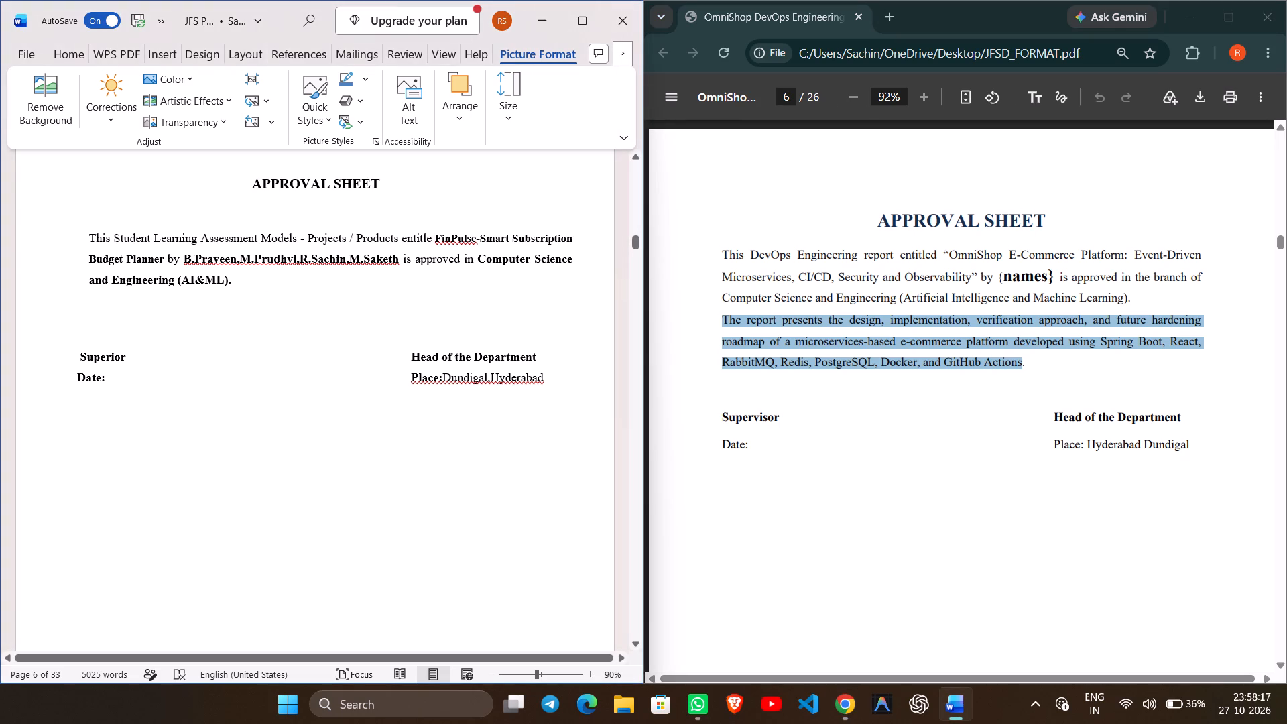
pyautogui.press('Return')
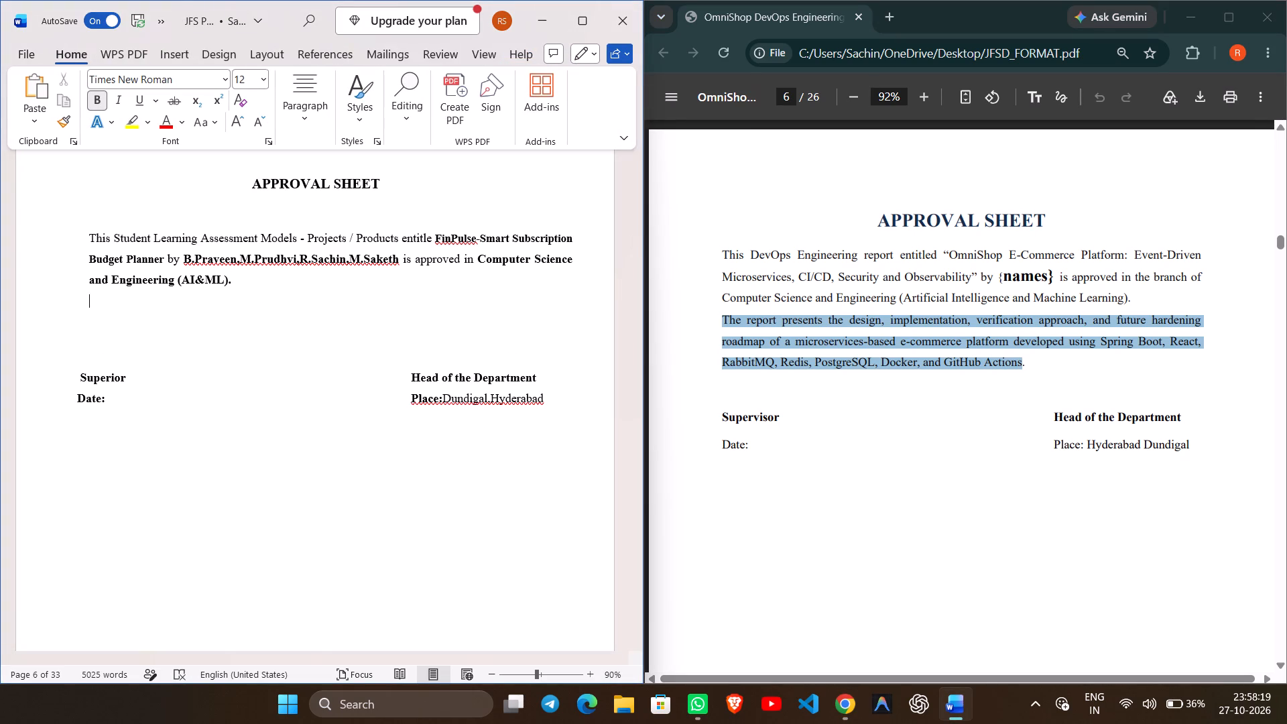
pyautogui.hotkey('ctrl', 'v')
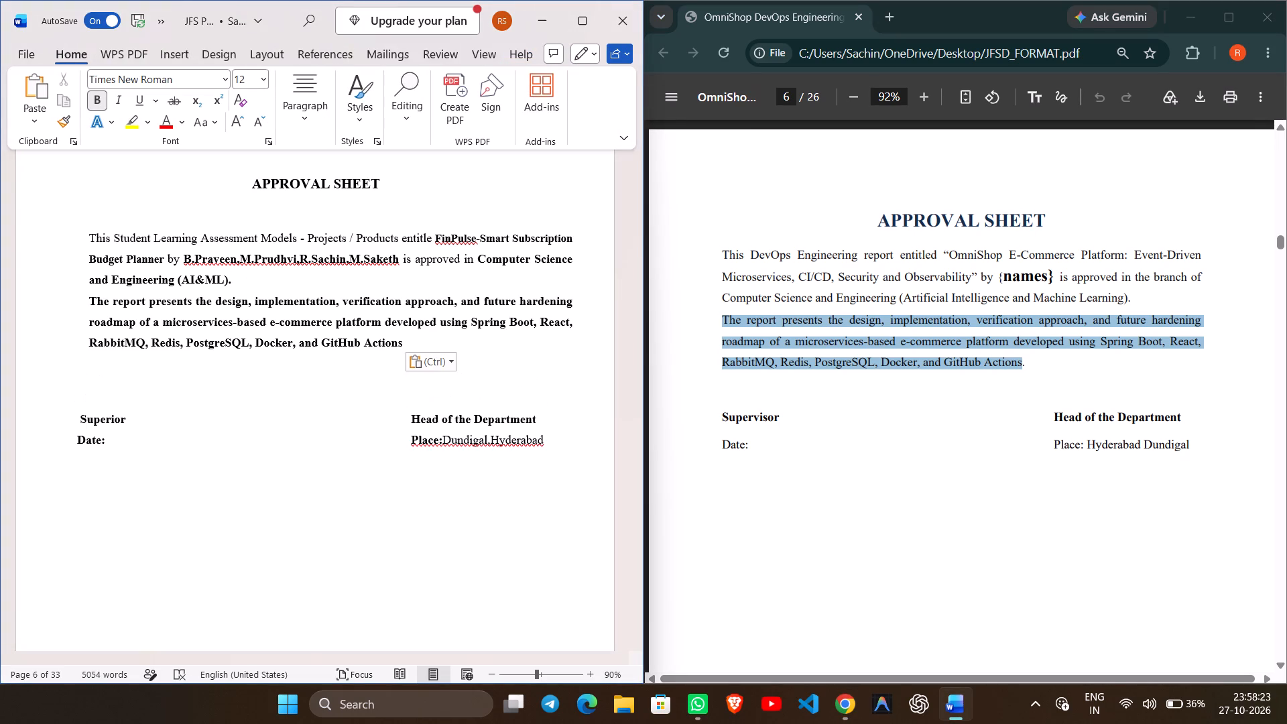
# Remove the bold formatting from the pasted "The report presents the design" paragraph.
pyautogui.moveTo(86, 296); pyautogui.dragTo(393, 352)
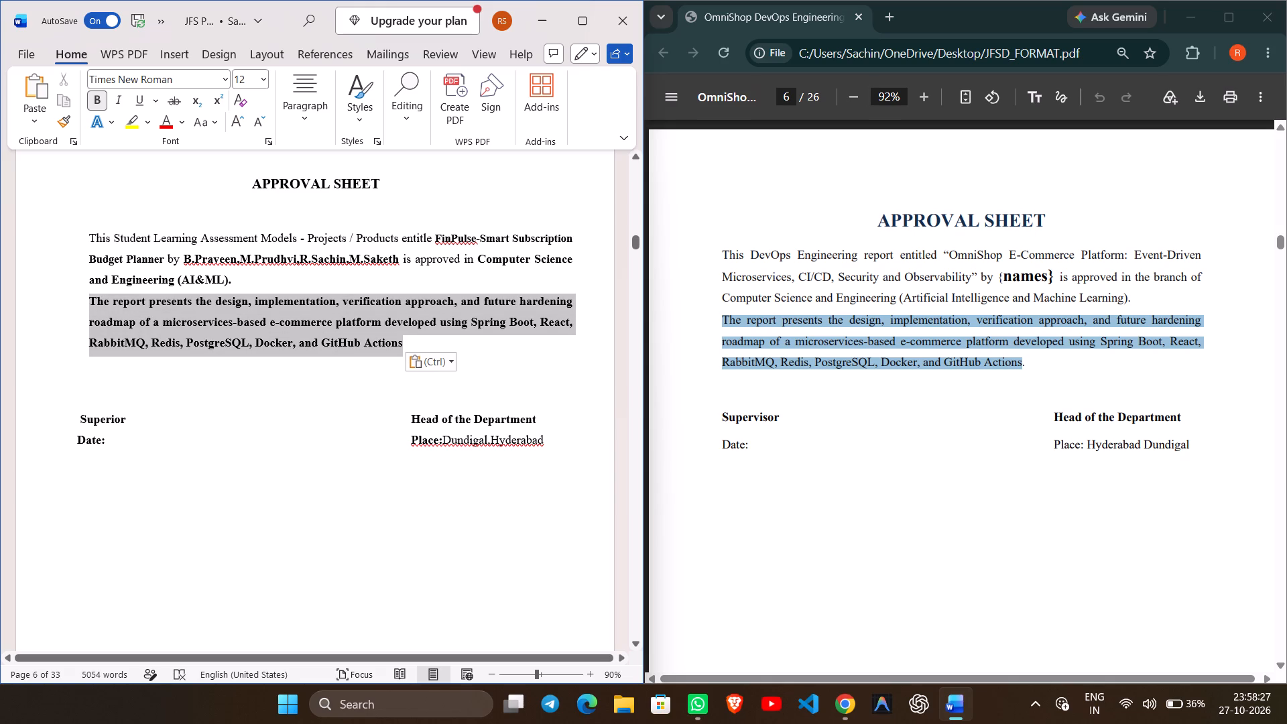
pyautogui.moveTo(393, 352); pyautogui.dragTo(393, 347)
pyautogui.hotkey('ctrl', 'b')
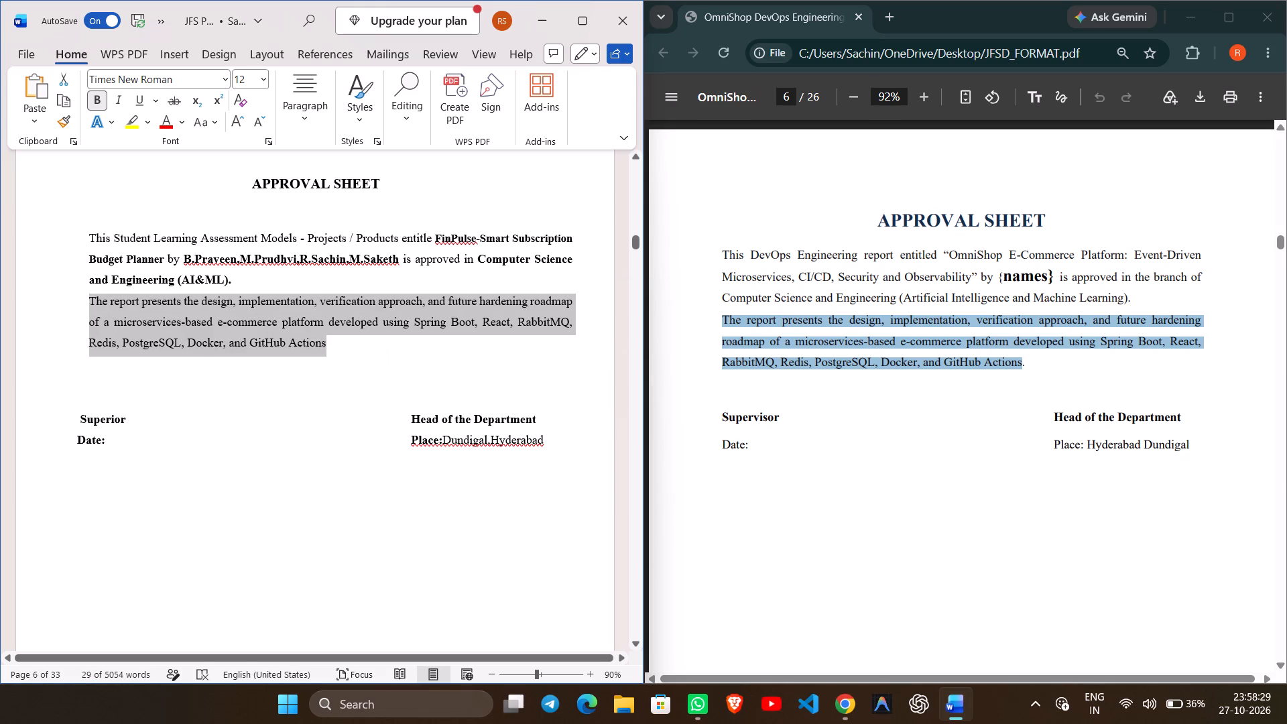
pyautogui.click(368, 359)
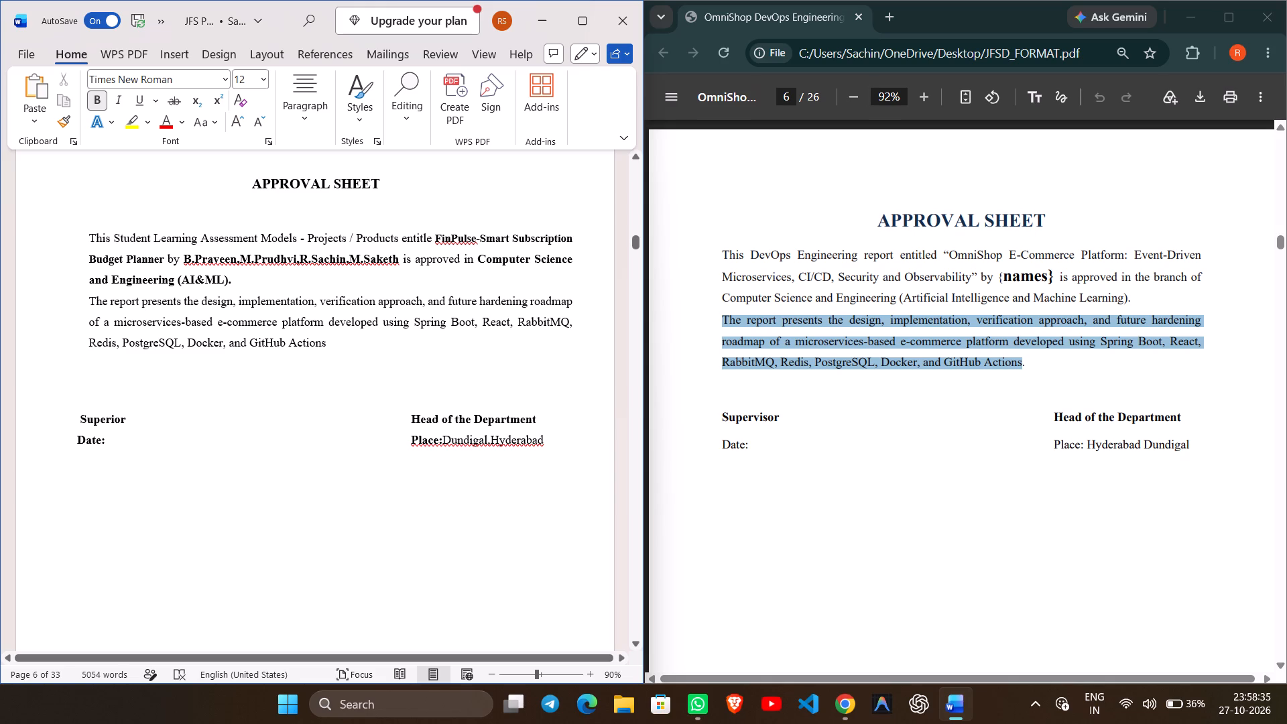
# Delete the words "microservices-based e-commerce platform" from the pasted paragraph on the approval sheet.
pyautogui.moveTo(112, 324); pyautogui.dragTo(345, 328)
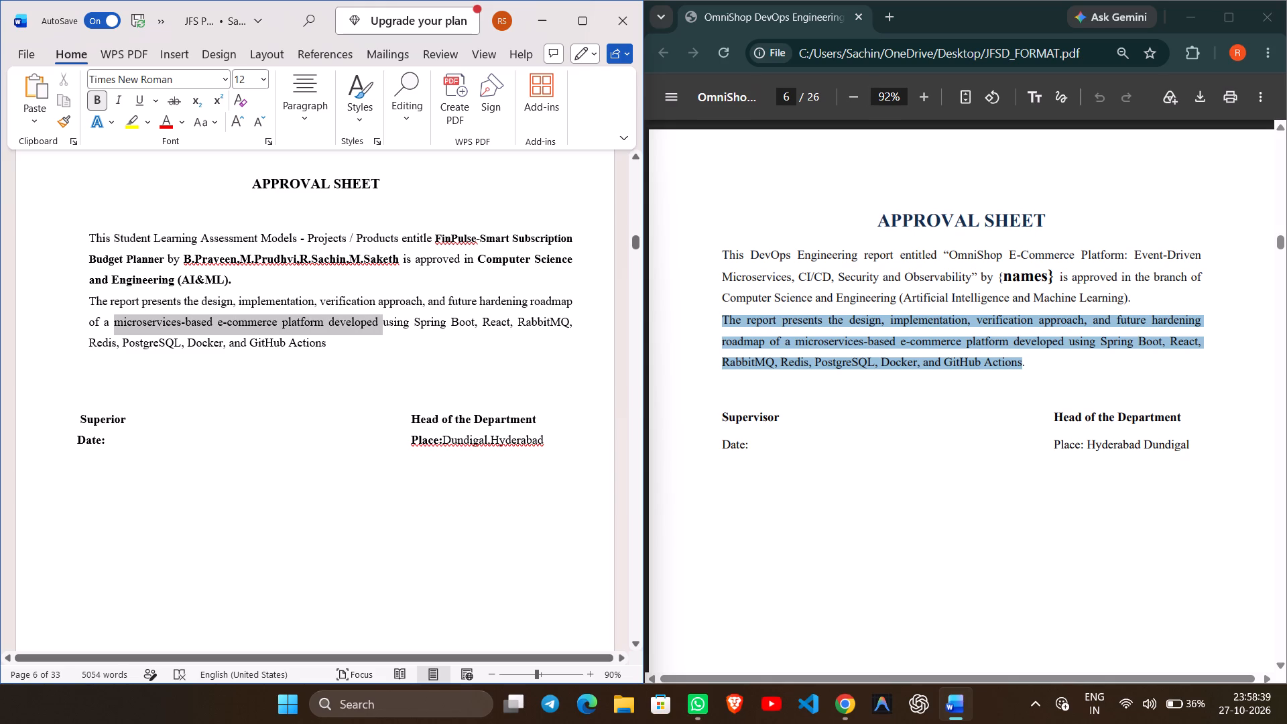
pyautogui.moveTo(345, 328); pyautogui.dragTo(332, 322)
pyautogui.moveTo(332, 322); pyautogui.dragTo(323, 320)
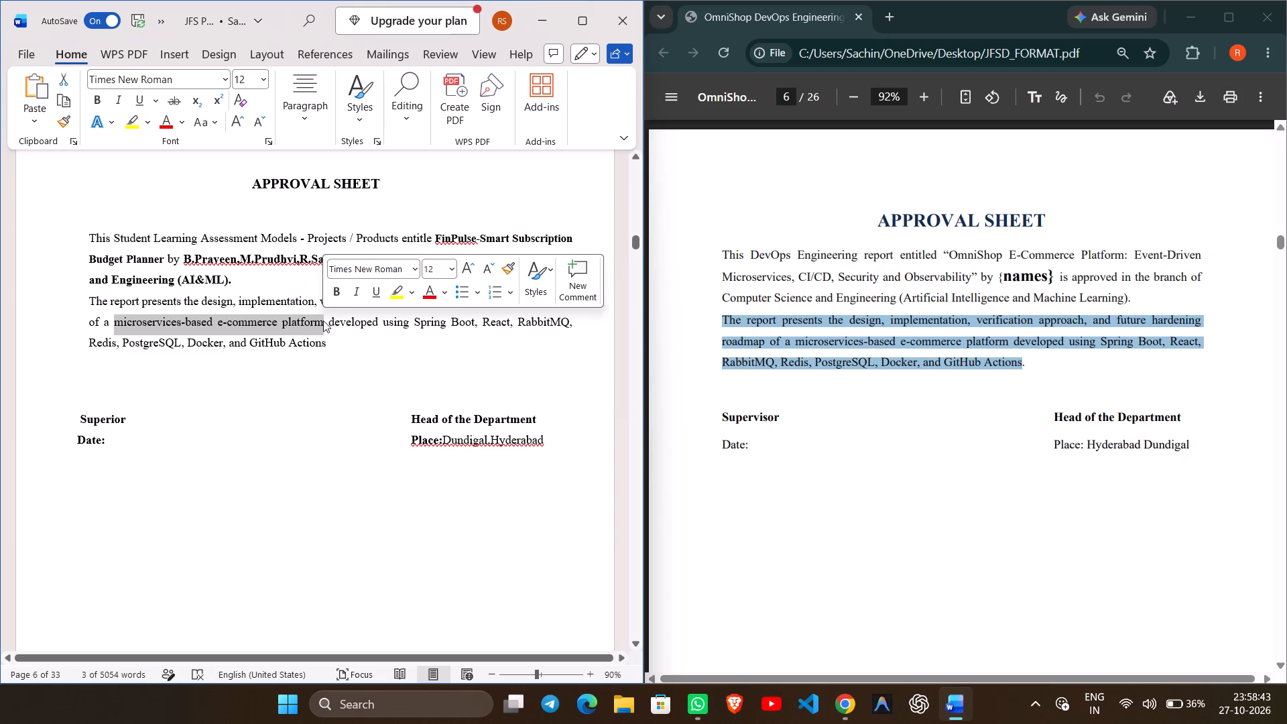
pyautogui.press('BackSpace')
# Copy the title "FinPulse-Smart Subscription Budget Planner" from page 3 and insert it after "roadmap of a" in the approval sheet paragraph.
pyautogui.scroll(5, 323, 320)
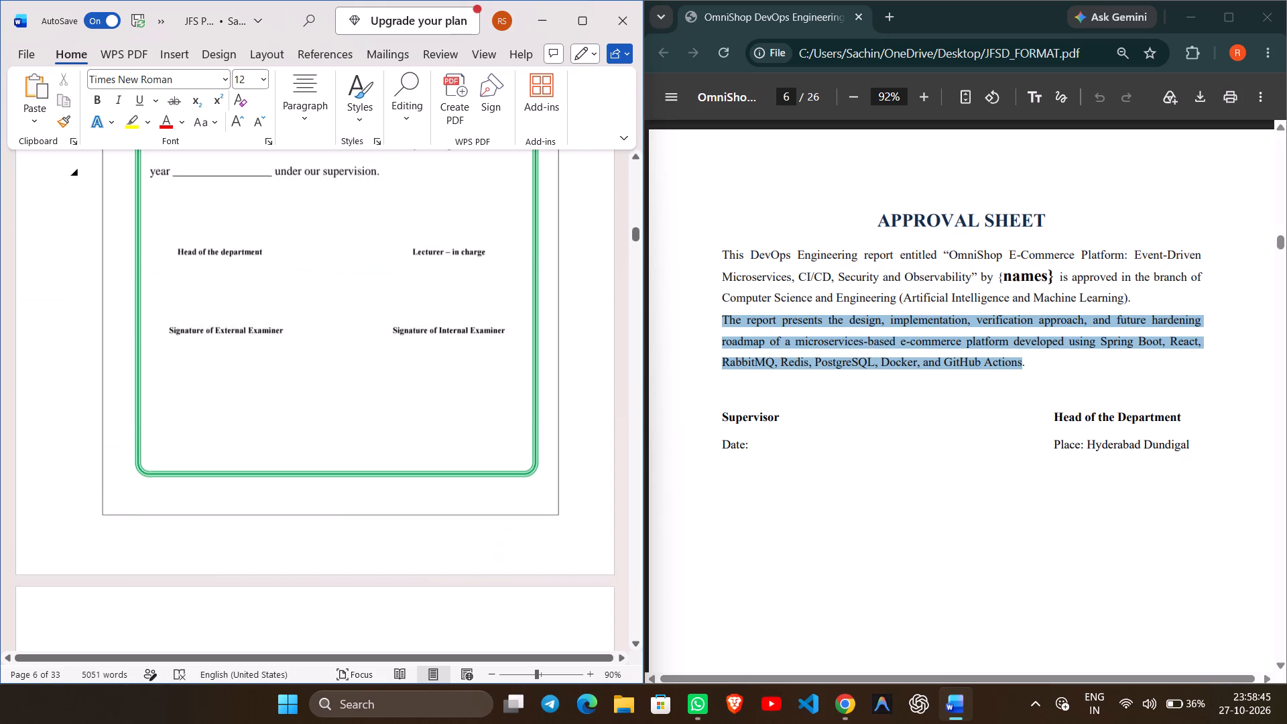
pyautogui.scroll(6, 323, 320)
pyautogui.scroll(-1, 323, 320)
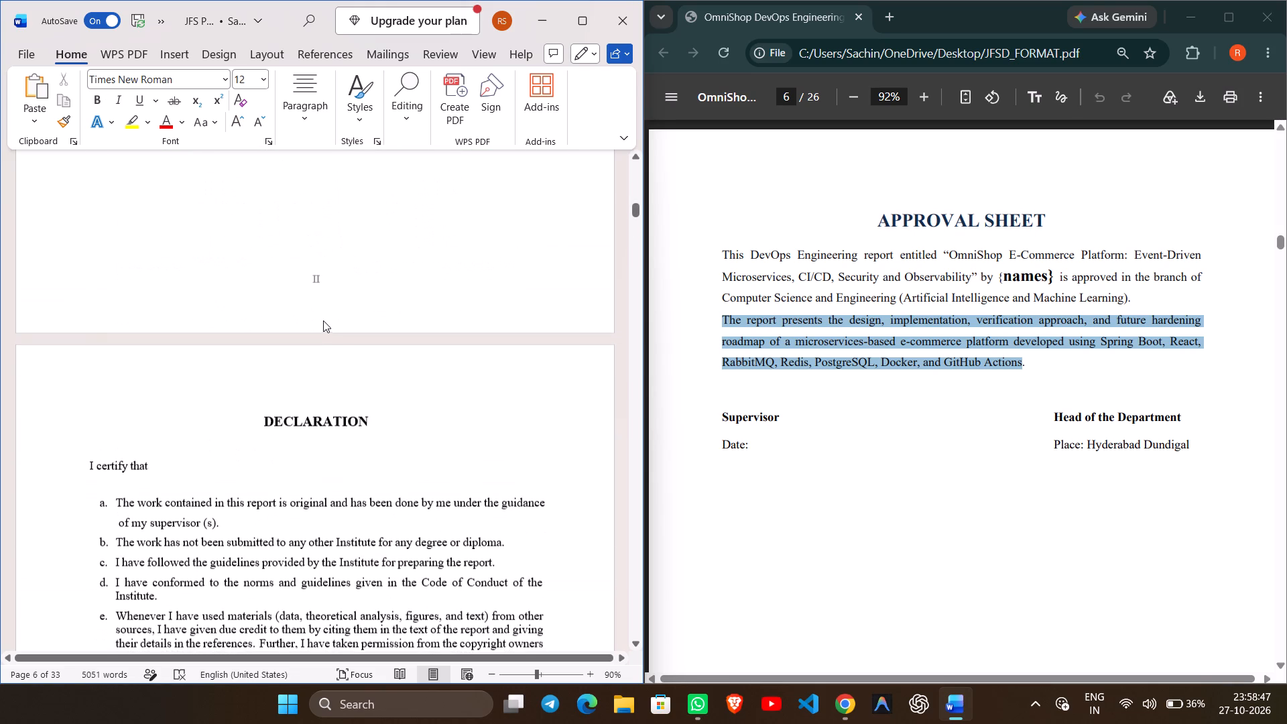
pyautogui.scroll(4, 323, 320)
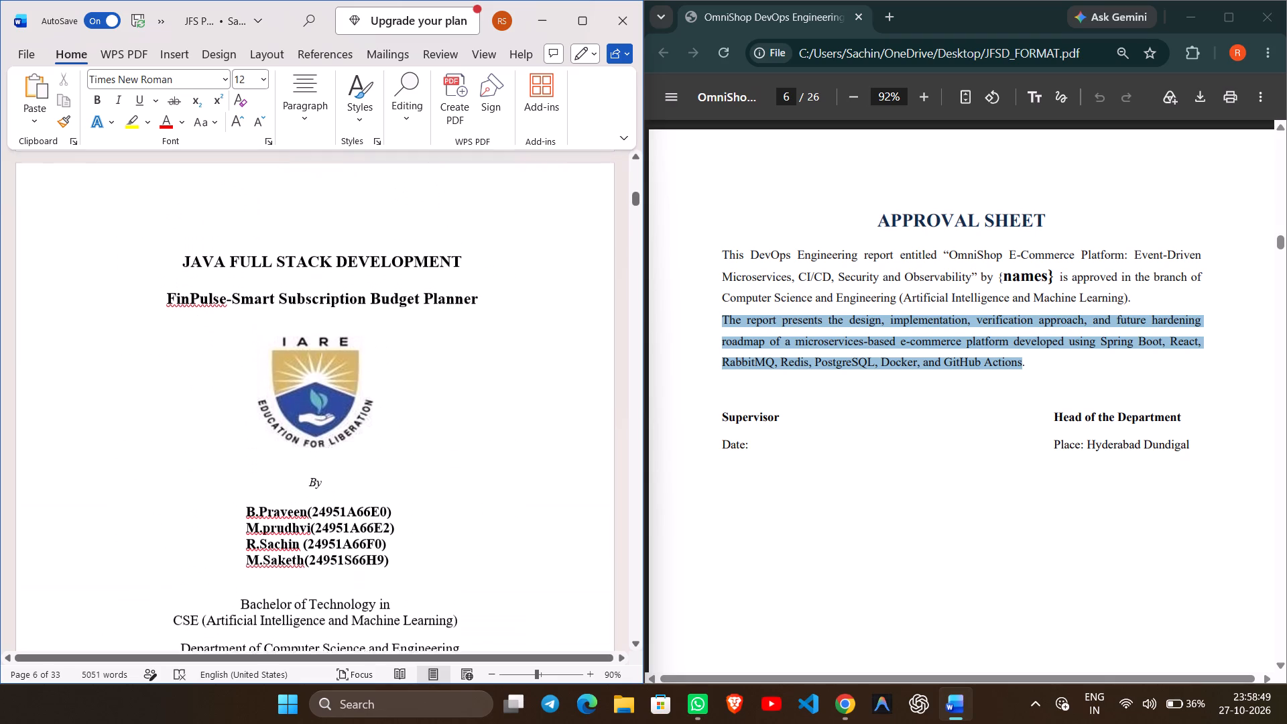
pyautogui.scroll(1, 323, 320)
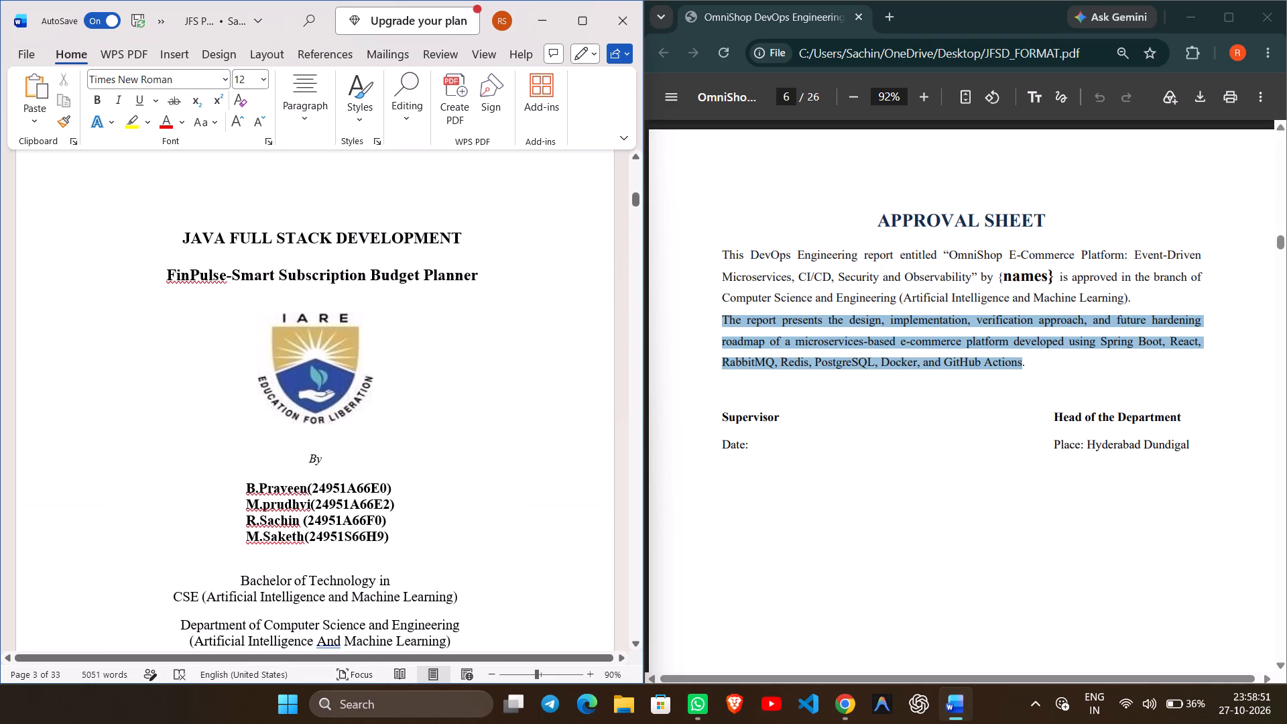
pyautogui.tripleClick(483, 276)
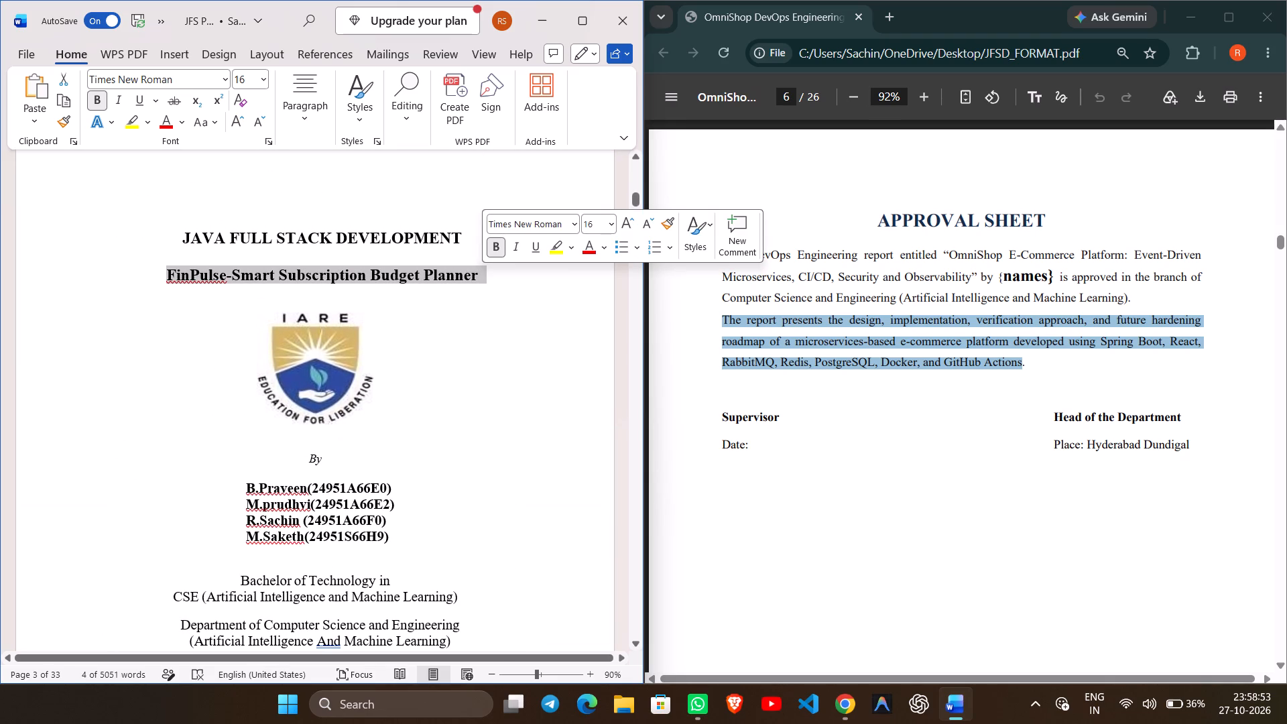
pyautogui.hotkey('ctrl', 'c')
pyautogui.hotkey('alt', 'Tab')
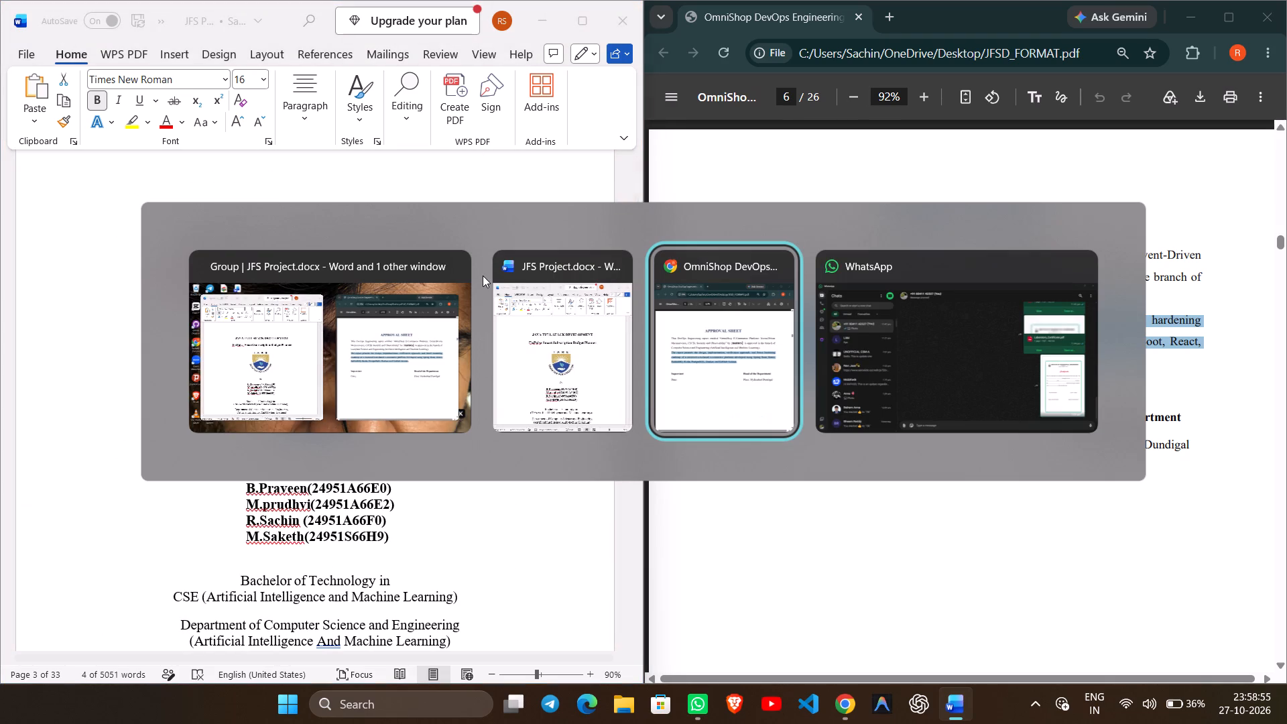
pyautogui.hotkey('alt', 'Tab')
pyautogui.scroll(-1, 483, 276)
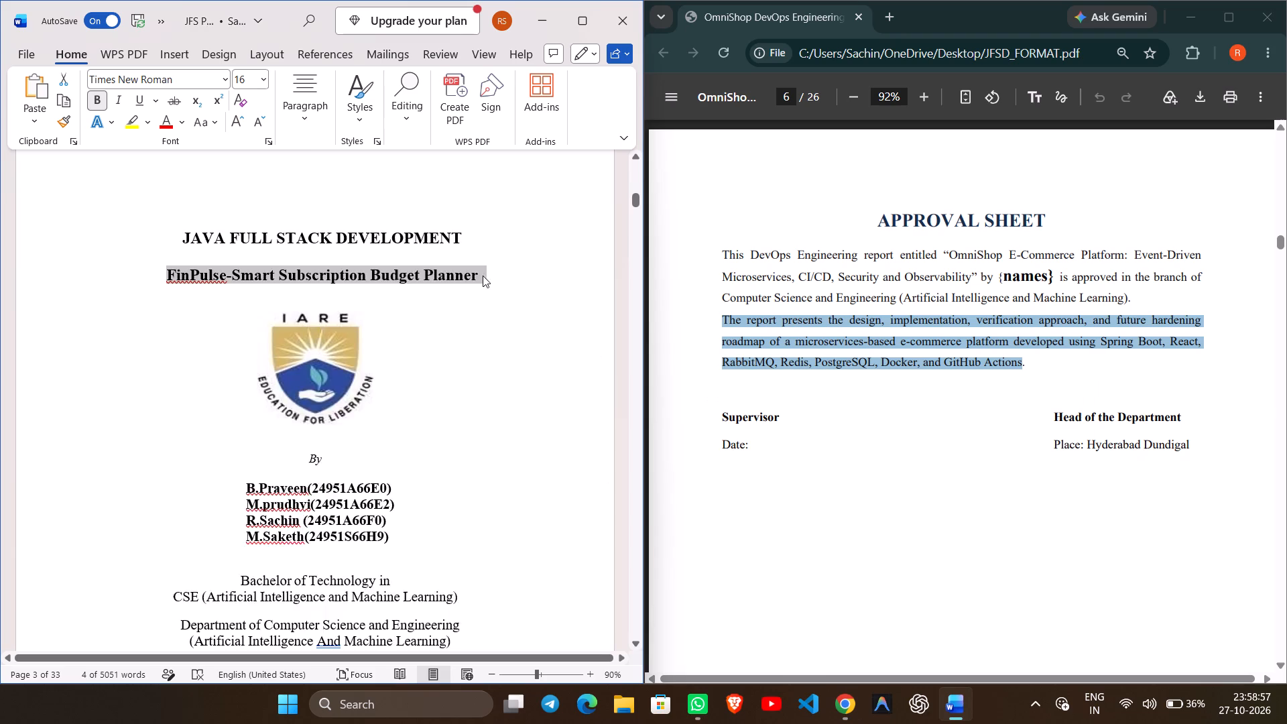
pyautogui.scroll(-5, 483, 276)
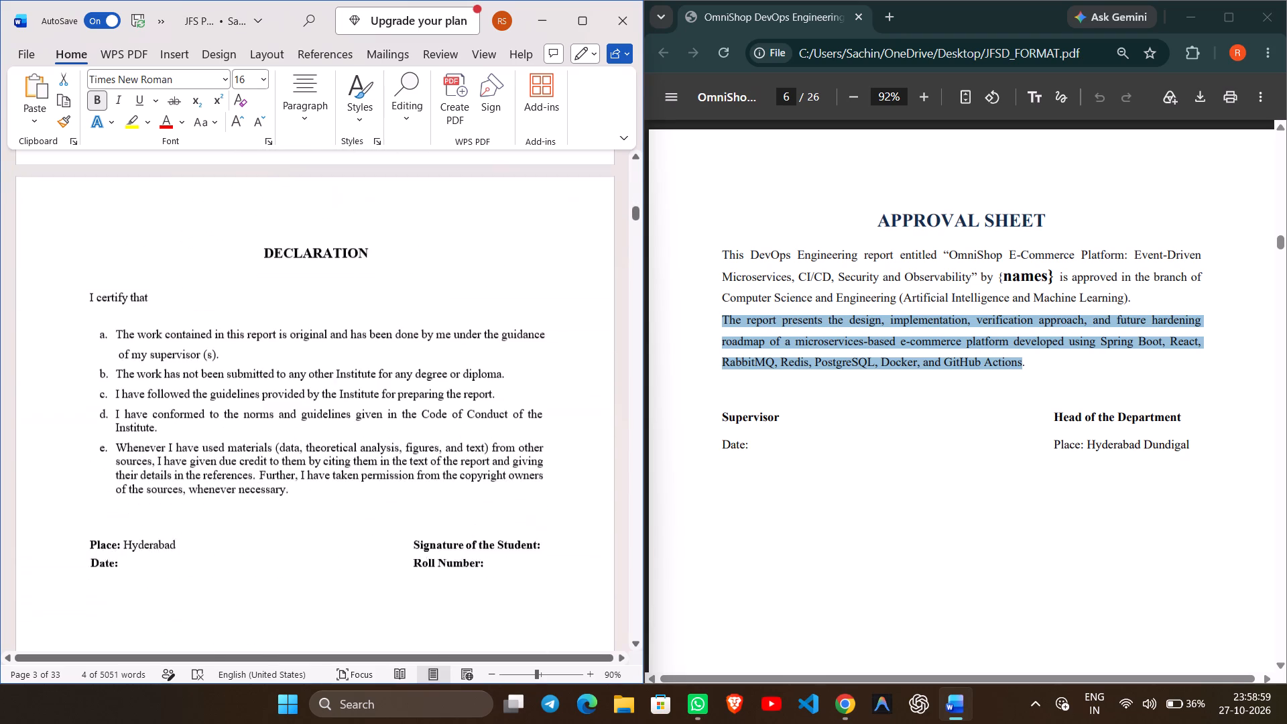
pyautogui.scroll(-5, 483, 276)
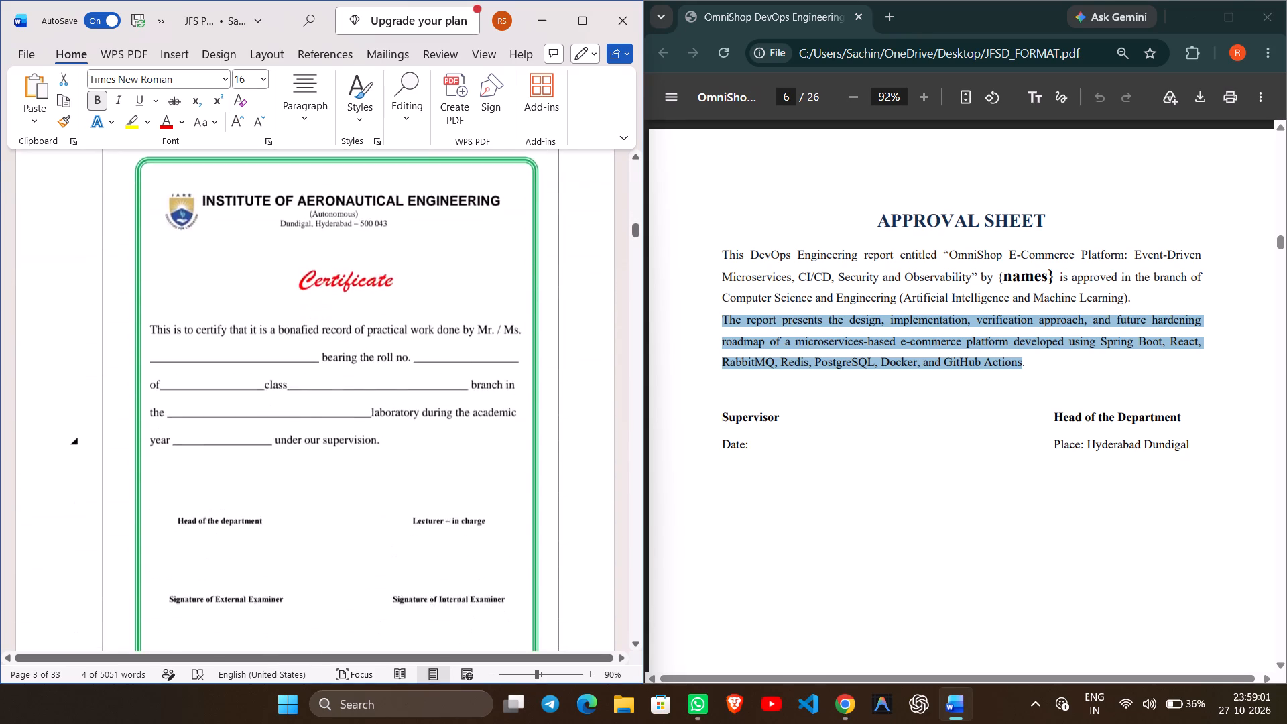
pyautogui.scroll(-4, 483, 276)
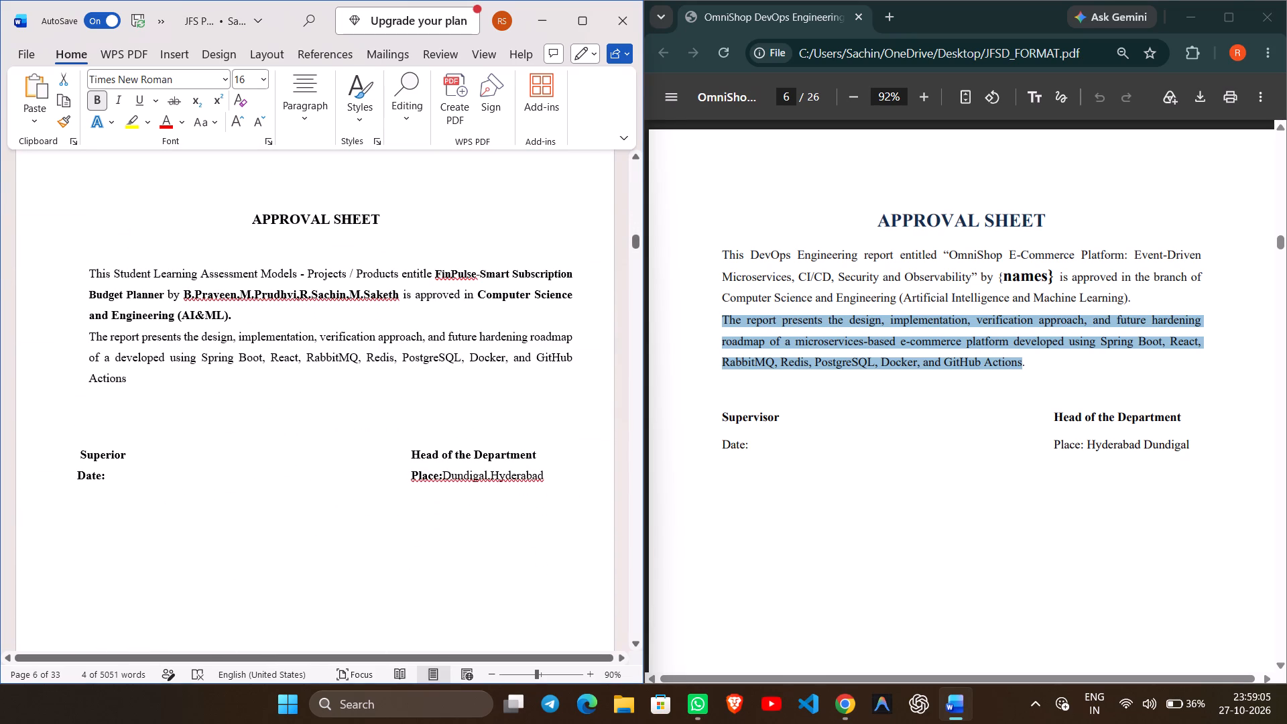
pyautogui.click(114, 355)
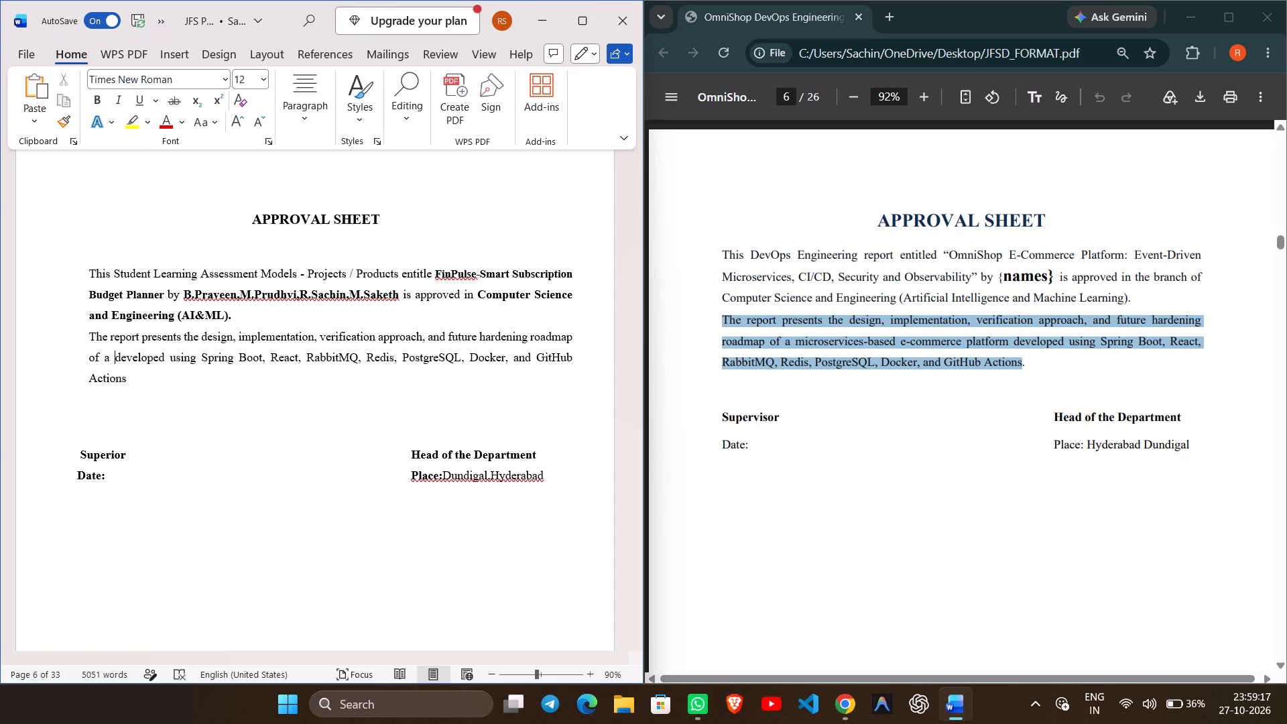
pyautogui.hotkey('ctrl', 'v')
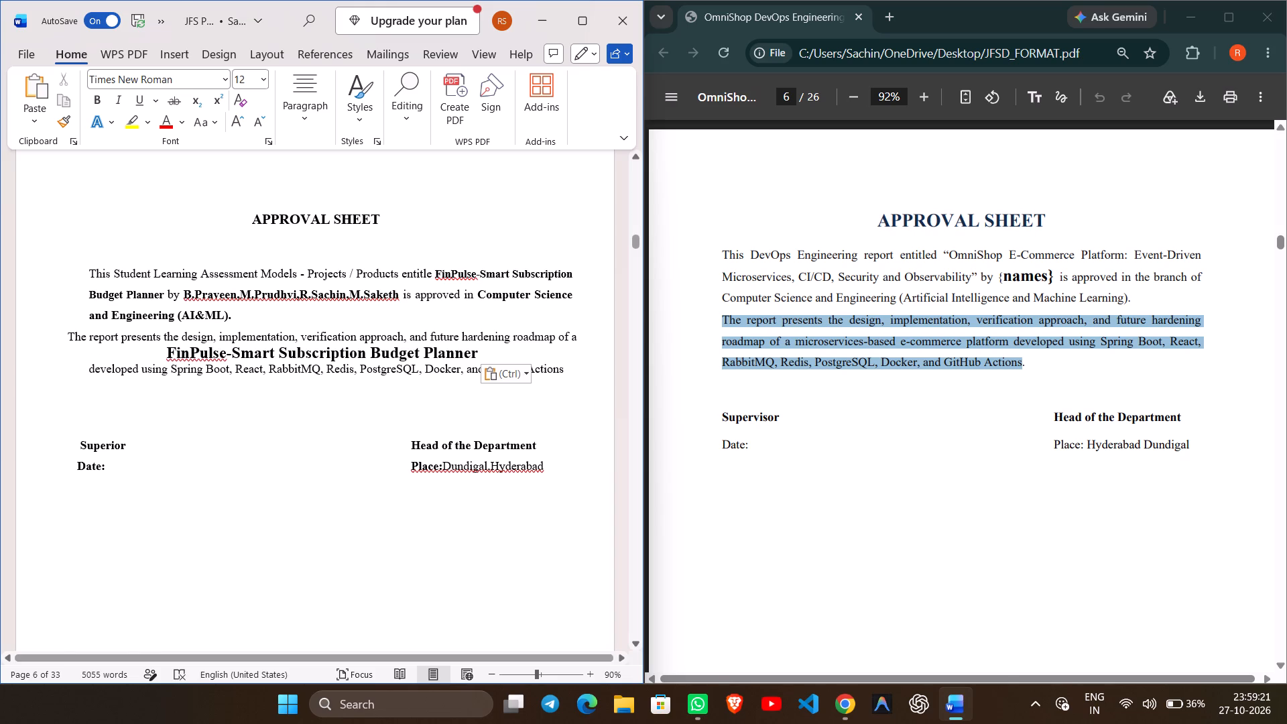
# Remove the bold formatting from the project title inserted in the approval sheet paragraph.
pyautogui.moveTo(483, 351); pyautogui.dragTo(463, 351)
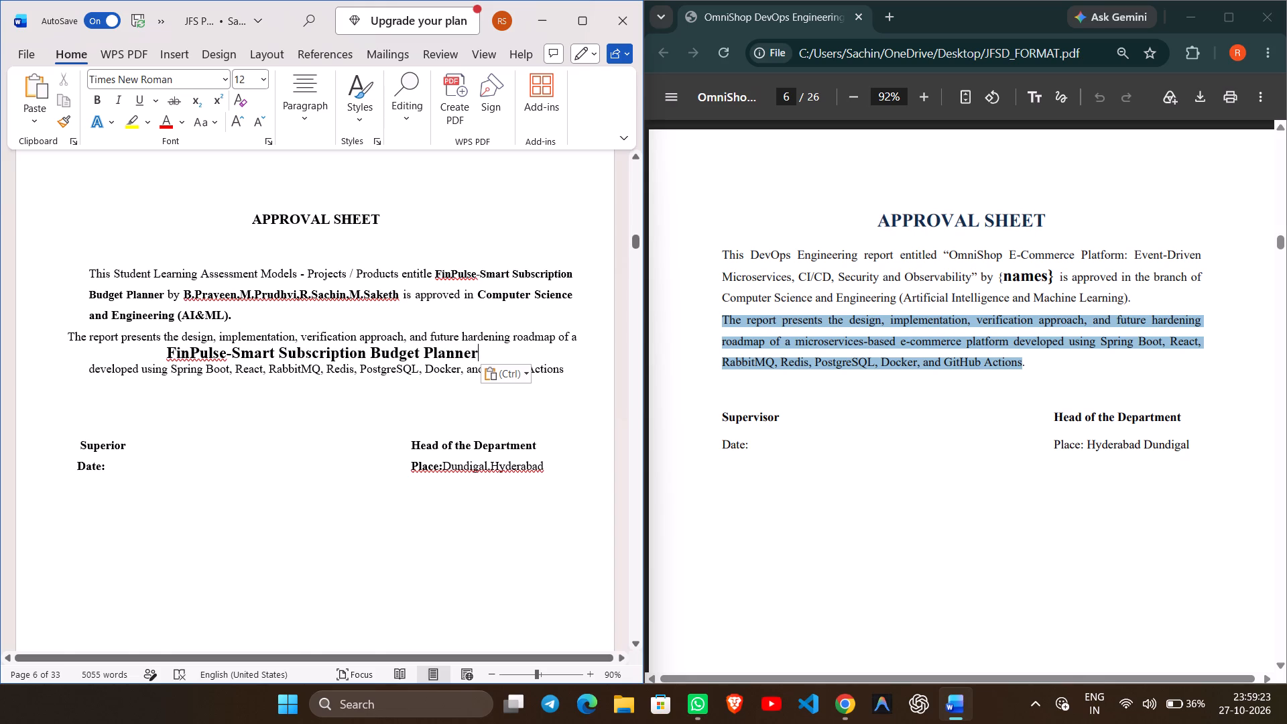
pyautogui.moveTo(463, 351); pyautogui.dragTo(202, 346)
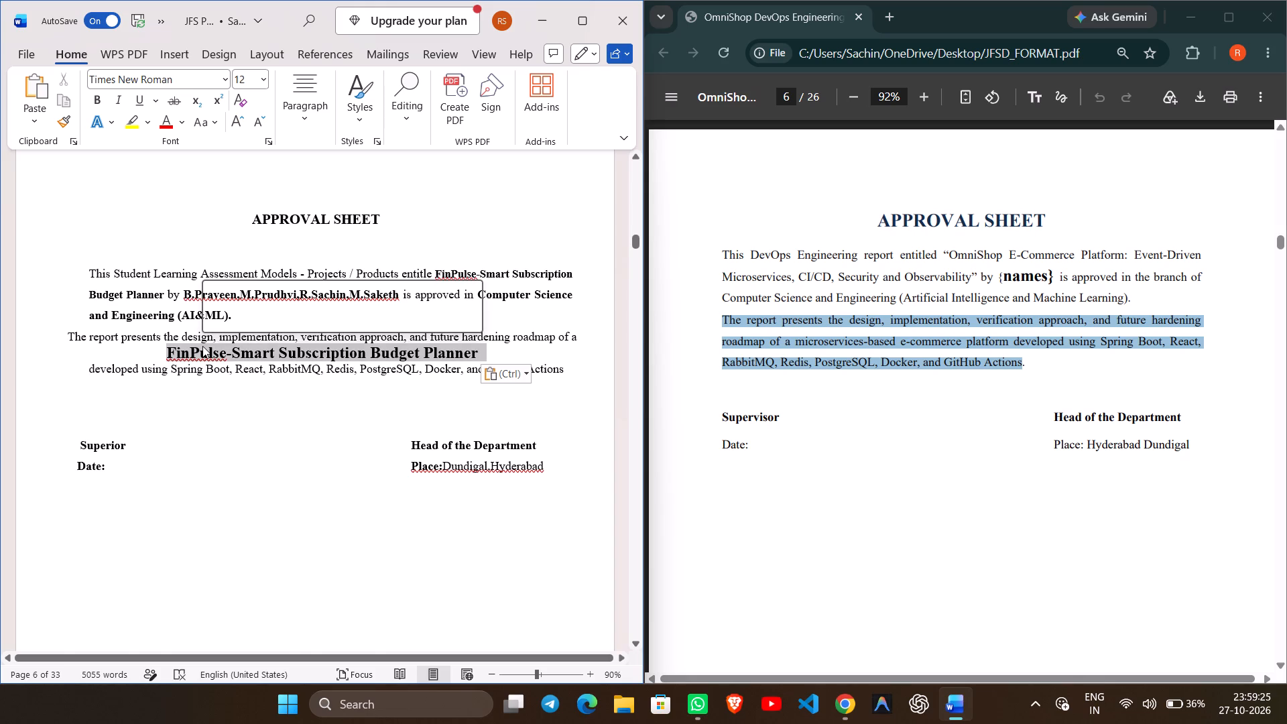
pyautogui.click(223, 312)
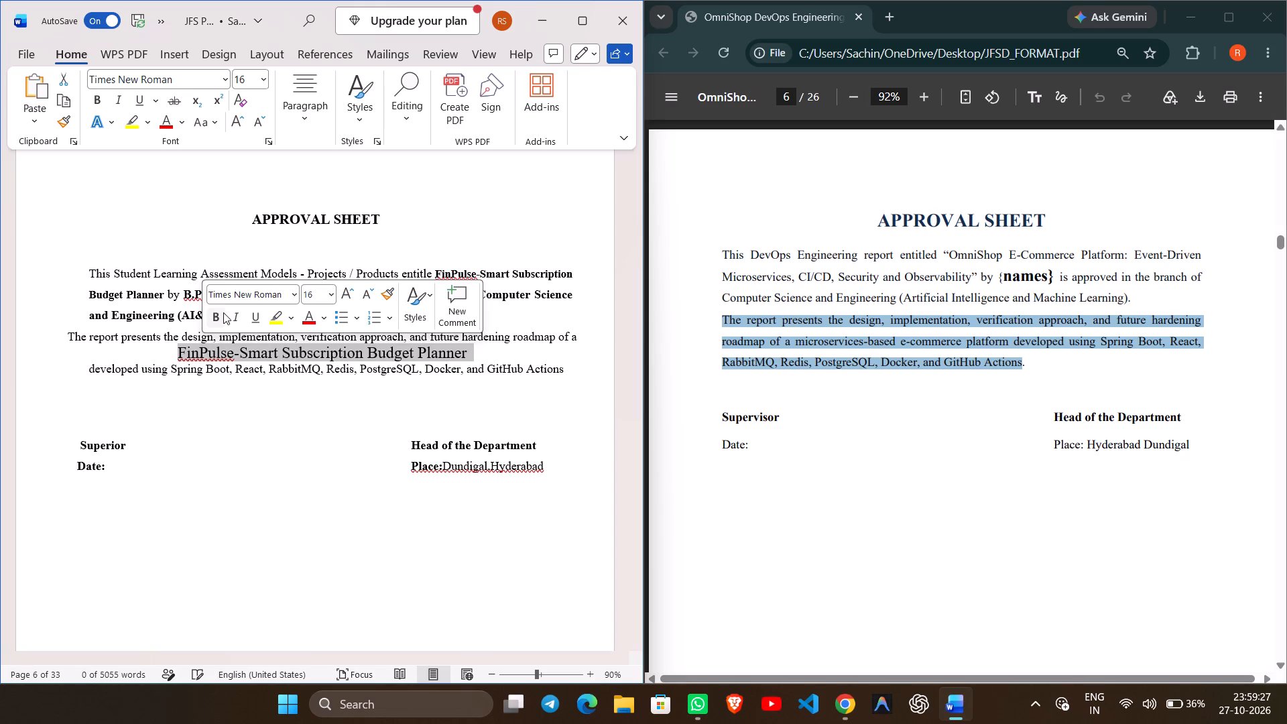
pyautogui.click(236, 421)
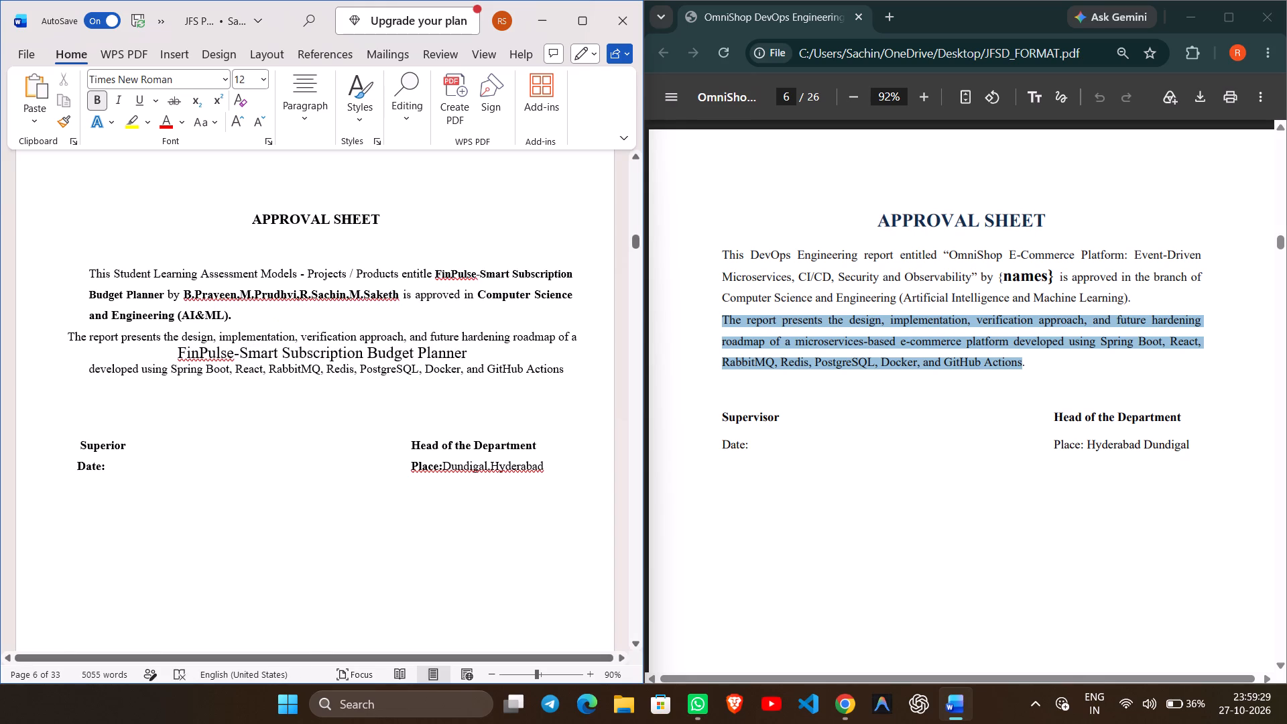
# Set the font size of the inserted project title and the text line before it to 12.
pyautogui.doubleClick(193, 367)
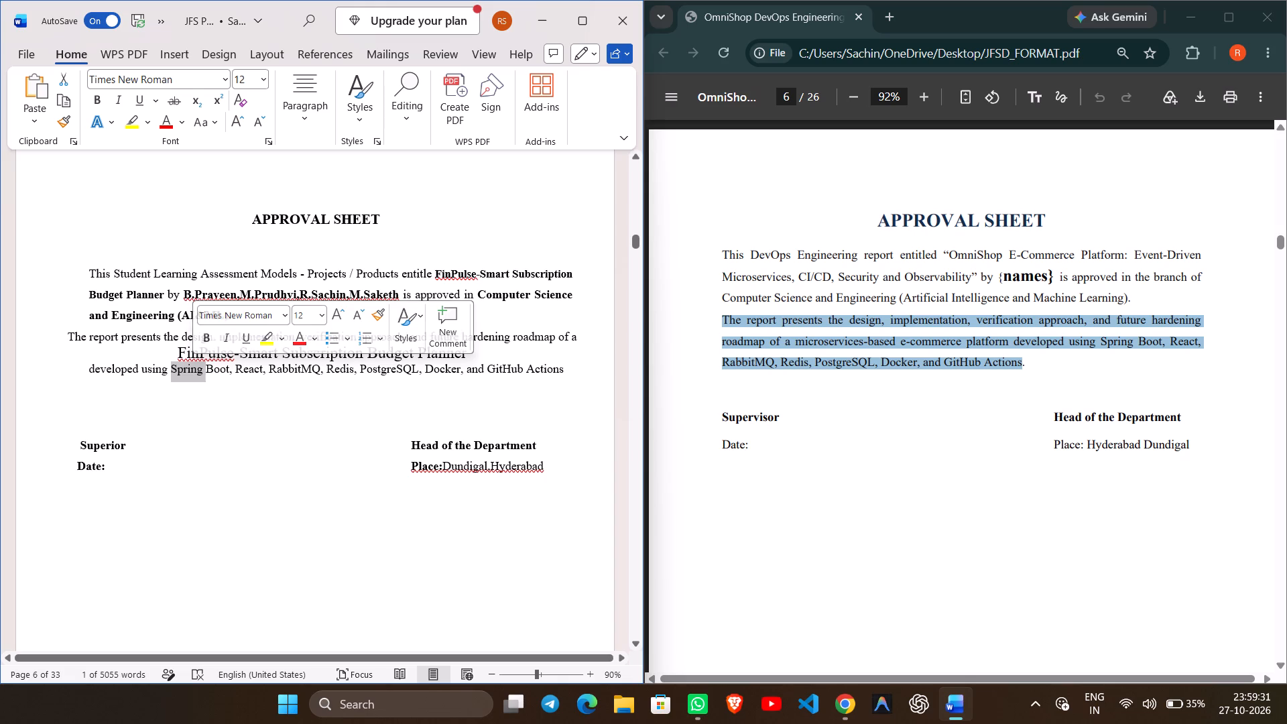
pyautogui.click(203, 432)
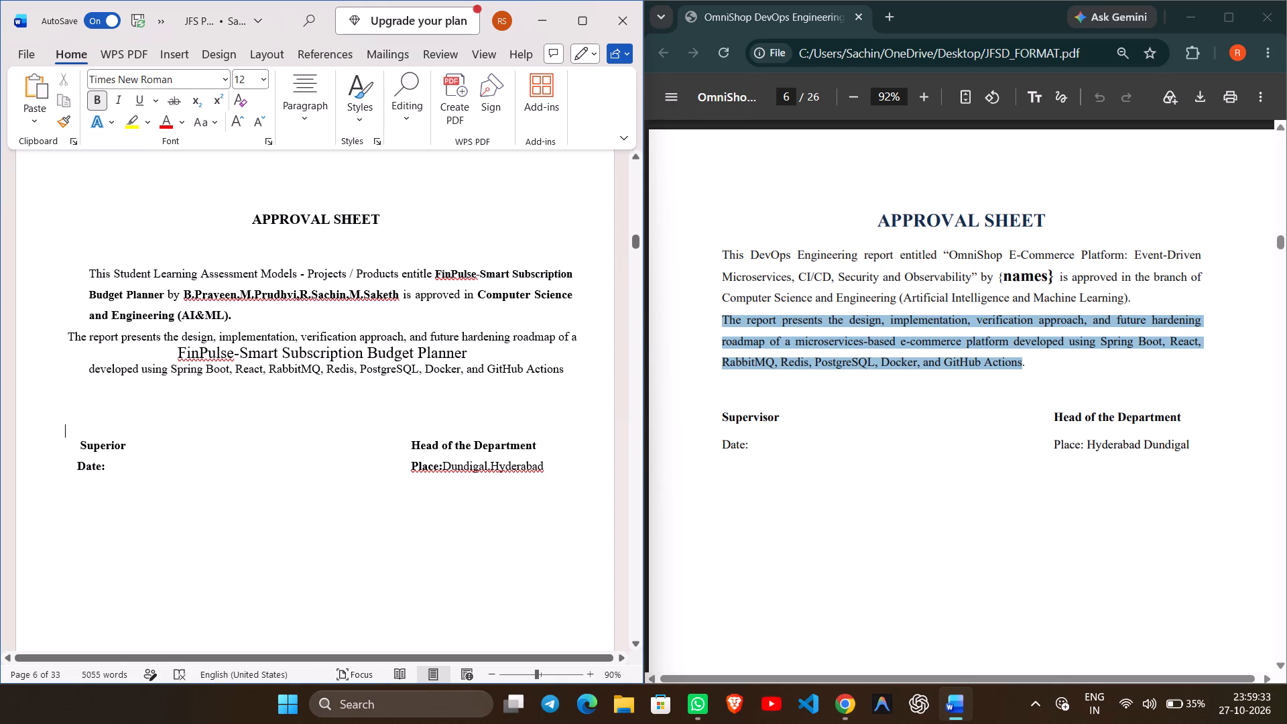
pyautogui.tripleClick(483, 356)
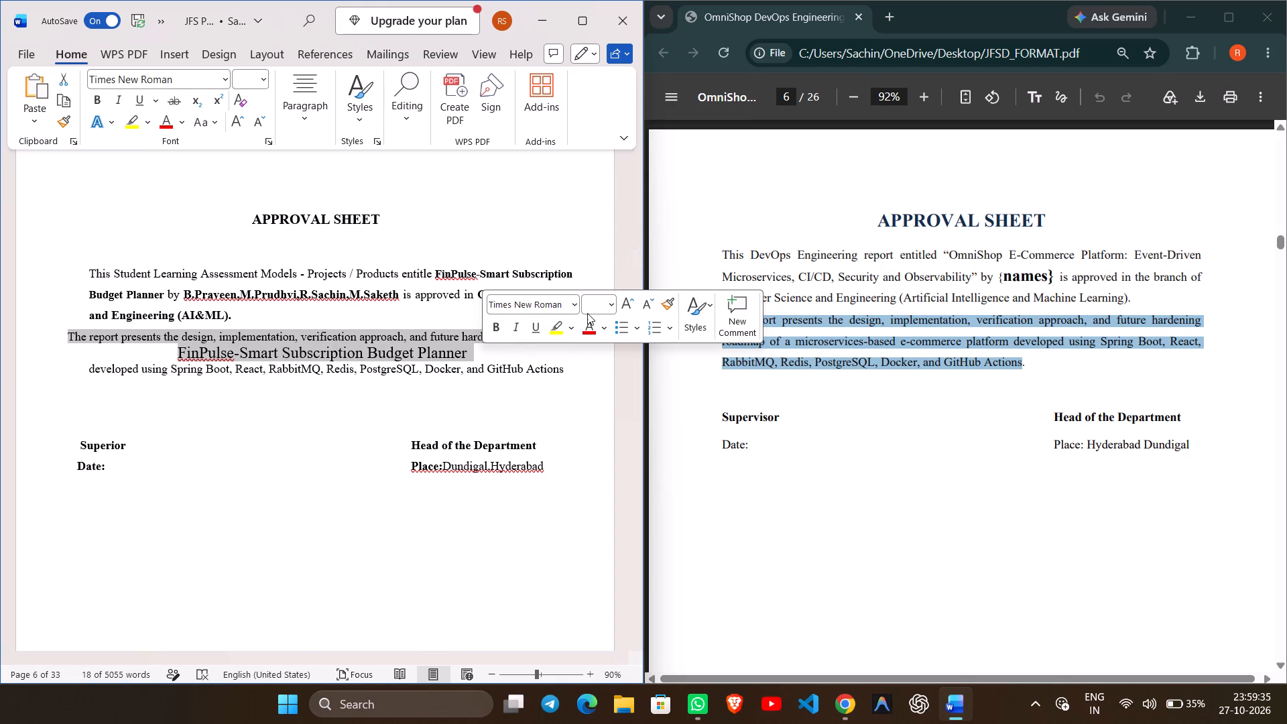
pyautogui.click(610, 306)
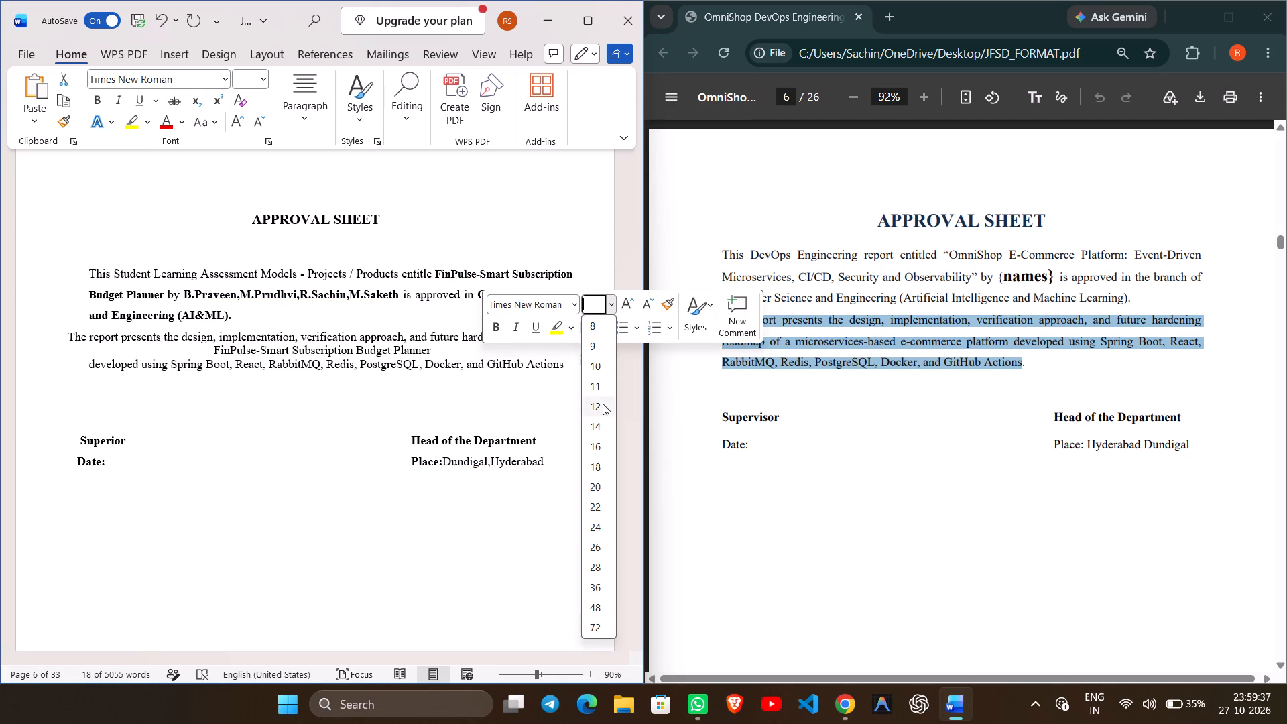
pyautogui.click(603, 404)
pyautogui.click(339, 432)
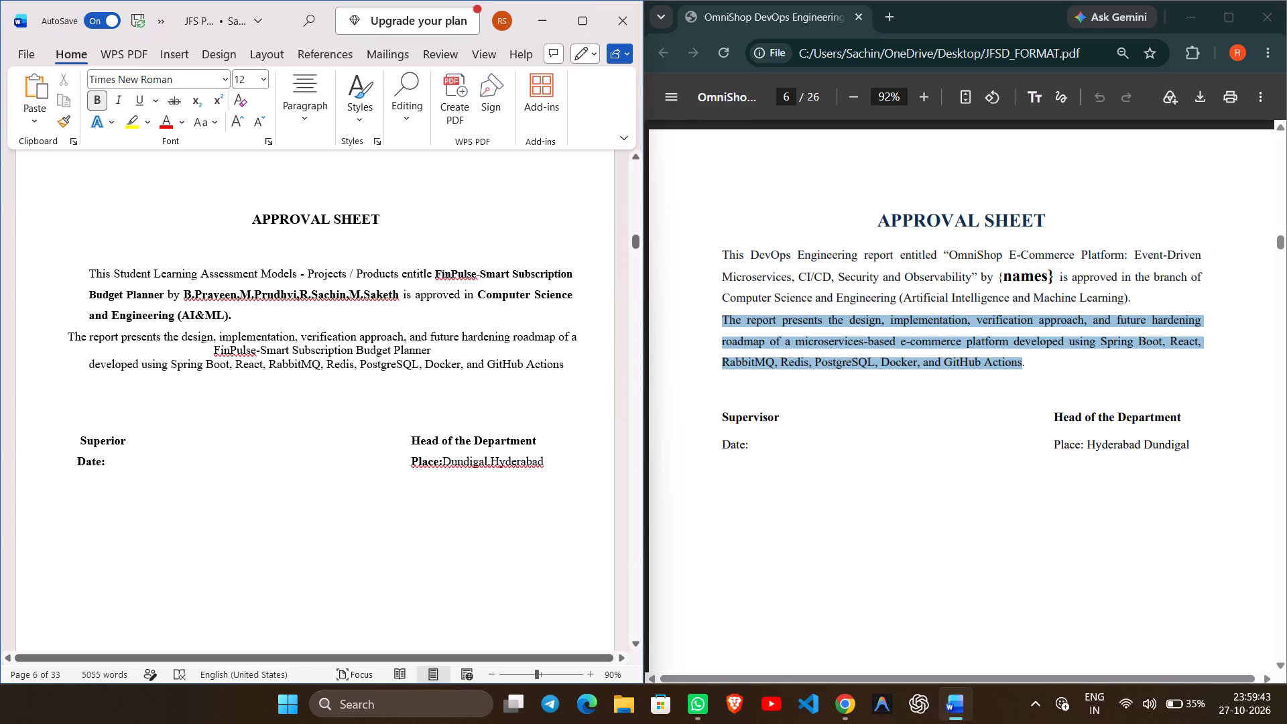
# Delete the article "a" before the inserted project title in the approval sheet paragraph.
pyautogui.click(212, 347)
pyautogui.press('BackSpace')
pyautogui.press('BackSpace')
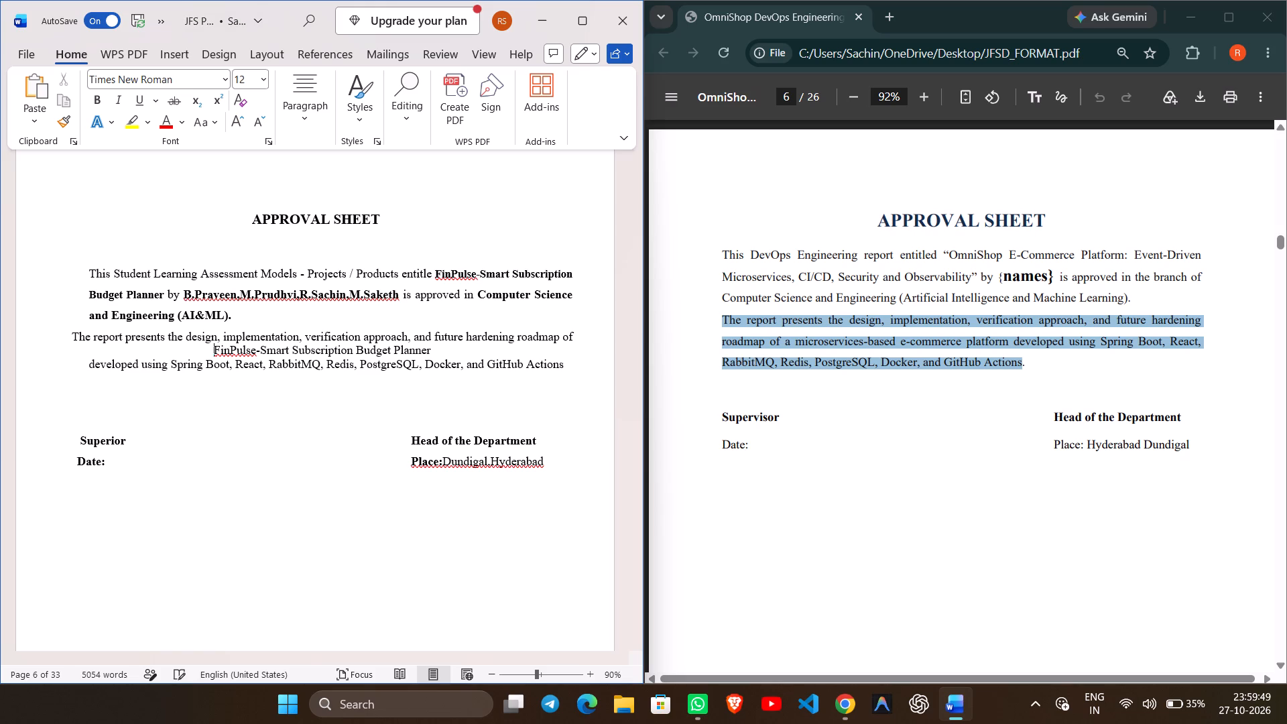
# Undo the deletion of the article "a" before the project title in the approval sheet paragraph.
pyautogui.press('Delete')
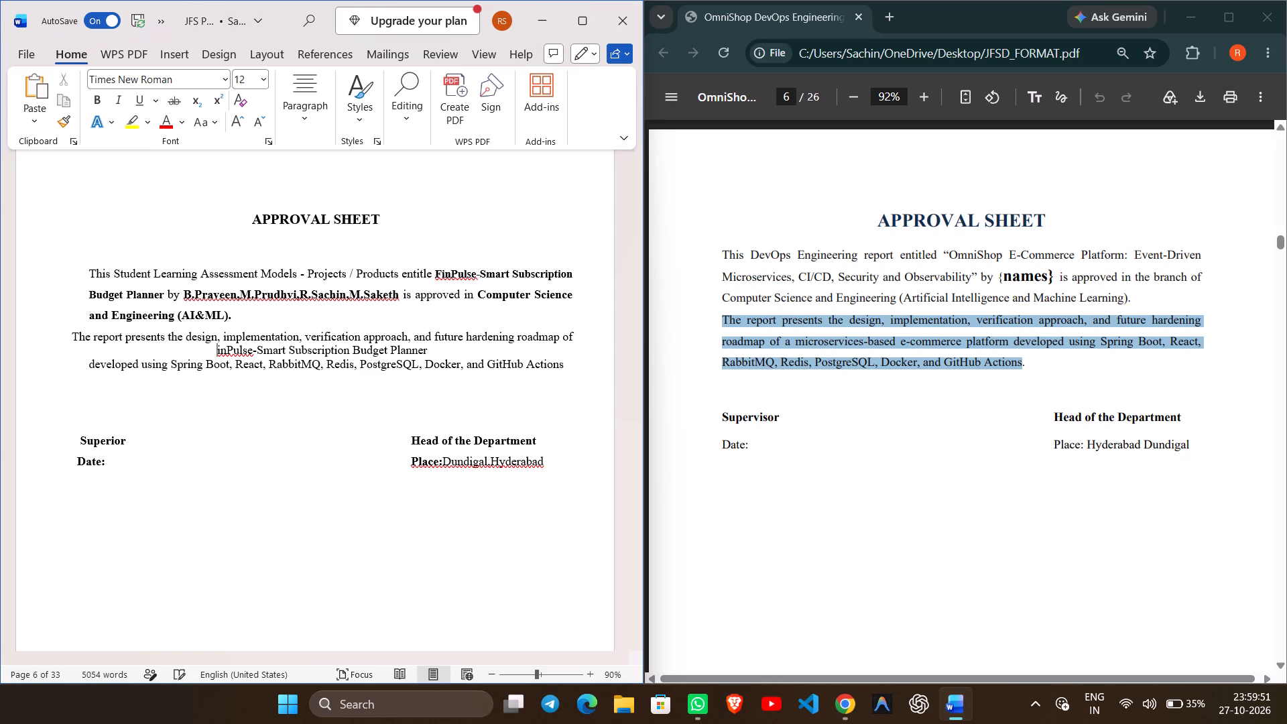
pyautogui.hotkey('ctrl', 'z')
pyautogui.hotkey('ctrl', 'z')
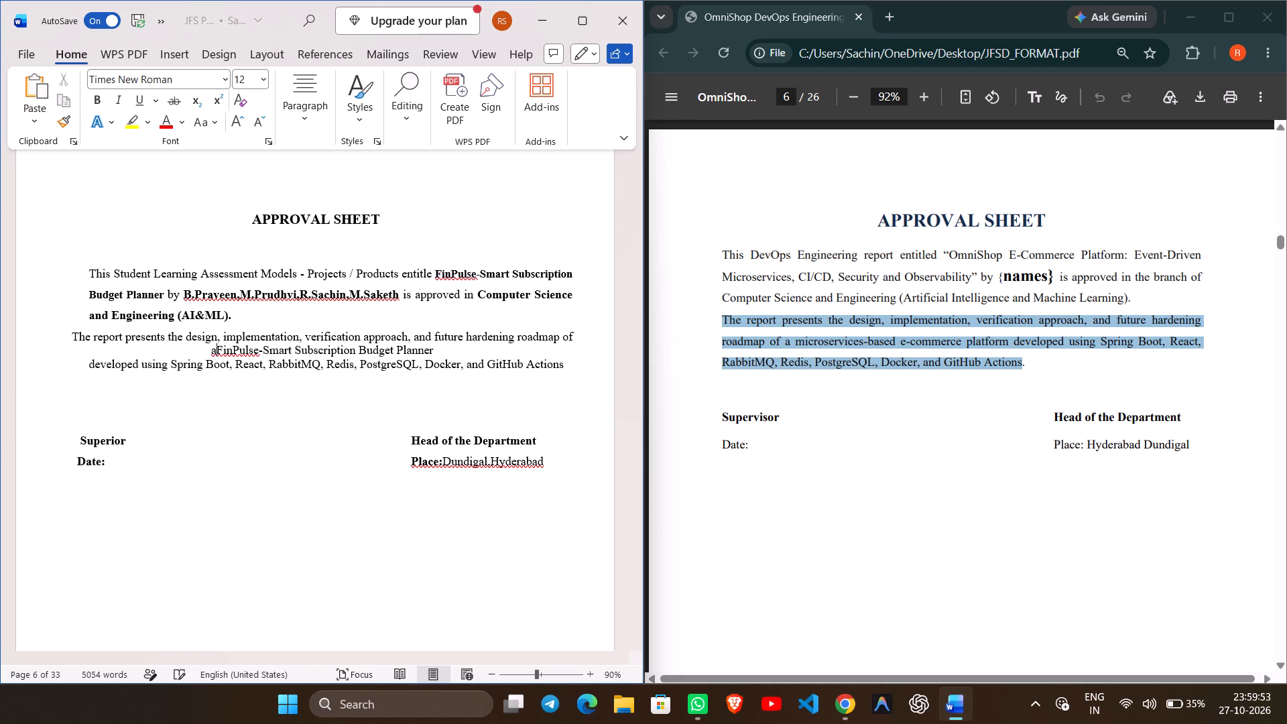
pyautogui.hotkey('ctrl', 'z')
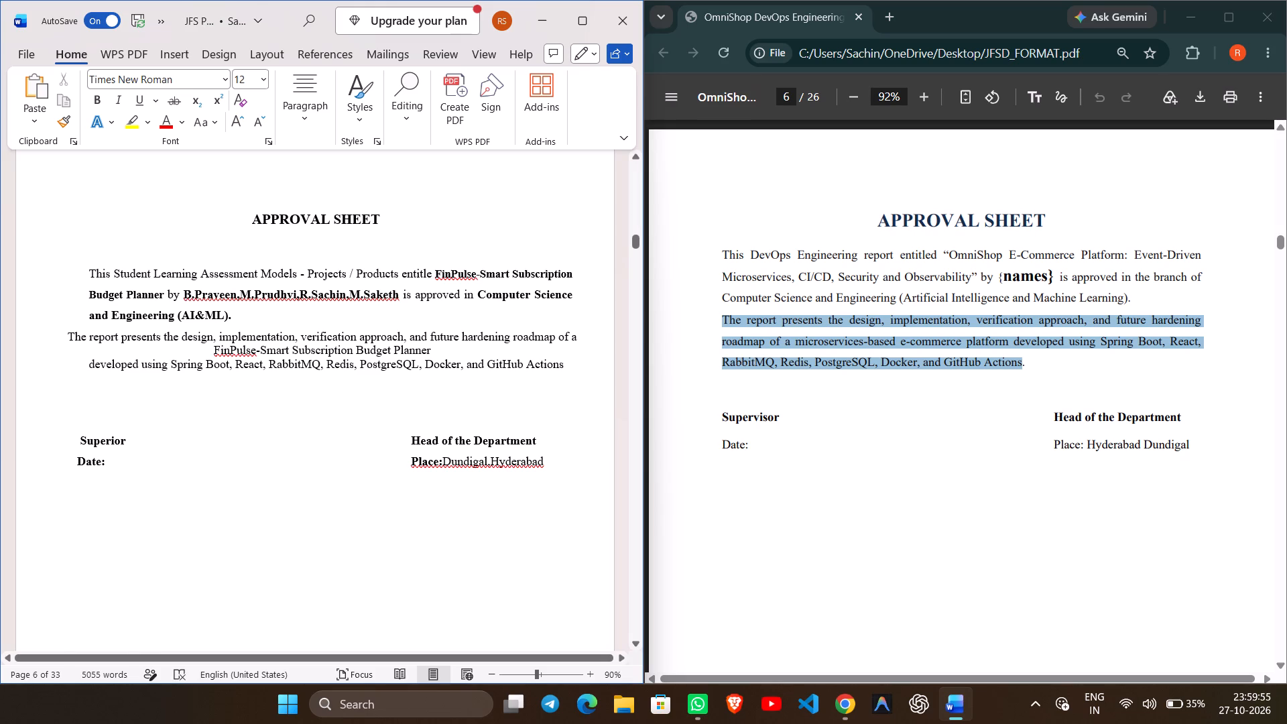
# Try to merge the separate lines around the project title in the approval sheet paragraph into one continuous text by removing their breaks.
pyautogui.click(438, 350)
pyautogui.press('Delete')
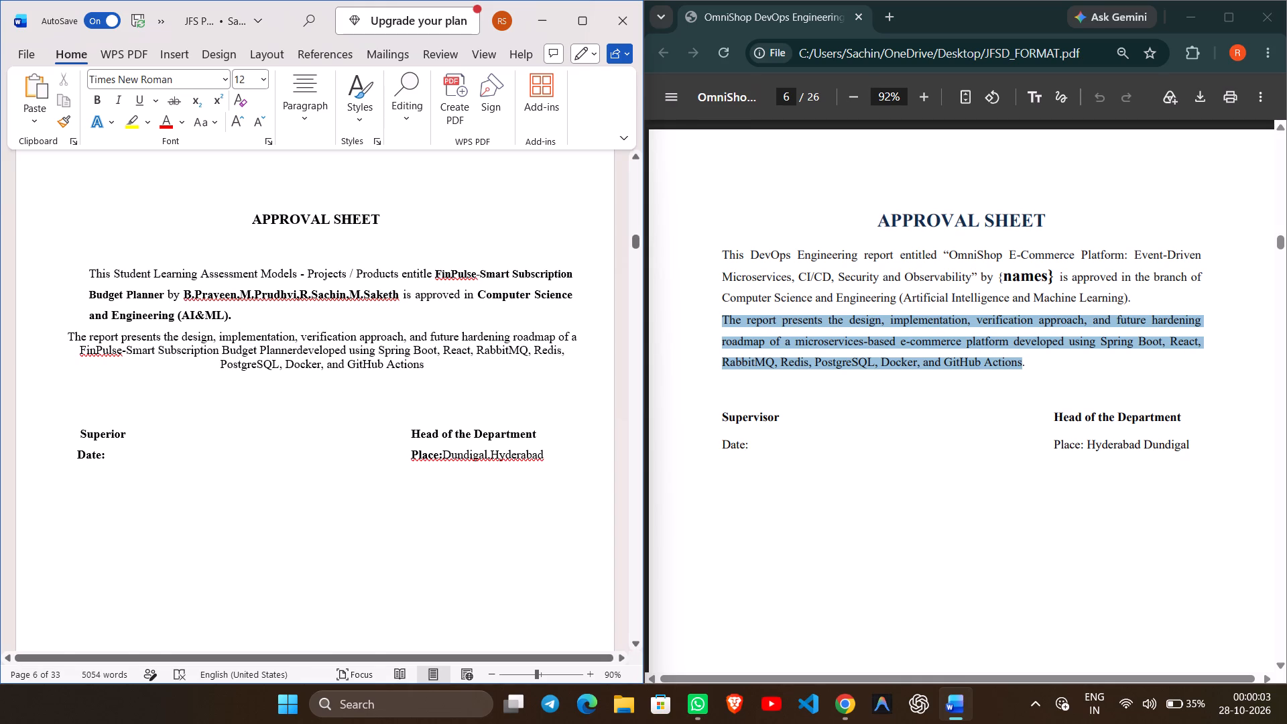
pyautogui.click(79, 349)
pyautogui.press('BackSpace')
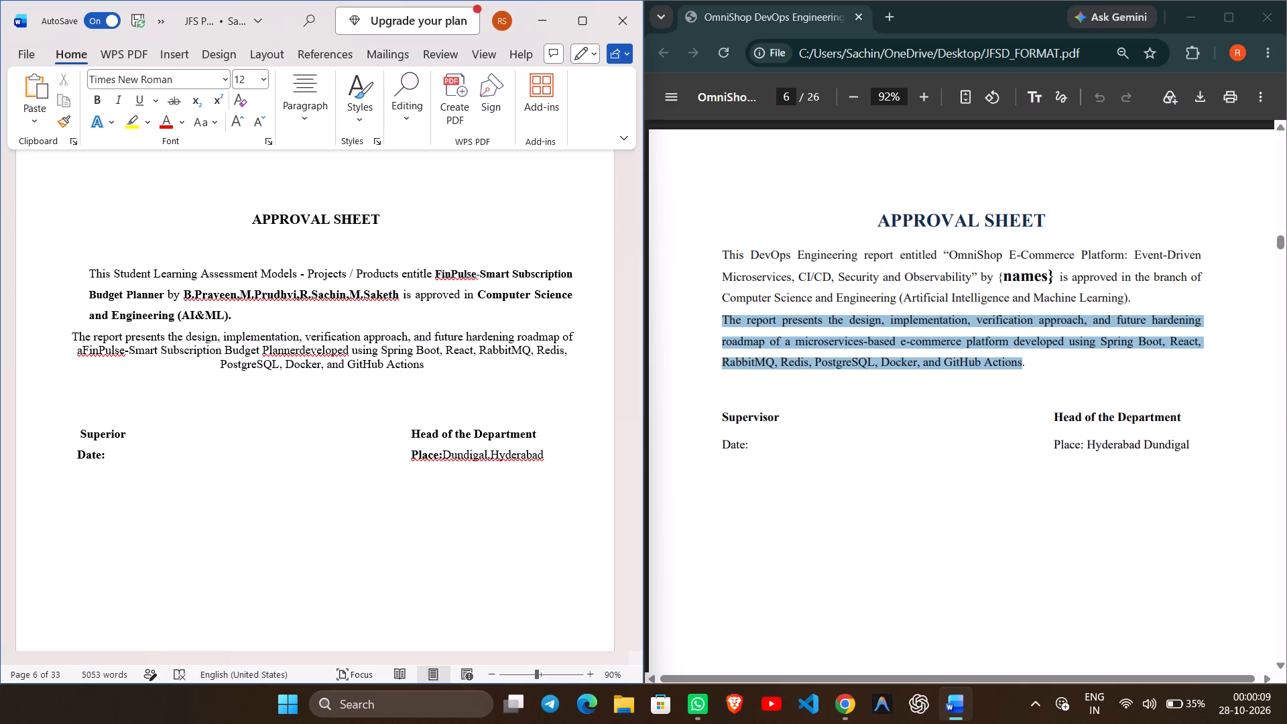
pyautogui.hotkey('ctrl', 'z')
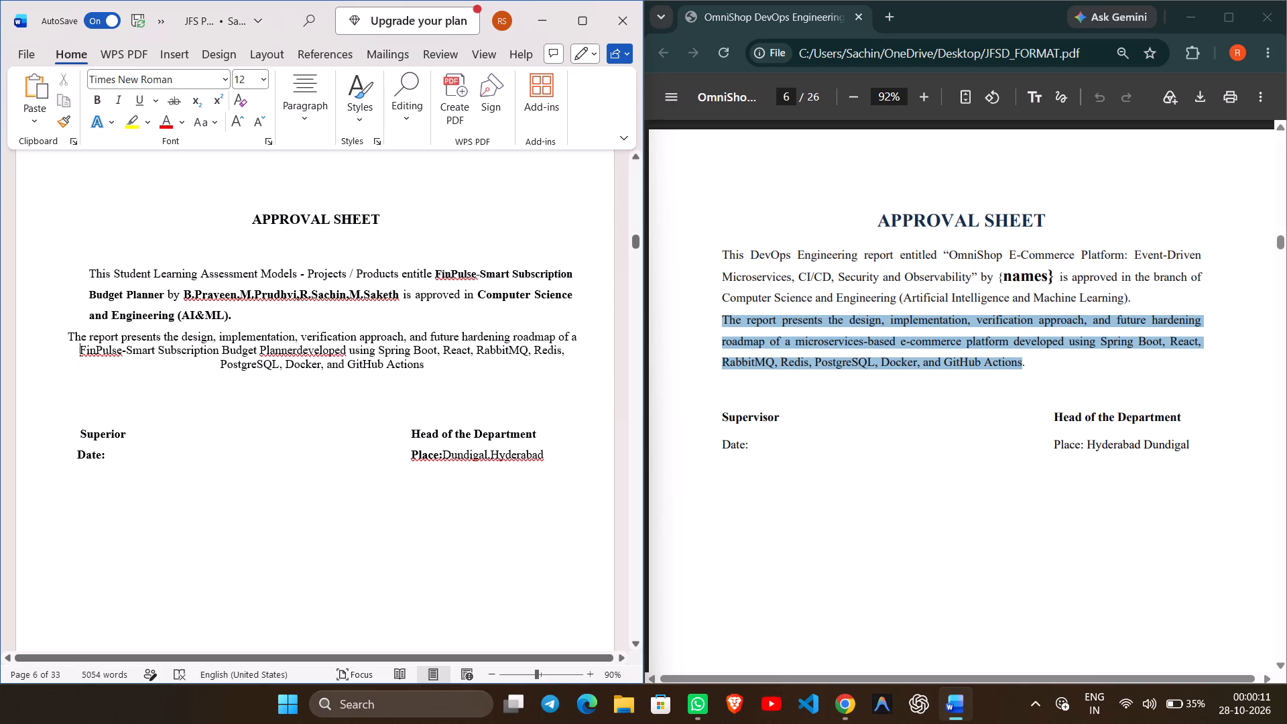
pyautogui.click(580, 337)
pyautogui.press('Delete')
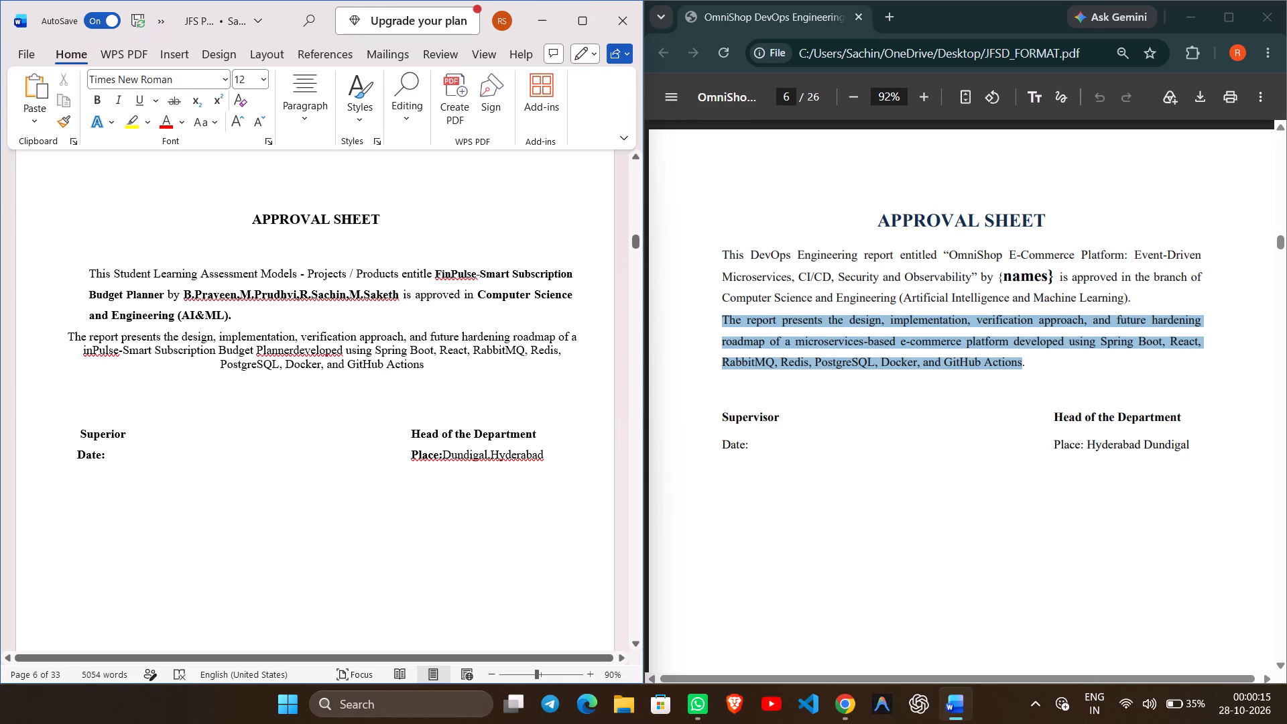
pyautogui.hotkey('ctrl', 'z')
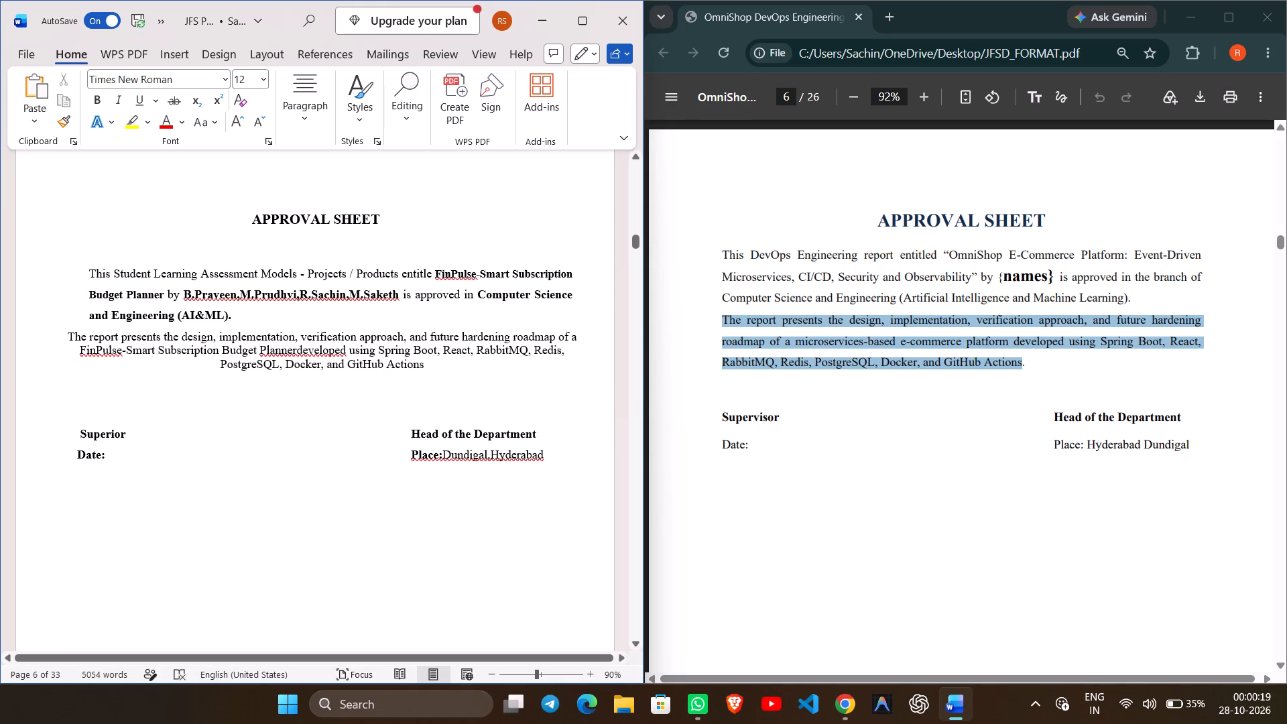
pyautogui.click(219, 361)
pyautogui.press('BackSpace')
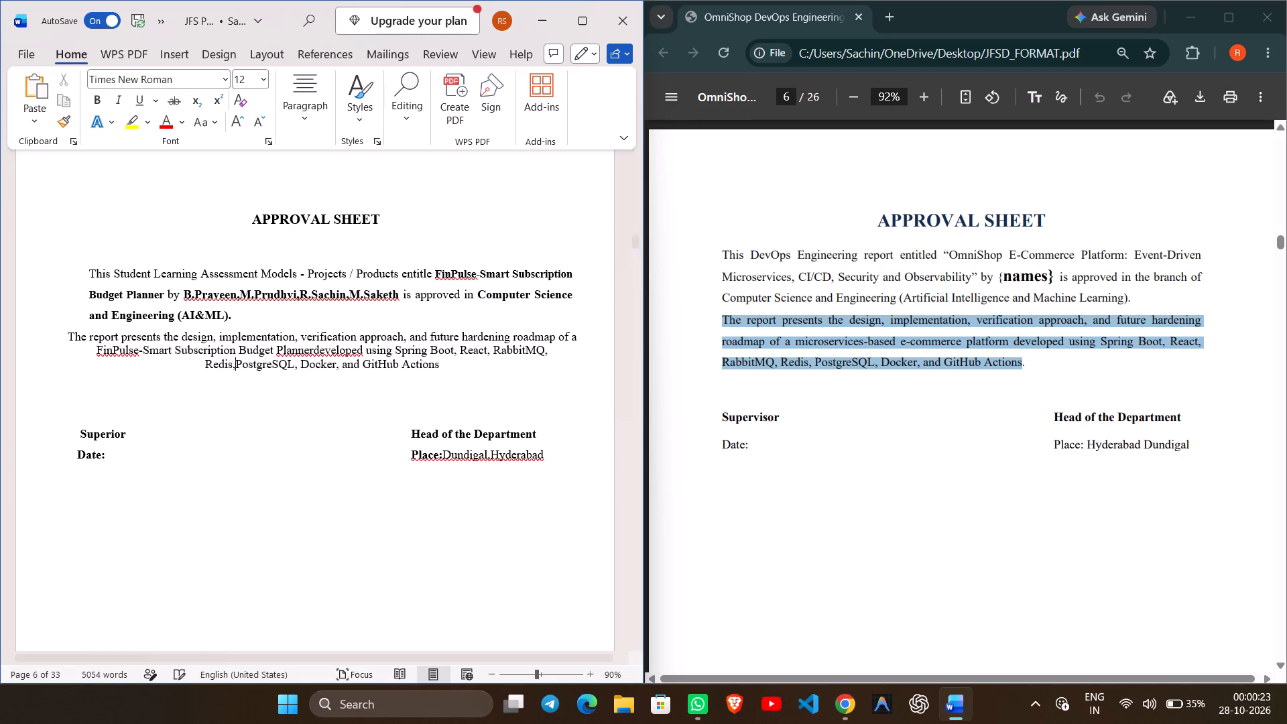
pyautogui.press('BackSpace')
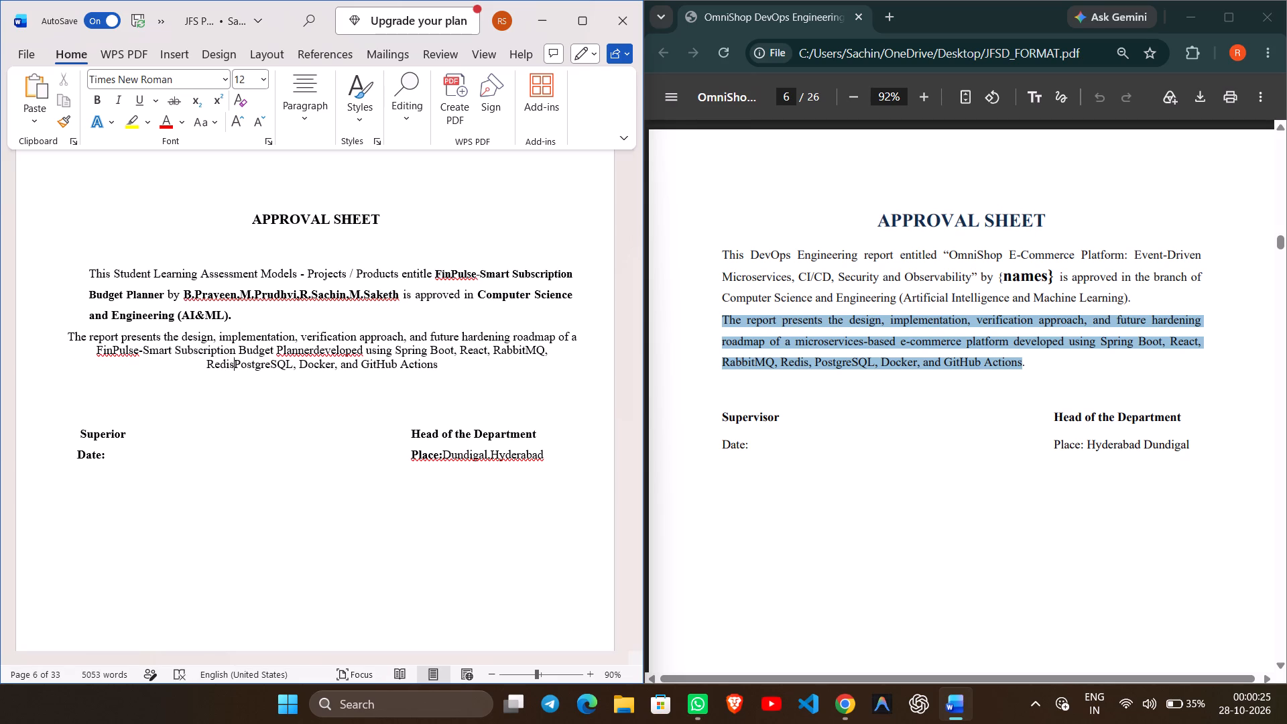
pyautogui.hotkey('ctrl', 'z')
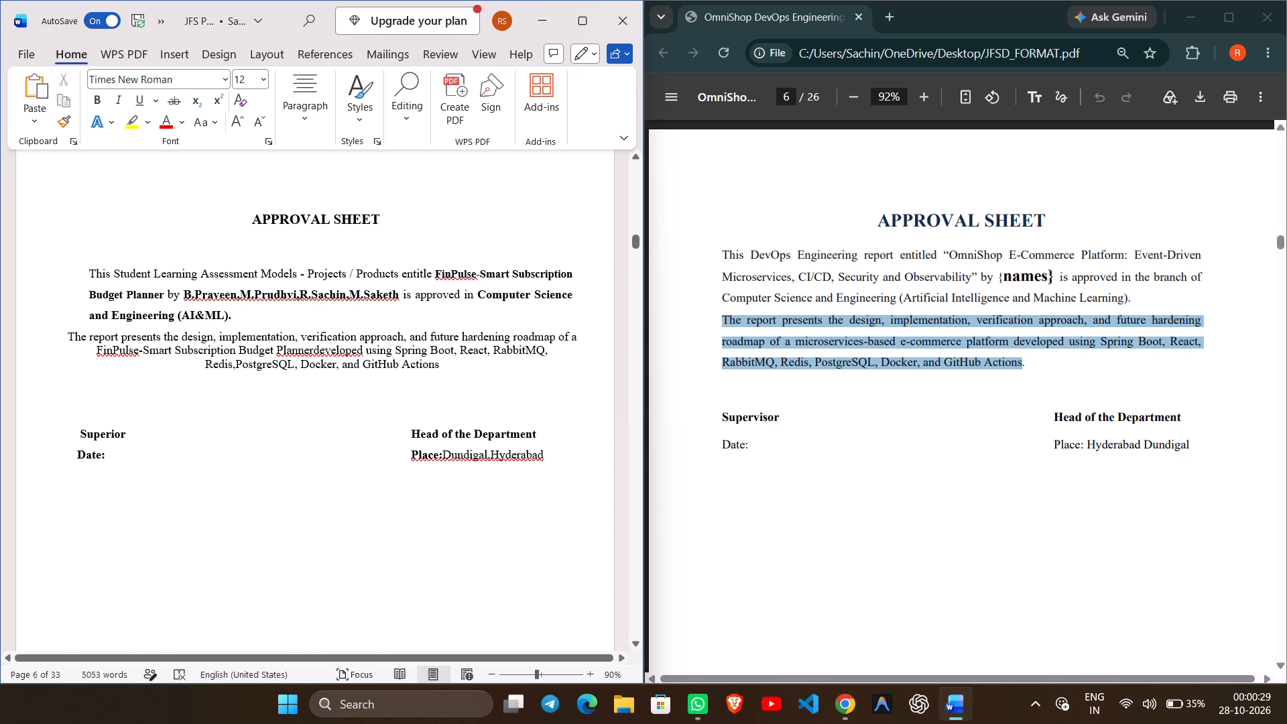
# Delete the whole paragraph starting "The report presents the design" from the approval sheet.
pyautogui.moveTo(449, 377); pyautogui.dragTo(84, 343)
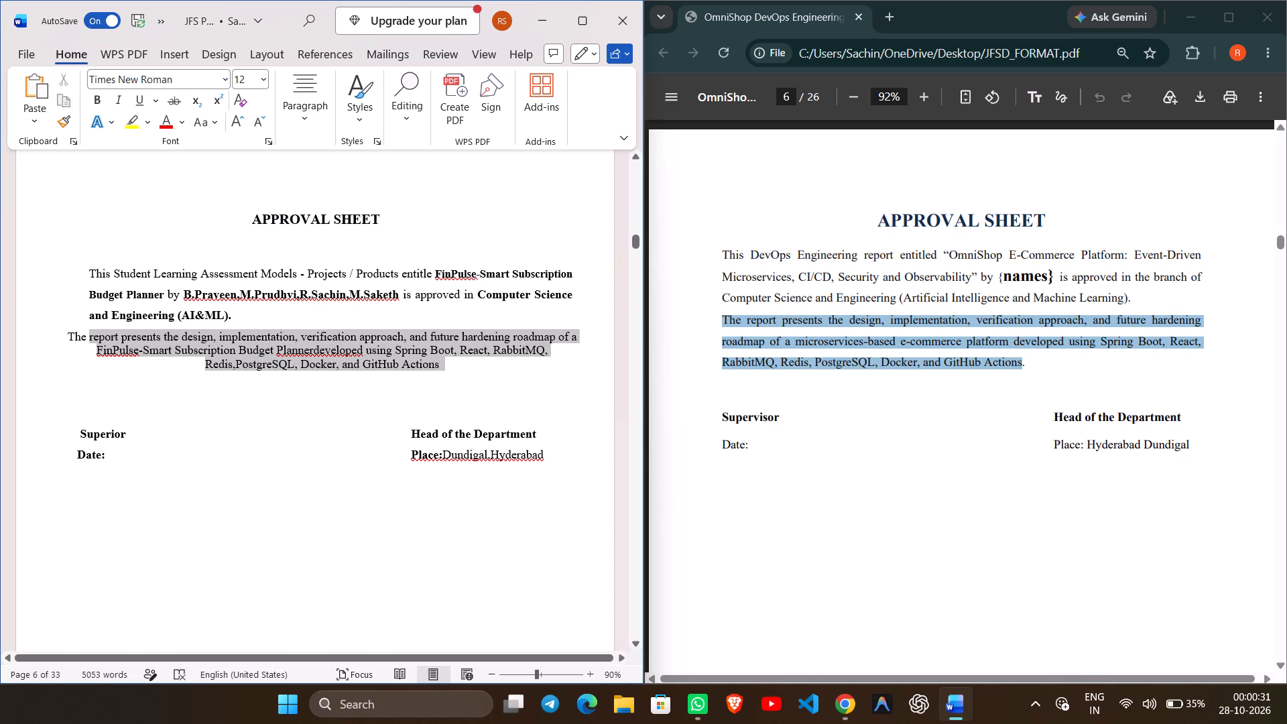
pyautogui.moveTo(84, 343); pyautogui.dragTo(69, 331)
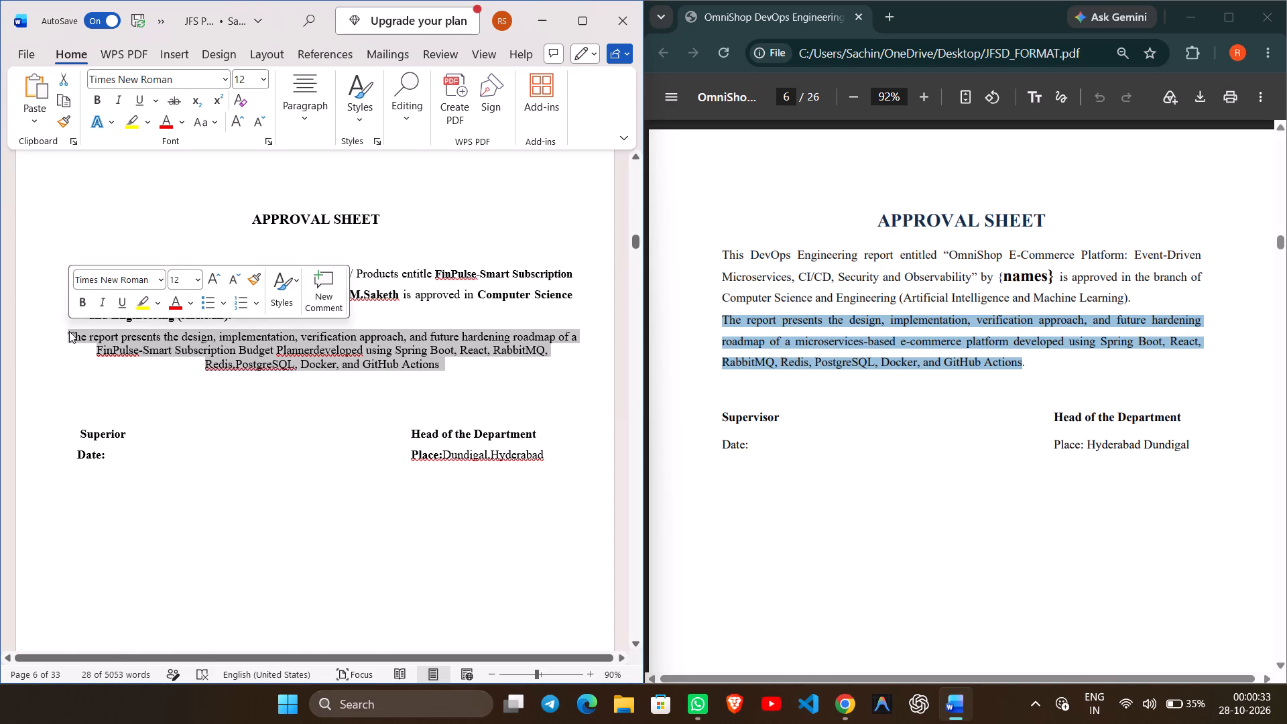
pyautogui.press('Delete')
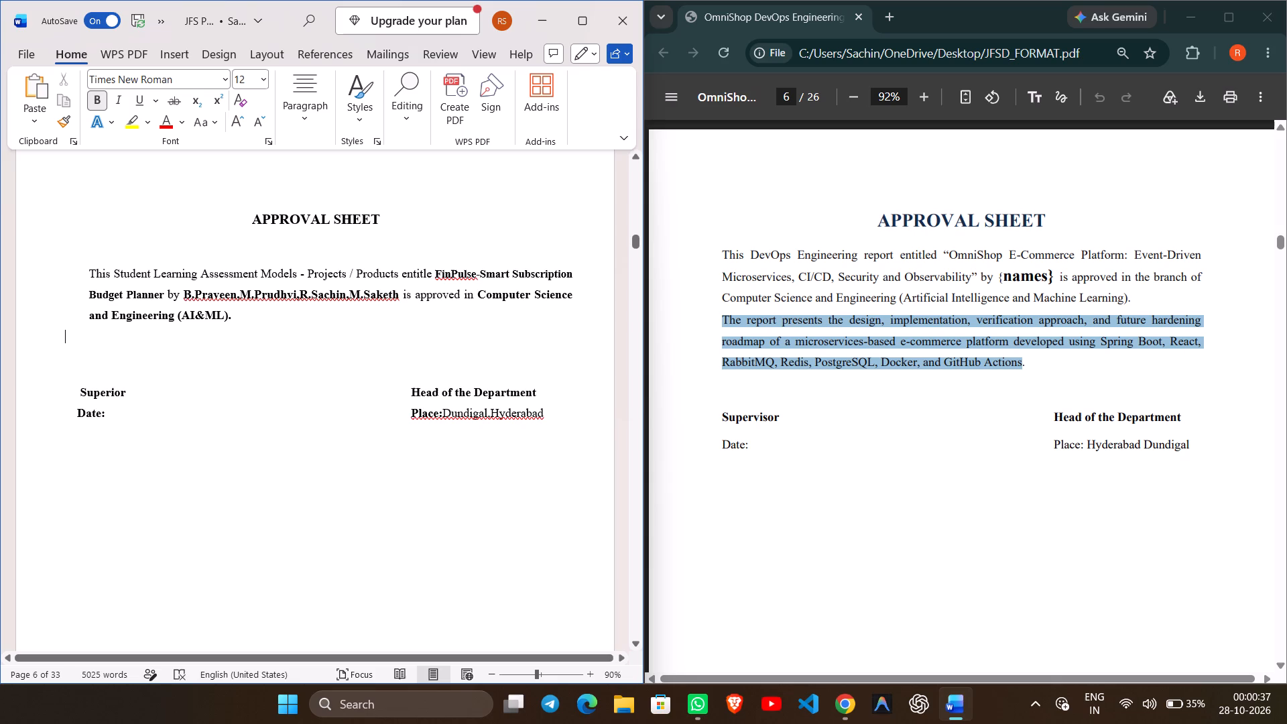
# Undo the edits to the approval sheet's second paragraph back to its wording "microservices-based e-commerce platform".
pyautogui.hotkey('ctrl', 'z')
pyautogui.hotkey('ctrl', 'z')
pyautogui.hotkey('ctrl', 'z')
pyautogui.hotkey('ctrl', 'z')
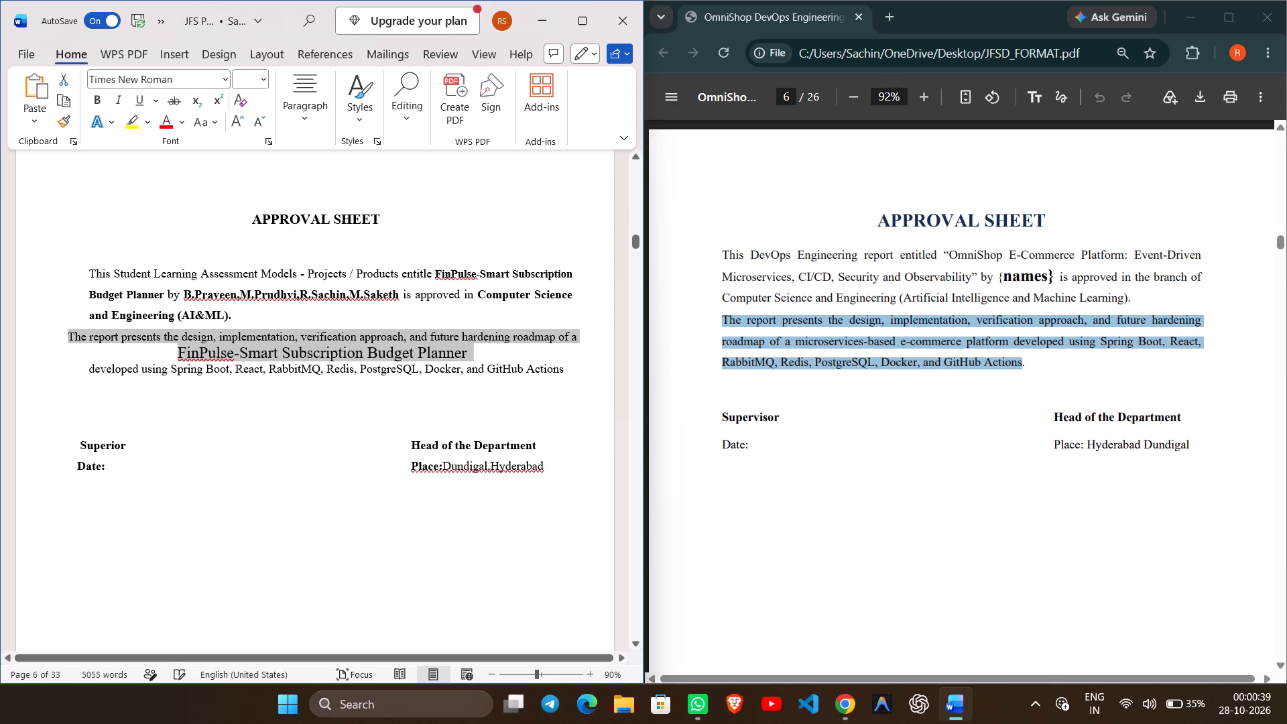
pyautogui.hotkey('ctrl', 'z')
pyautogui.hotkey('ctrl', 'z')
pyautogui.hotkey('ctrl', 'z')
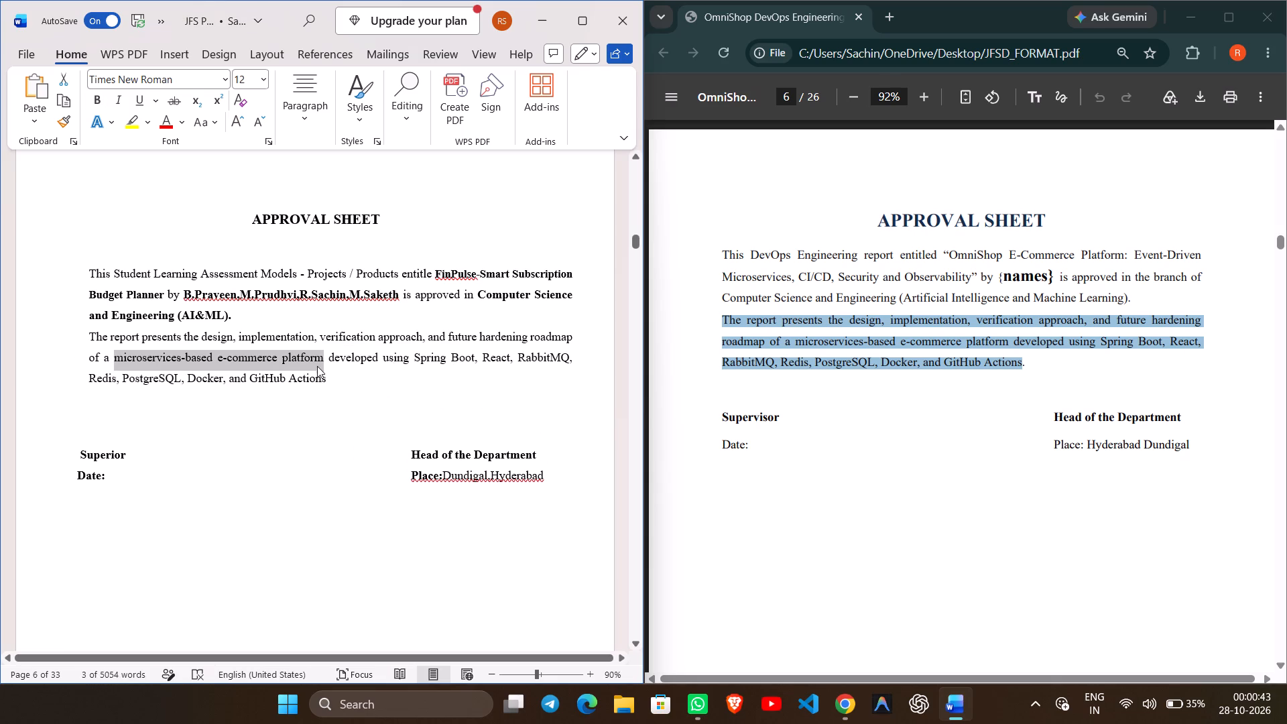
# Replace "microservices-based e-commerce platform" in the approval sheet paragraph with "FinPulse – Smart Subscription Budget Planner" copied from the Abstract's first sentence.
pyautogui.click(317, 396)
pyautogui.scroll(-4, 327, 457)
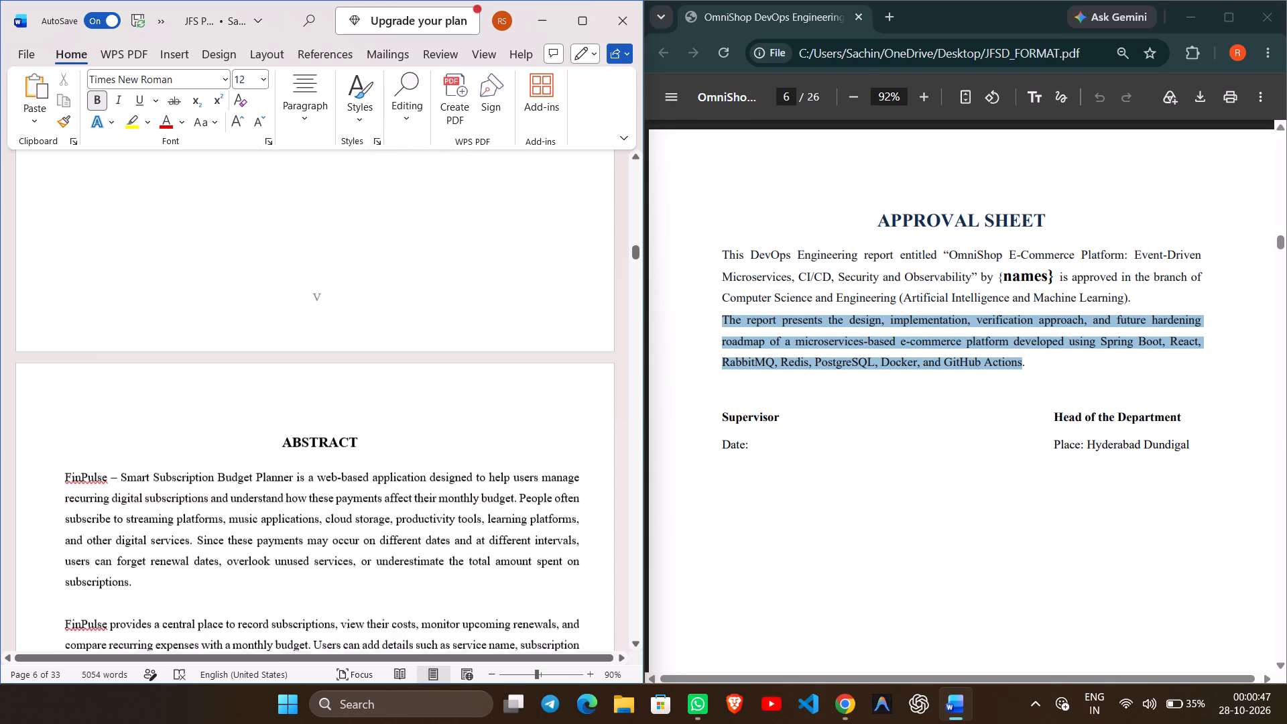
pyautogui.scroll(-1, 327, 457)
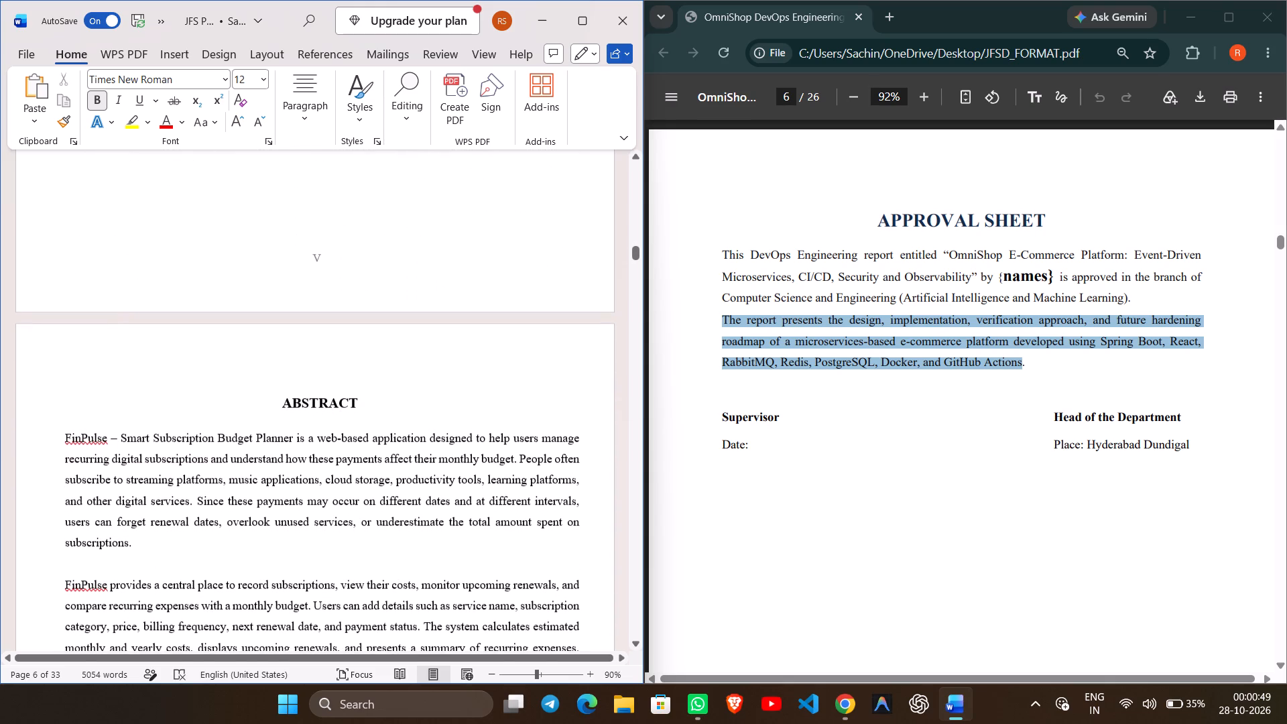
pyautogui.moveTo(294, 438); pyautogui.dragTo(156, 429)
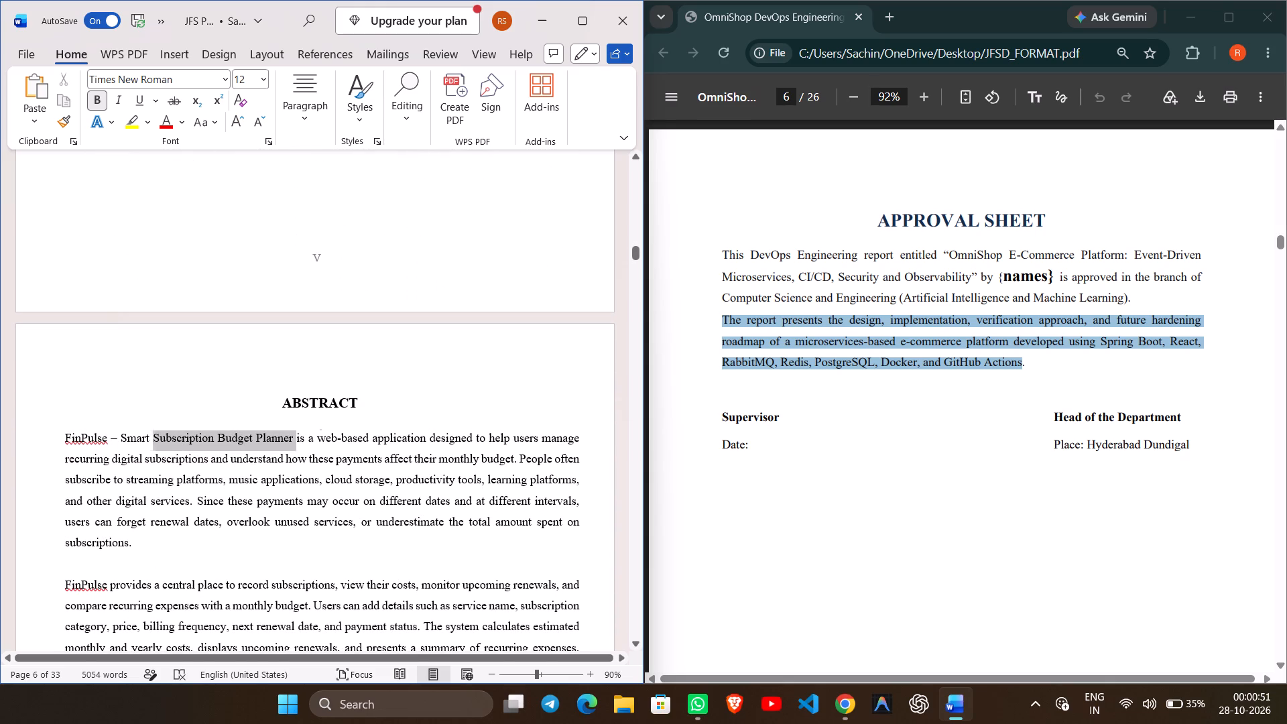
pyautogui.moveTo(156, 429); pyautogui.dragTo(109, 422)
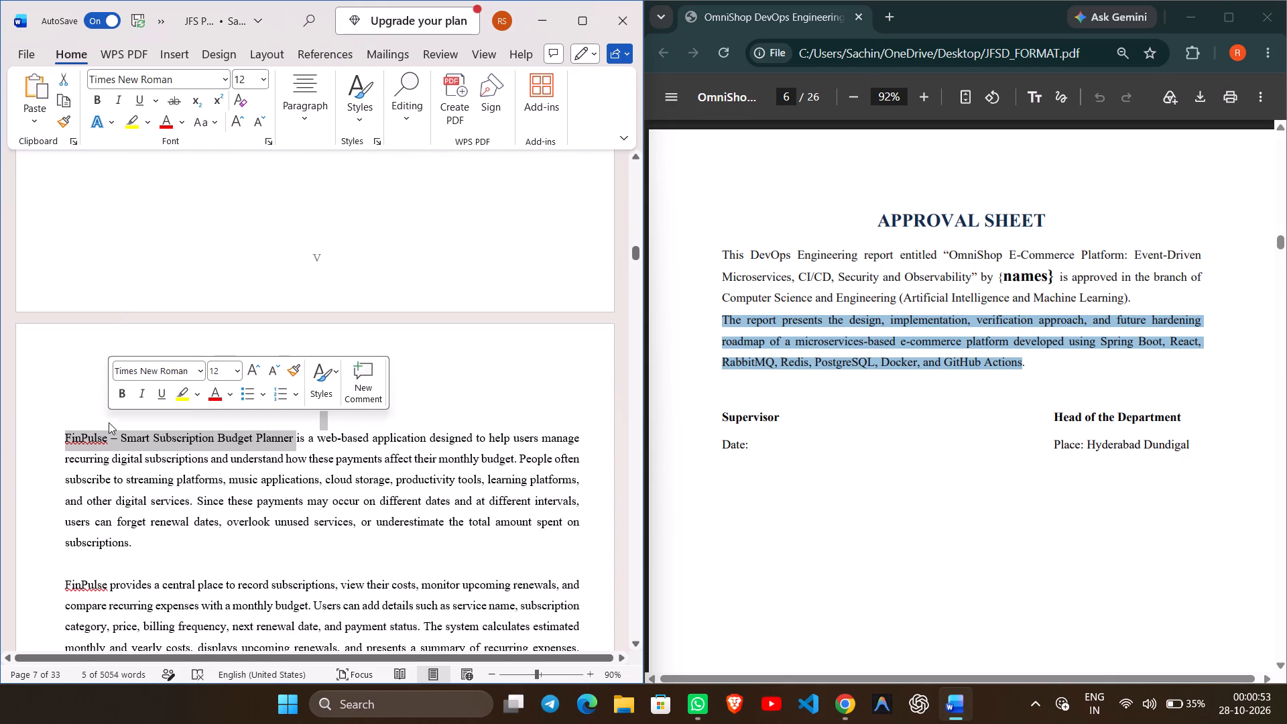
pyautogui.click(109, 422)
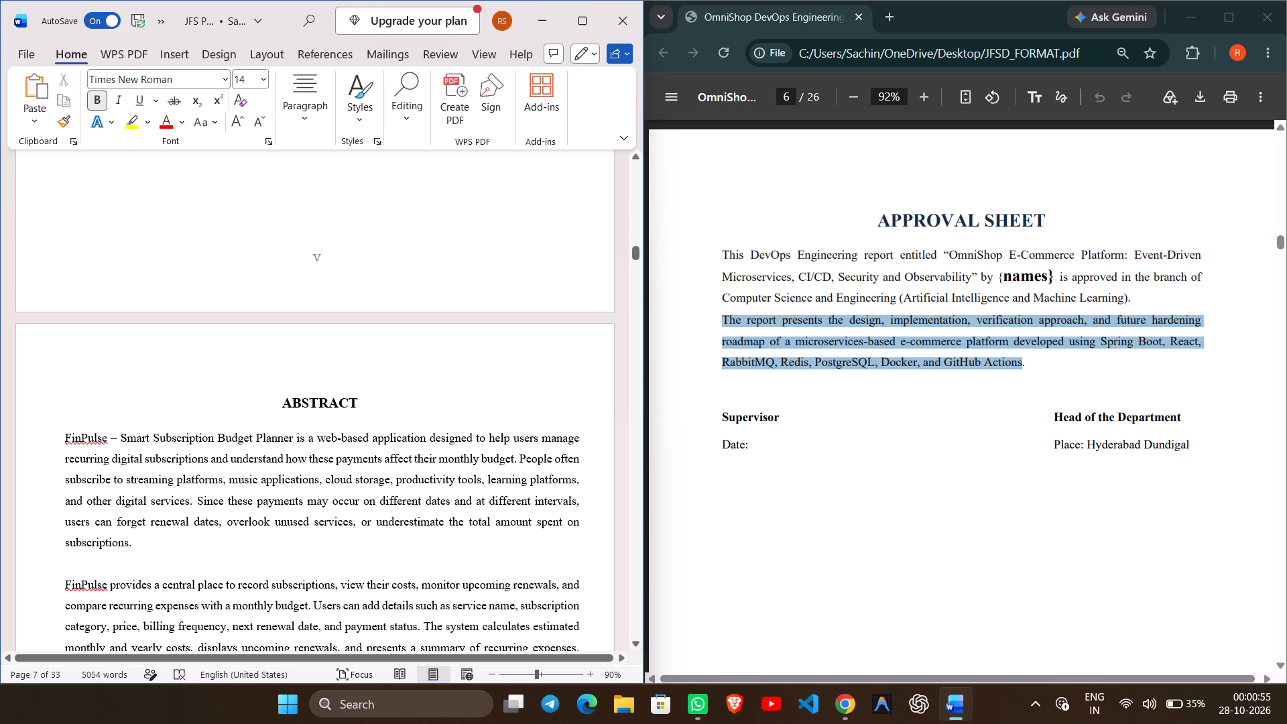
pyautogui.tripleClick(292, 438)
pyautogui.click(292, 438)
pyautogui.moveTo(292, 438); pyautogui.dragTo(87, 438)
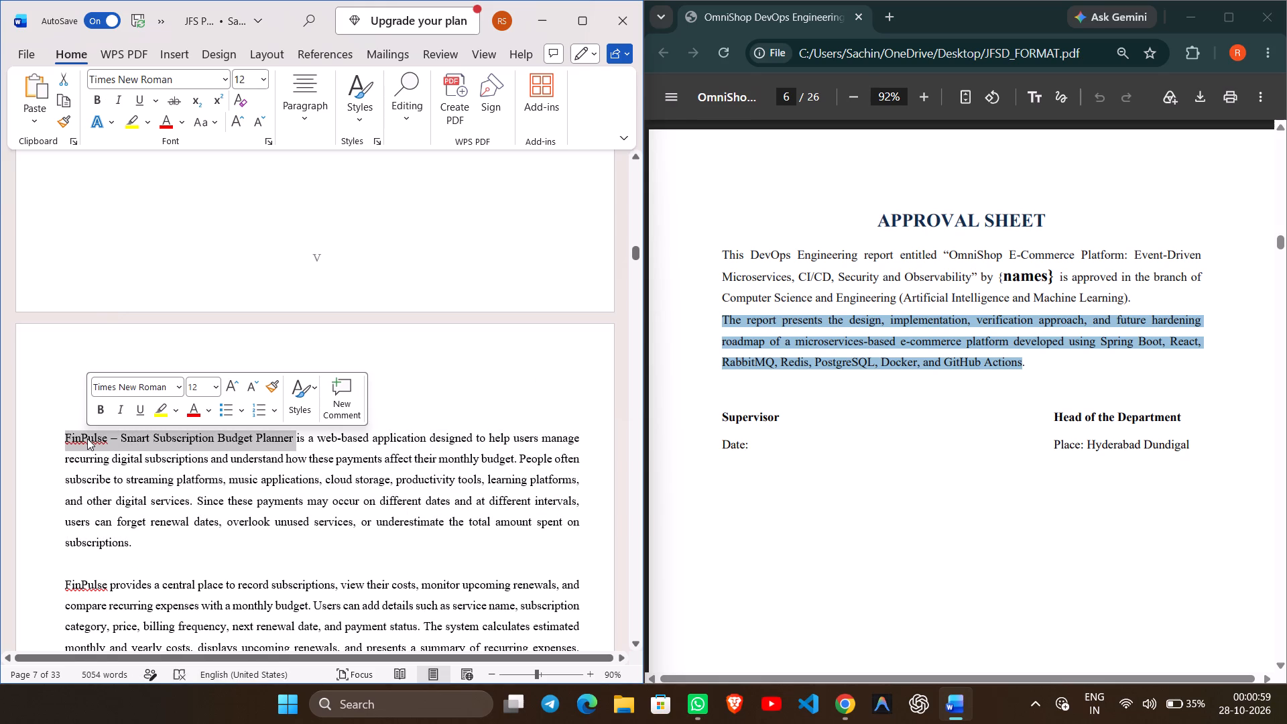
pyautogui.hotkey('ctrl', 'c')
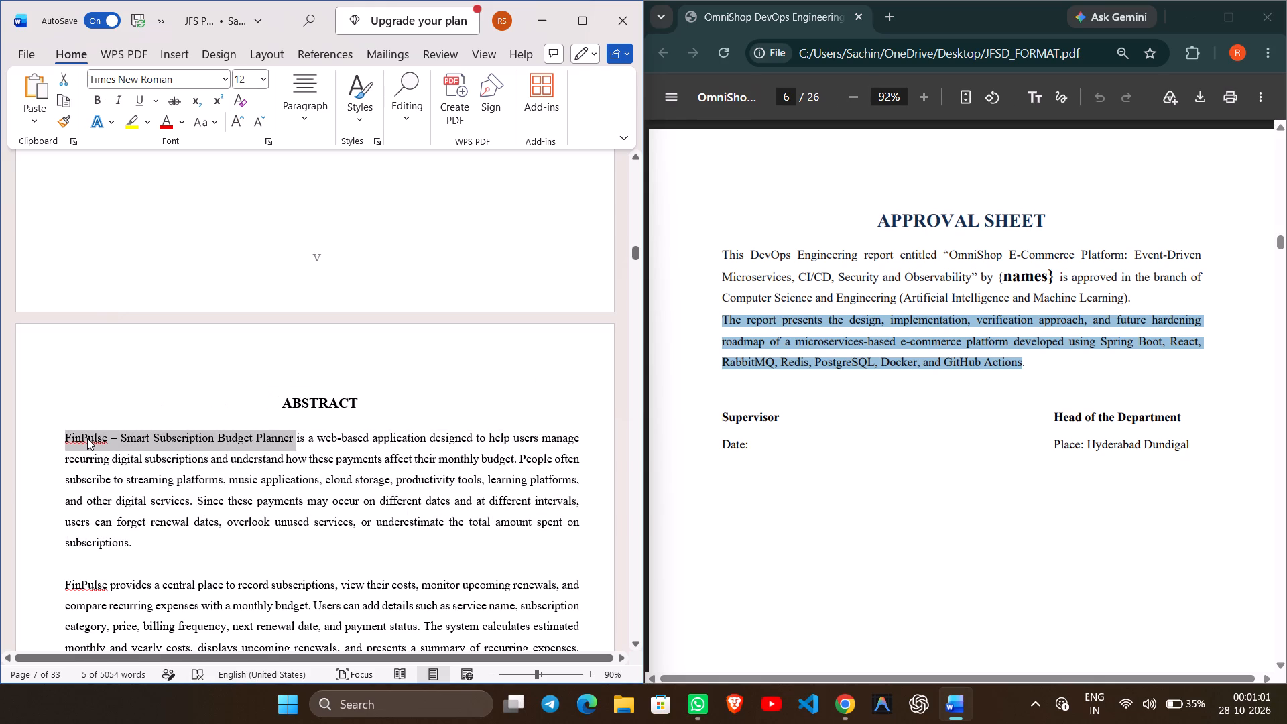
pyautogui.scroll(4, 87, 438)
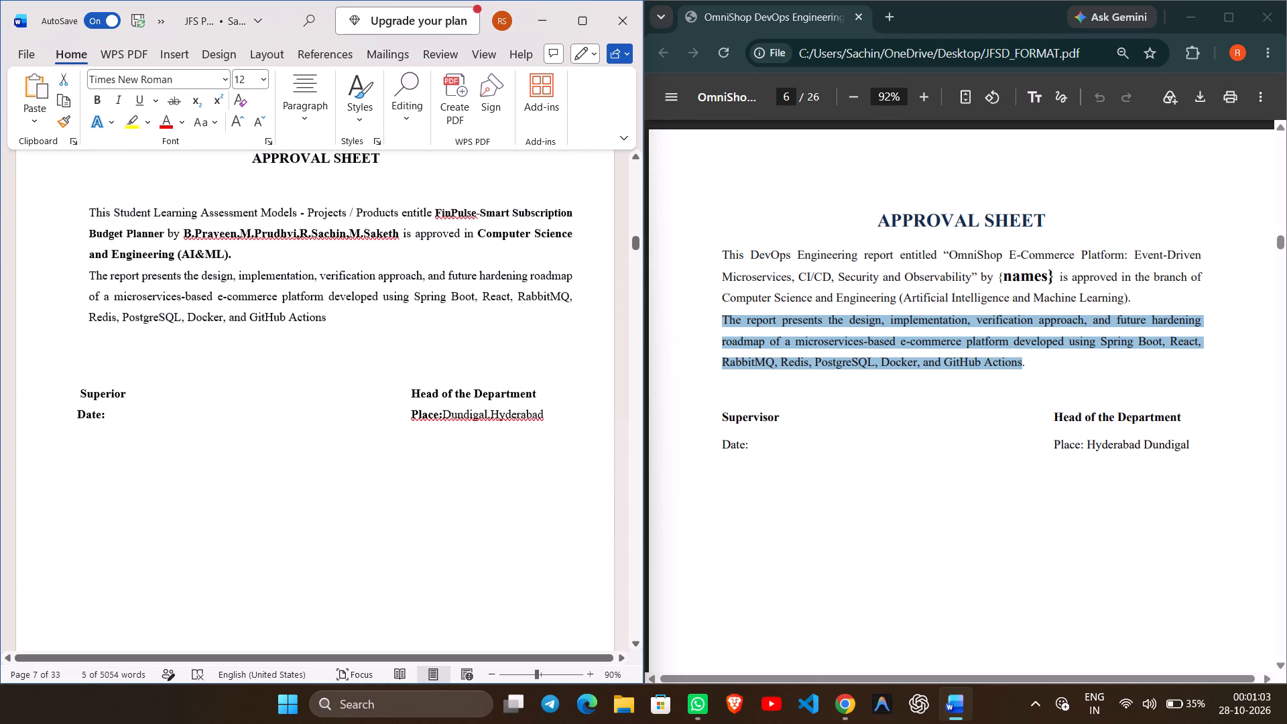
pyautogui.scroll(1, 87, 438)
pyautogui.moveTo(113, 297); pyautogui.dragTo(323, 294)
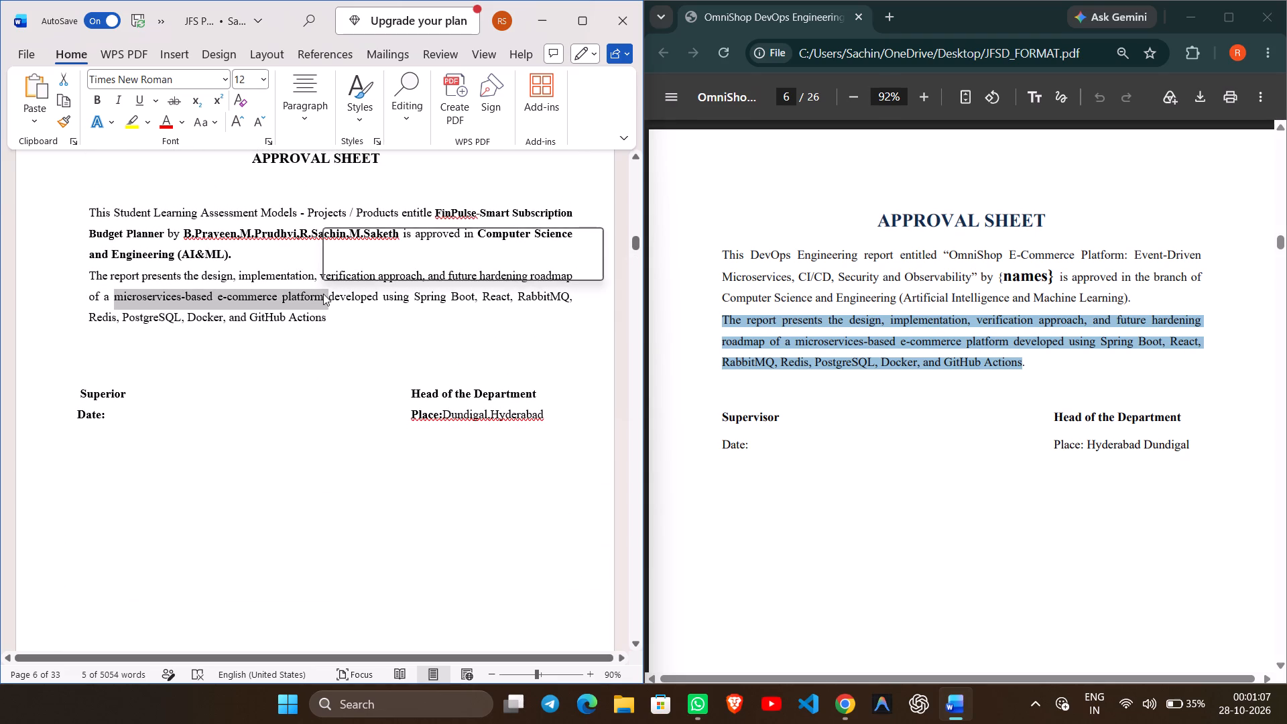
pyautogui.hotkey('ctrl', 'v')
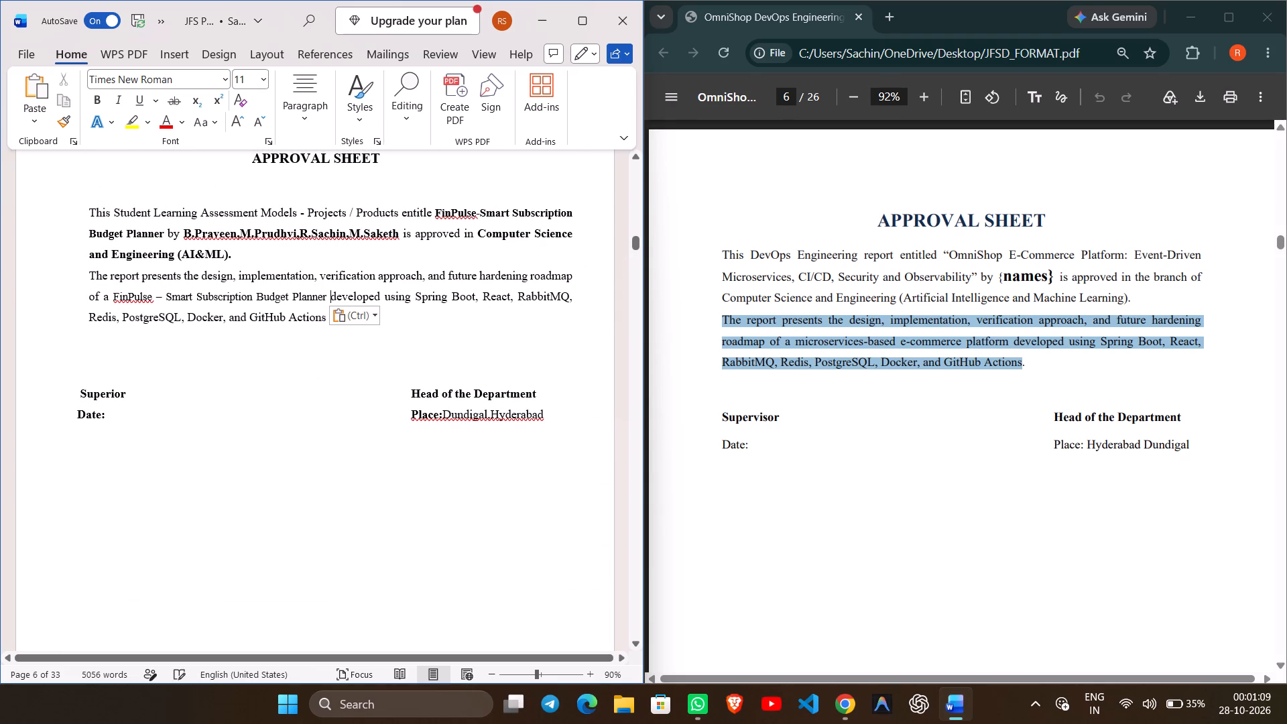
pyautogui.click(278, 415)
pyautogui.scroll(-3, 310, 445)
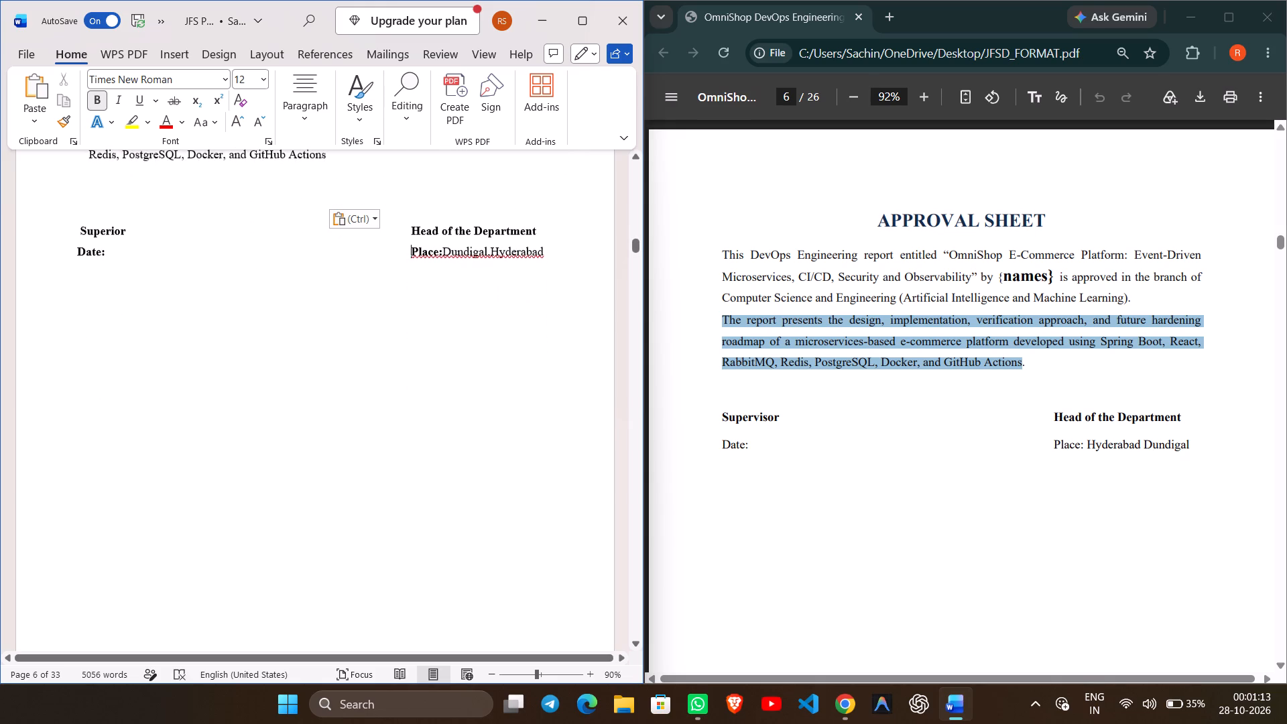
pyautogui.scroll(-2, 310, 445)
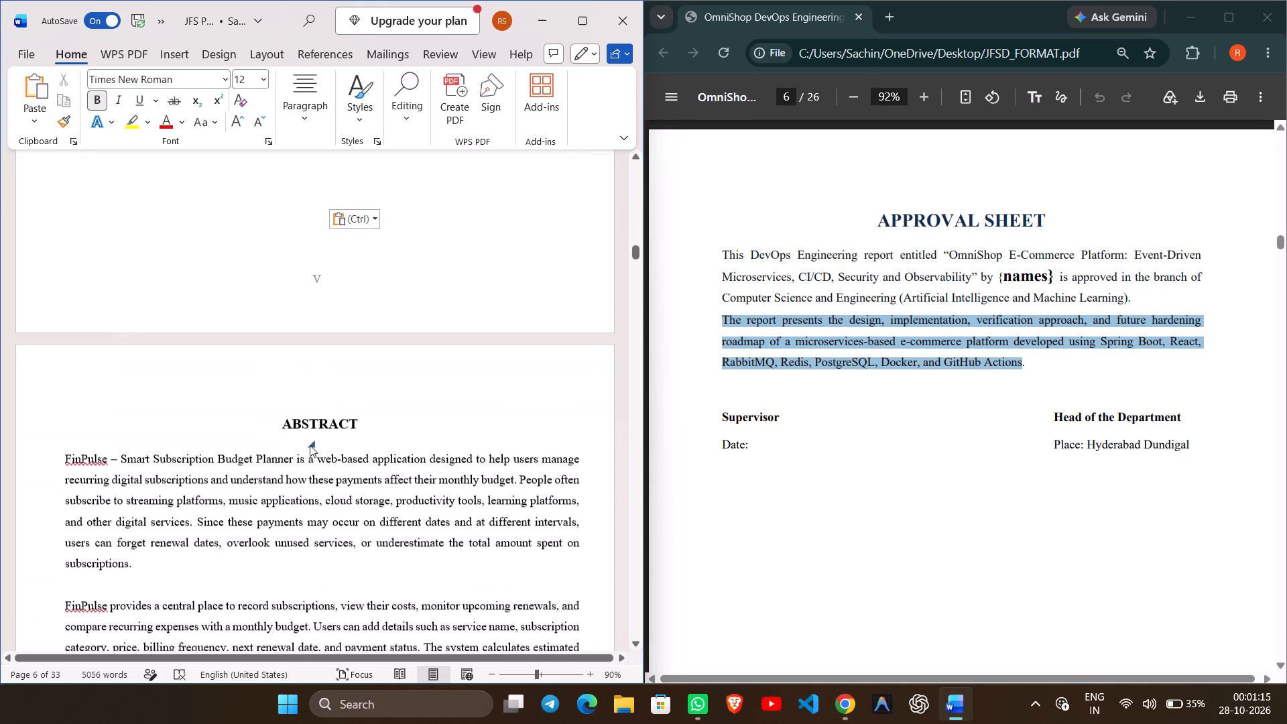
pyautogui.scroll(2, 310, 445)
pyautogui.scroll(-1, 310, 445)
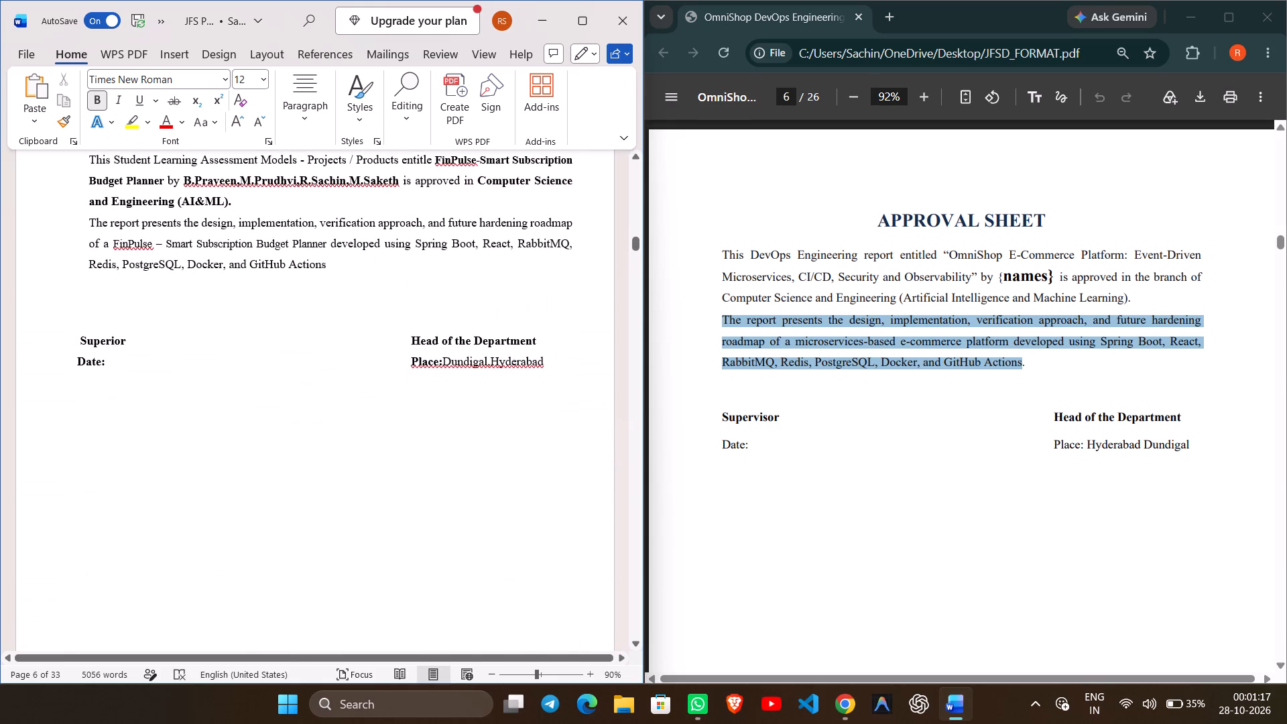
# Compare the report's remaining pages, from the approval sheet through the references, with the corresponding pages of the reference PDF.
pyautogui.scroll(-1, 310, 445)
pyautogui.click(135, 330)
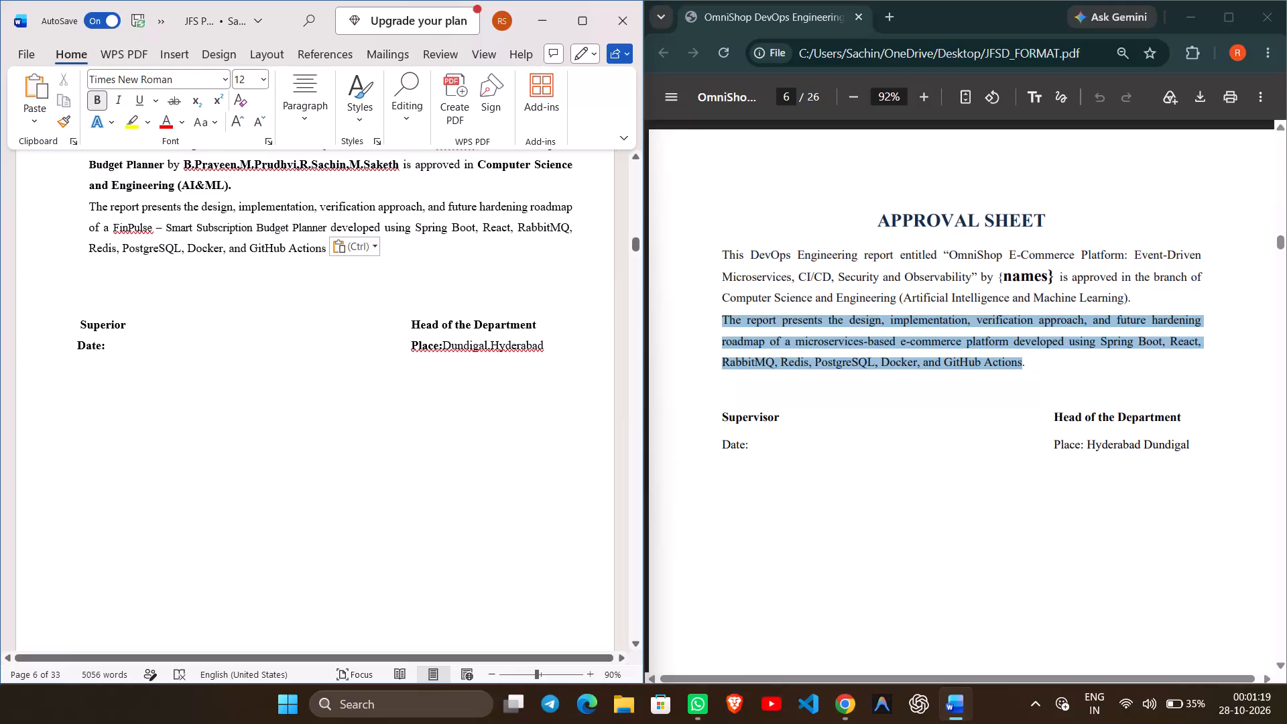
pyautogui.scroll(-1, 166, 412)
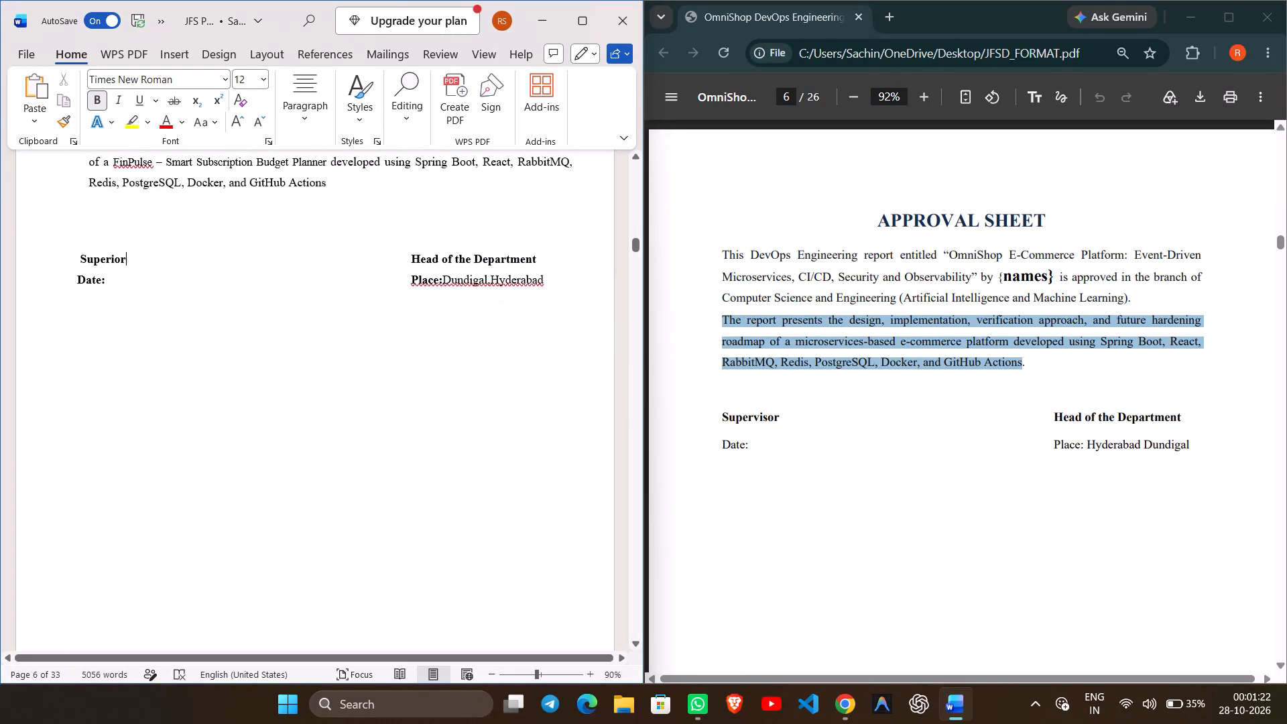
pyautogui.scroll(-1, 454, 545)
pyautogui.scroll(-1, 857, 439)
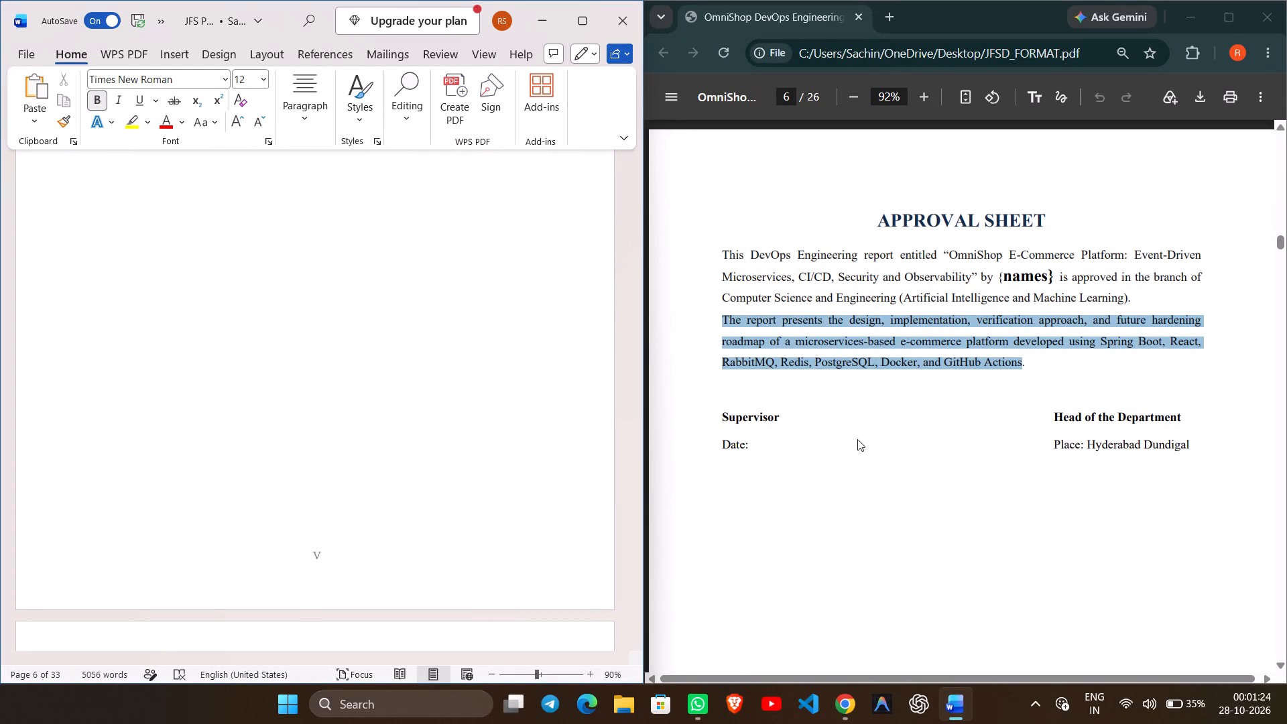
pyautogui.scroll(-6, 857, 439)
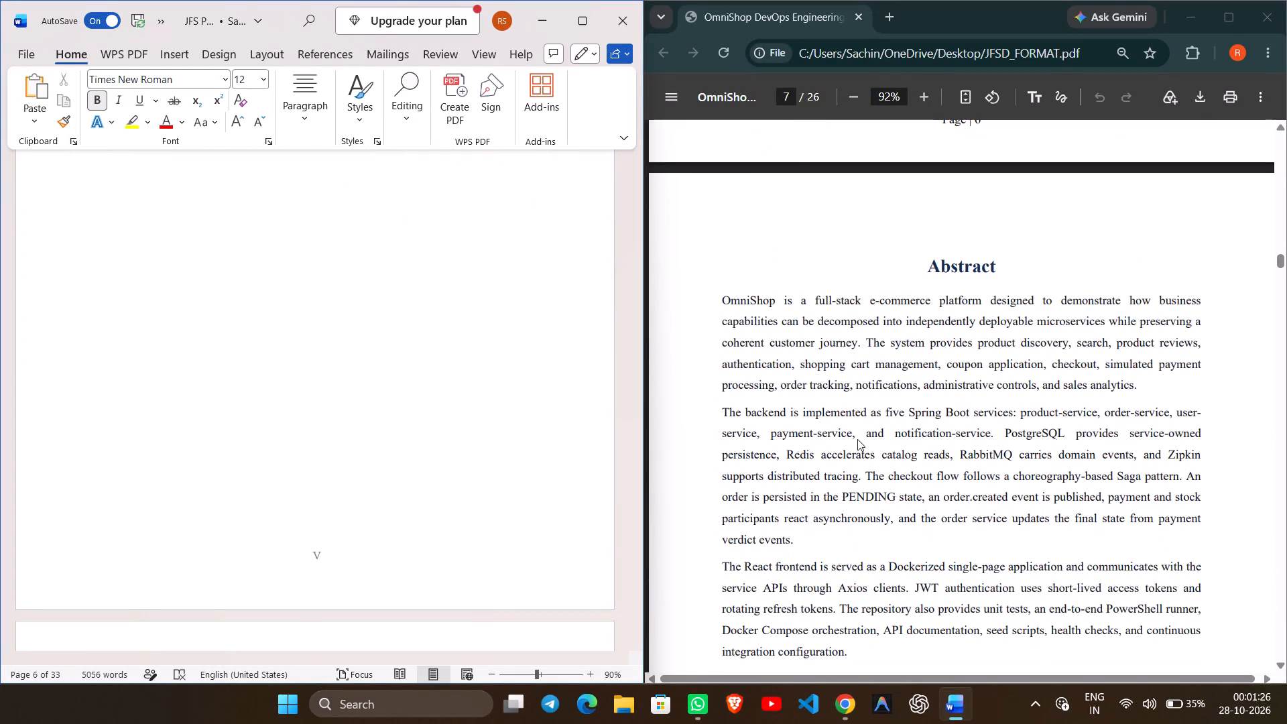
pyautogui.scroll(-5, 419, 450)
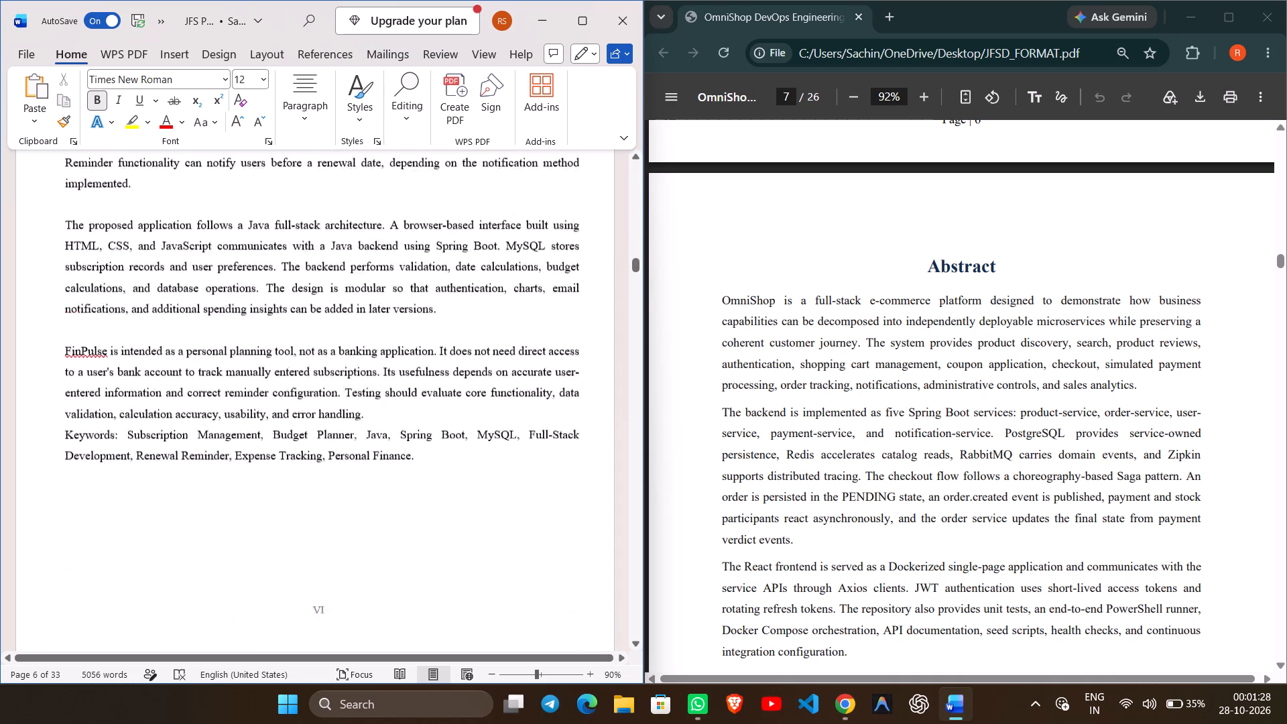
pyautogui.scroll(-2, 419, 450)
pyautogui.scroll(-6, 758, 395)
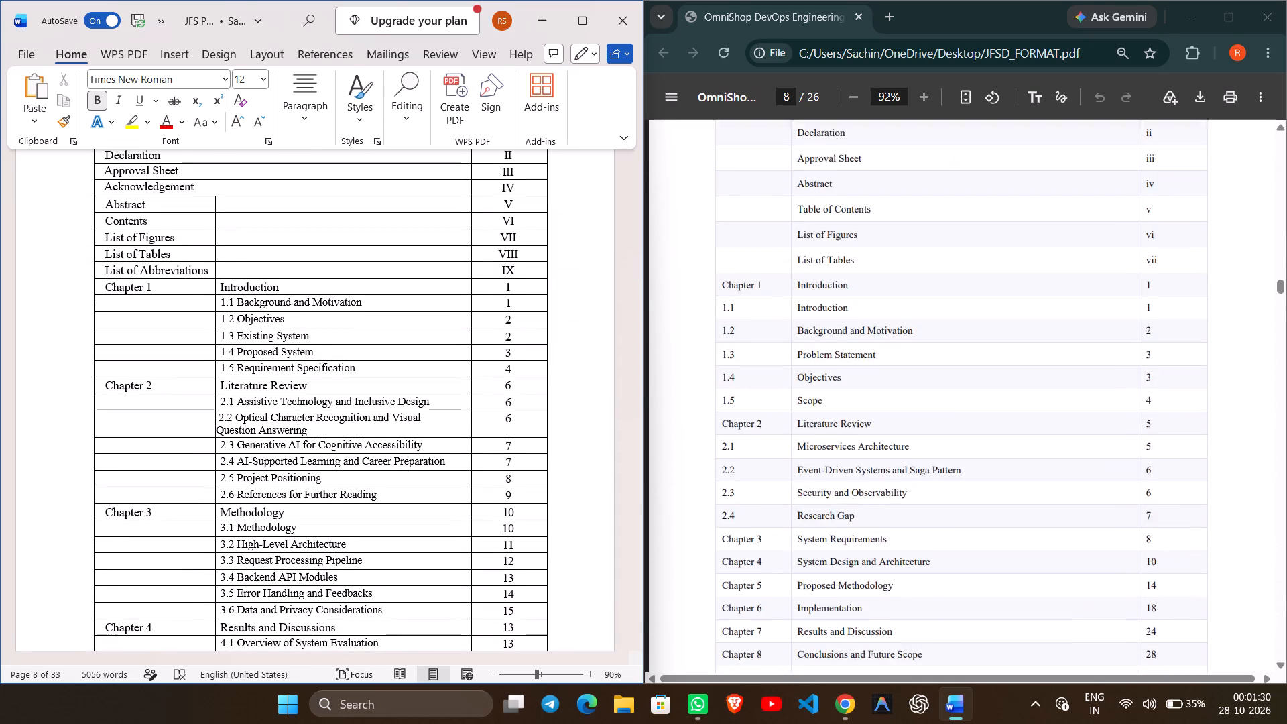
pyautogui.scroll(-2, 758, 395)
pyautogui.scroll(-7, 347, 485)
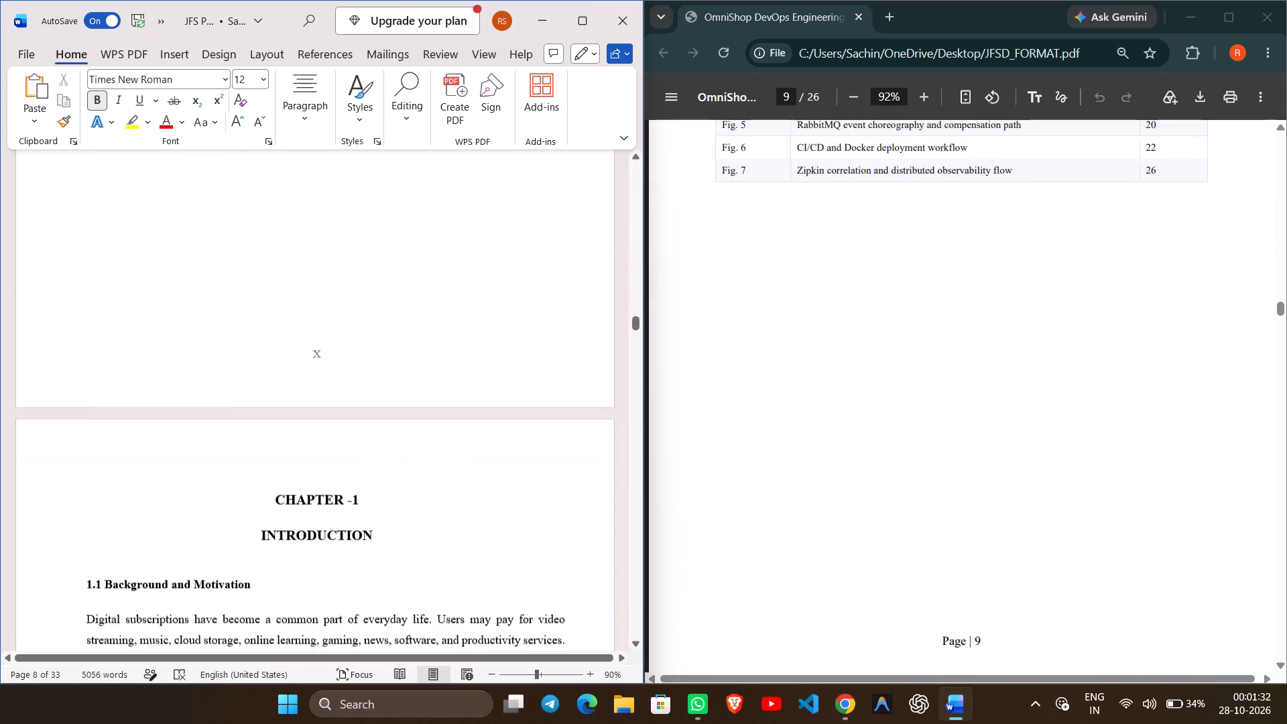
pyautogui.scroll(-7, 347, 485)
pyautogui.scroll(-4, 881, 324)
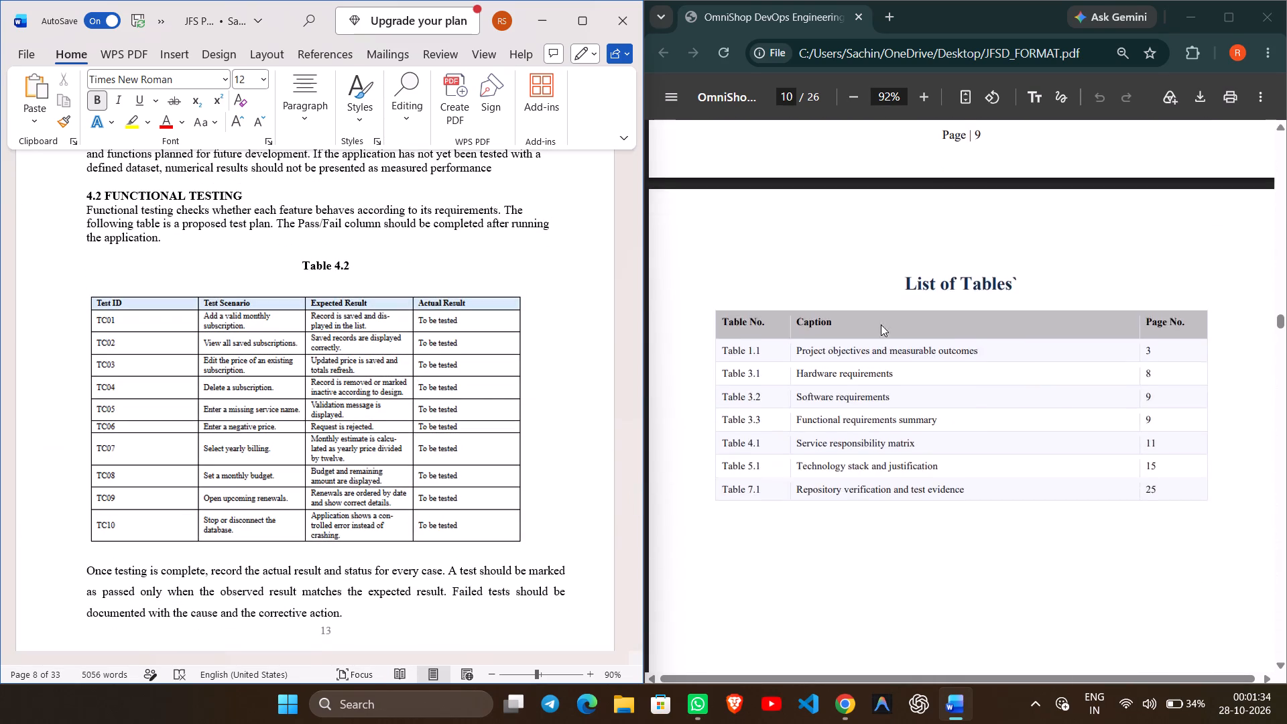
pyautogui.scroll(-19, 881, 324)
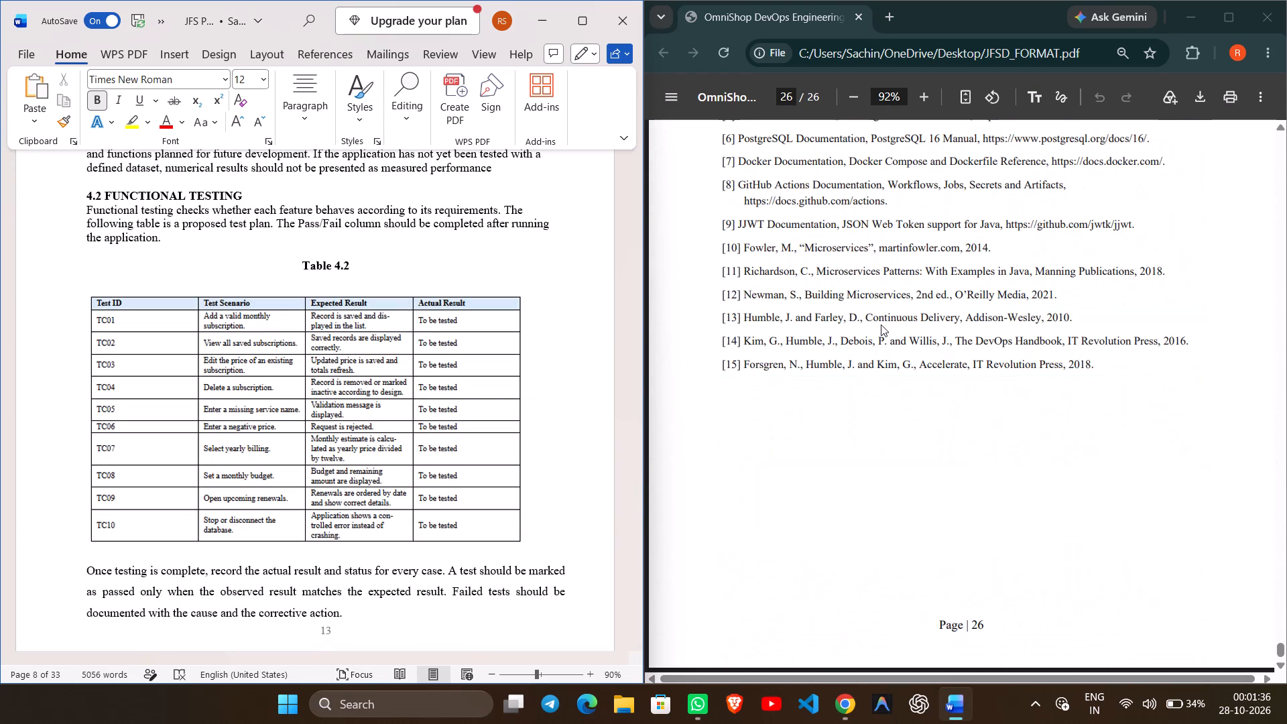
pyautogui.scroll(-3, 881, 324)
pyautogui.scroll(-20, 444, 522)
pyautogui.scroll(-1, 444, 522)
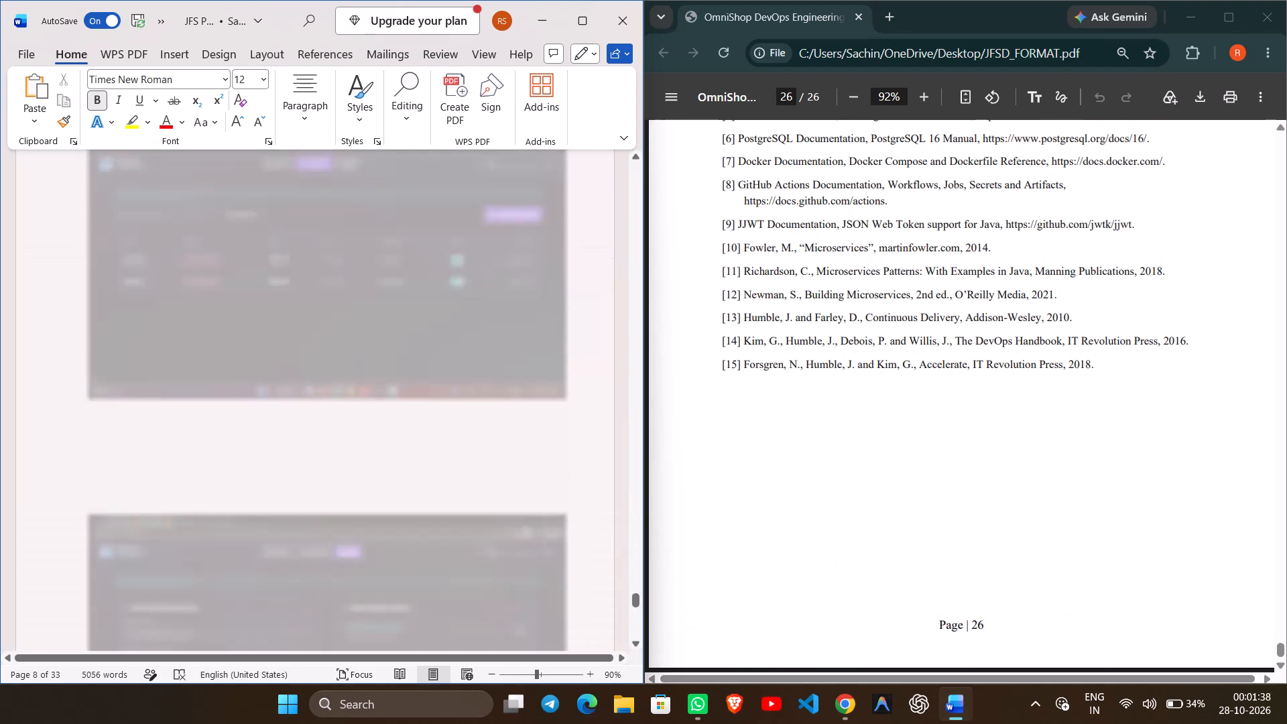
pyautogui.scroll(-16, 444, 522)
pyautogui.scroll(-10, 444, 522)
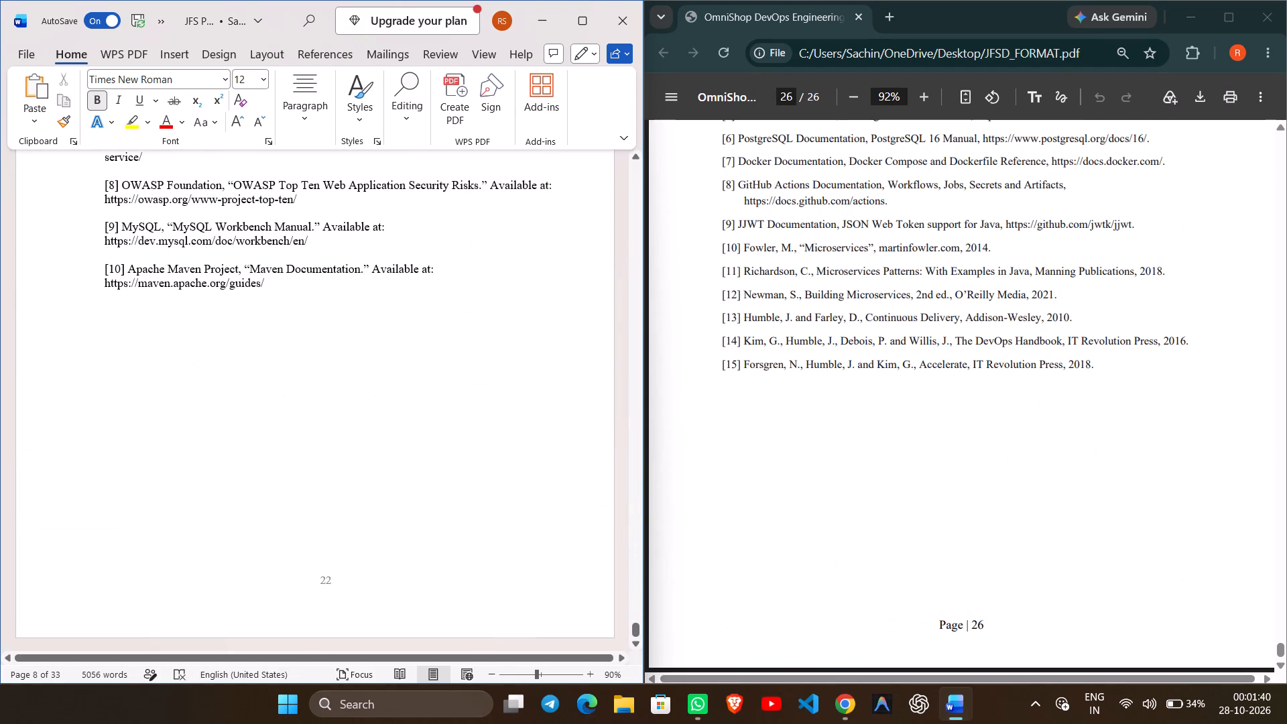
pyautogui.scroll(15, 444, 522)
pyautogui.scroll(13, 444, 522)
pyautogui.scroll(16, 444, 522)
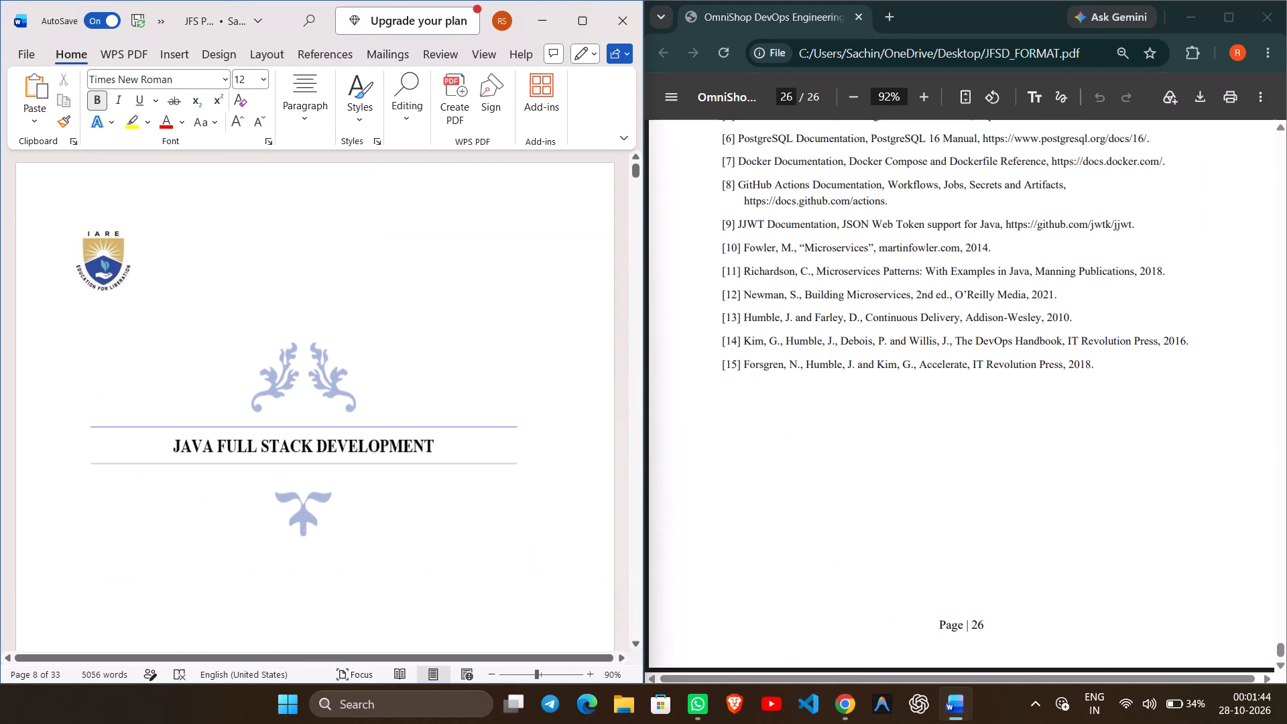
# Save the report document.
pyautogui.hotkey('ctrl', 's')
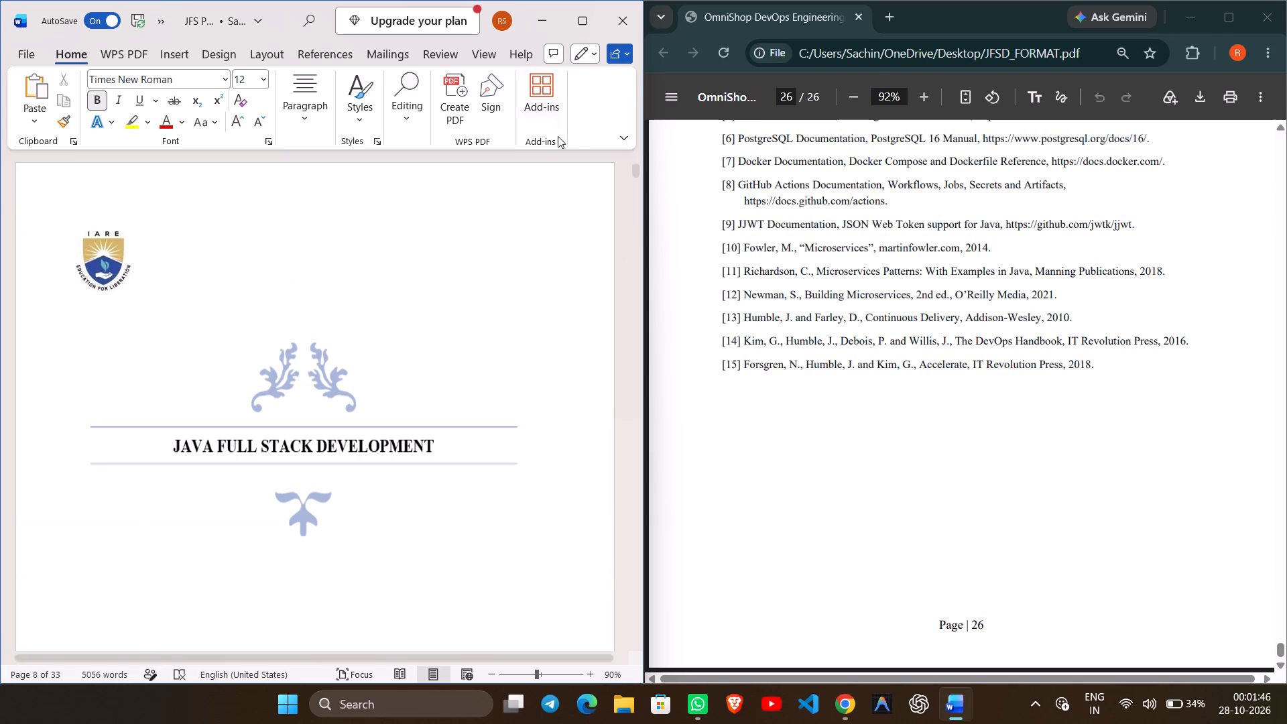
# Maximize the report window and review the whole document from the cover page through the references.
pyautogui.click(585, 11)
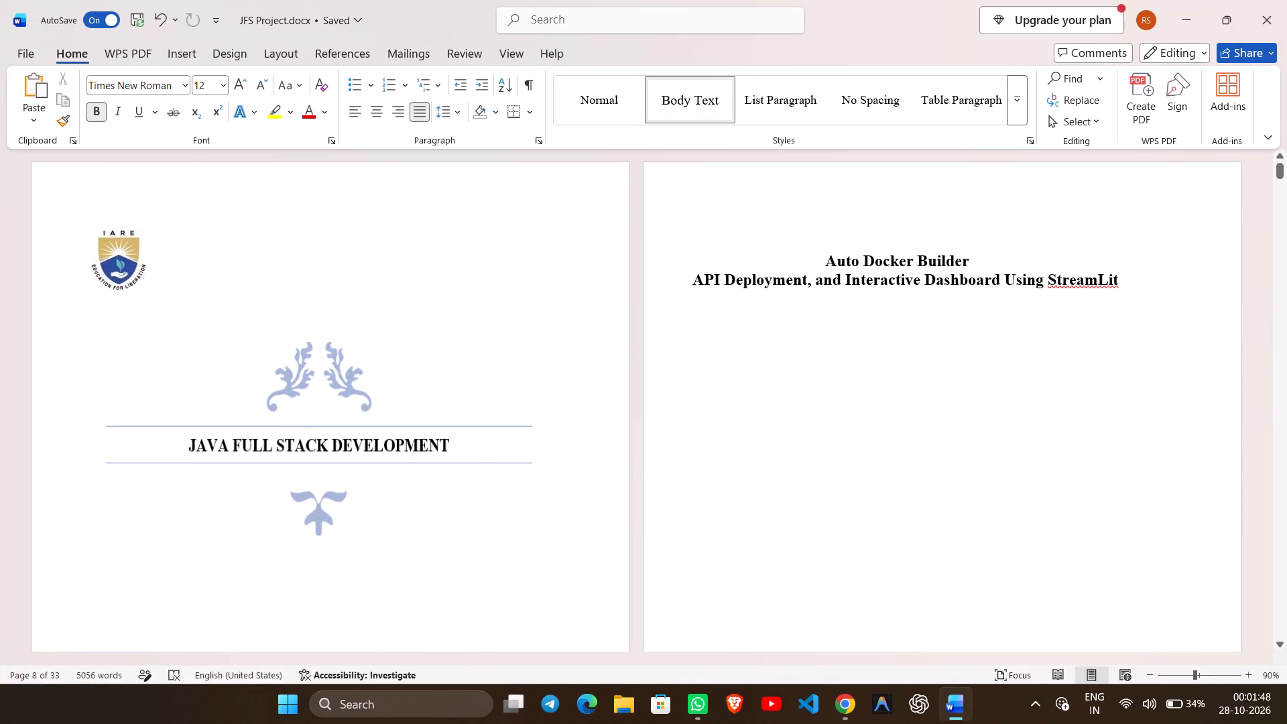
pyautogui.keyDown('ctrl'); pyautogui.scroll(1, 509, 294); pyautogui.keyUp('ctrl')
pyautogui.scroll(-7, 509, 294)
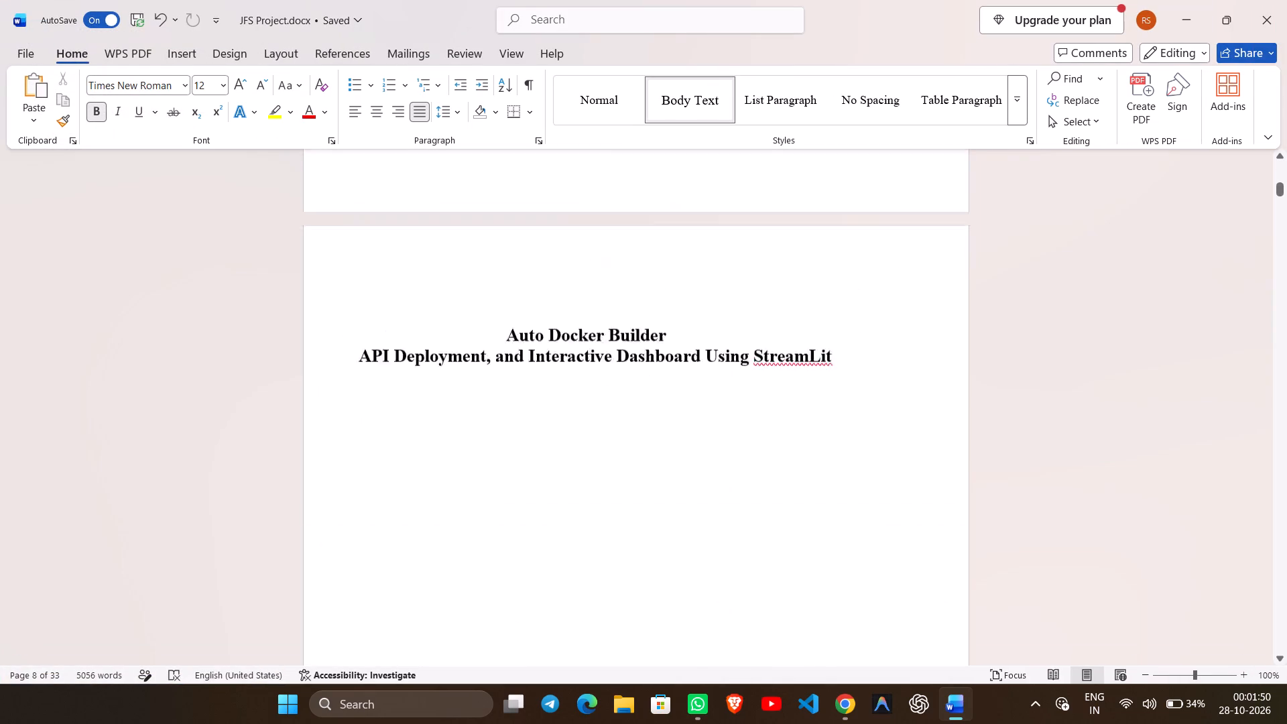
pyautogui.scroll(-6, 509, 294)
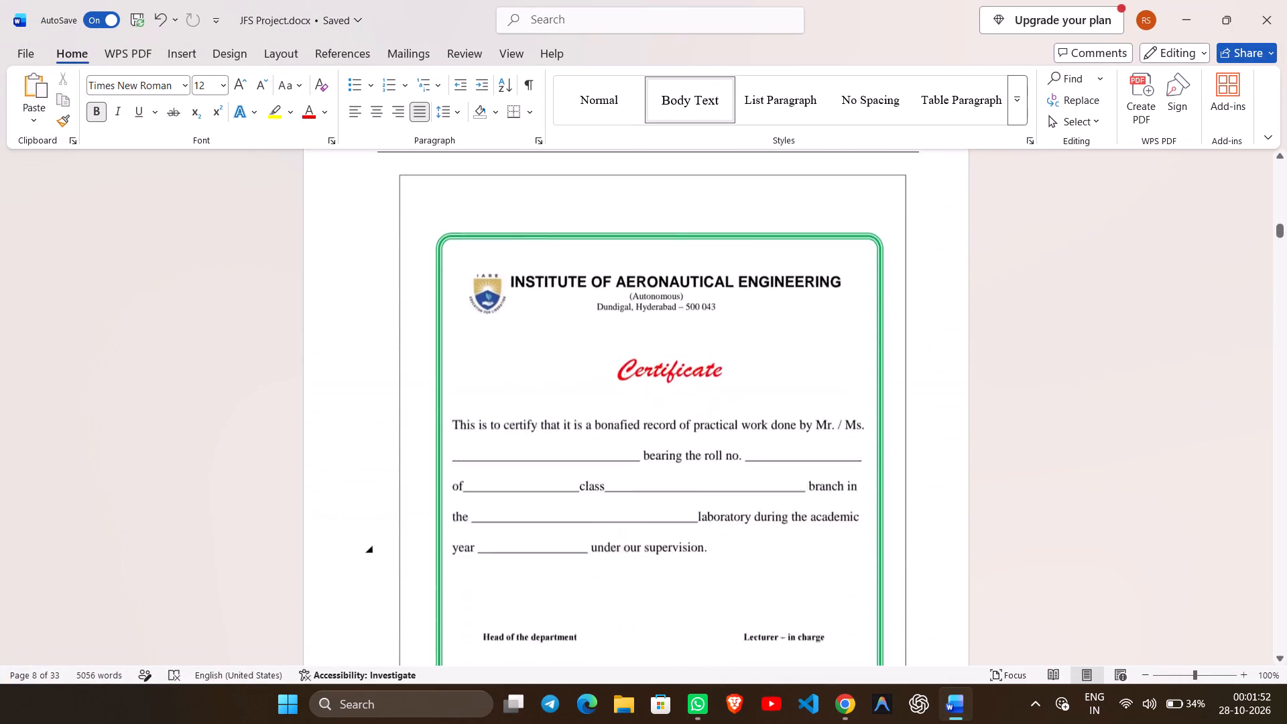
pyautogui.scroll(-5, 509, 294)
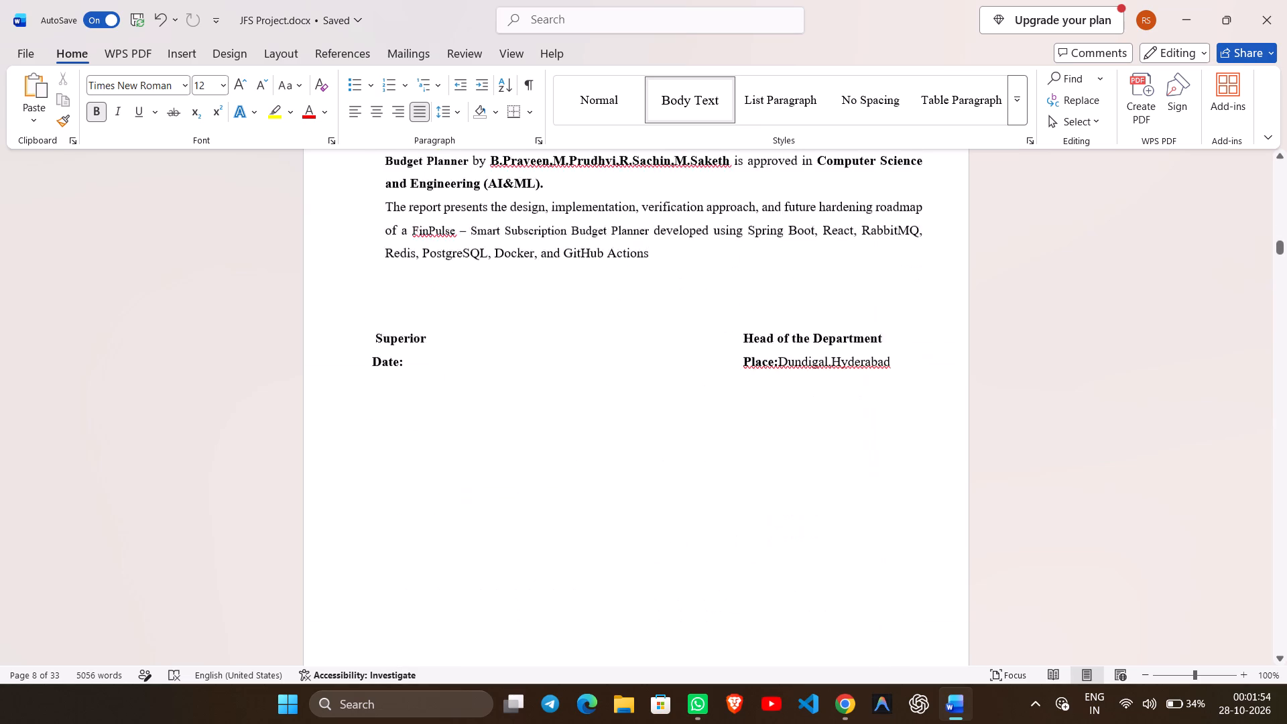
pyautogui.scroll(-4, 509, 294)
pyautogui.scroll(1, 509, 294)
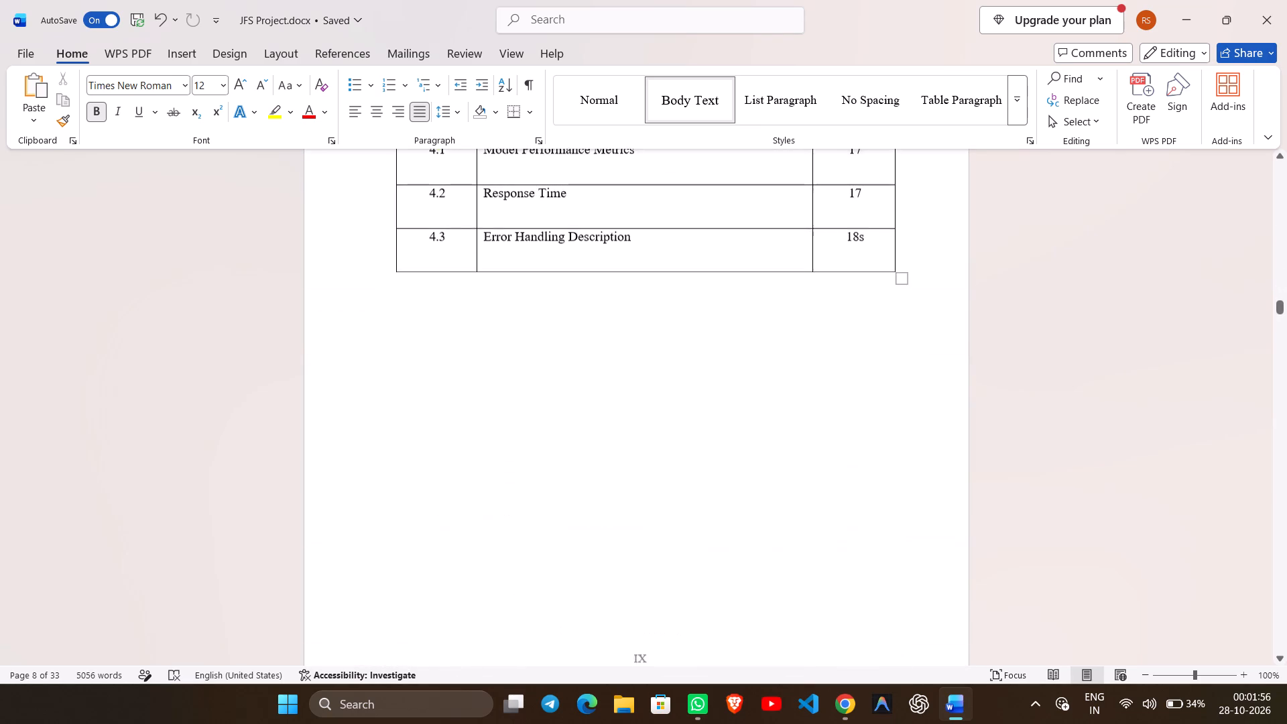
pyautogui.scroll(1, 509, 294)
pyautogui.scroll(-19, 509, 294)
pyautogui.scroll(-16, 509, 294)
pyautogui.scroll(-9, 509, 294)
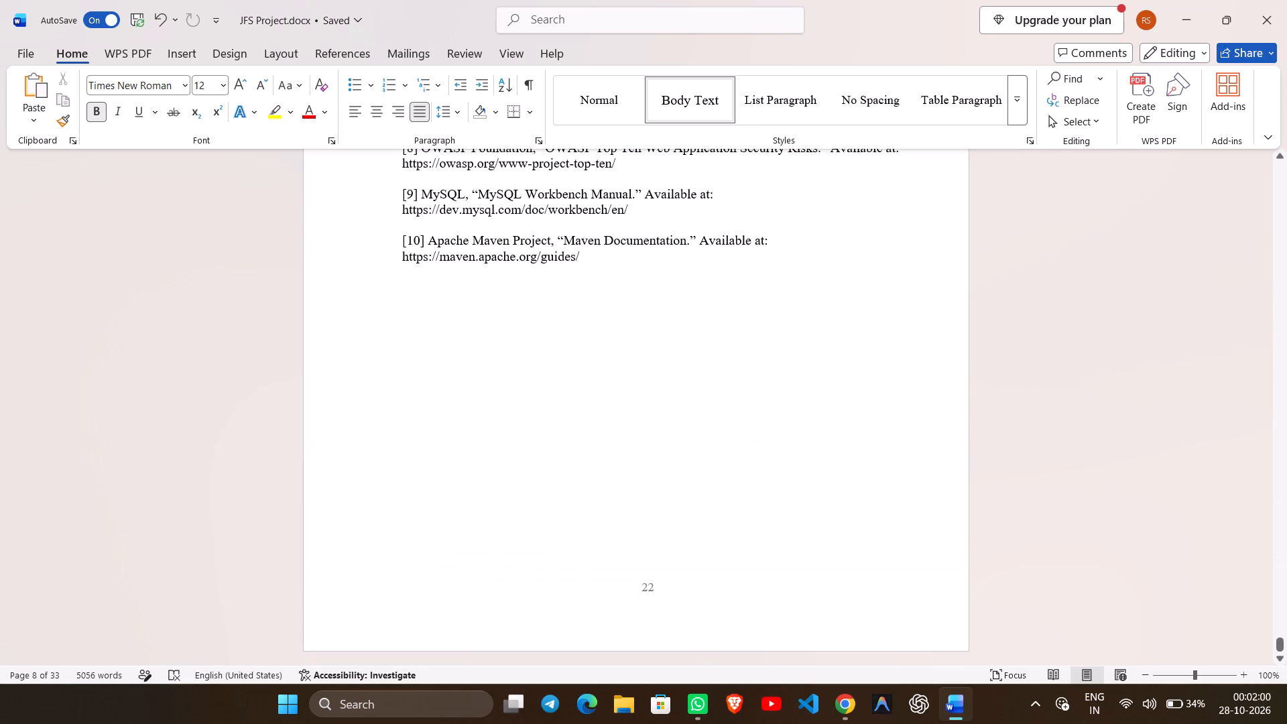
pyautogui.scroll(1, 509, 294)
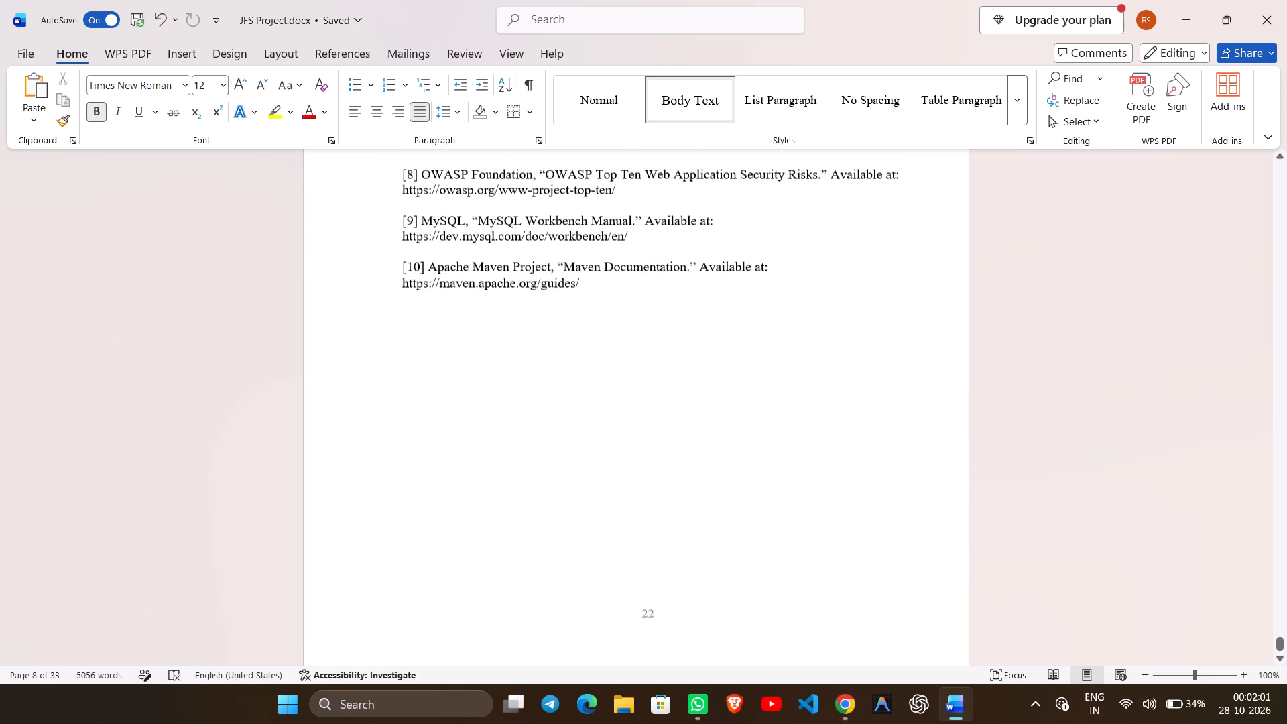
pyautogui.scroll(12, 509, 294)
pyautogui.scroll(16, 509, 294)
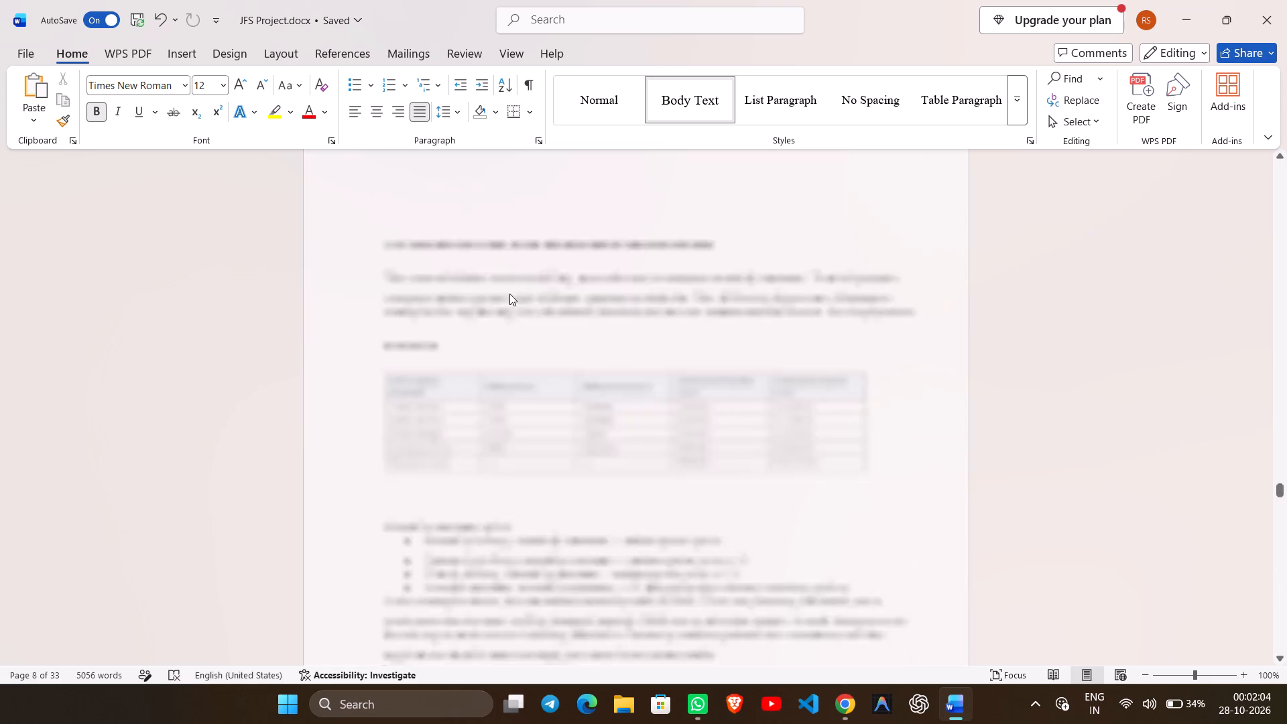
pyautogui.scroll(18, 509, 294)
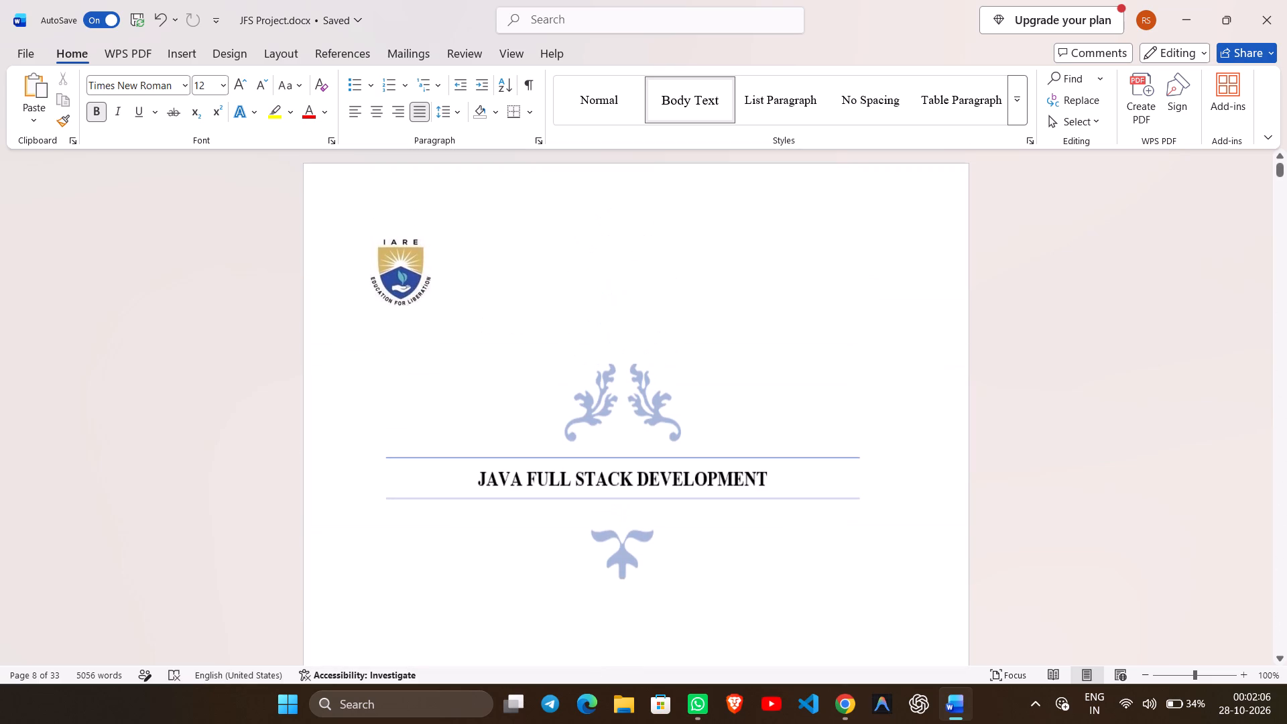
# Examine the layout of all report pages together in a zoomed-out overview, returning to the cover page.
pyautogui.click(184, 322)
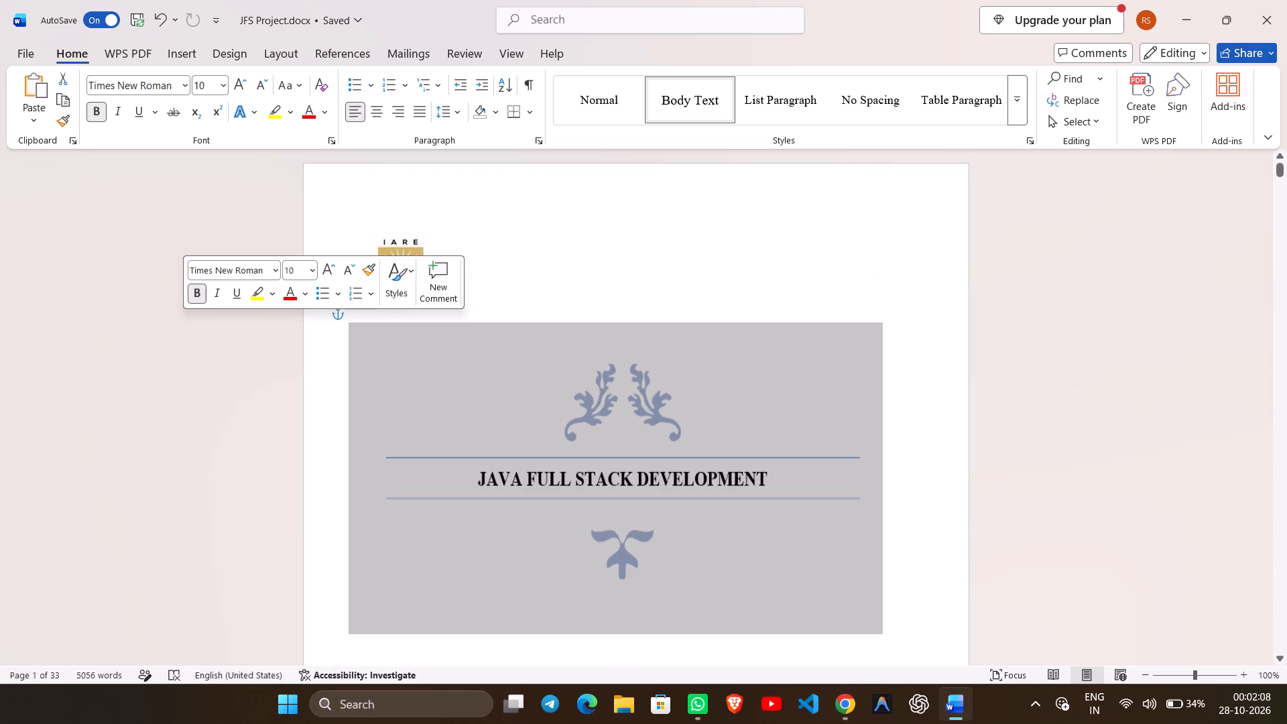
pyautogui.click(182, 445)
pyautogui.click(182, 445)
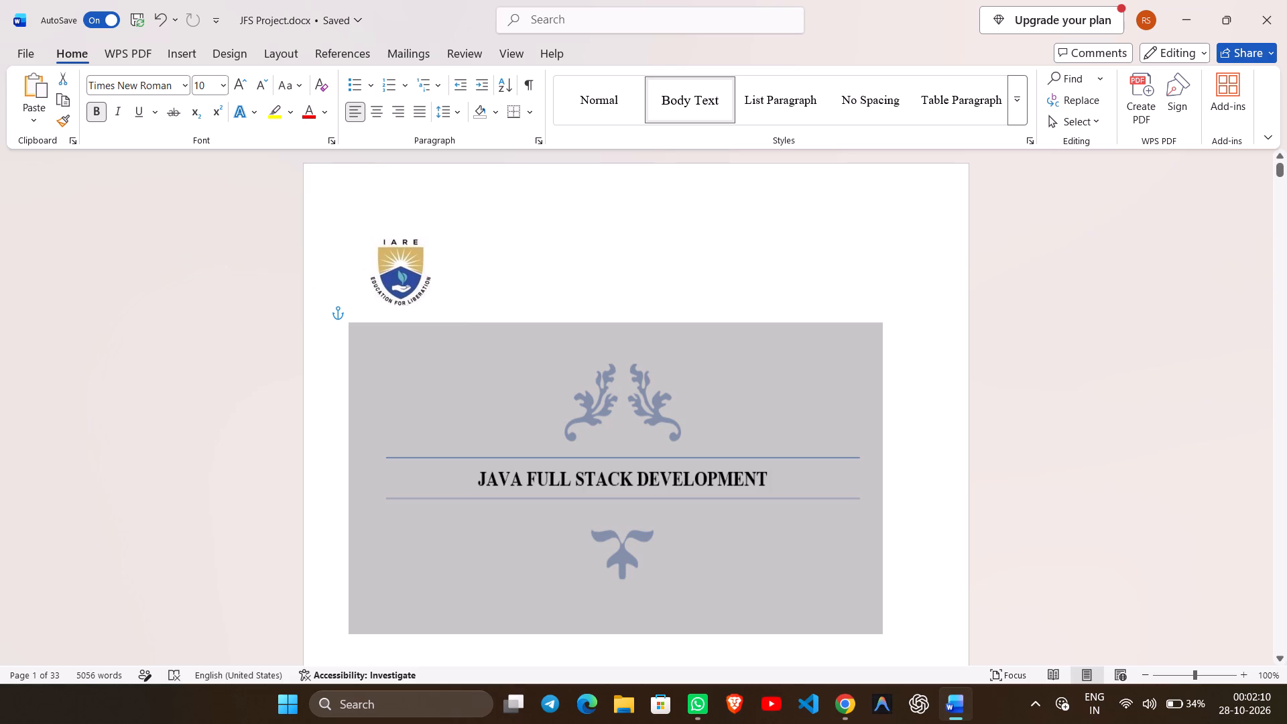
pyautogui.keyDown('ctrl'); pyautogui.scroll(-5, 182, 445); pyautogui.keyUp('ctrl')
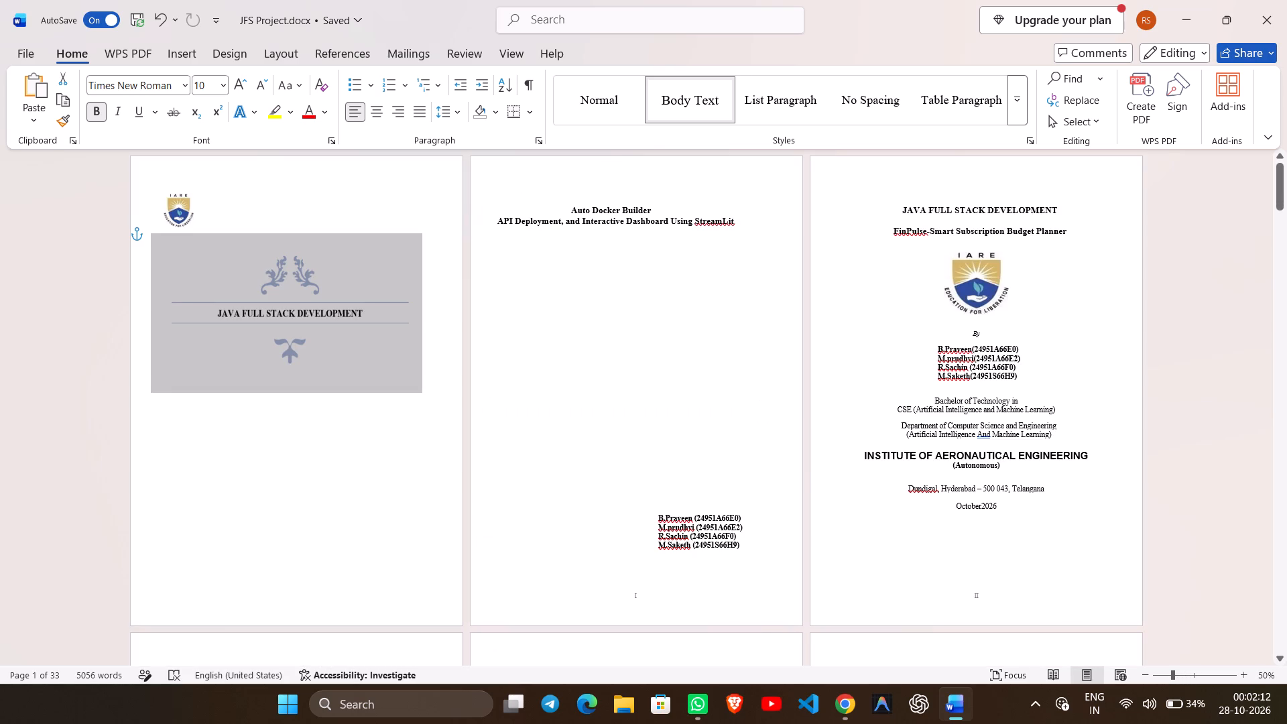
pyautogui.keyDown('ctrl'); pyautogui.scroll(-6, 182, 445); pyautogui.keyUp('ctrl')
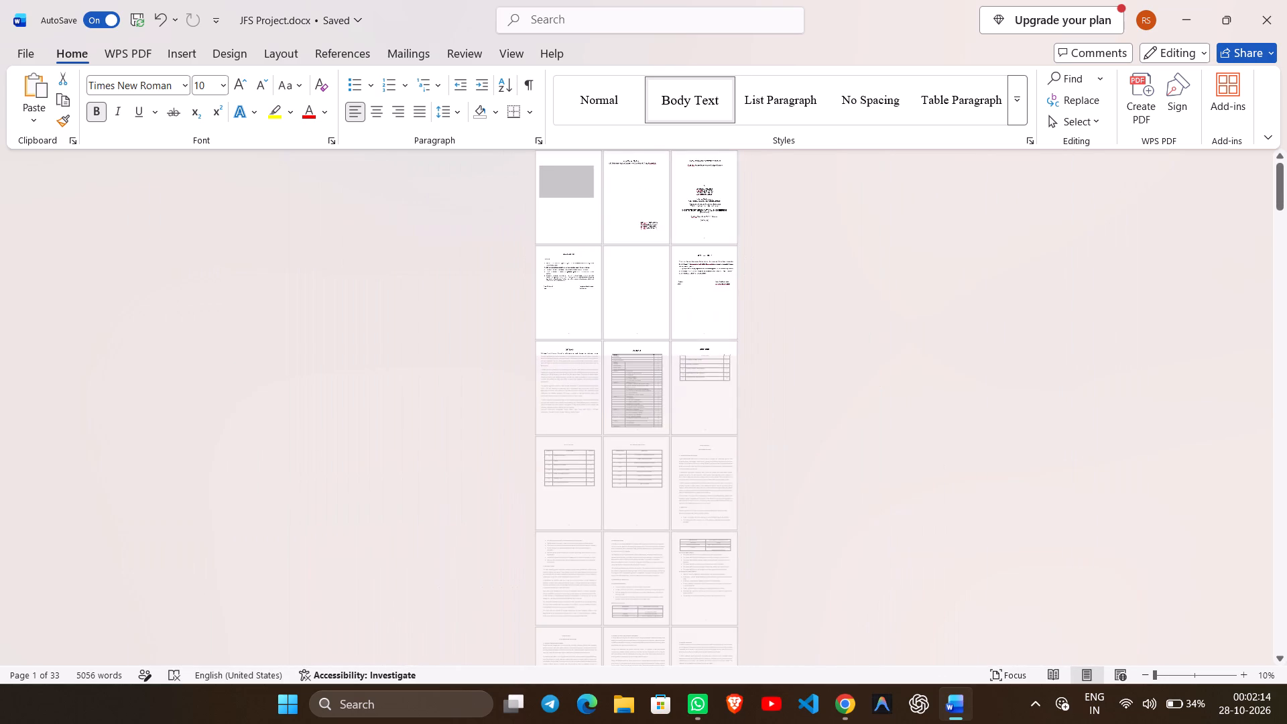
pyautogui.keyDown('ctrl'); pyautogui.scroll(-1, 182, 445); pyautogui.keyUp('ctrl')
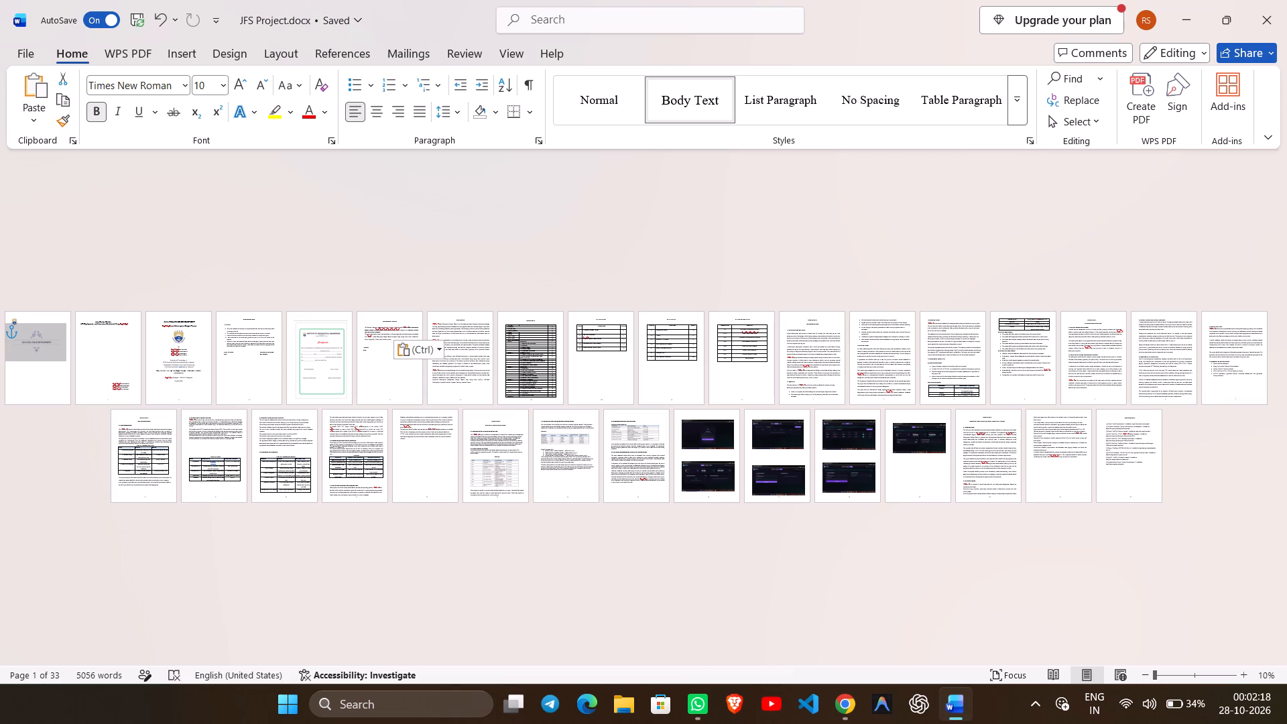
pyautogui.keyDown('ctrl'); pyautogui.scroll(1, 182, 445); pyautogui.keyUp('ctrl')
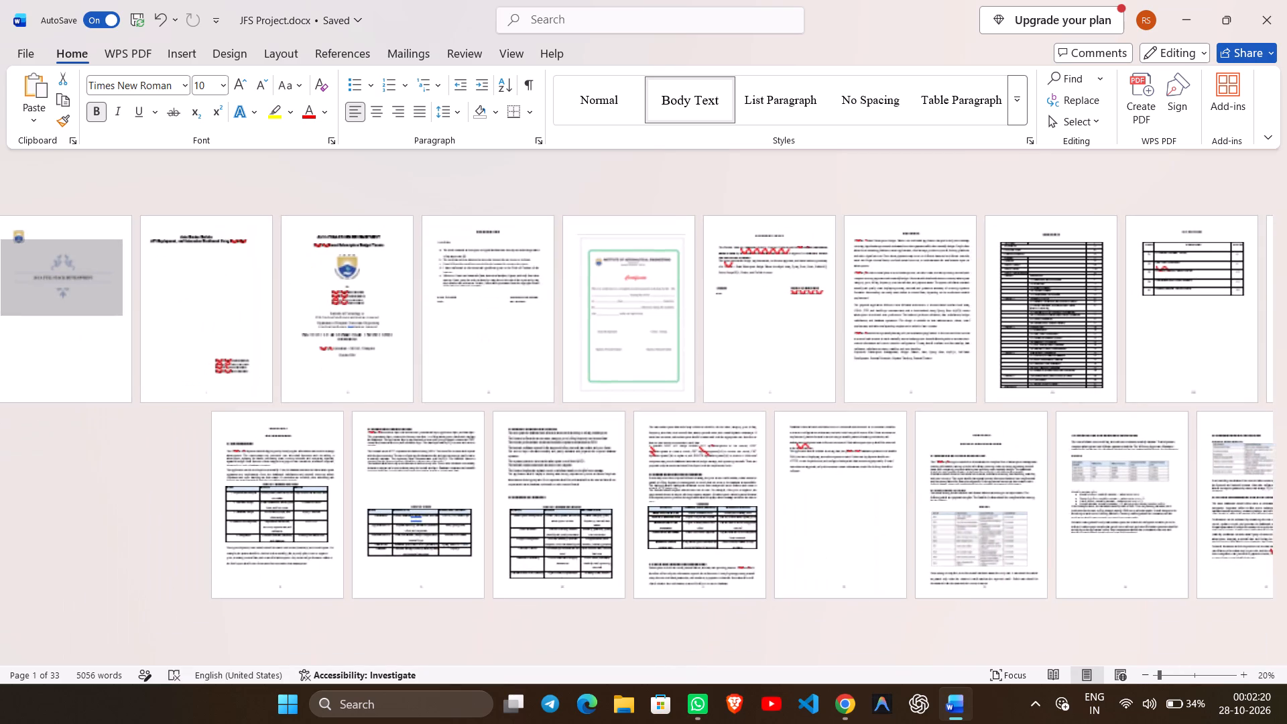
pyautogui.keyDown('ctrl'); pyautogui.scroll(3, 182, 445); pyautogui.keyUp('ctrl')
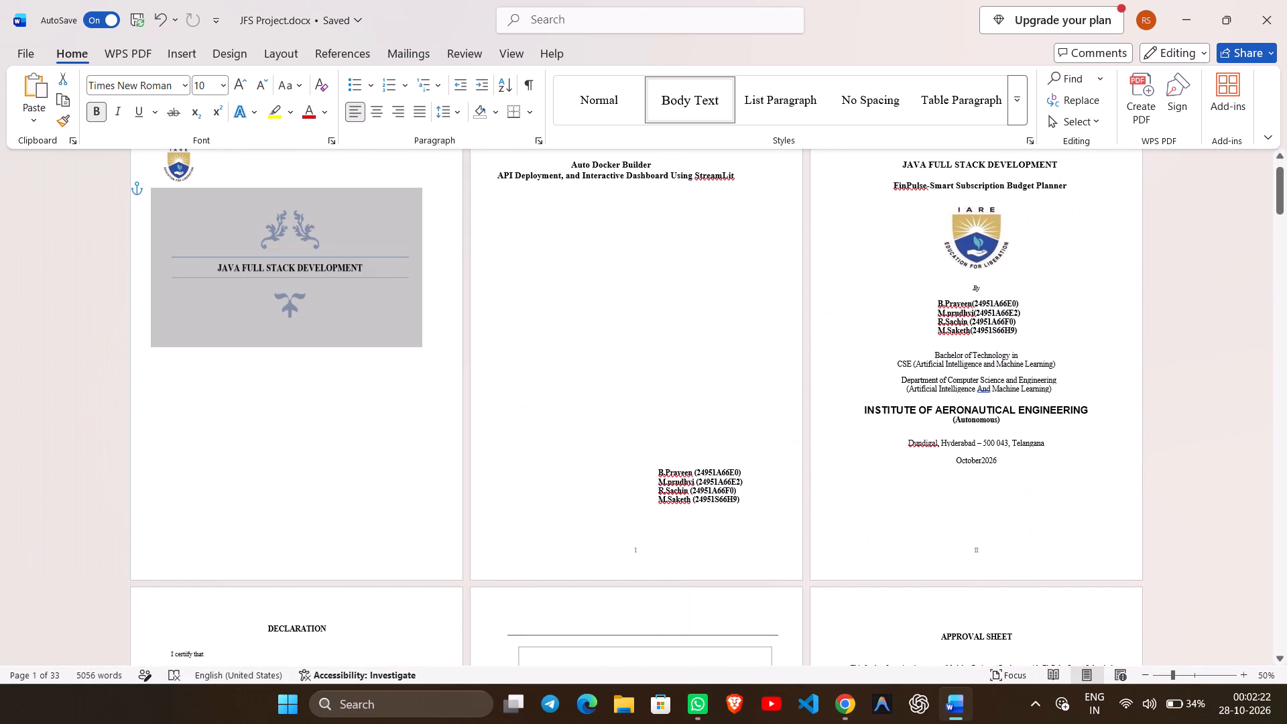
pyautogui.keyDown('ctrl'); pyautogui.scroll(3, 182, 445); pyautogui.keyUp('ctrl')
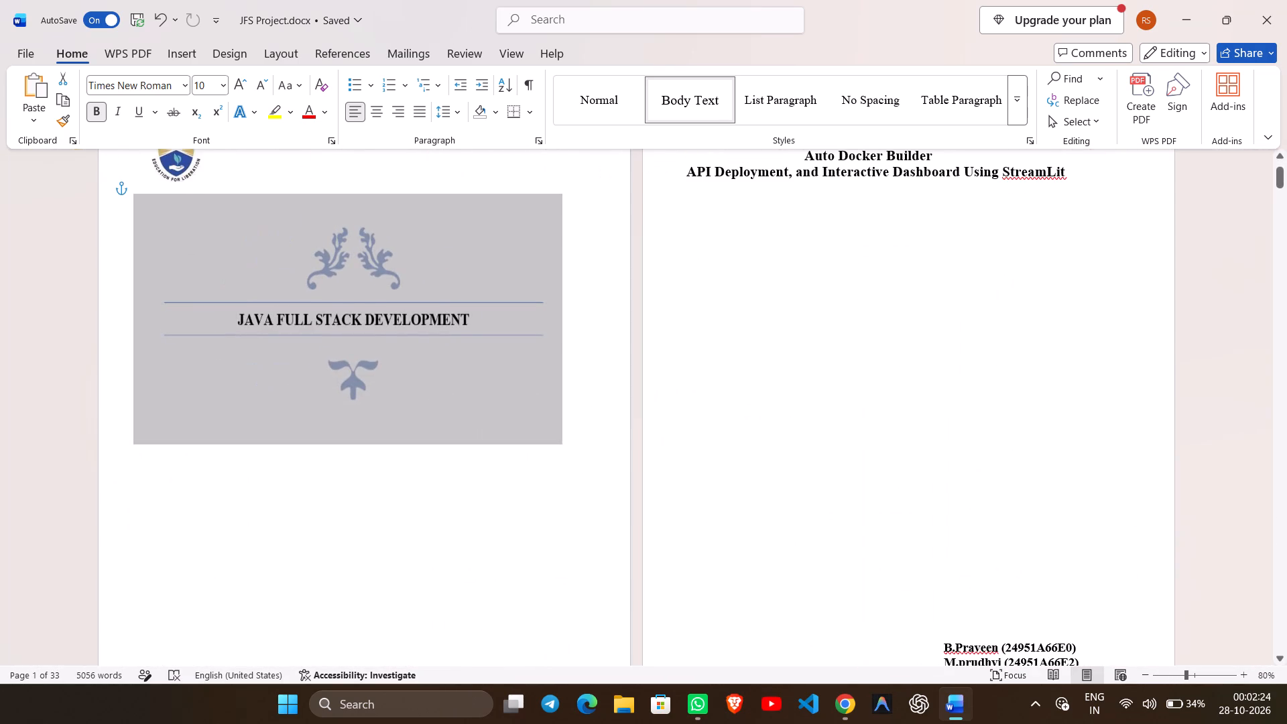
pyautogui.keyDown('ctrl'); pyautogui.scroll(4, 182, 445); pyautogui.keyUp('ctrl')
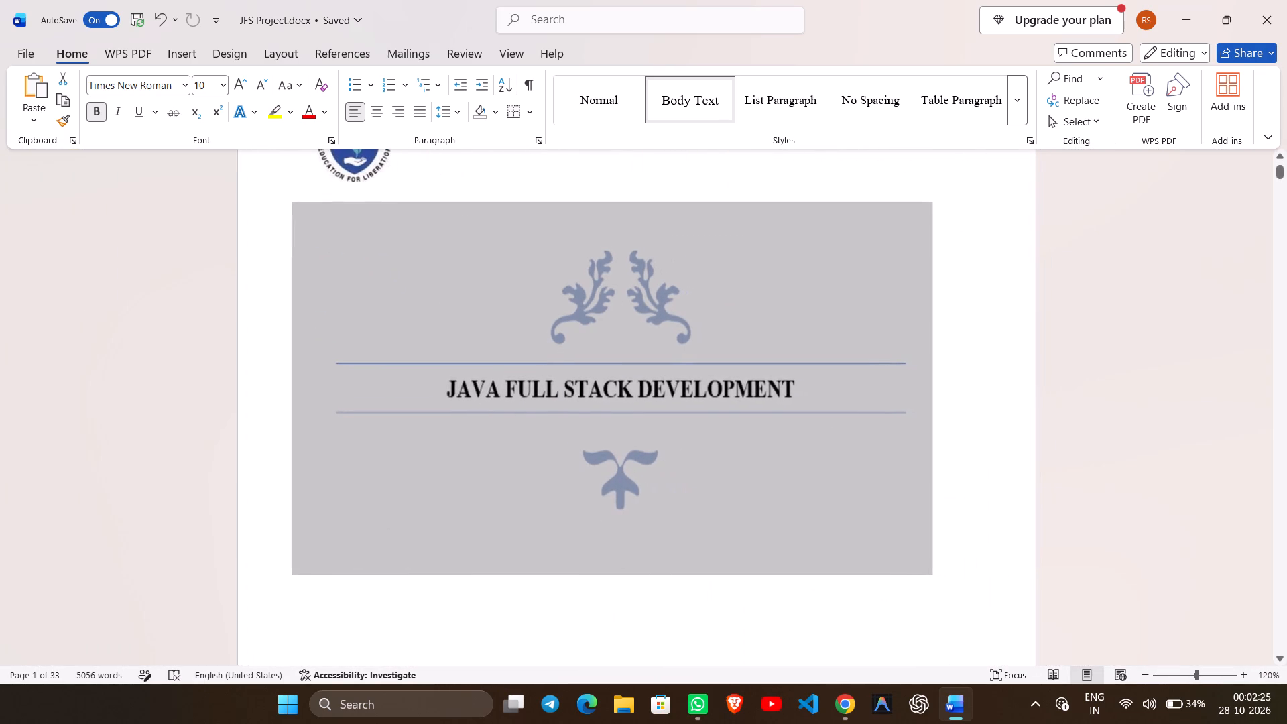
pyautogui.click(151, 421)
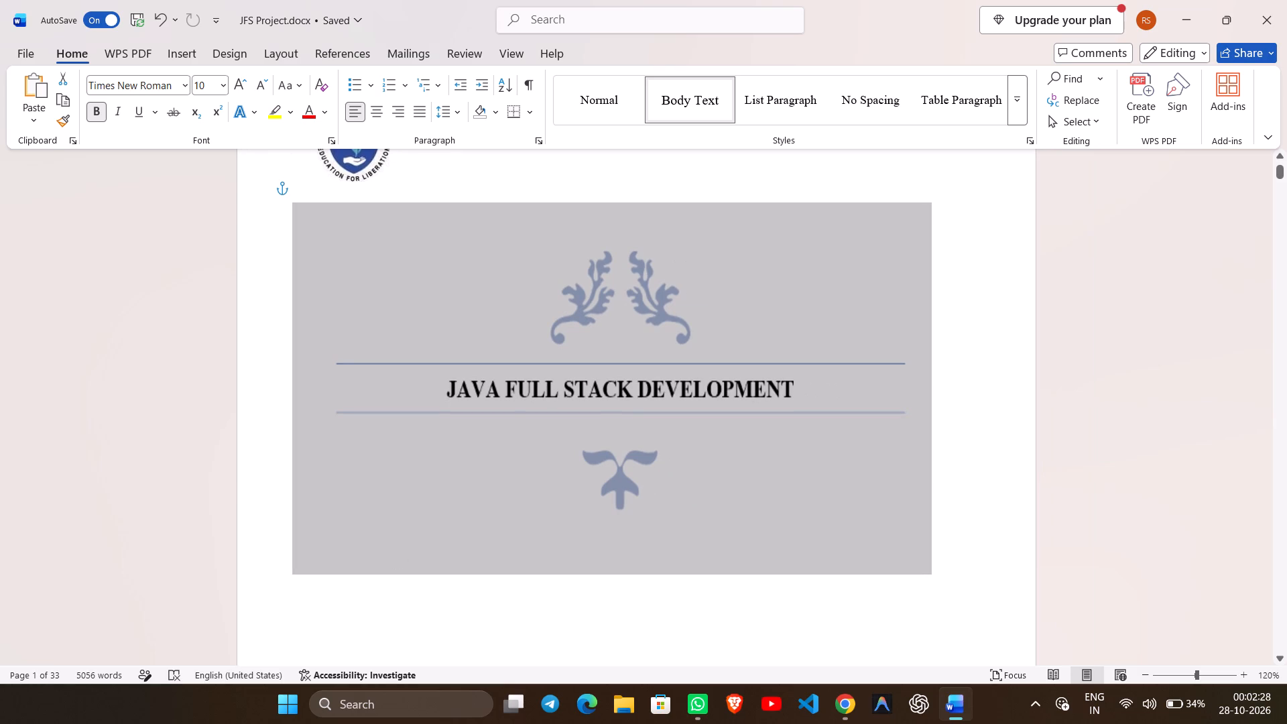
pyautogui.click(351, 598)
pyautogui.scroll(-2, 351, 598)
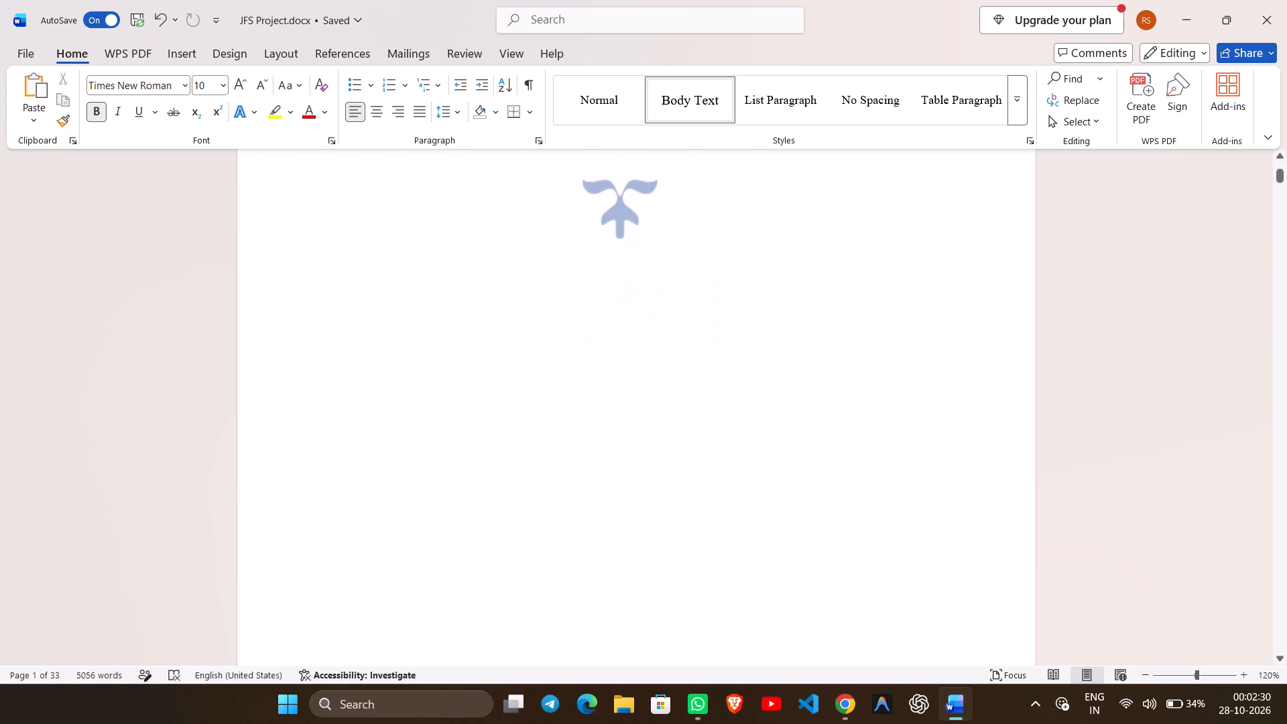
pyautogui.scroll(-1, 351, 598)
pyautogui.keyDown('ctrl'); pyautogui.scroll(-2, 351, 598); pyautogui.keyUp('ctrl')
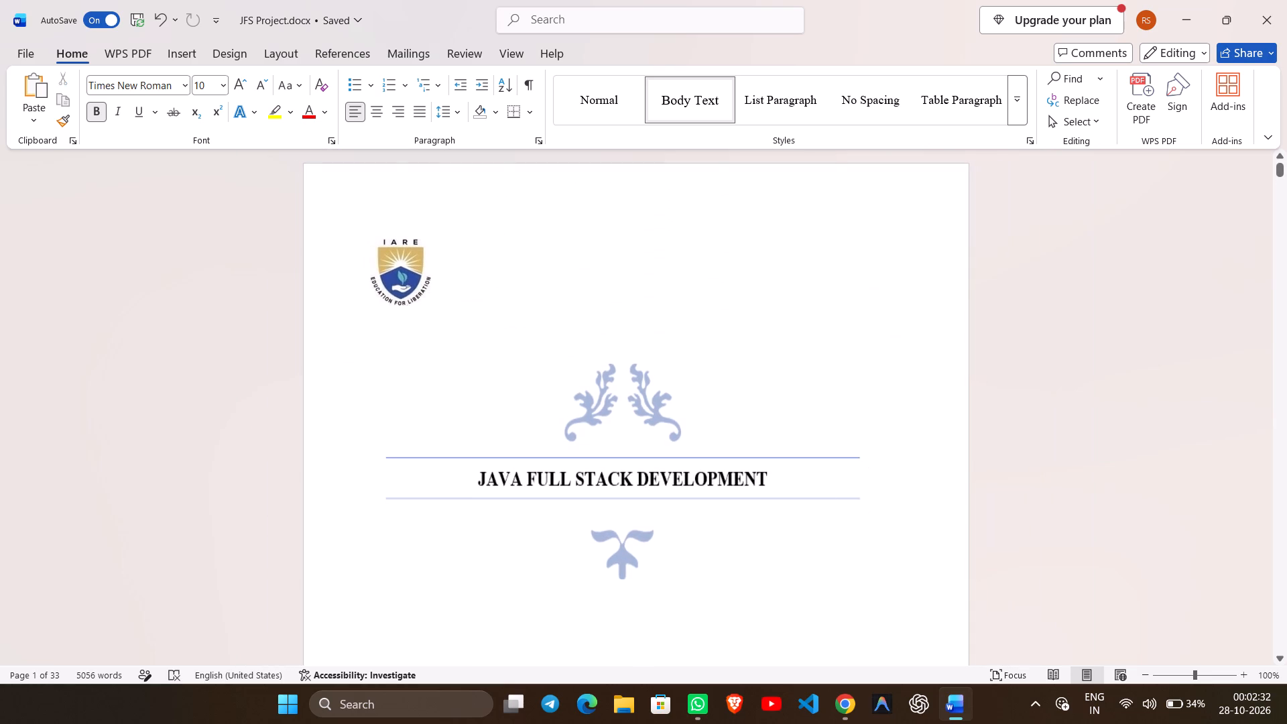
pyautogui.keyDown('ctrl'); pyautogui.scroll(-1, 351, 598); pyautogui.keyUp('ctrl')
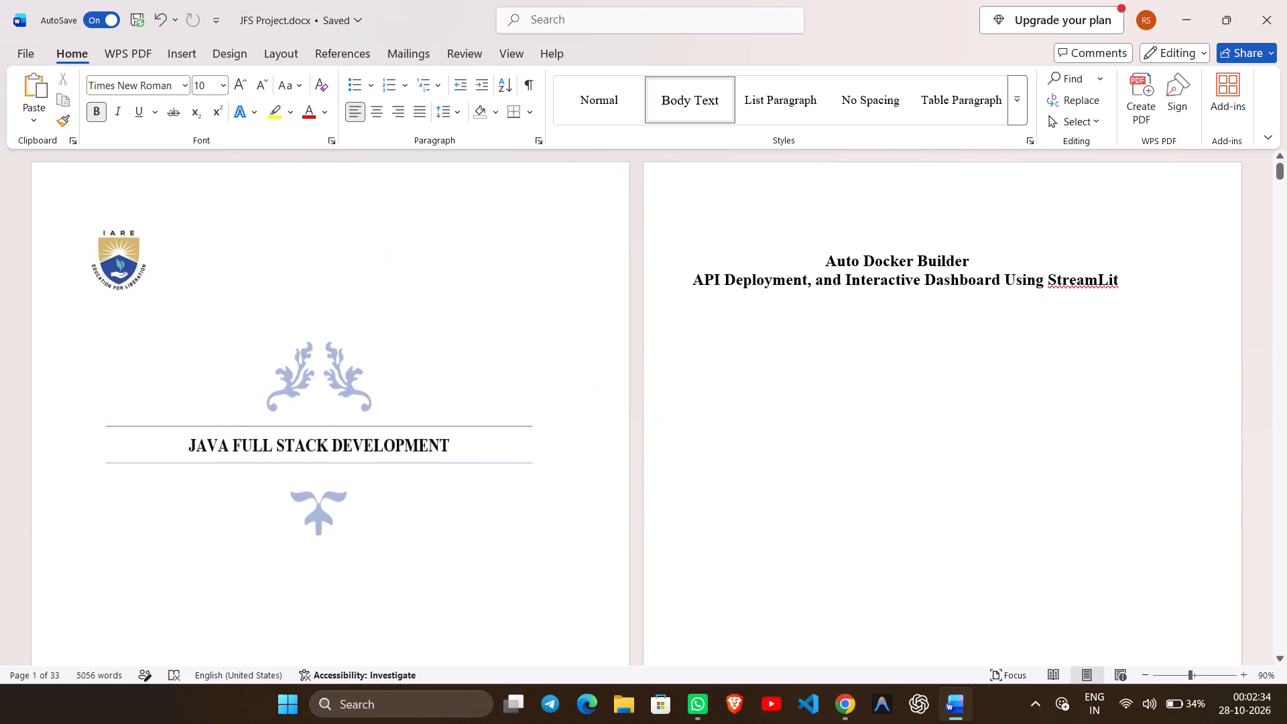
# Examine the layout of the whole report in a multi-page overview, from the cover page to the references.
pyautogui.scroll(-4, 351, 598)
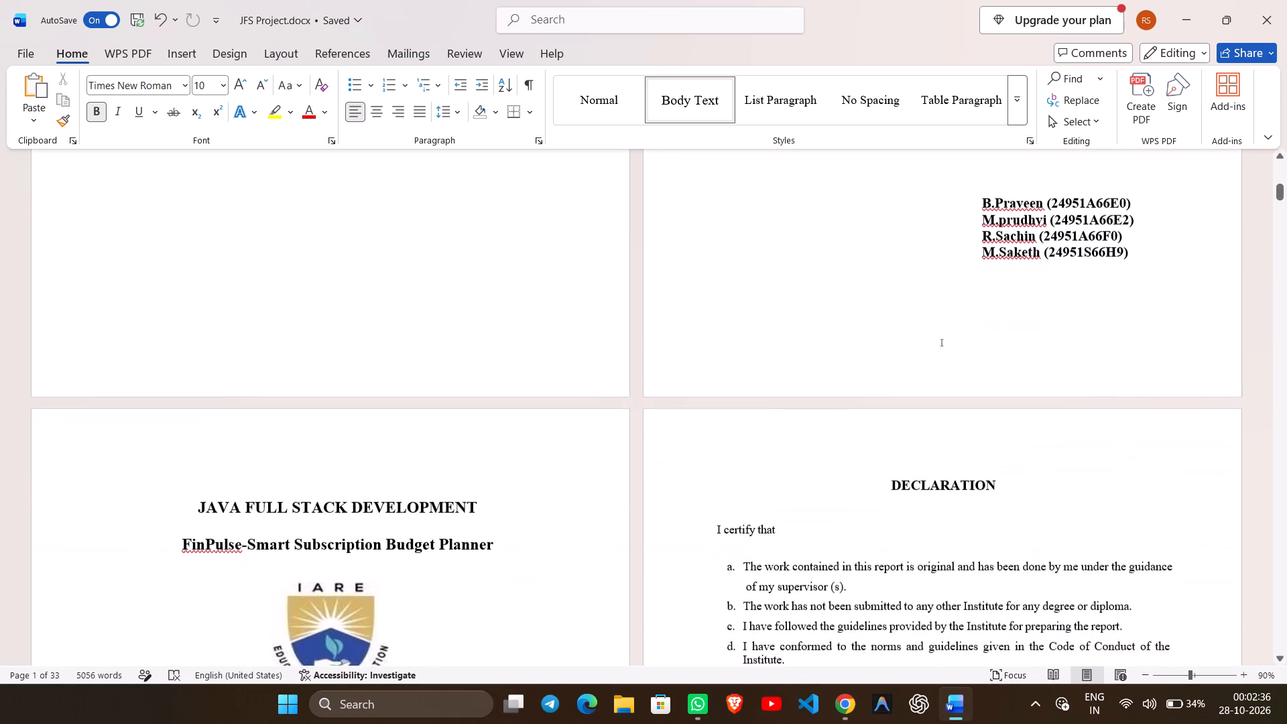
pyautogui.keyDown('ctrl'); pyautogui.scroll(-2, 351, 598); pyautogui.keyUp('ctrl')
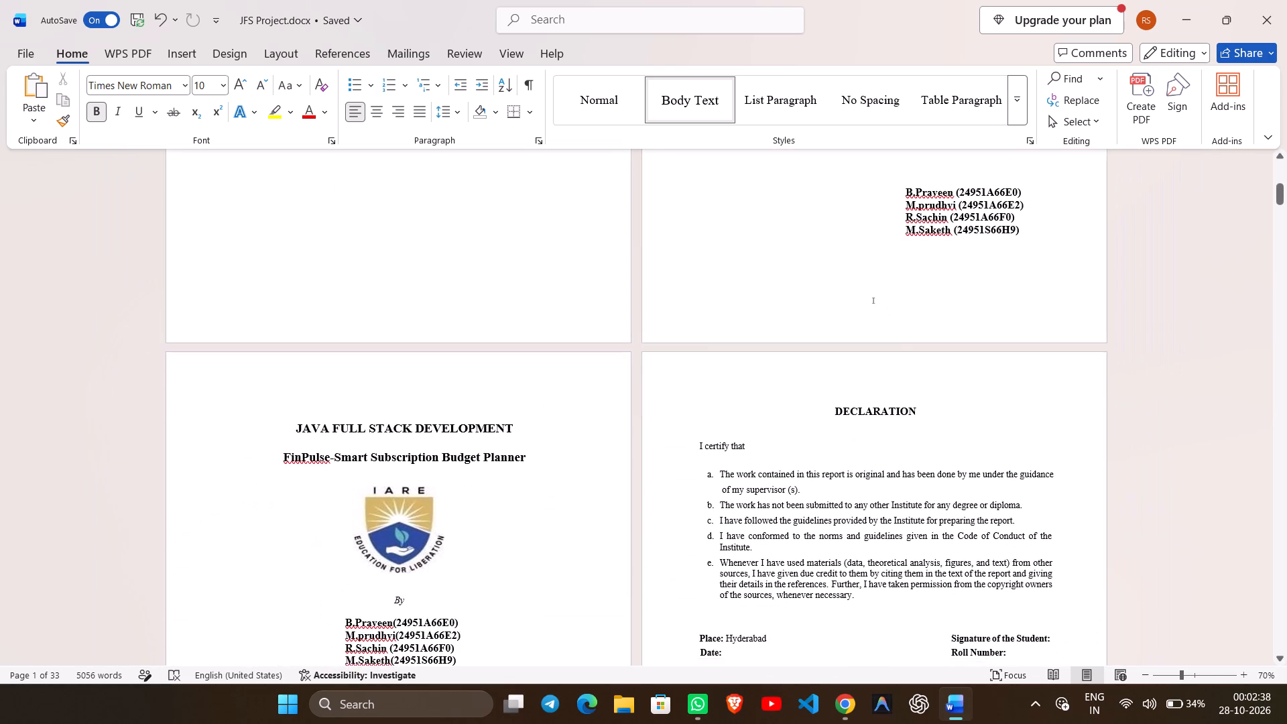
pyautogui.keyDown('ctrl'); pyautogui.scroll(-3, 351, 598); pyautogui.keyUp('ctrl')
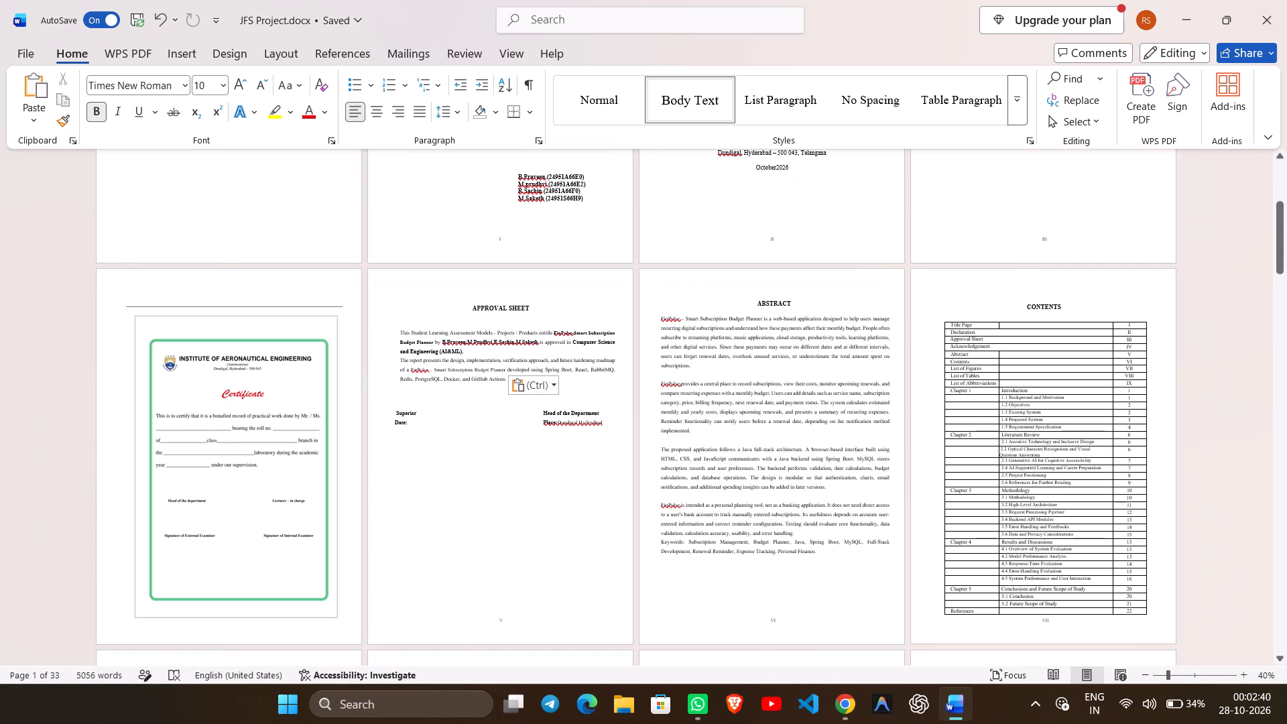
pyautogui.scroll(5, 351, 598)
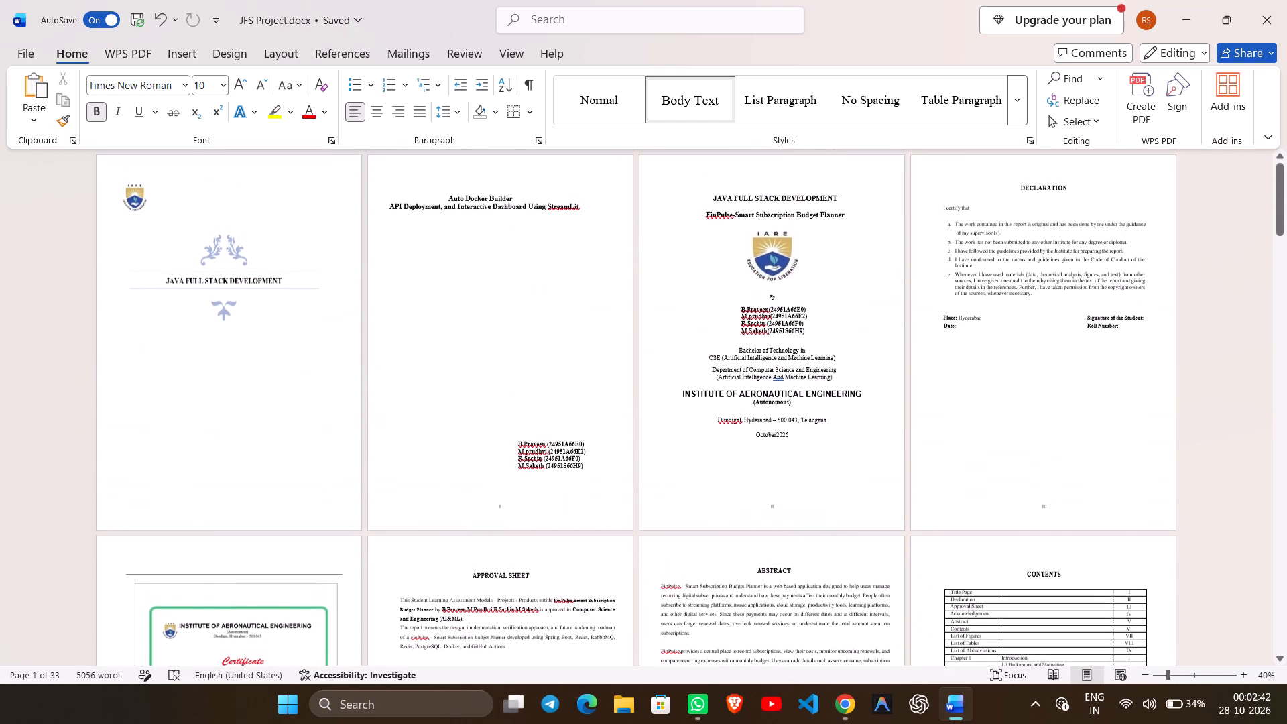
pyautogui.scroll(1, 351, 598)
pyautogui.scroll(-10, 351, 598)
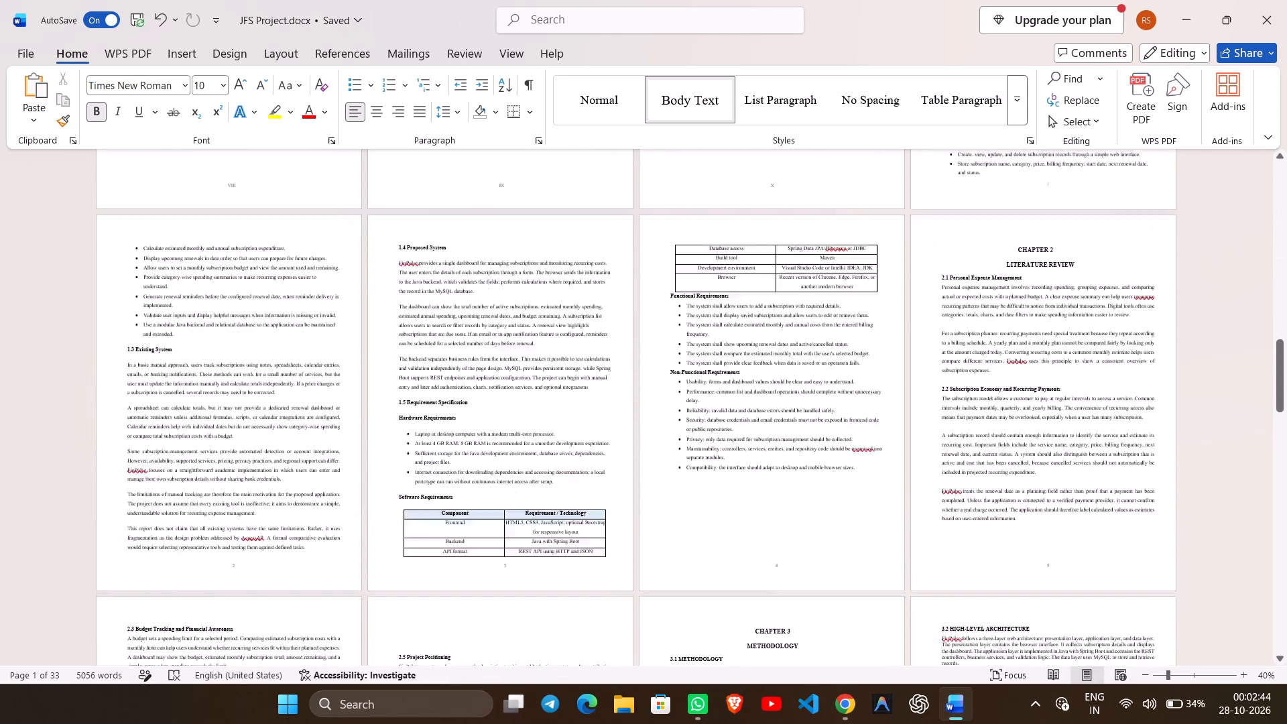
pyautogui.scroll(-4, 351, 598)
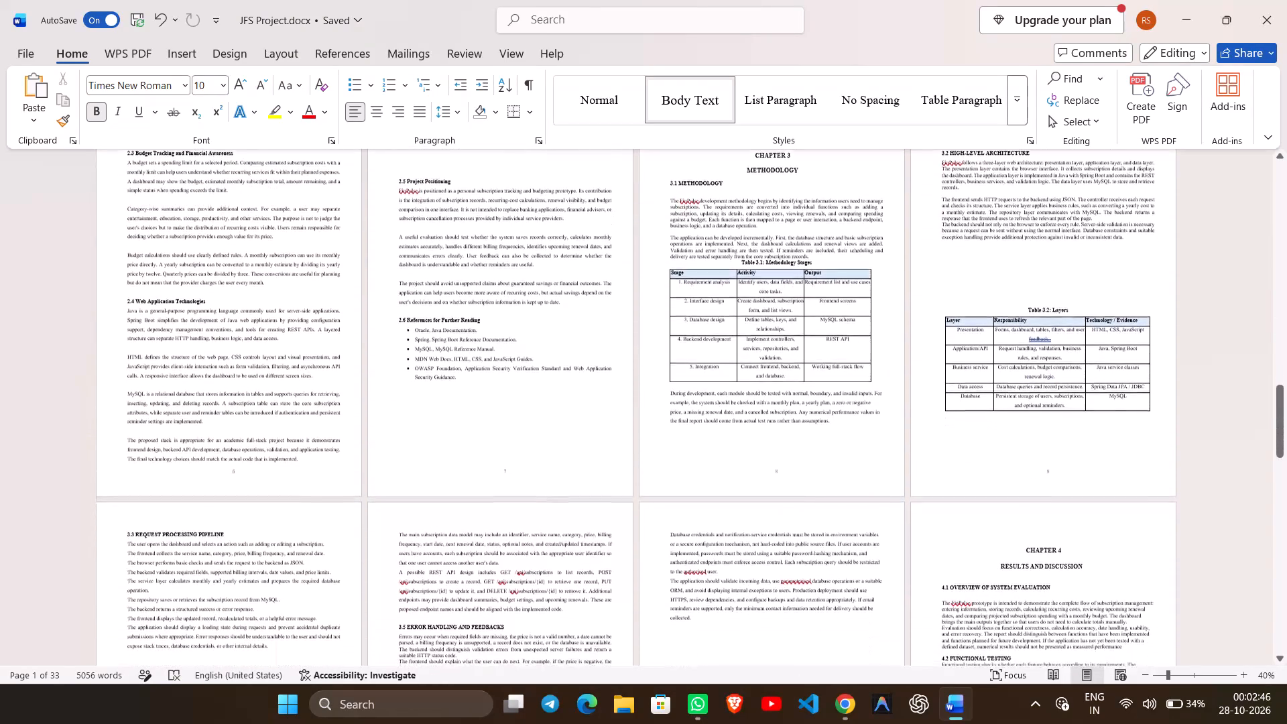
pyautogui.scroll(-7, 351, 598)
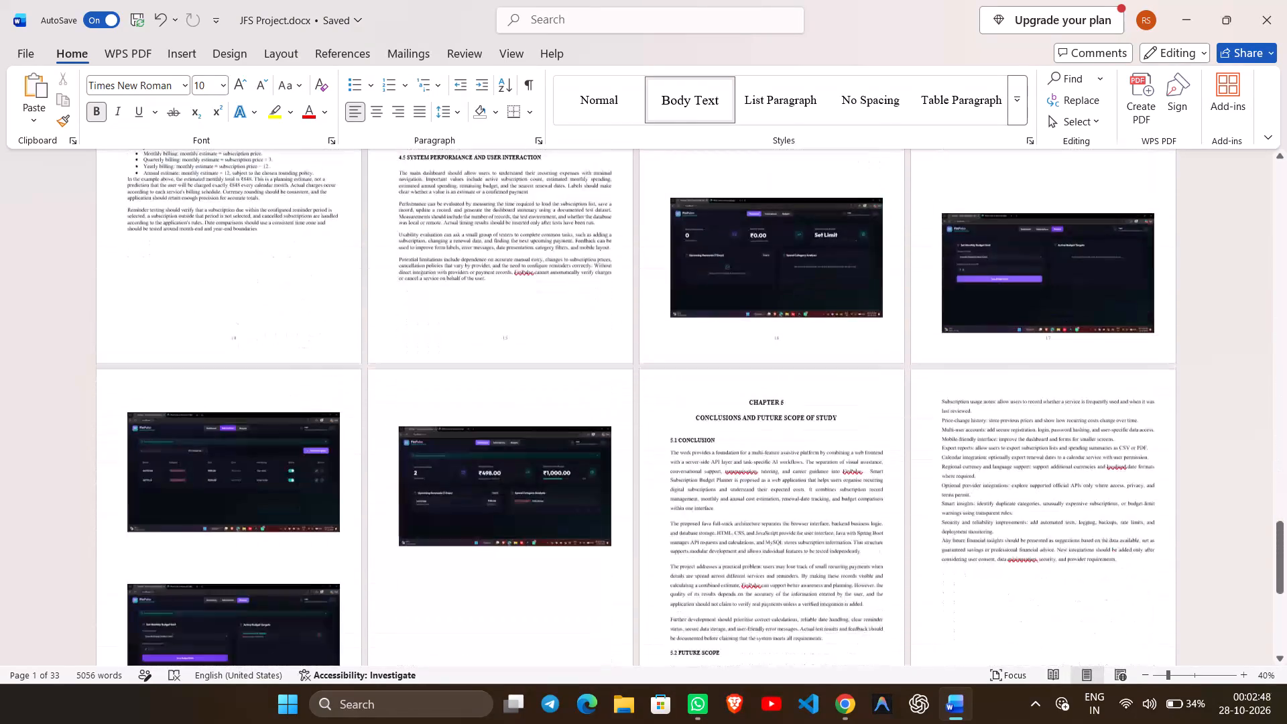
pyautogui.scroll(-5, 351, 598)
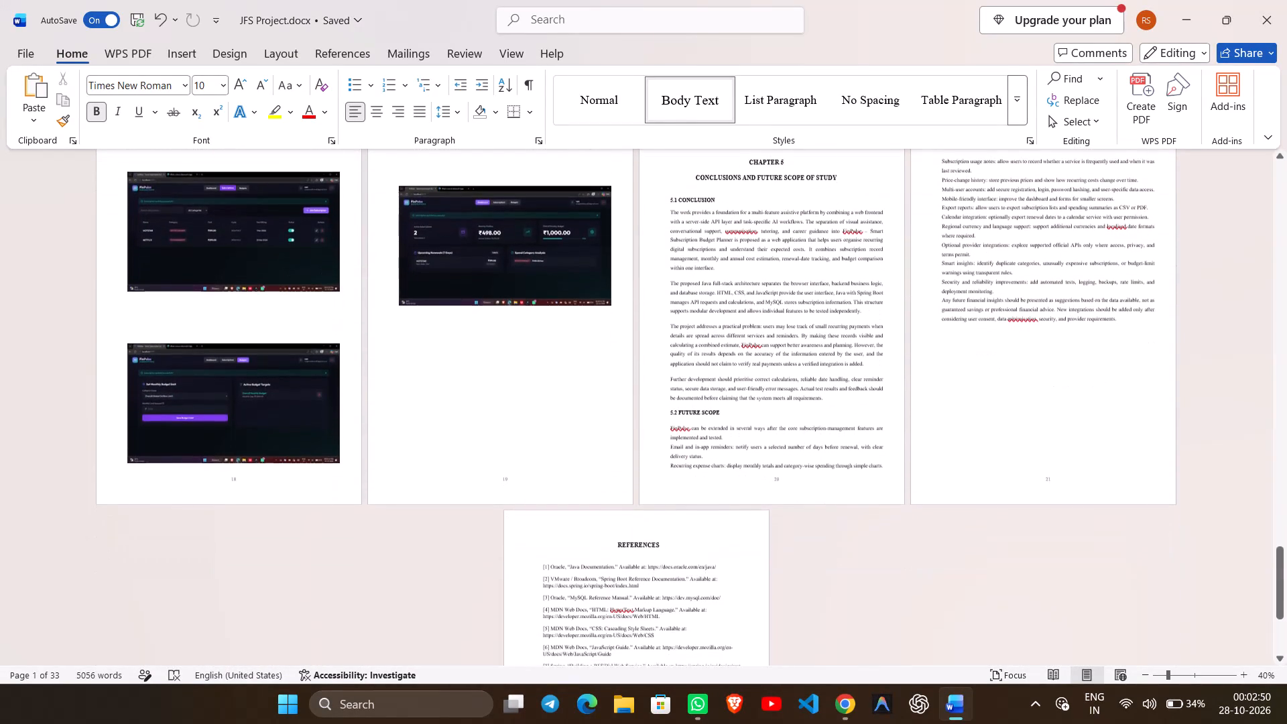
pyautogui.scroll(-1, 351, 598)
pyautogui.scroll(2, 351, 598)
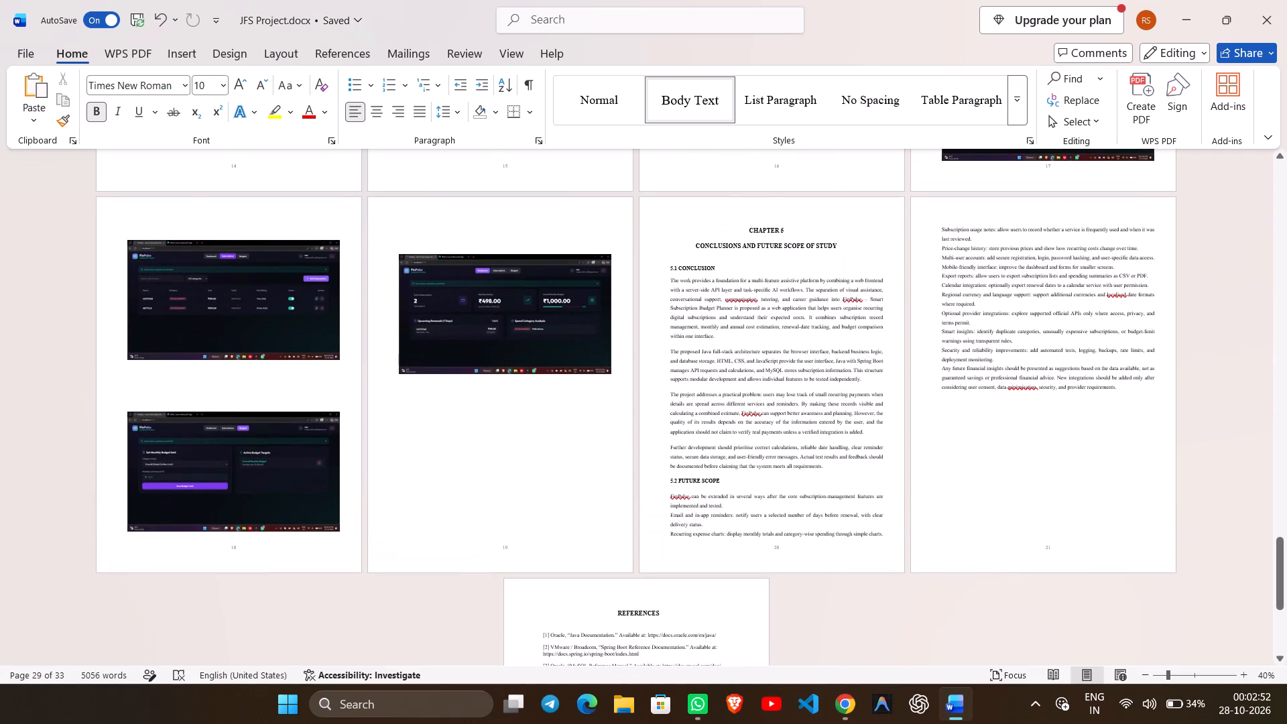
pyautogui.scroll(1, 351, 598)
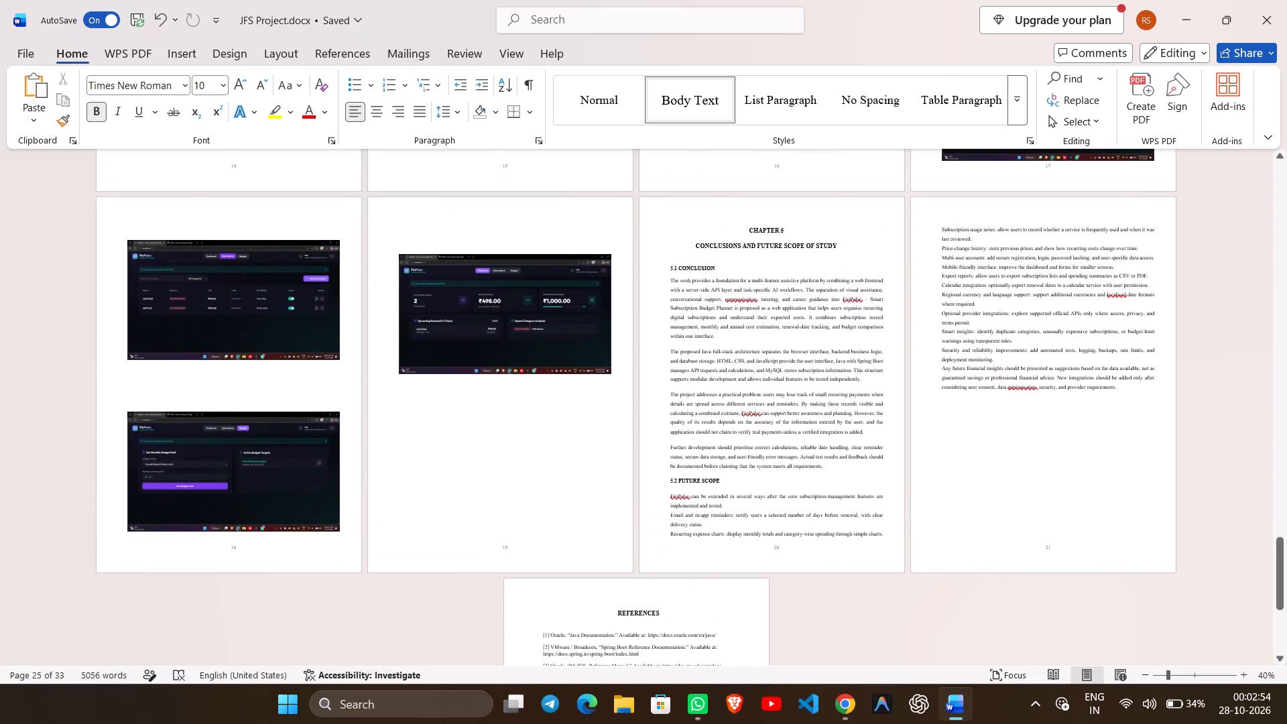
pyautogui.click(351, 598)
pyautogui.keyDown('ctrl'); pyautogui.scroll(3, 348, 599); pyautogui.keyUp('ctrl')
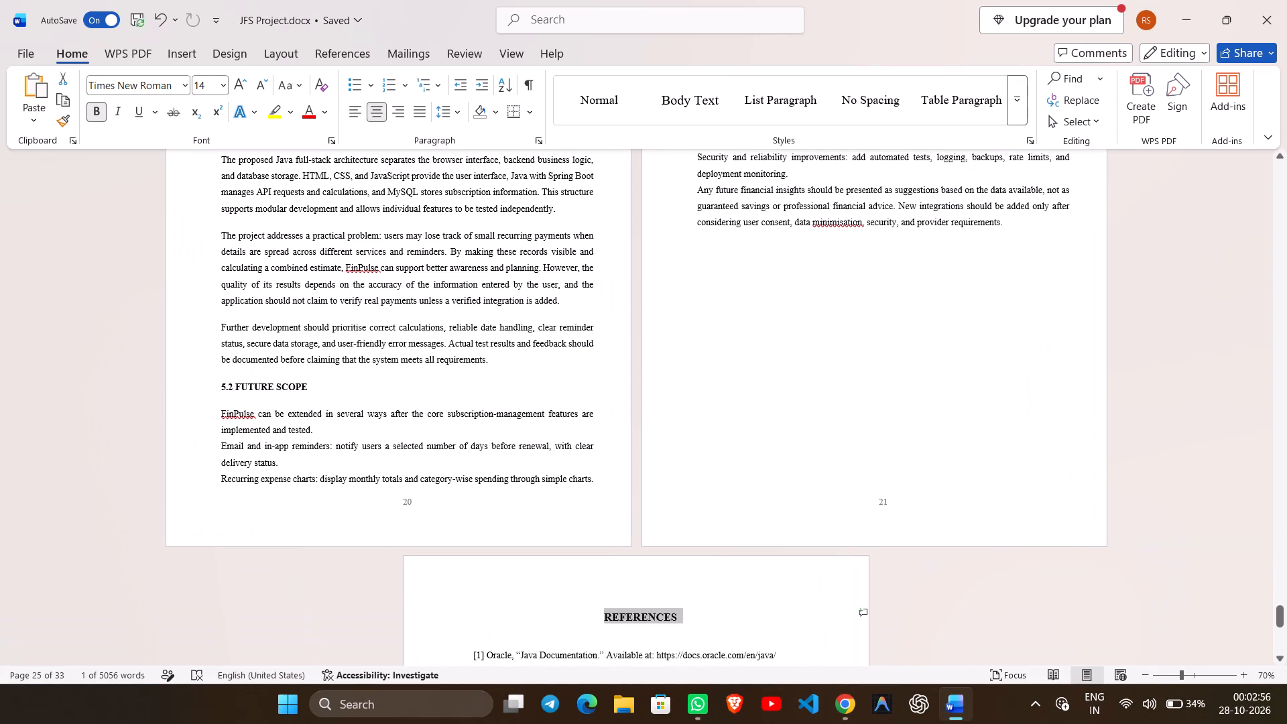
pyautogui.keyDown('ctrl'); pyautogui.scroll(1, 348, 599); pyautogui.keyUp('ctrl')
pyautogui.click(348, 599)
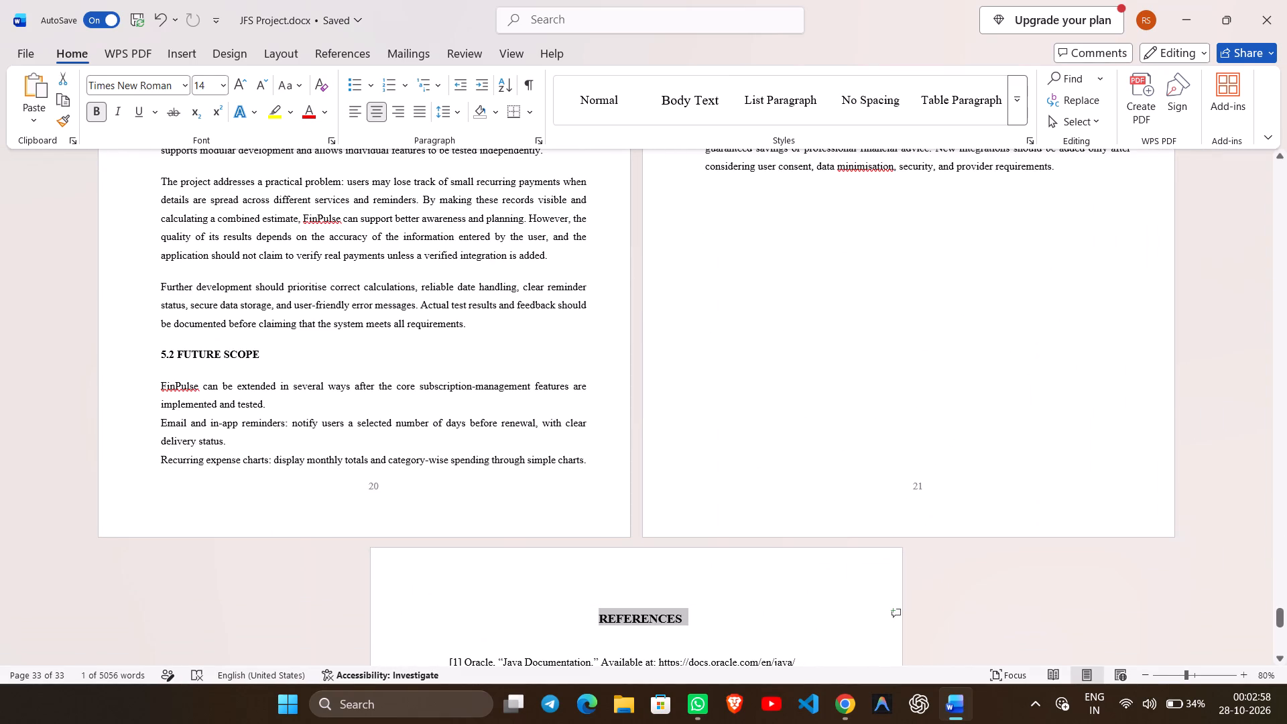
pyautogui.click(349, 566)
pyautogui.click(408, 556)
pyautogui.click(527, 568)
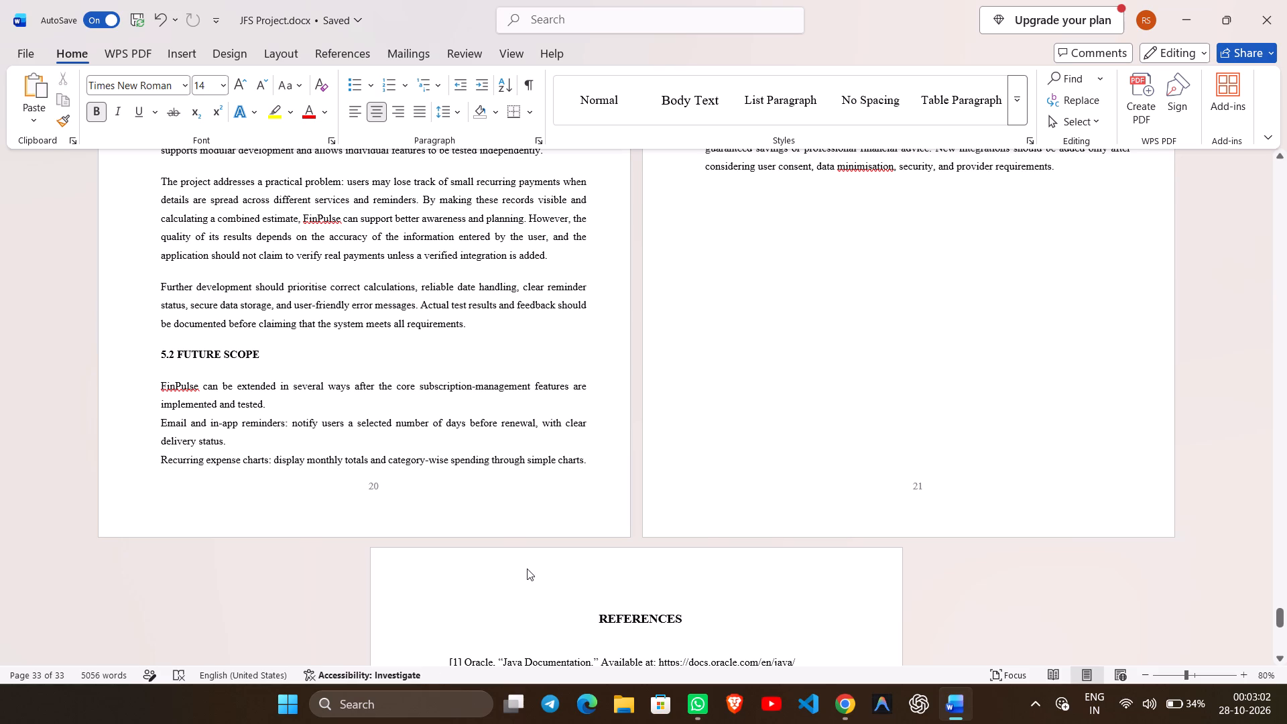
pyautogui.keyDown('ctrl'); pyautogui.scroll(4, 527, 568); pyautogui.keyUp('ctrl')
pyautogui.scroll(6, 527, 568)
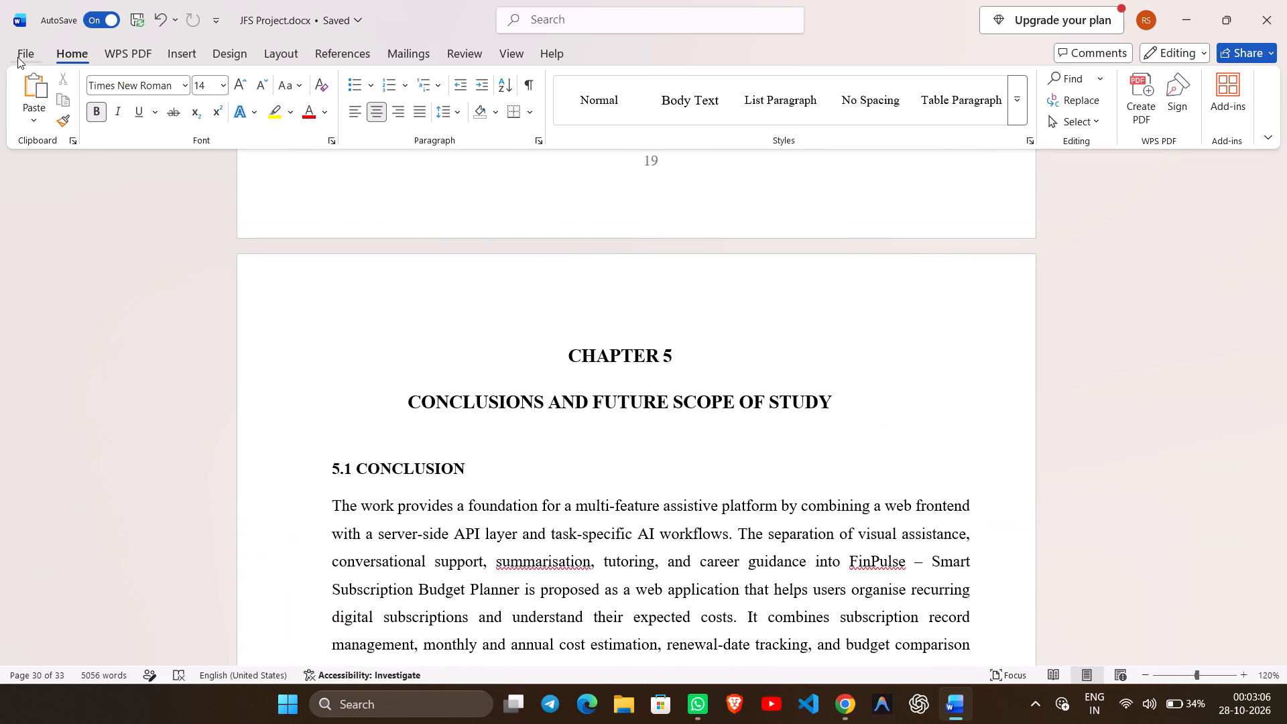
# Export the report as a PDF named JFS Project.pdf in the Desktop folder.
pyautogui.click(17, 57)
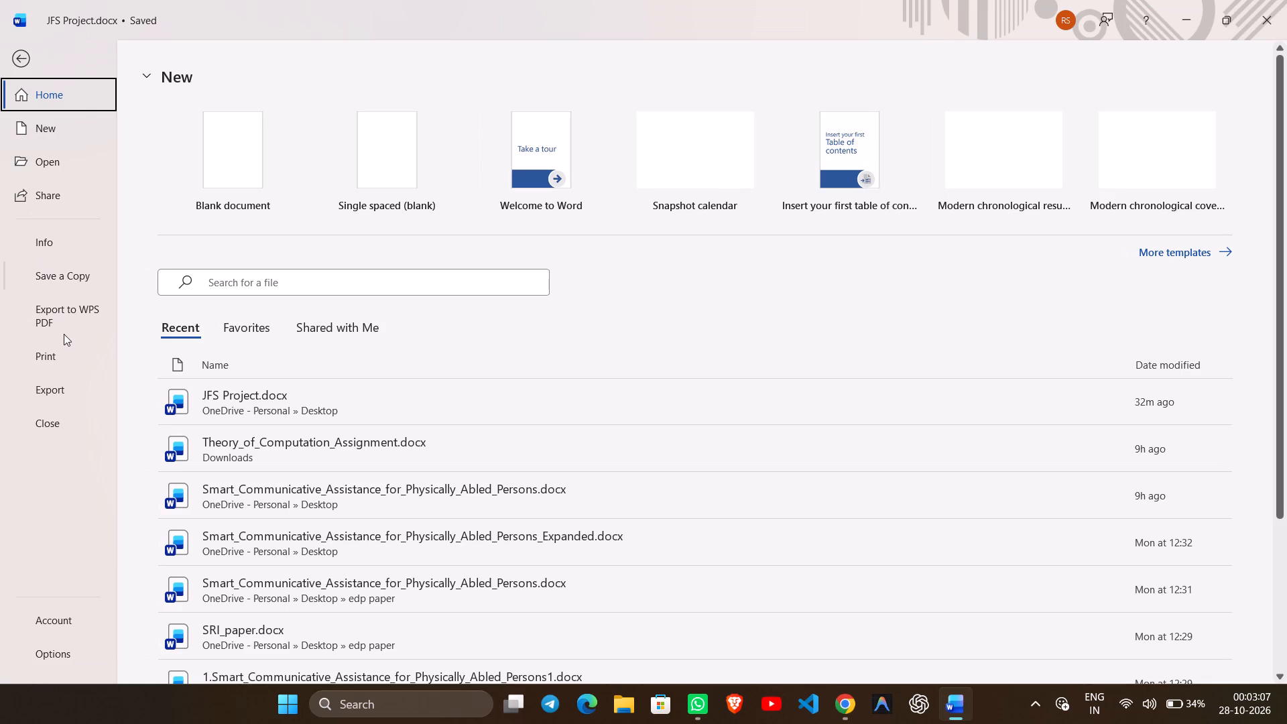
pyautogui.click(54, 392)
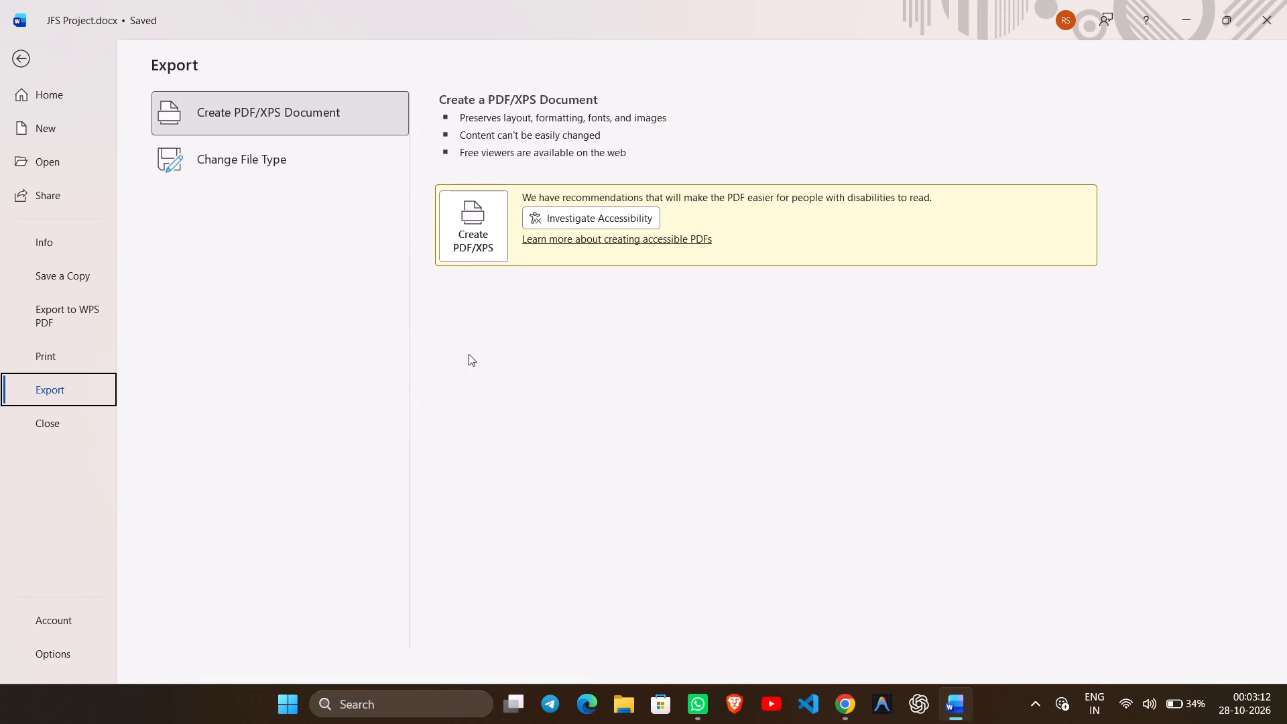
pyautogui.click(464, 229)
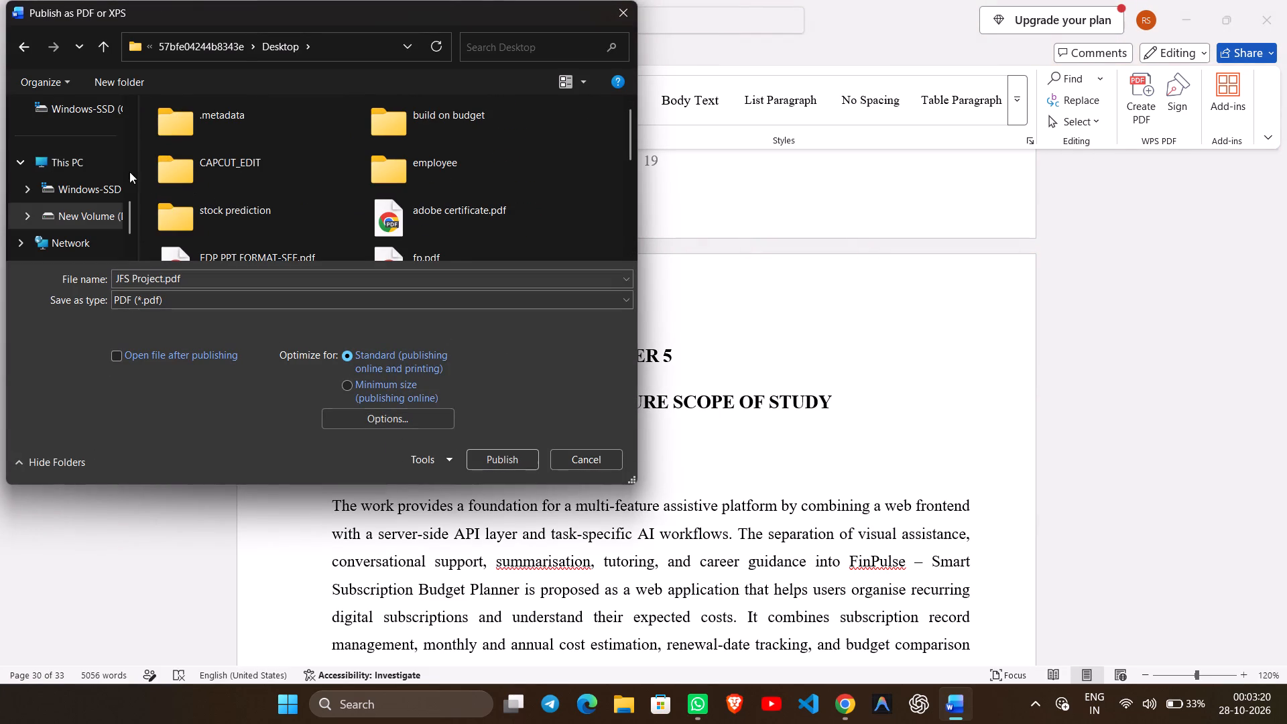
pyautogui.scroll(2, 84, 181)
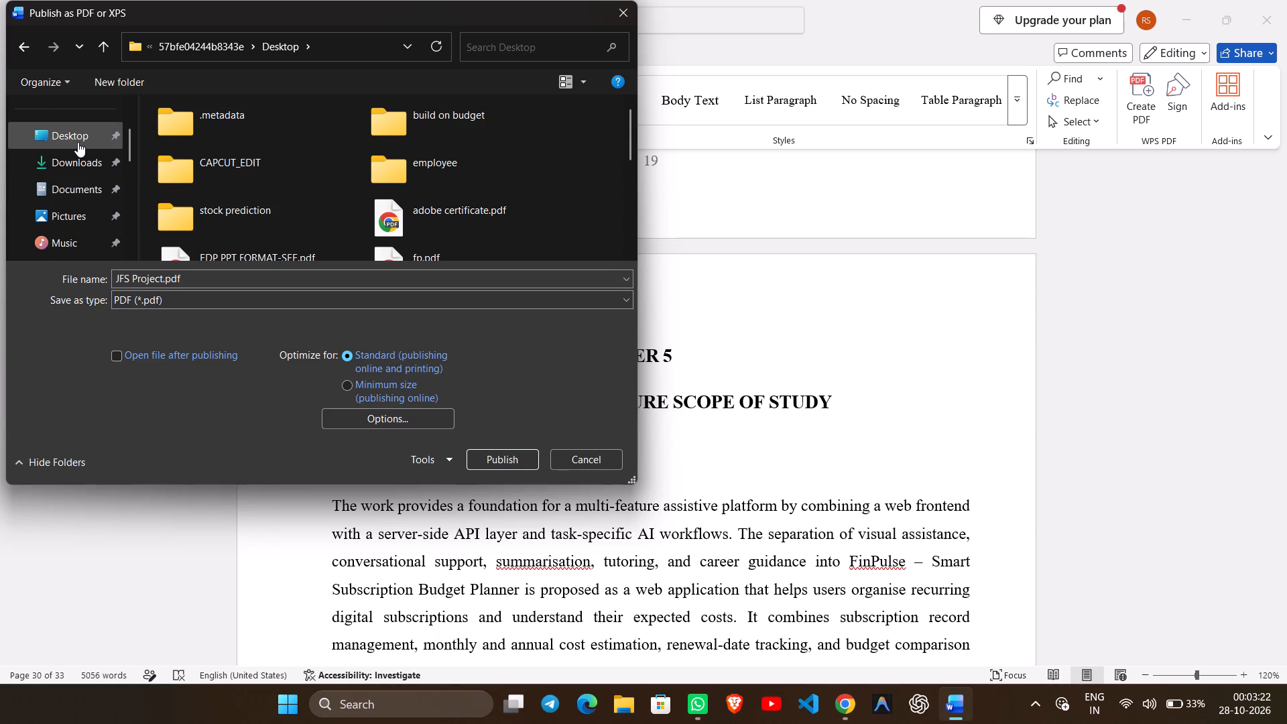
pyautogui.click(78, 142)
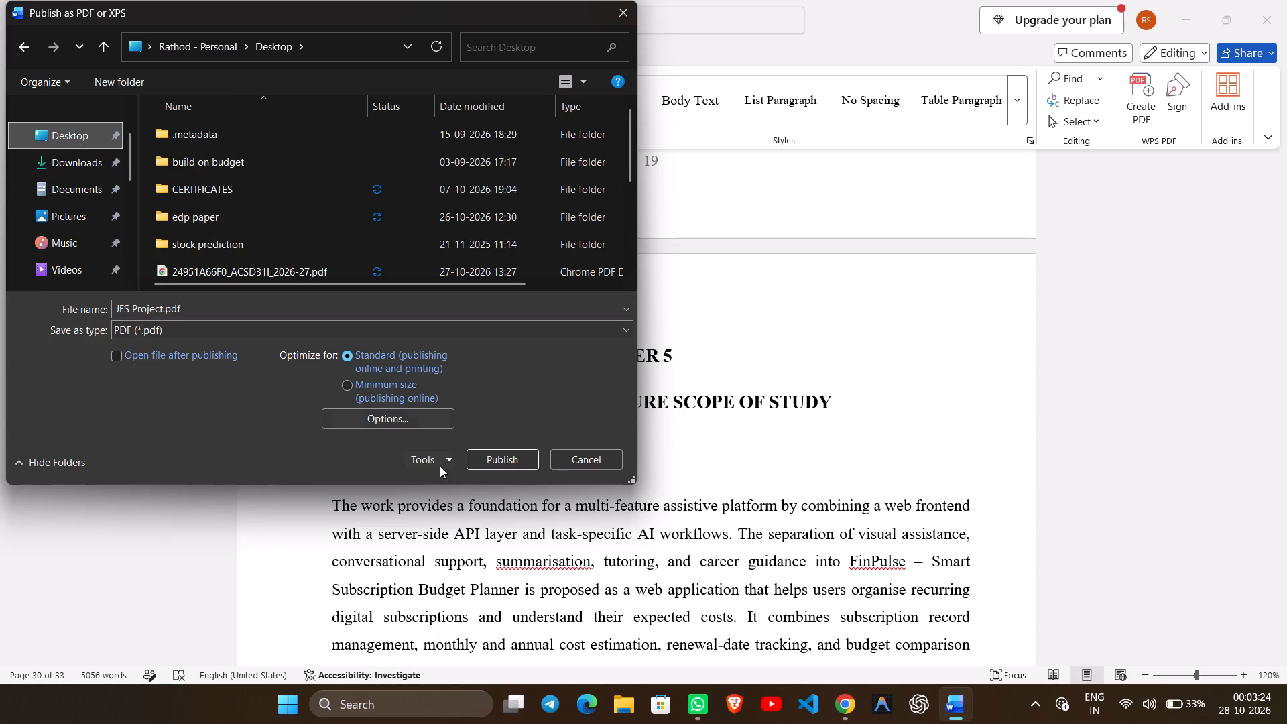
pyautogui.click(513, 461)
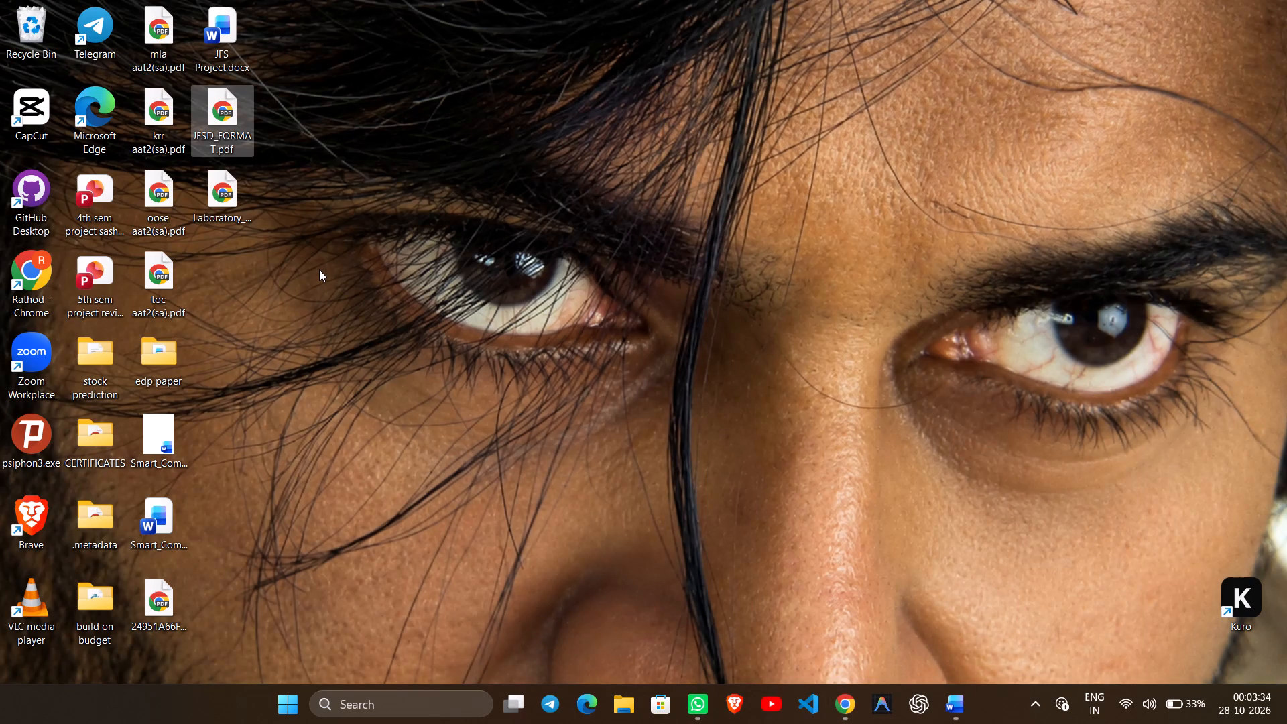
# Open the exported JFS Project.pdf from the desktop in Chrome and maximize its window.
pyautogui.click(363, 310)
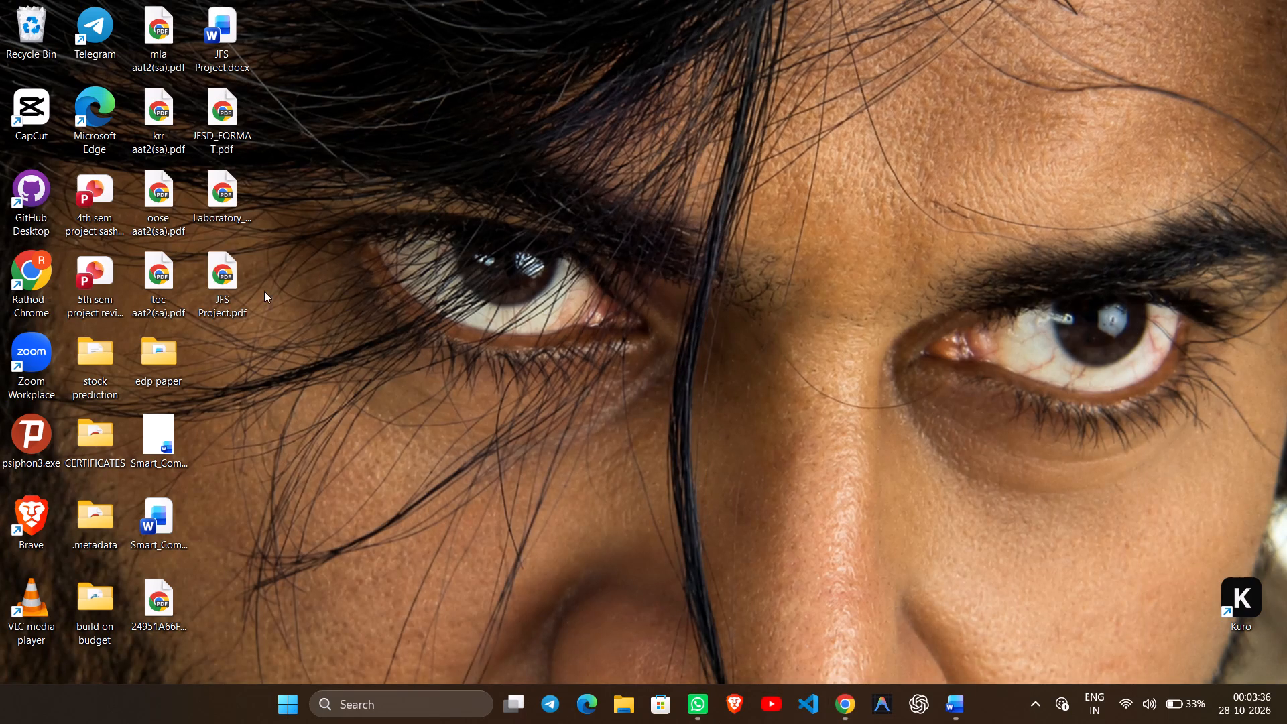
pyautogui.doubleClick(229, 284)
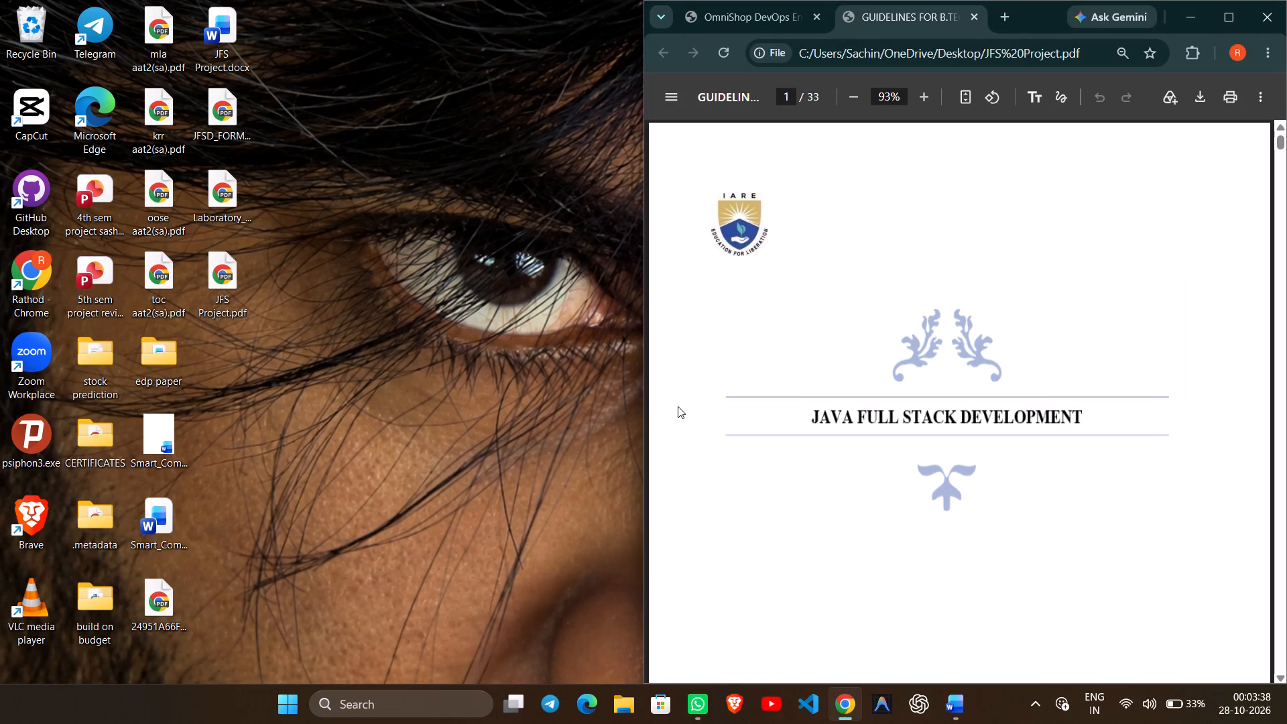
pyautogui.click(1235, 9)
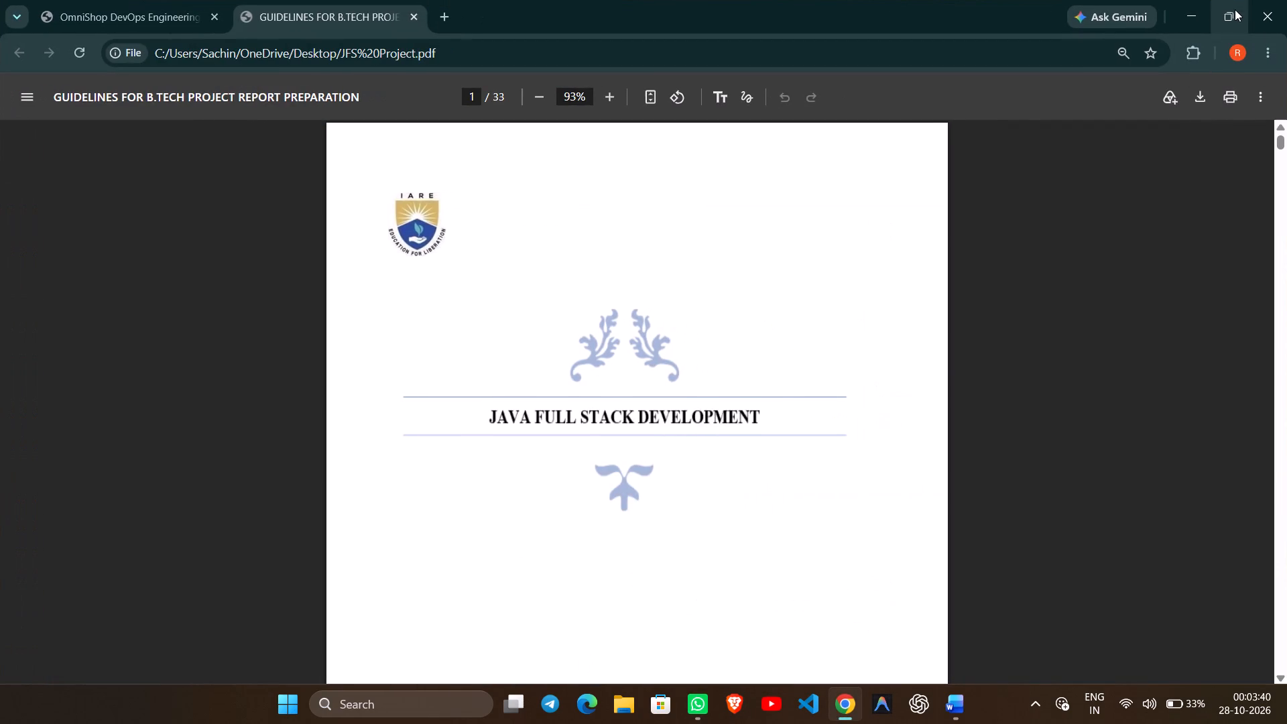
# Examine the first three pages of the exported PDF, checking the cover, the project title and the team details.
pyautogui.scroll(-8, 710, 379)
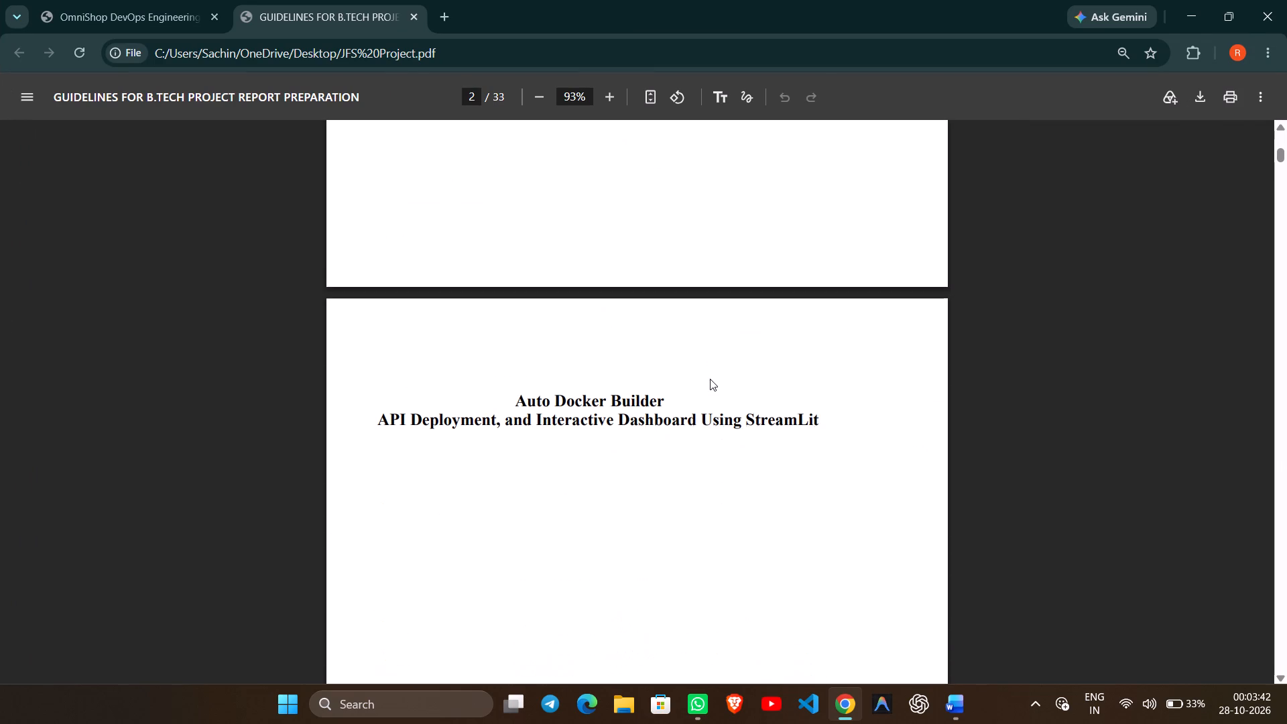
pyautogui.scroll(-3, 710, 379)
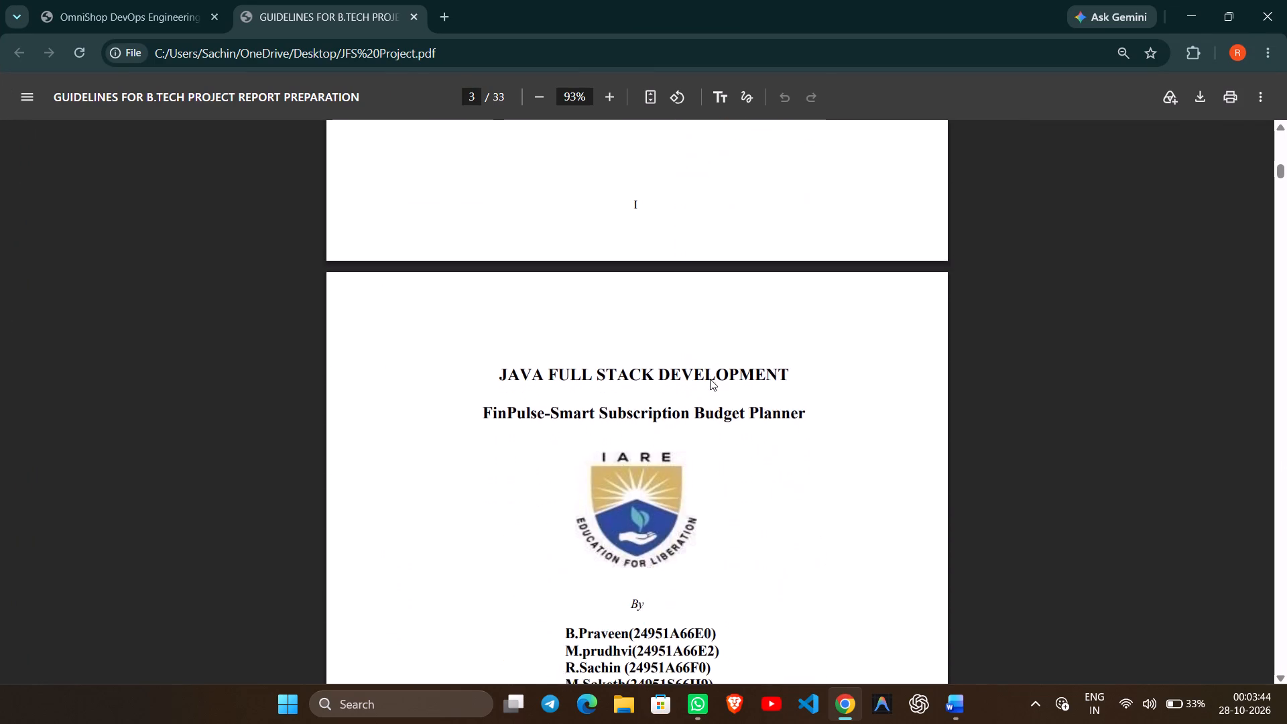
pyautogui.scroll(6, 710, 379)
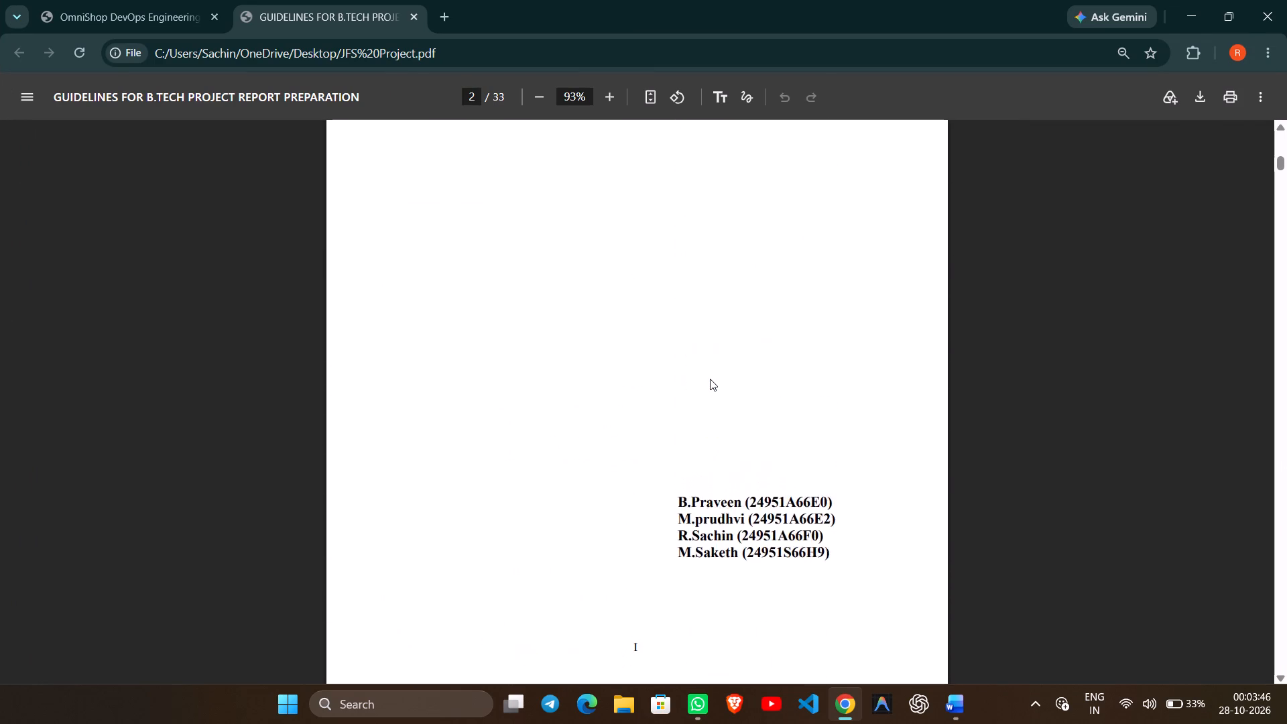
pyautogui.scroll(2, 710, 379)
pyautogui.hscroll(2, 710, 379)
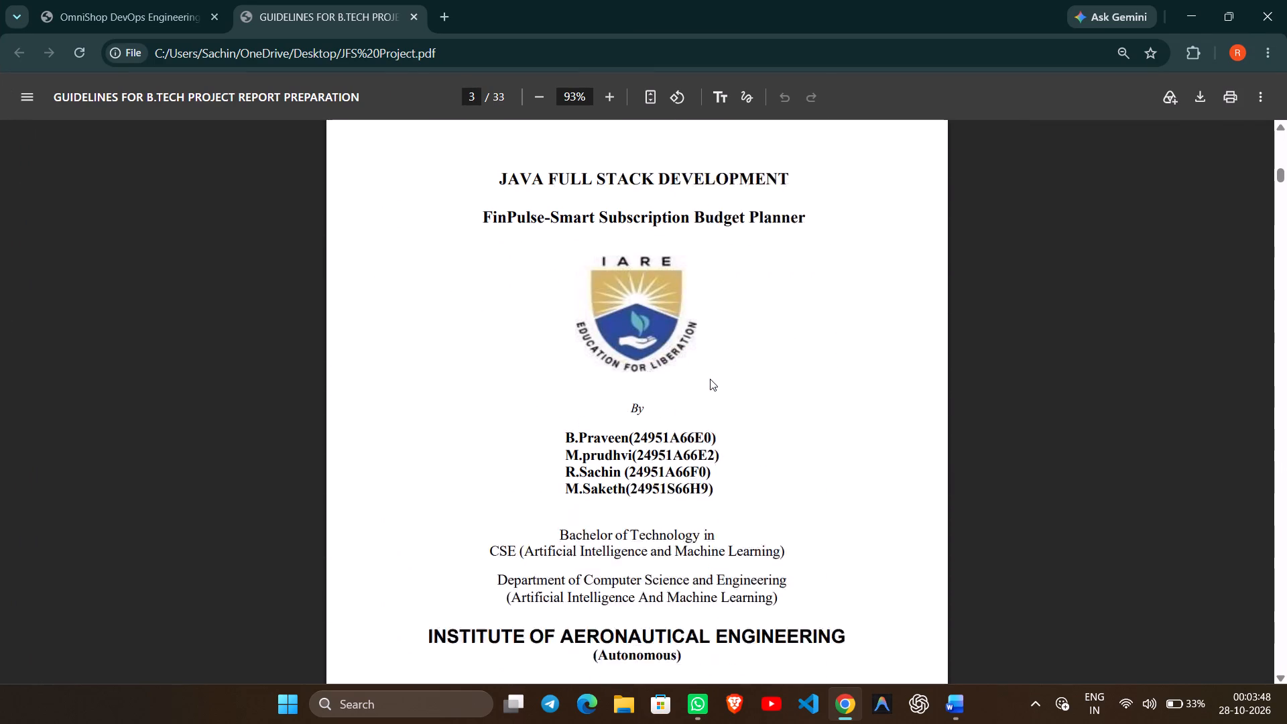
pyautogui.scroll(9, 710, 379)
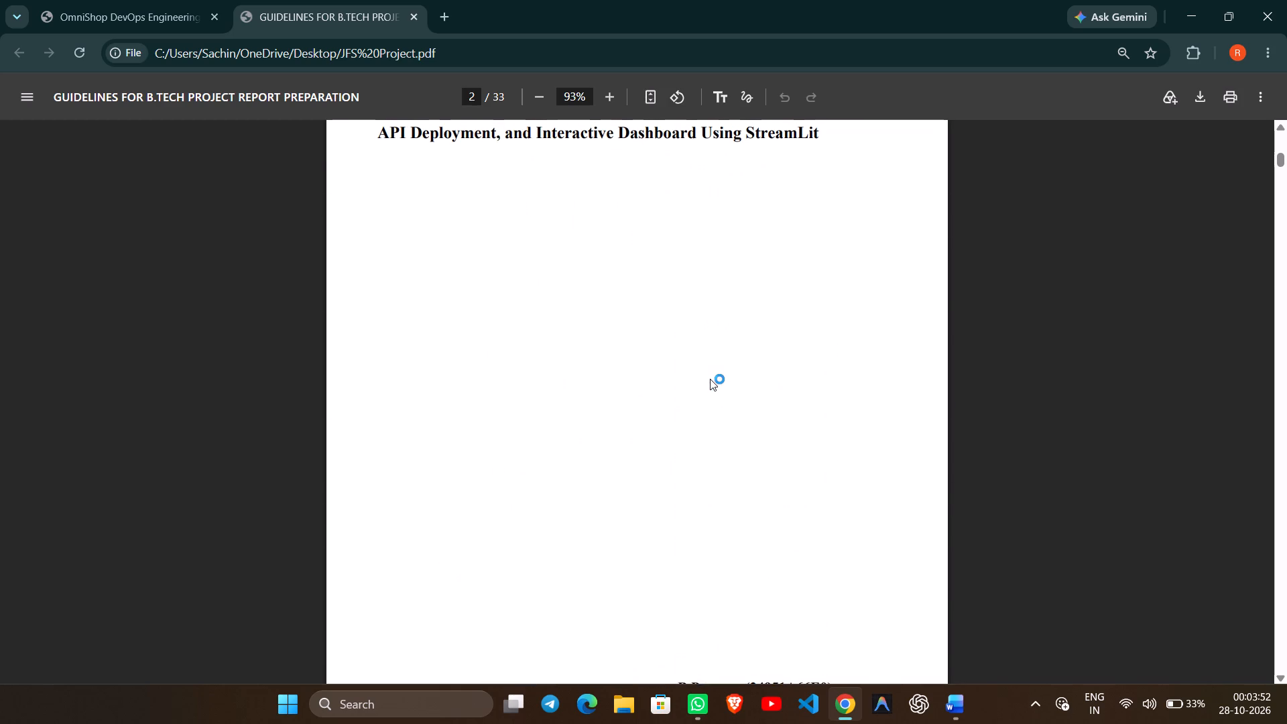
pyautogui.scroll(1, 710, 379)
# In Word, shift the 'API Deployment, and Interactive Dashboard Using StreamLit' line on page 2 rightward with eight leading spaces and save the report.
pyautogui.hotkey('alt', 'Tab')
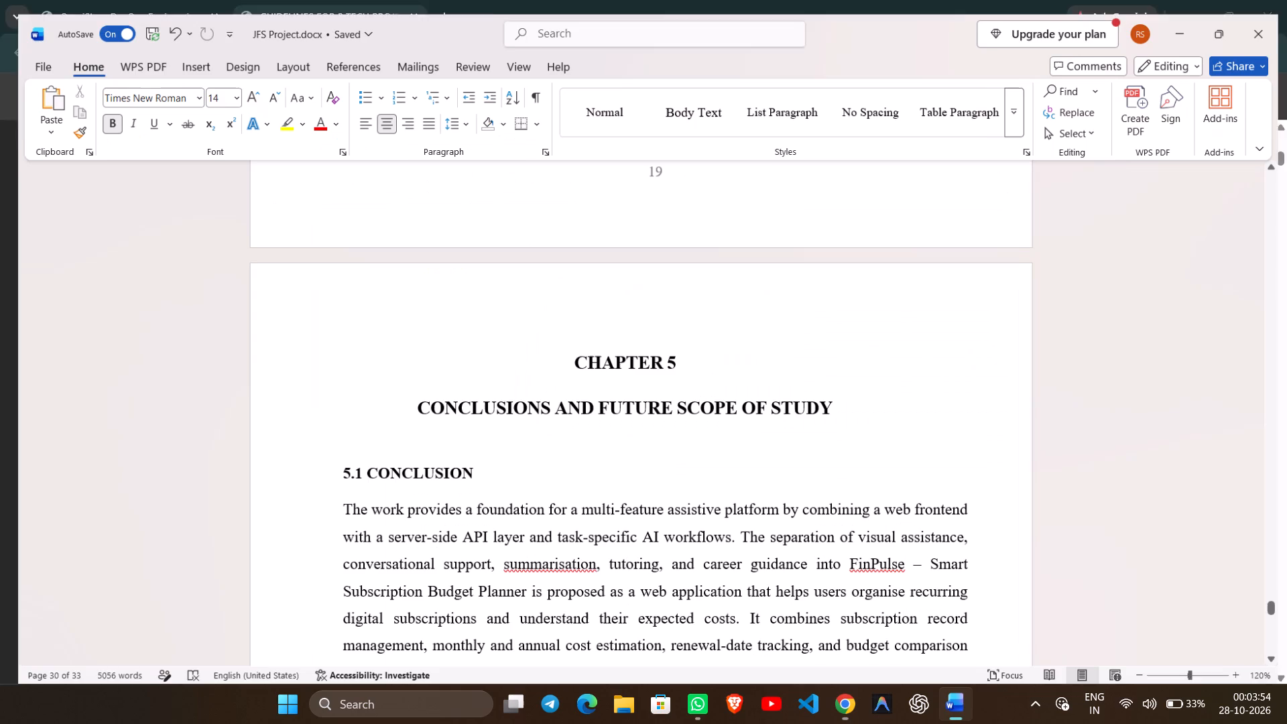
pyautogui.scroll(13, 585, 337)
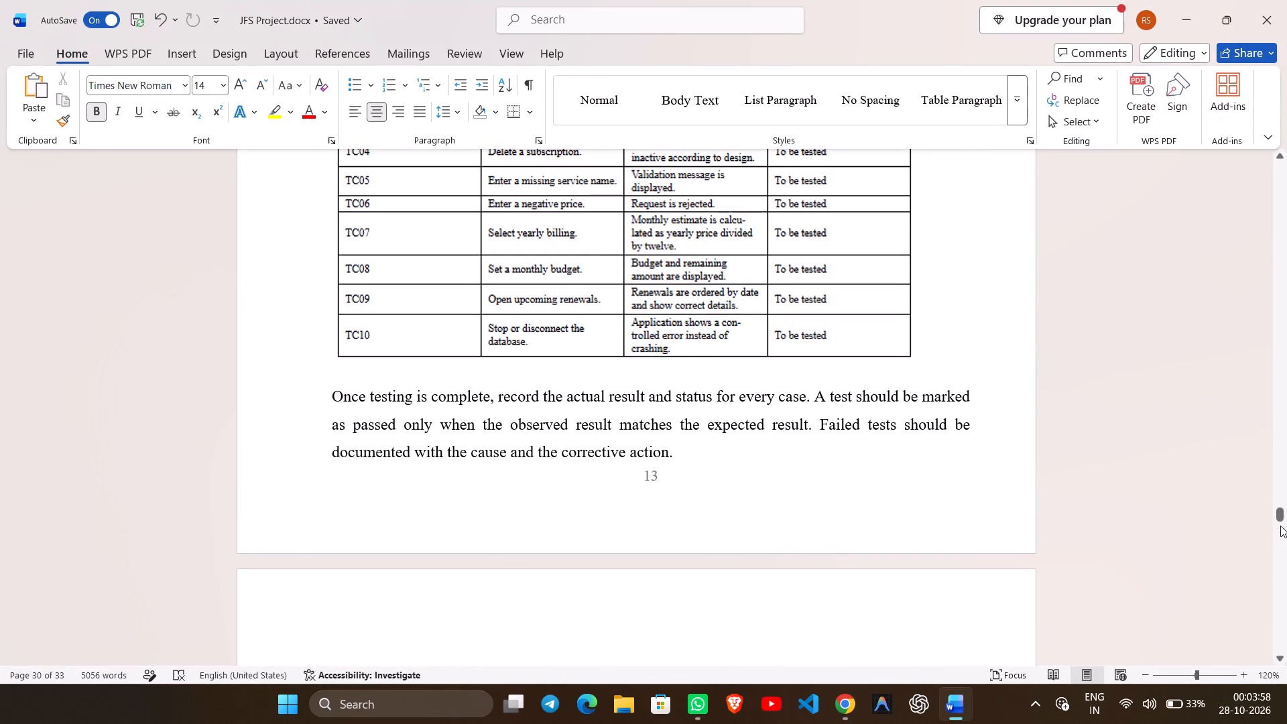
pyautogui.moveTo(1280, 517); pyautogui.dragTo(1273, 97)
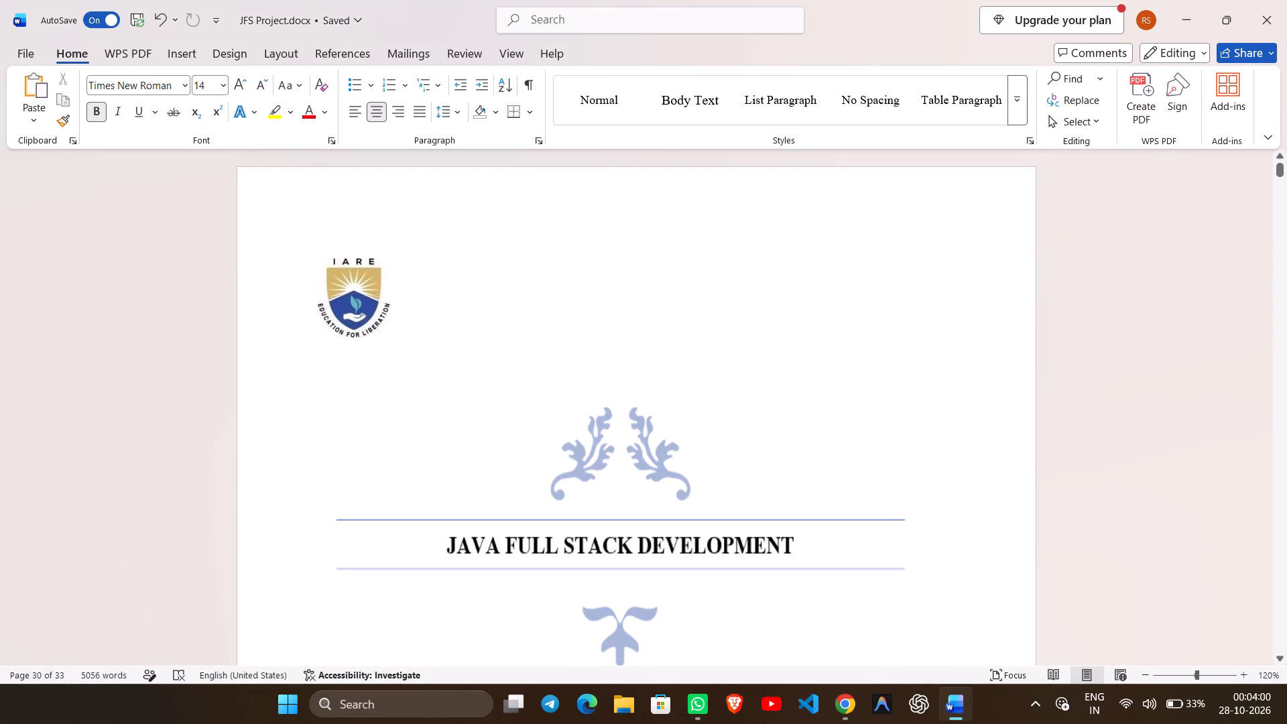
pyautogui.scroll(-5, 843, 623)
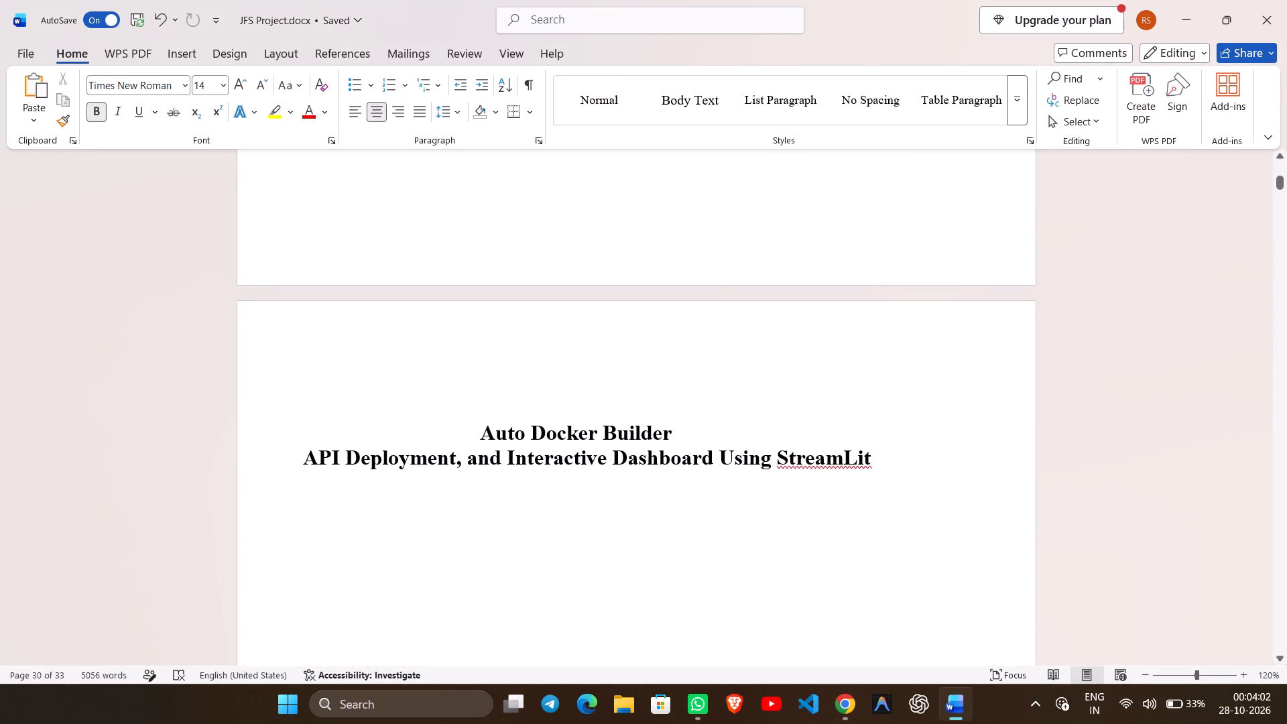
pyautogui.click(306, 448)
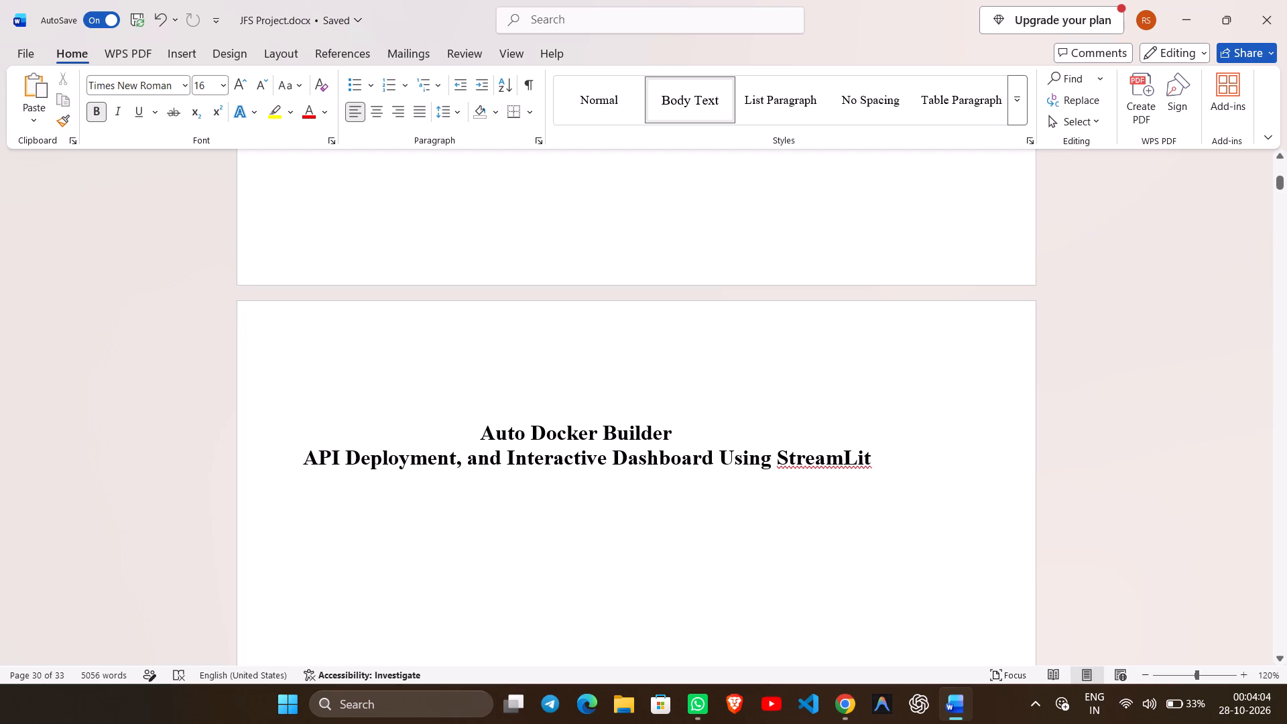
pyautogui.hotkey('alt', 'Tab')
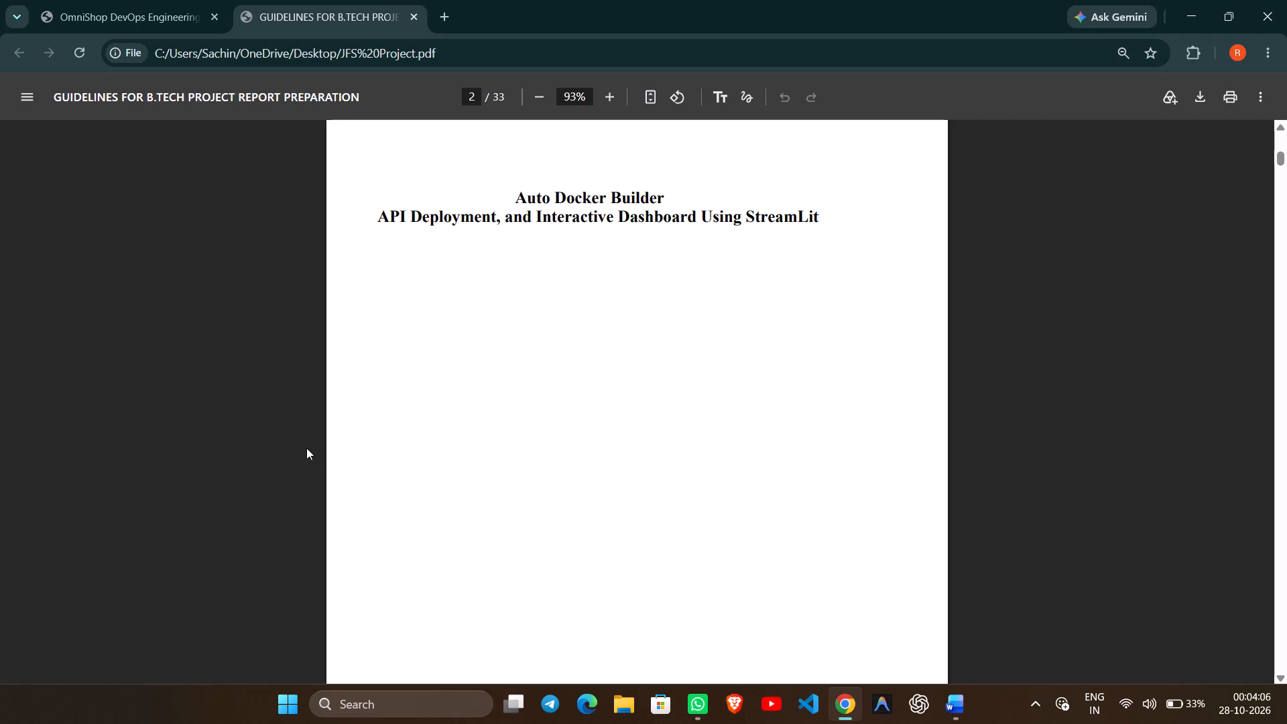
pyautogui.hotkey('alt', 'Tab')
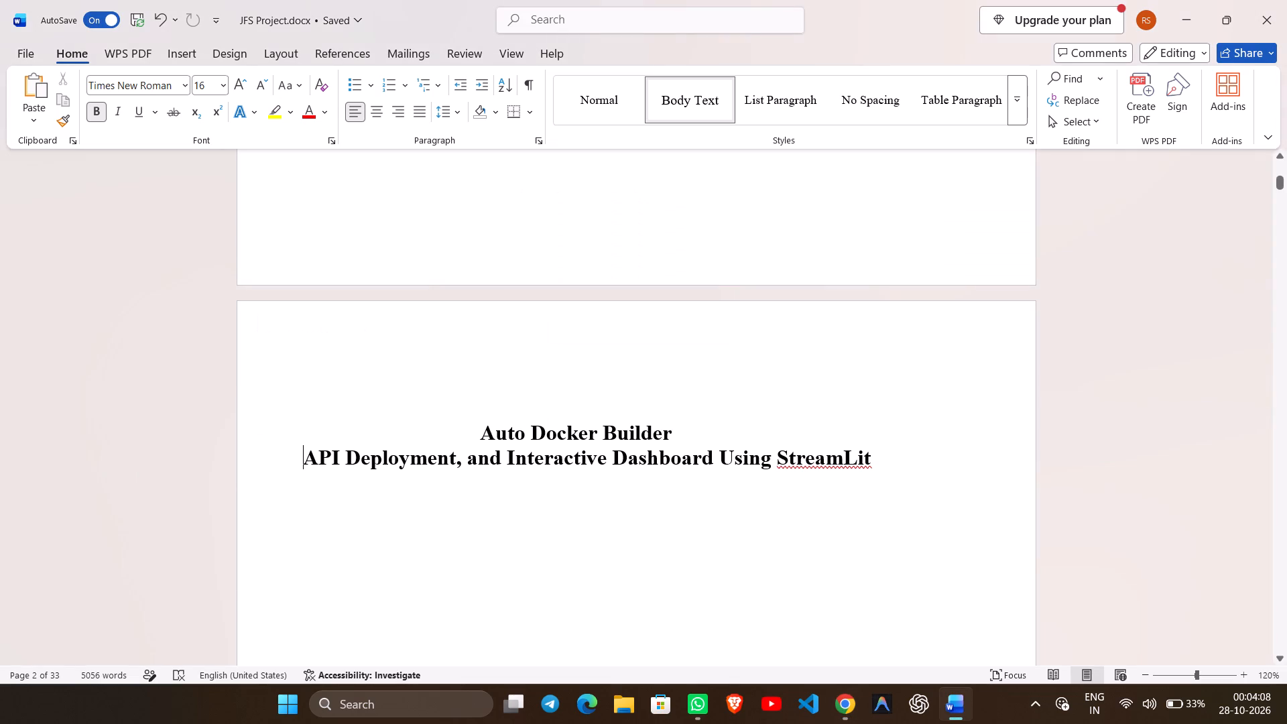
pyautogui.press('space')
pyautogui.press('space')
pyautogui.press('space')
pyautogui.press('space')
pyautogui.press('space')
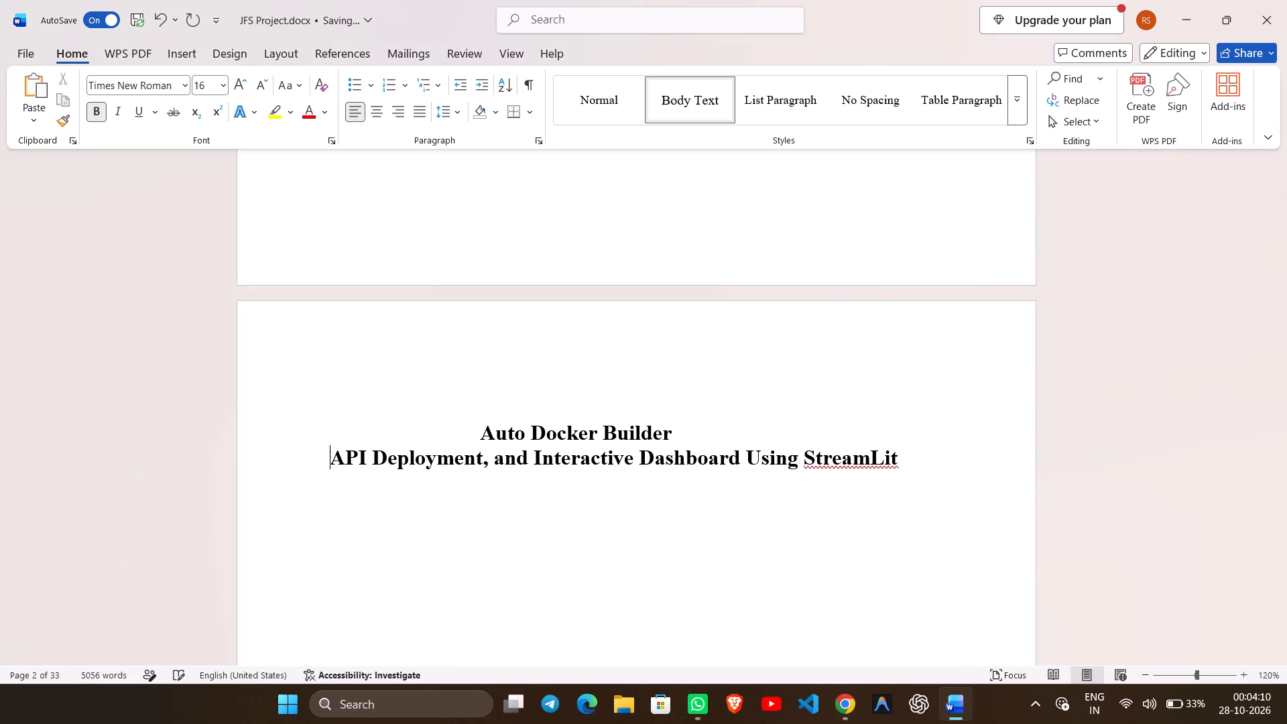
pyautogui.press('space')
pyautogui.press('space')
pyautogui.press('space')
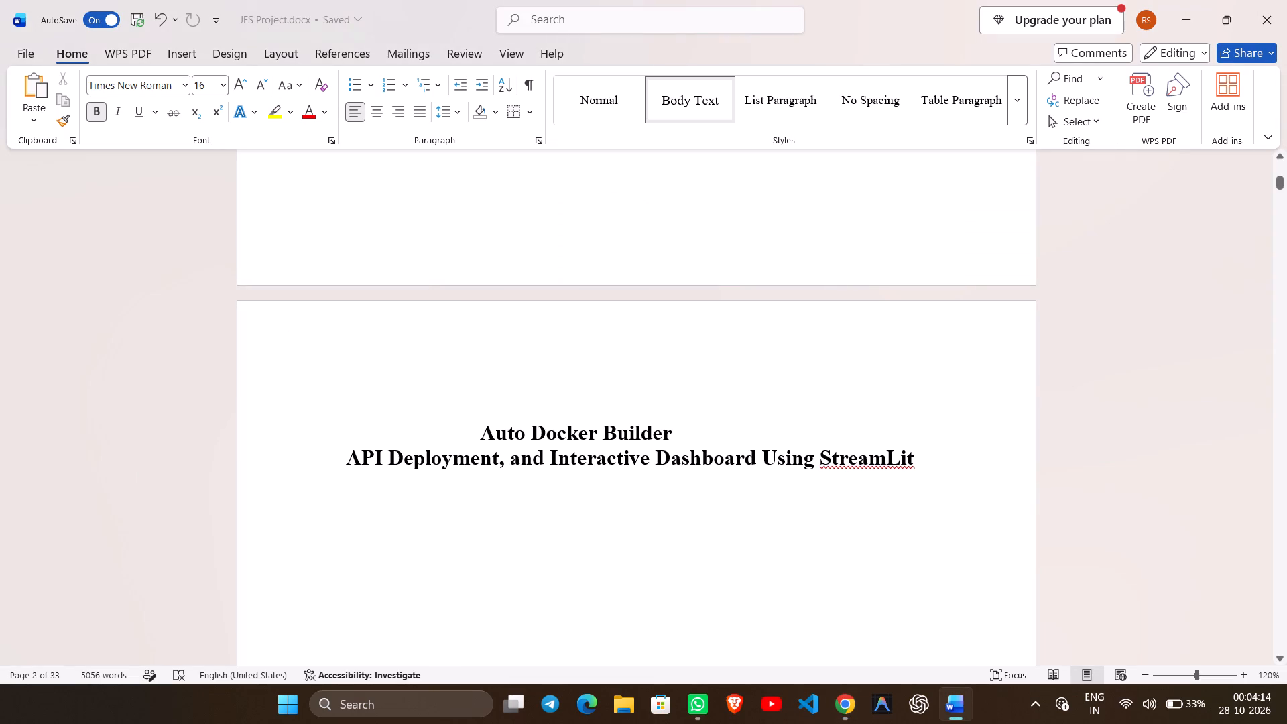
pyautogui.hotkey('ctrl', 's')
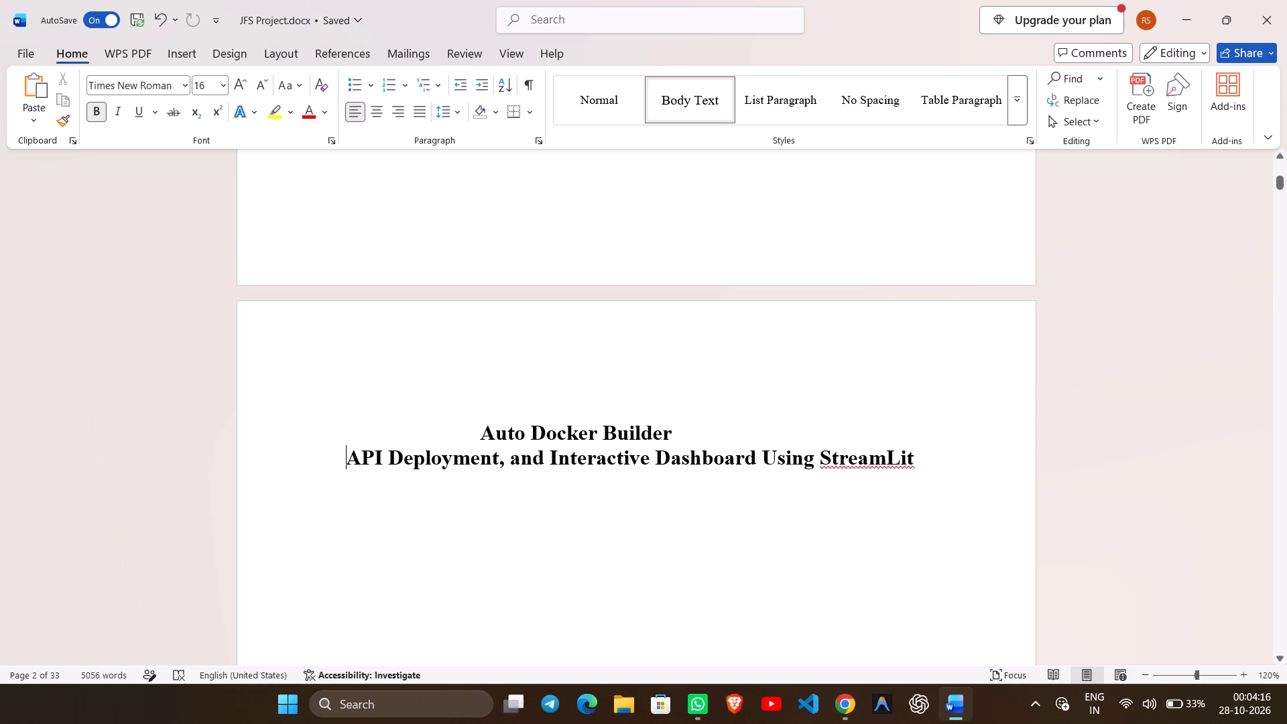
# Switch to the exported PDF in Chrome and examine its inner title page and the declaration page.
pyautogui.scroll(-1, 316, 500)
pyautogui.hotkey('alt', 'Tab')
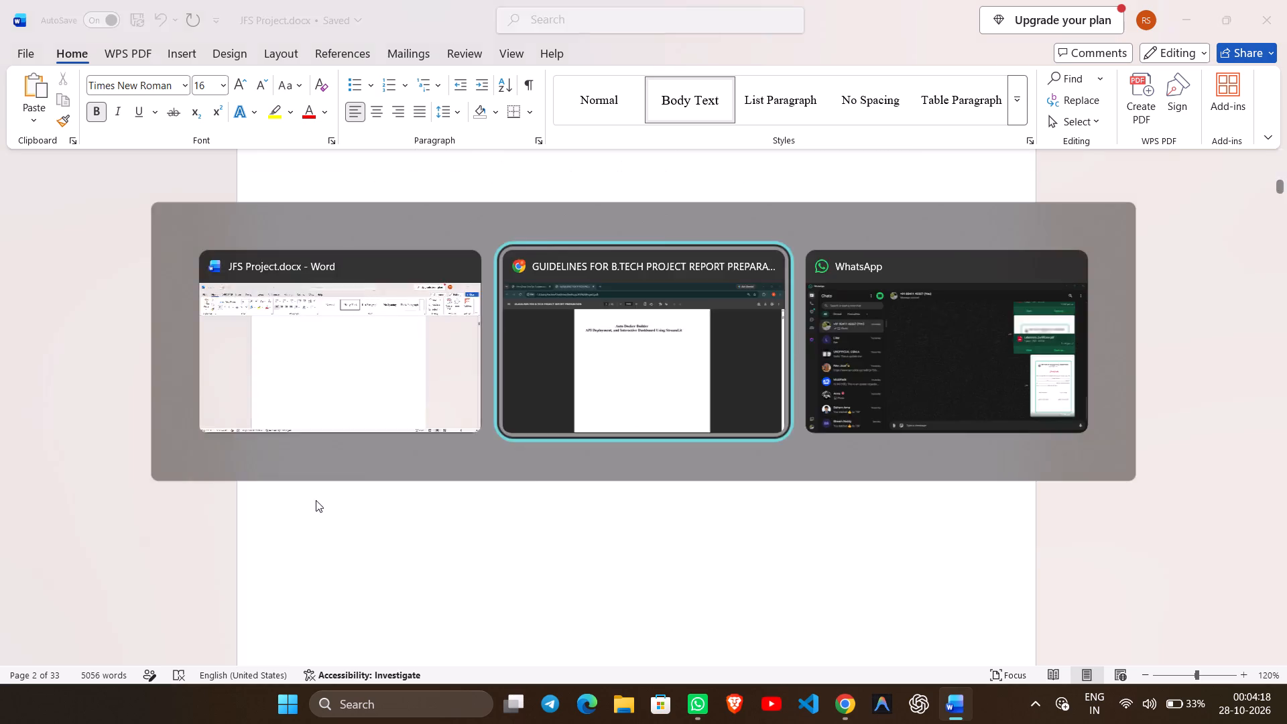
pyautogui.scroll(-7, 316, 500)
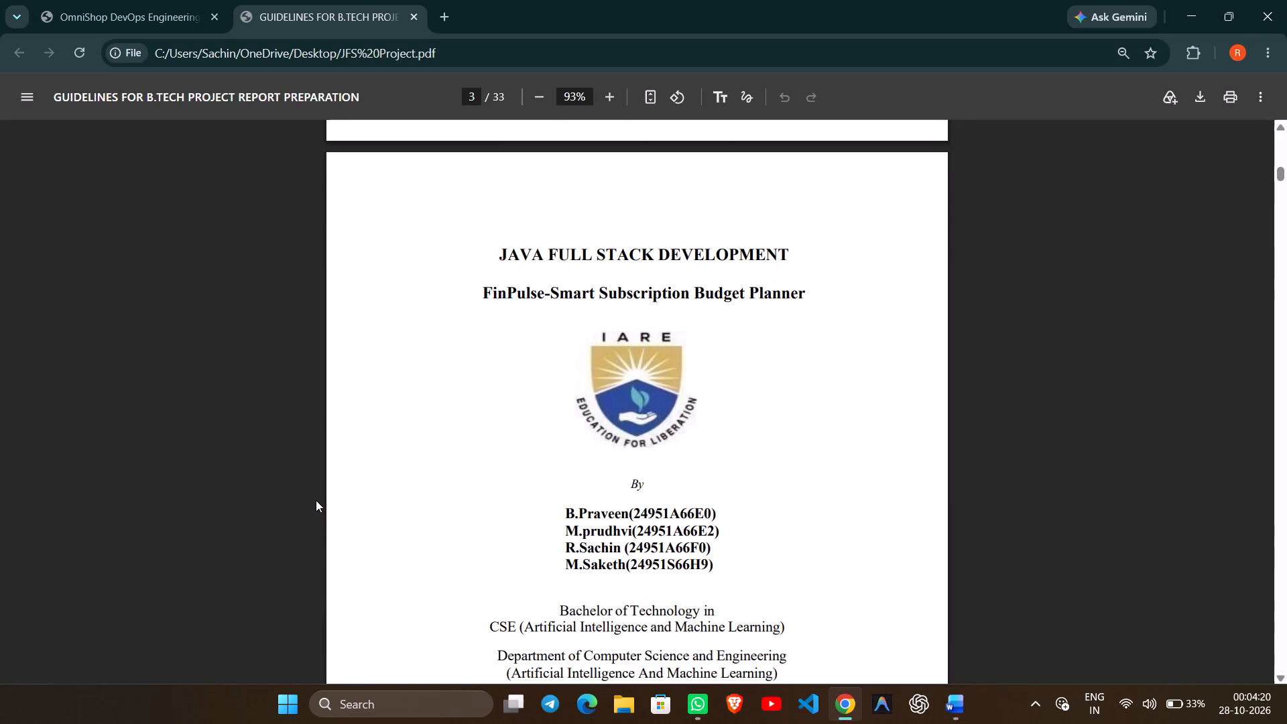
pyautogui.scroll(-5, 316, 500)
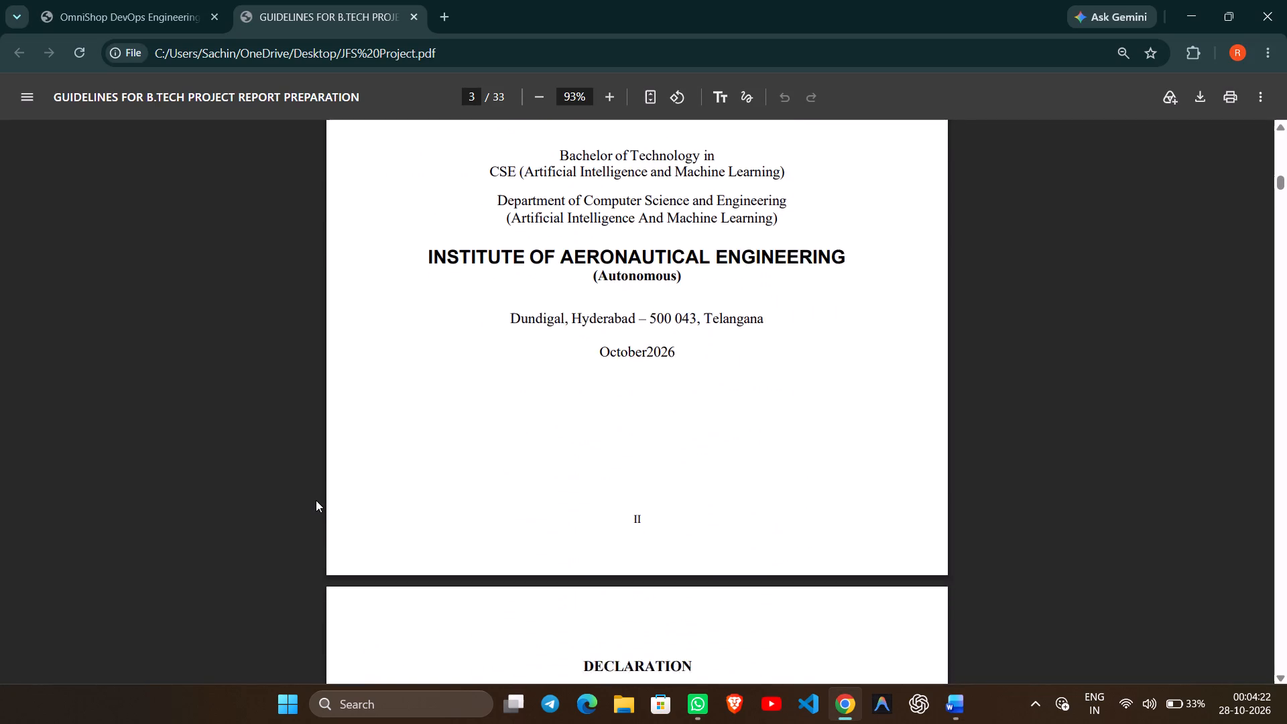
pyautogui.scroll(-4, 316, 500)
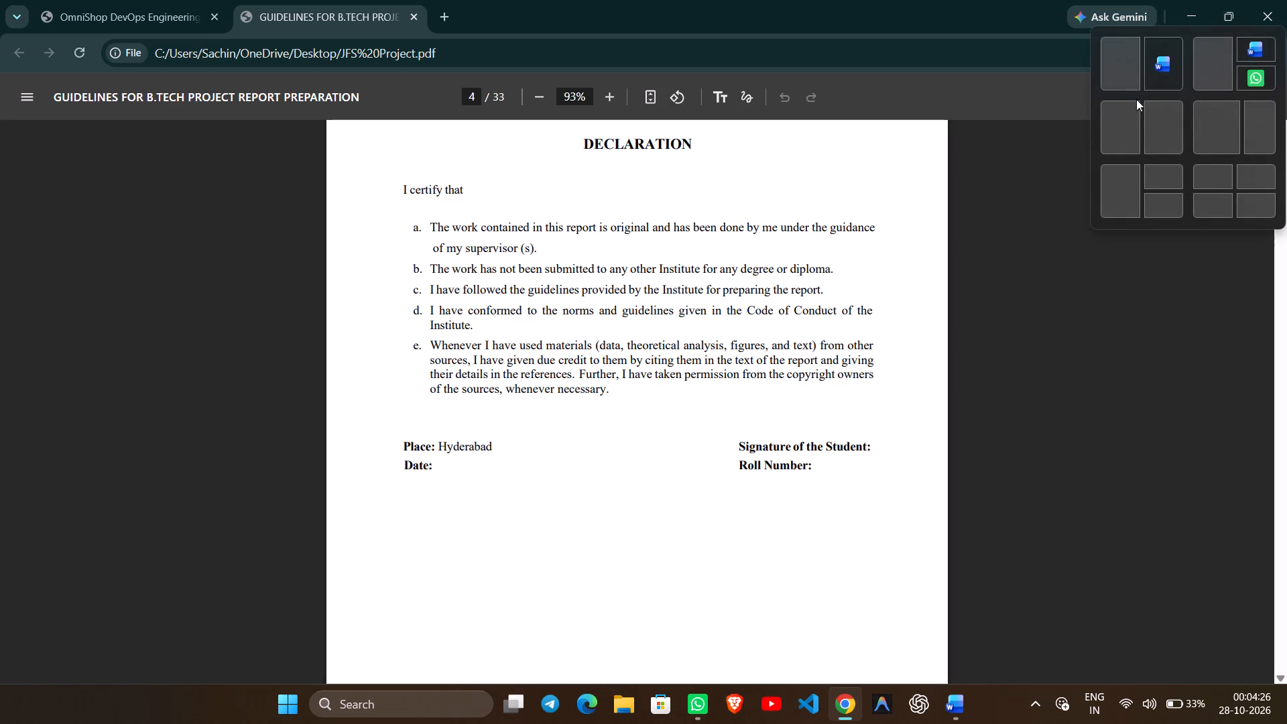
# Arrange the exported PDF in Chrome and the Word report side by side.
pyautogui.click(1158, 70)
# Move the JAVA FULL STACK DEVELOPMENT graphic on the Word report's cover page slightly to the left.
pyautogui.scroll(3, 900, 275)
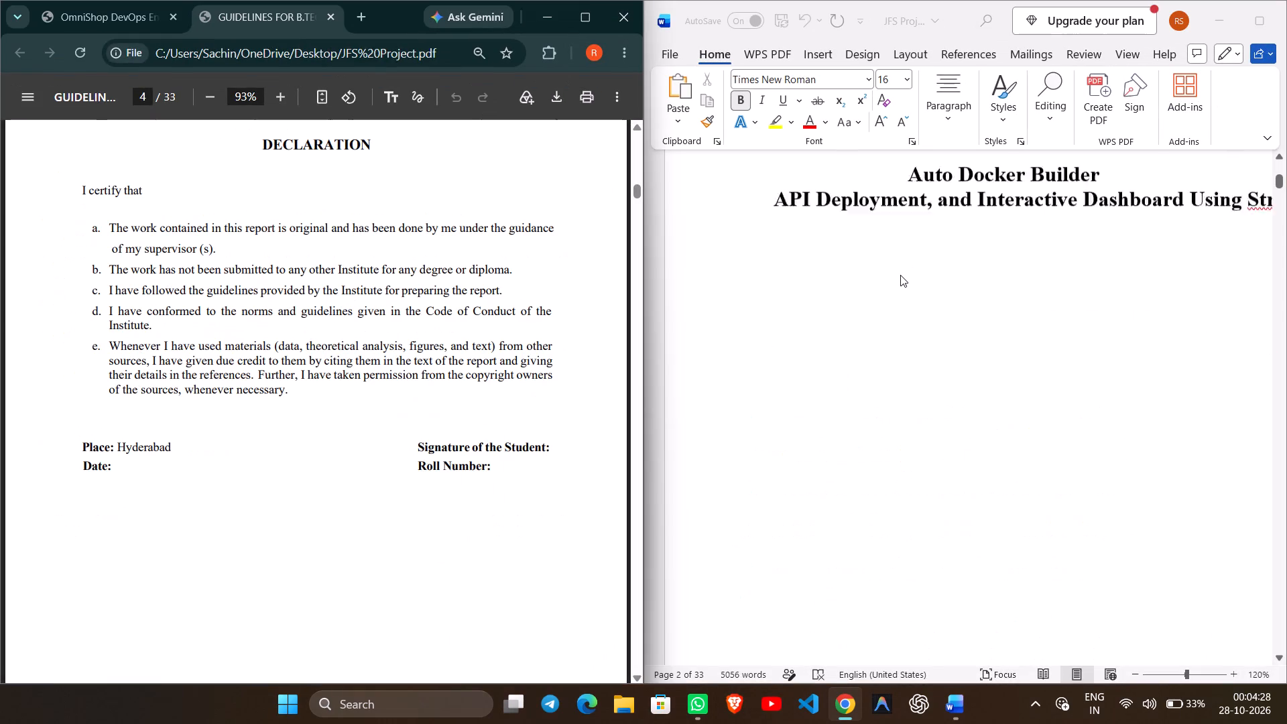
pyautogui.scroll(2, 900, 275)
pyautogui.scroll(-3, 900, 275)
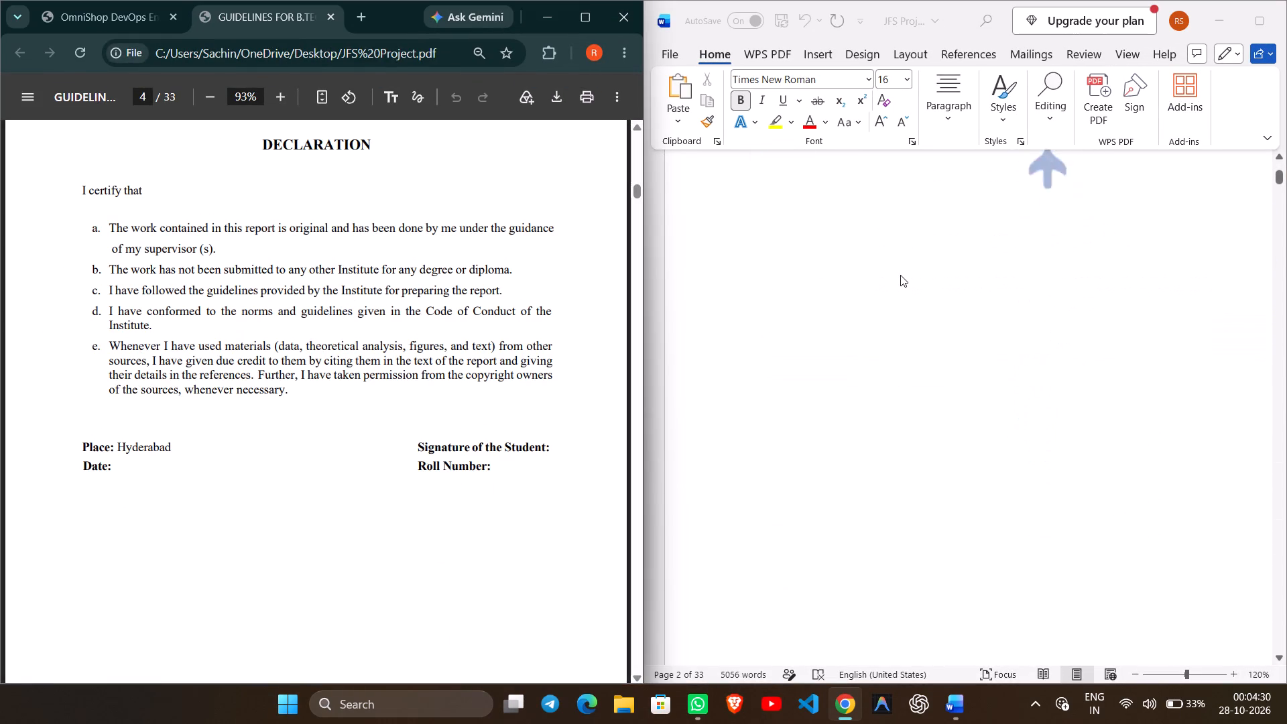
pyautogui.scroll(-1, 900, 275)
pyautogui.scroll(1, 900, 275)
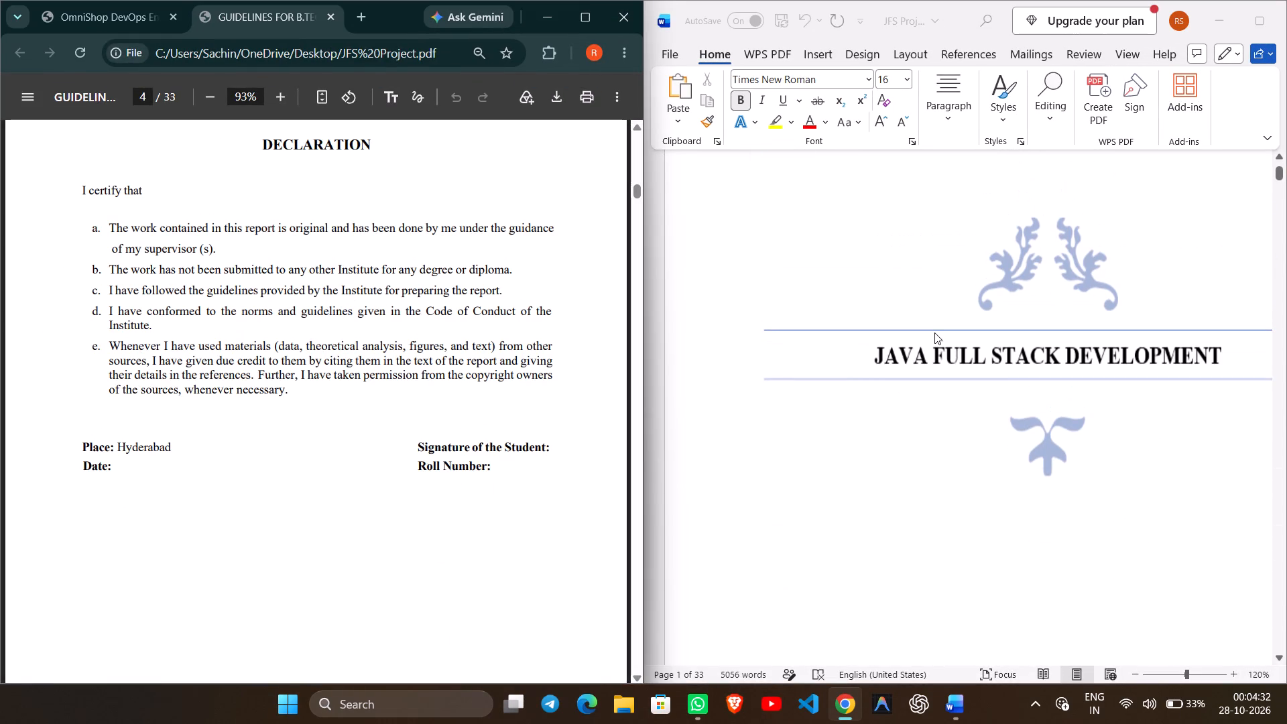
pyautogui.moveTo(934, 333); pyautogui.dragTo(922, 335)
pyautogui.click(922, 335)
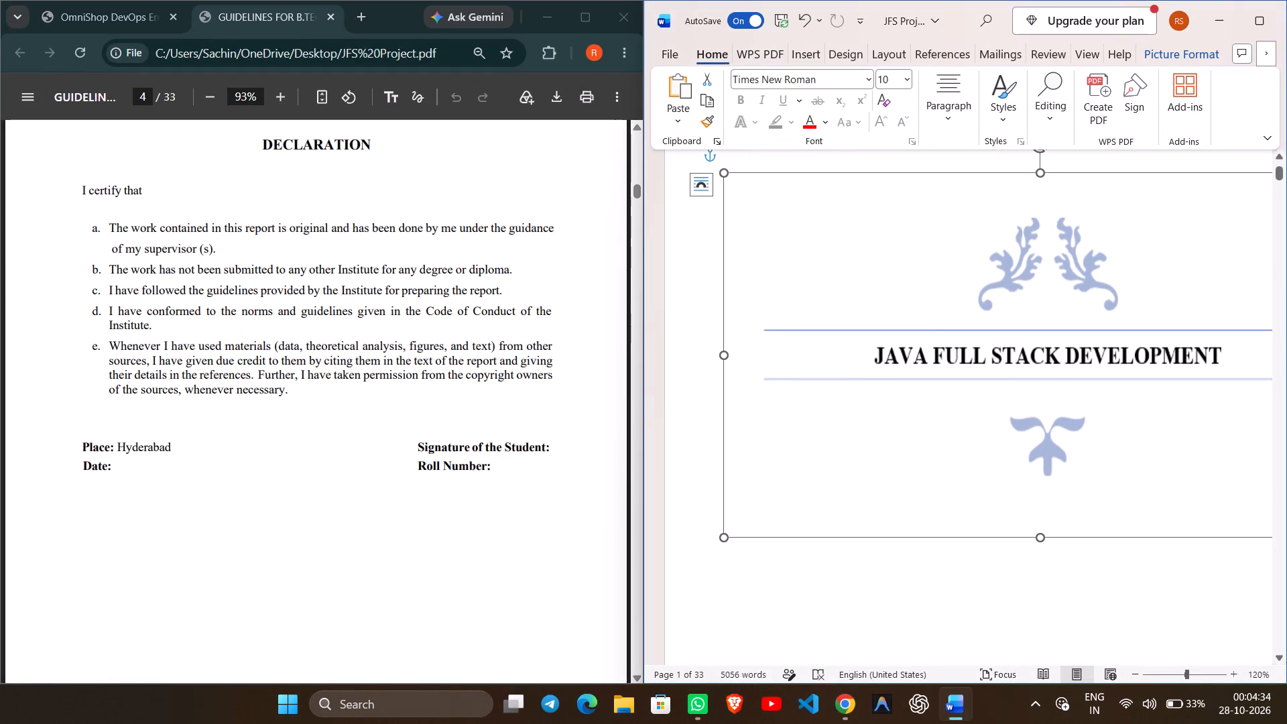
pyautogui.moveTo(938, 342); pyautogui.dragTo(926, 346)
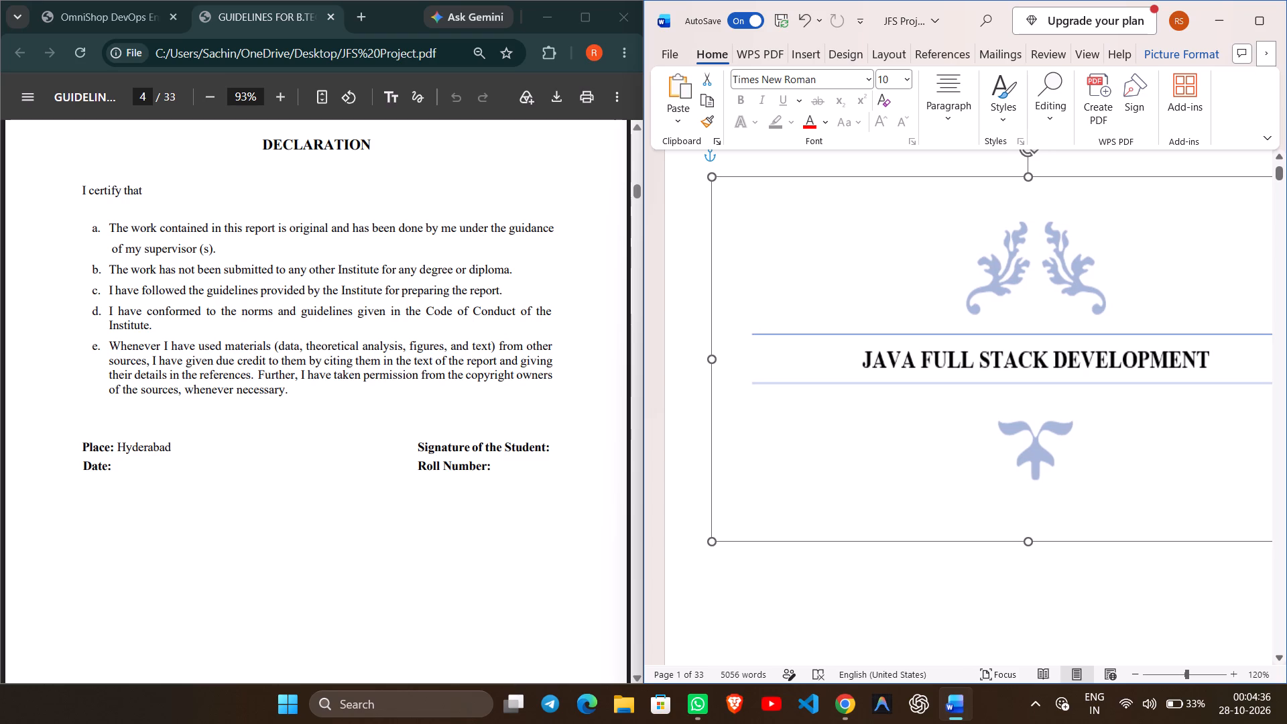
pyautogui.moveTo(926, 346); pyautogui.dragTo(920, 341)
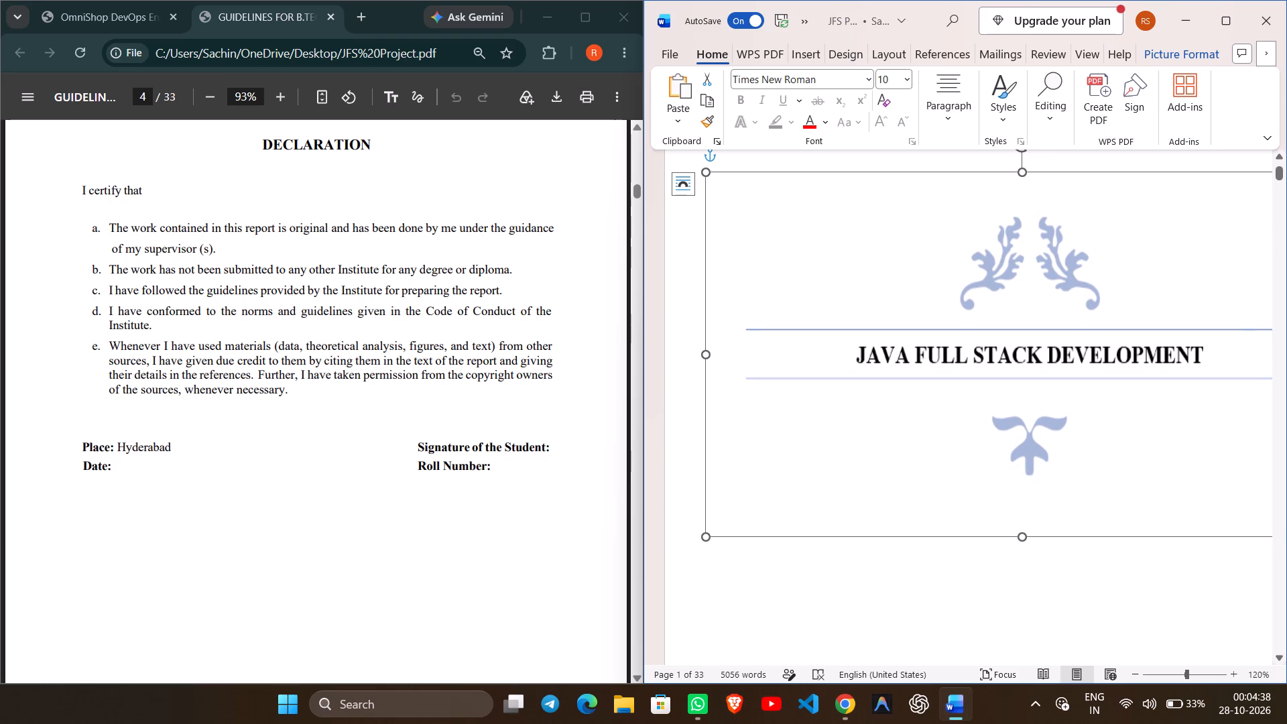
pyautogui.click(900, 563)
# Compare the project title on page 2 of the Word report with the PDF's title and declaration pages, at 80% and 75% zoom.
pyautogui.scroll(-1, 900, 563)
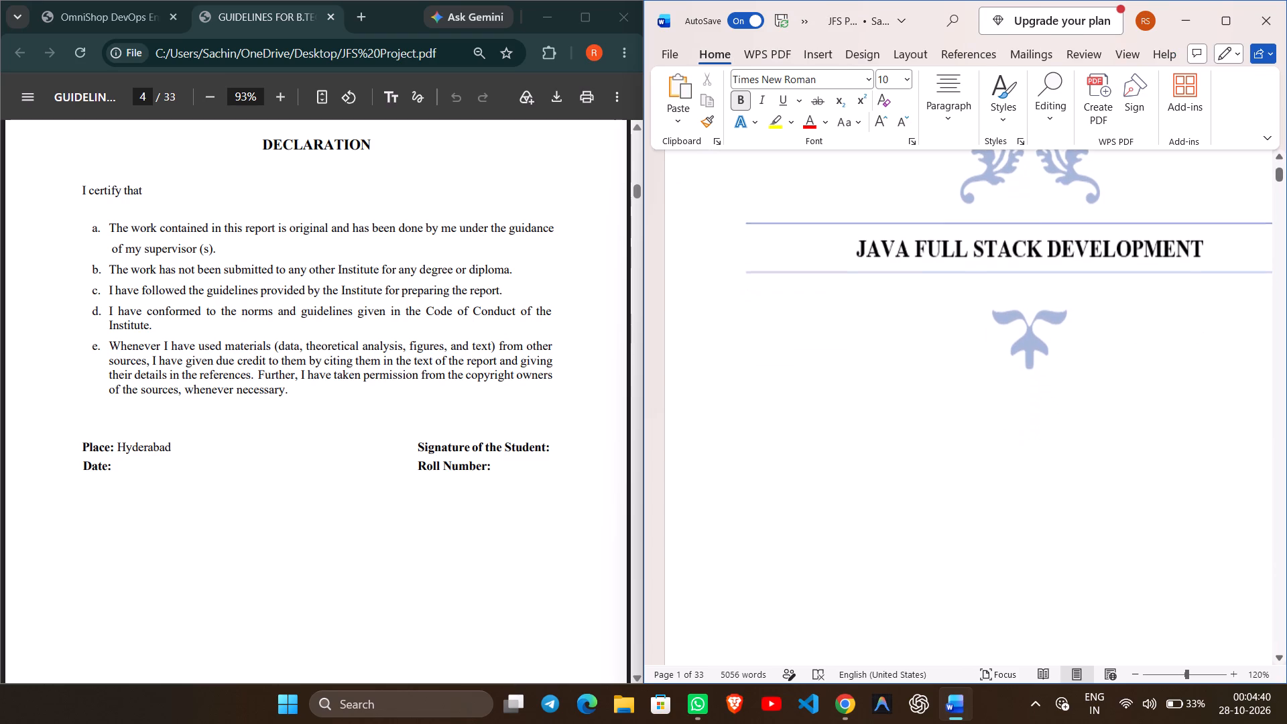
pyautogui.scroll(-1, 900, 563)
pyautogui.scroll(-3, 743, 560)
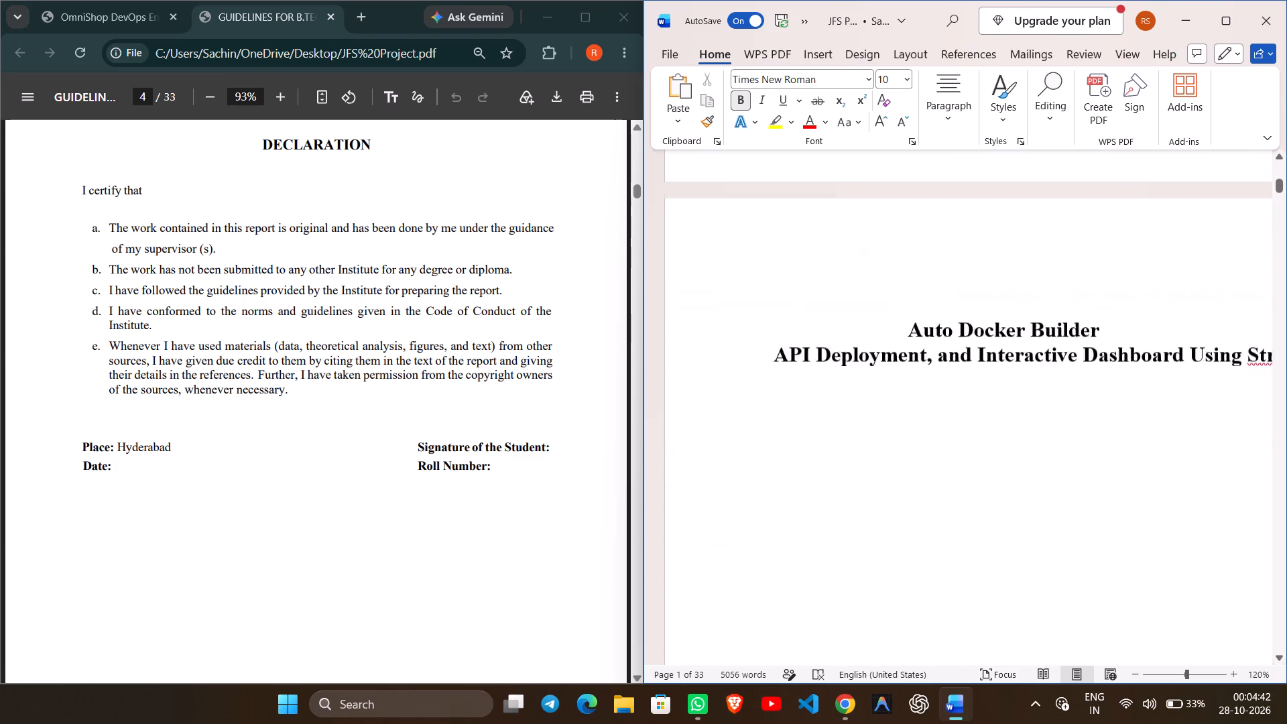
pyautogui.keyDown('ctrl'); pyautogui.scroll(-1, 743, 560); pyautogui.keyUp('ctrl')
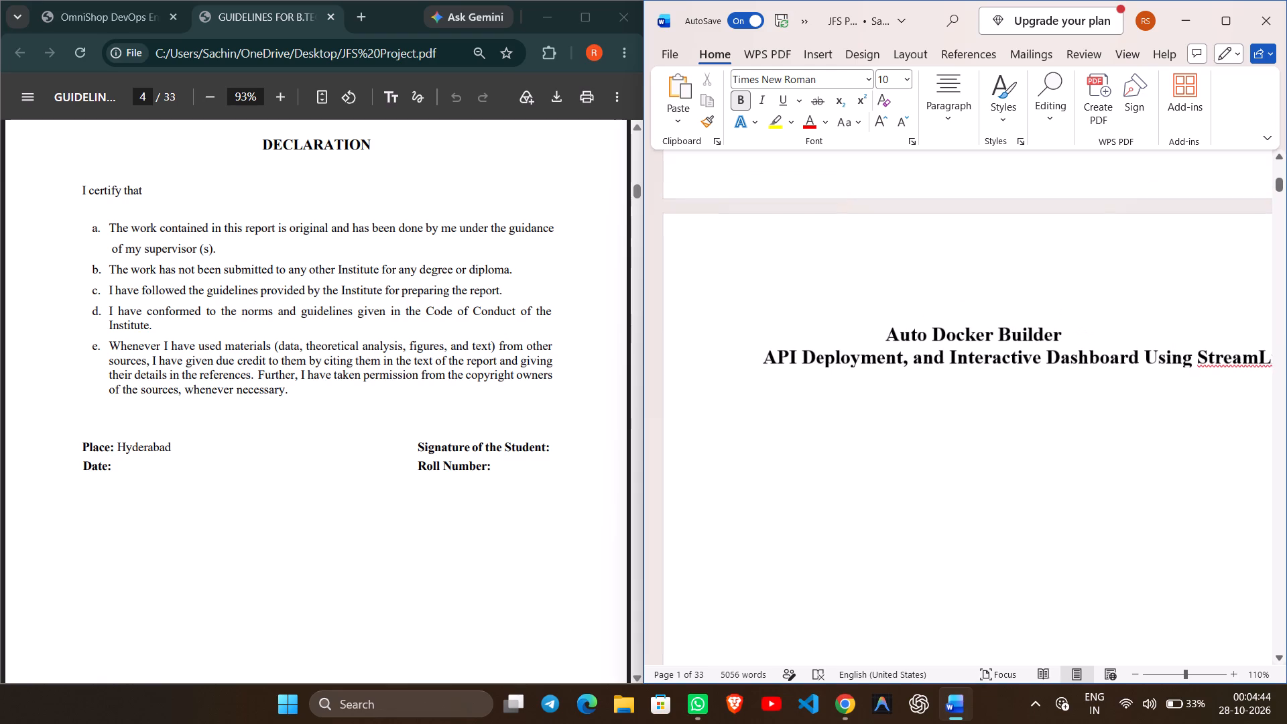
pyautogui.keyDown('ctrl'); pyautogui.scroll(-3, 743, 560); pyautogui.keyUp('ctrl')
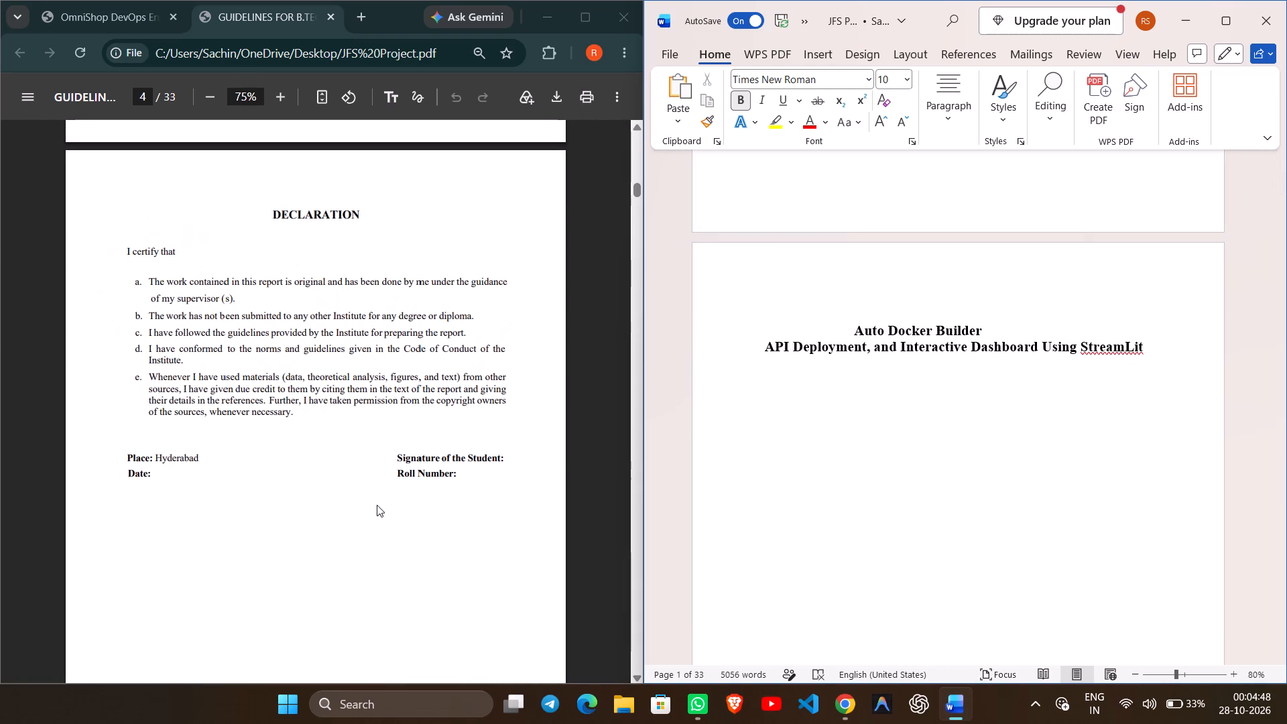
pyautogui.scroll(1, 377, 505)
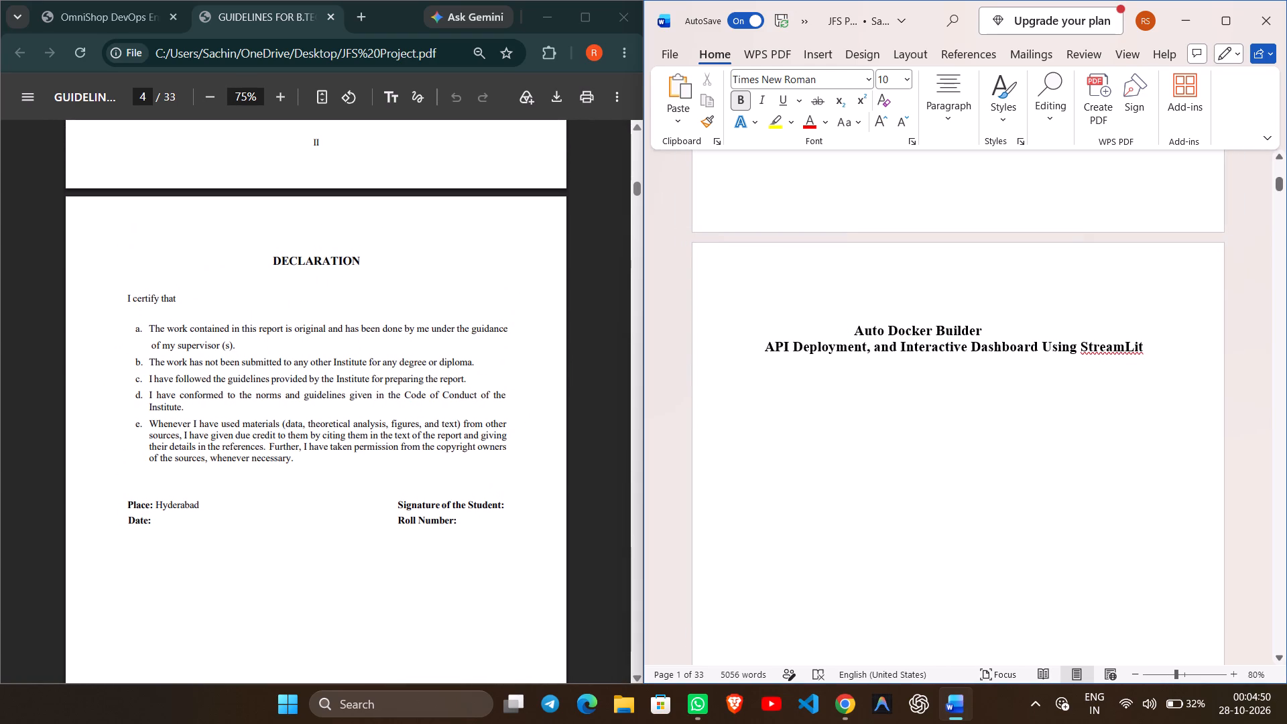
pyautogui.scroll(3, 327, 435)
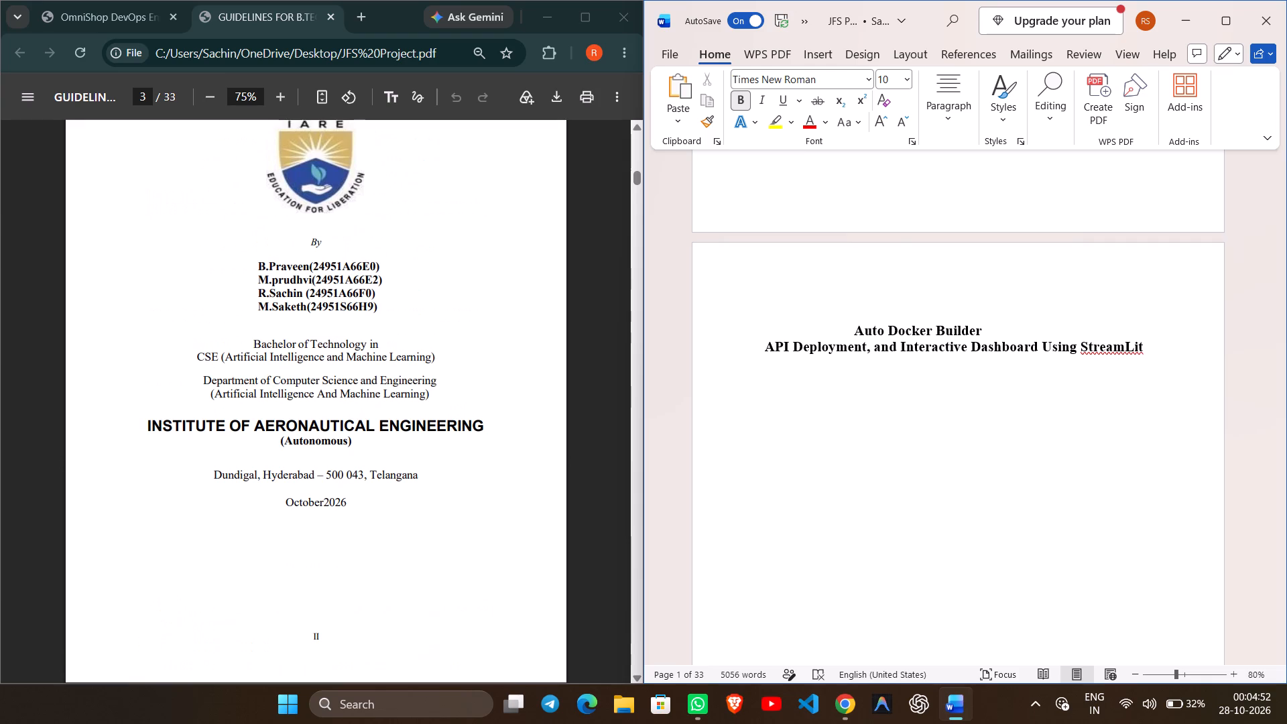
pyautogui.scroll(-4, 327, 435)
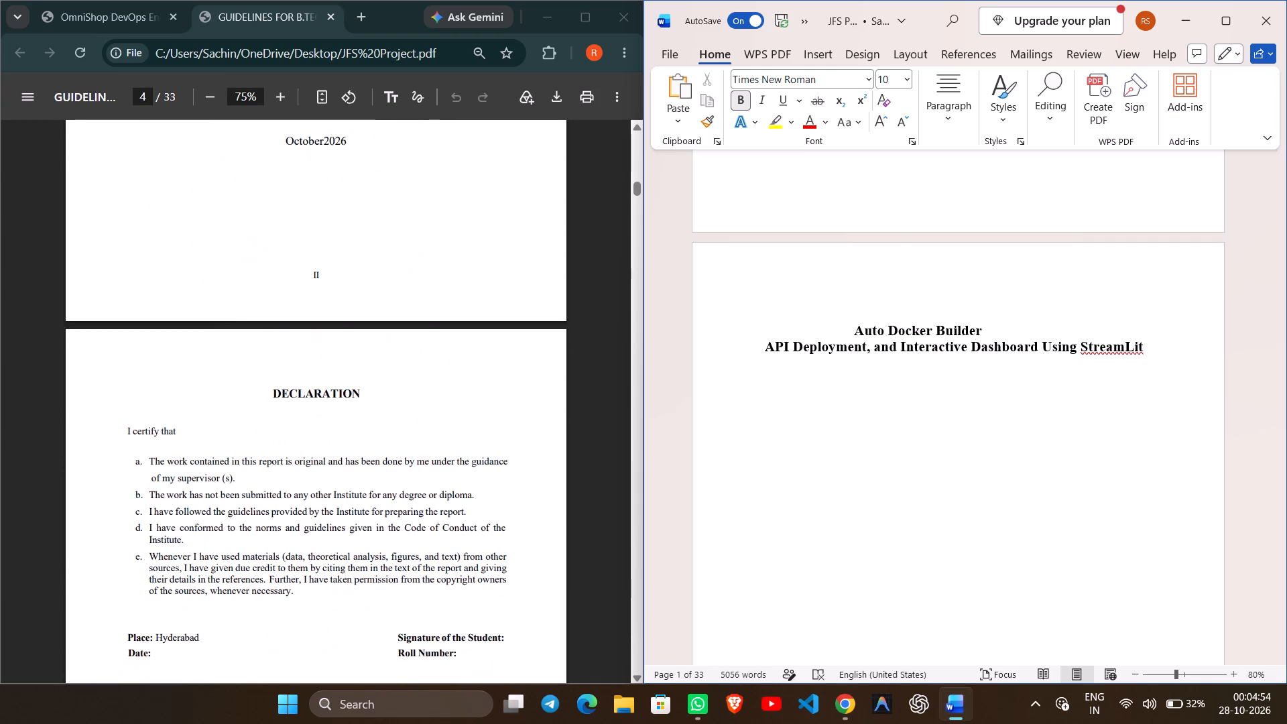
pyautogui.scroll(-1, 327, 435)
# Examine the exported PDF from the cover to the start of the declaration beside the Word report's project title page.
pyautogui.scroll(10, 327, 435)
pyautogui.scroll(-2, 327, 435)
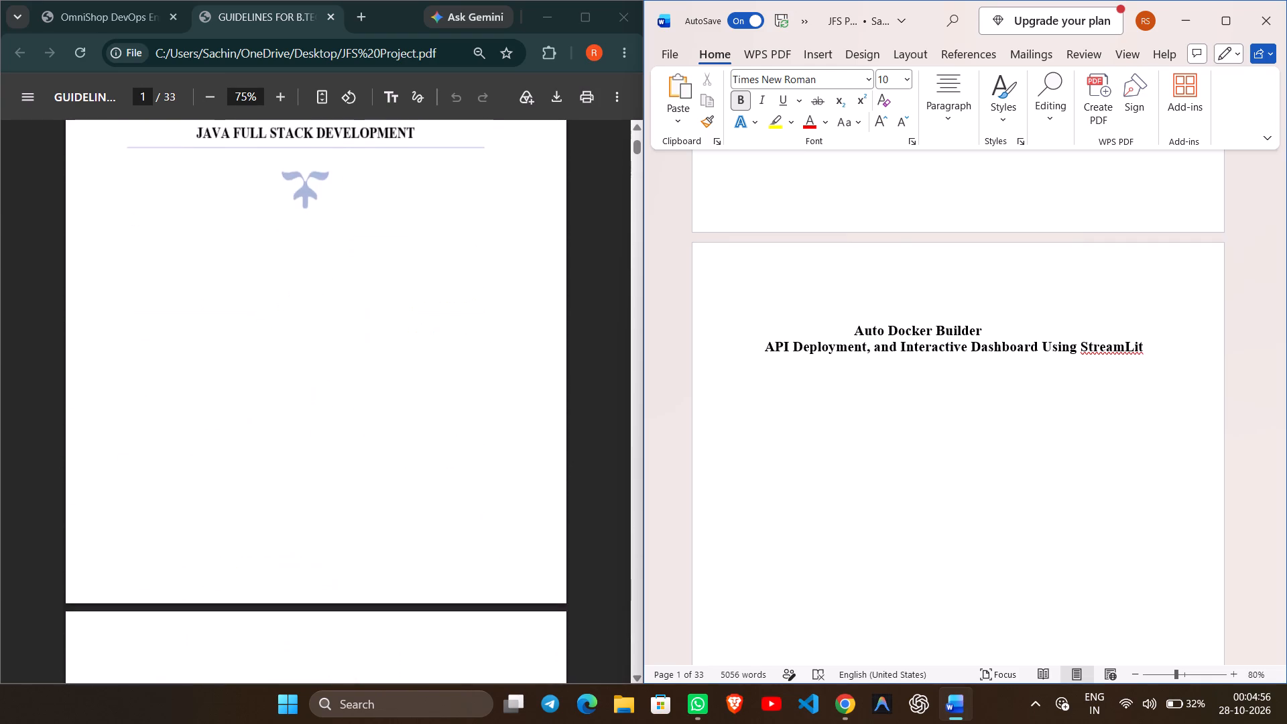
pyautogui.scroll(-5, 327, 435)
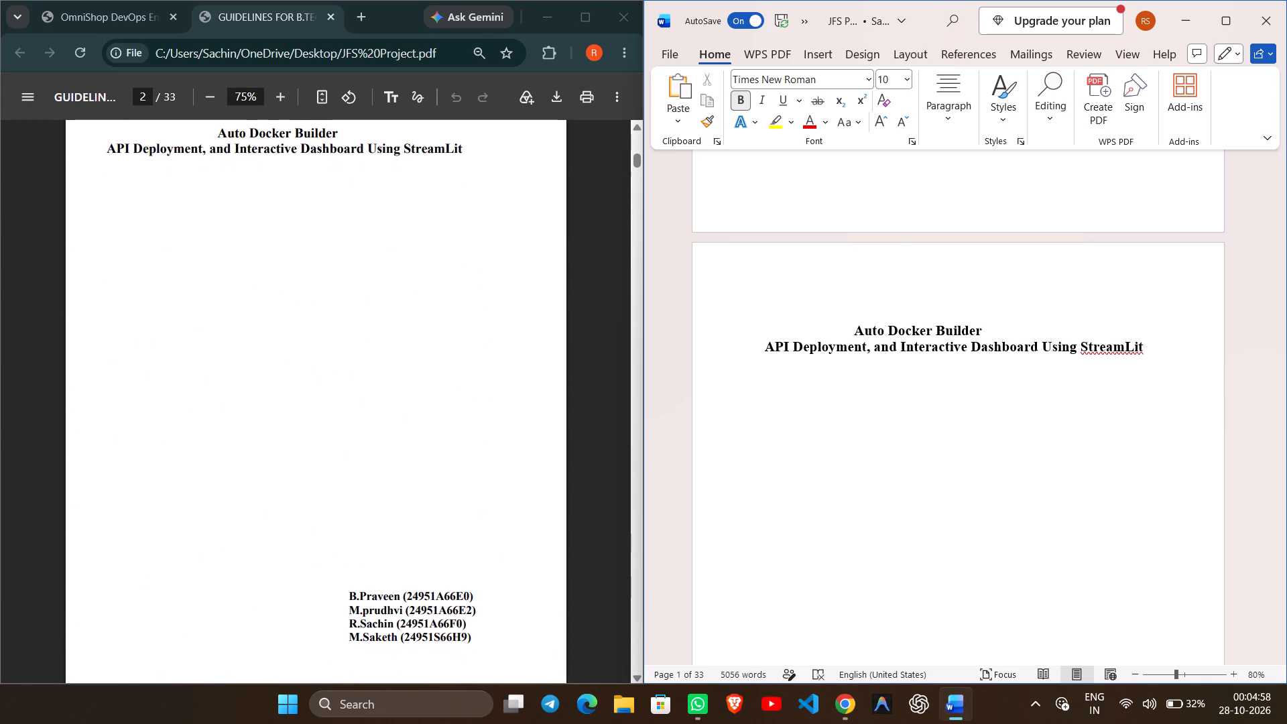
pyautogui.scroll(-5, 327, 435)
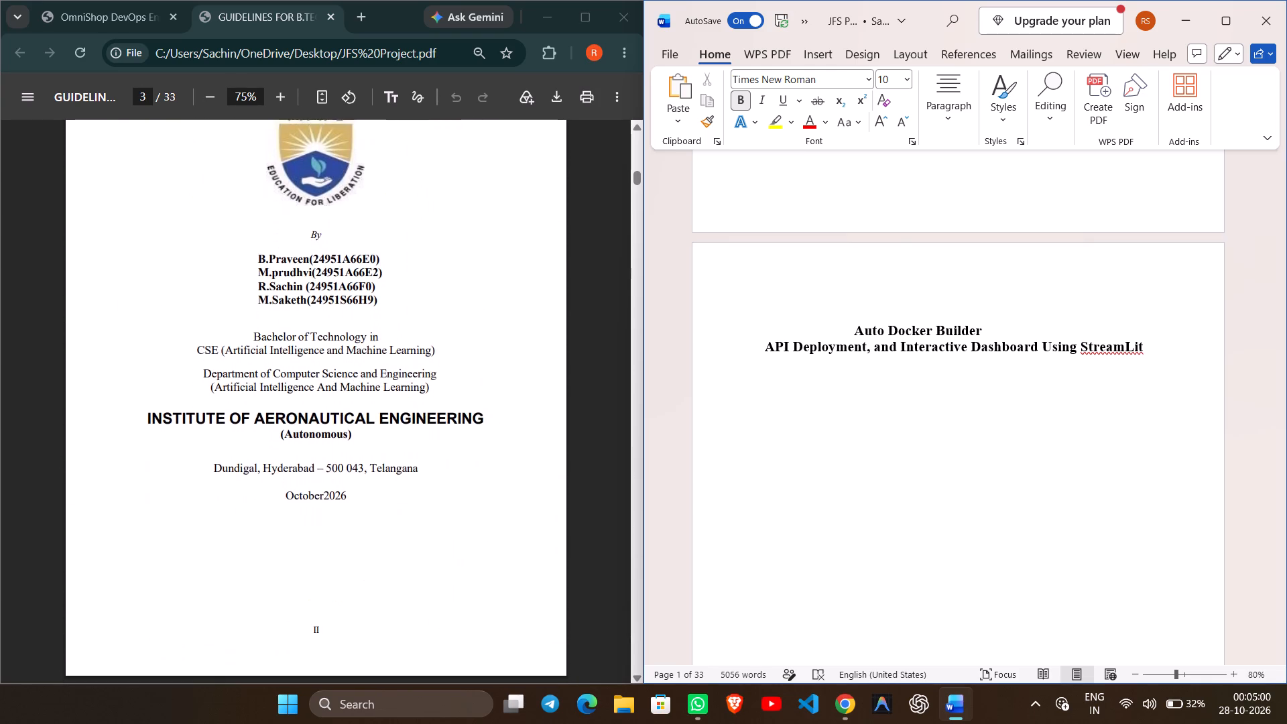
pyautogui.scroll(-2, 327, 435)
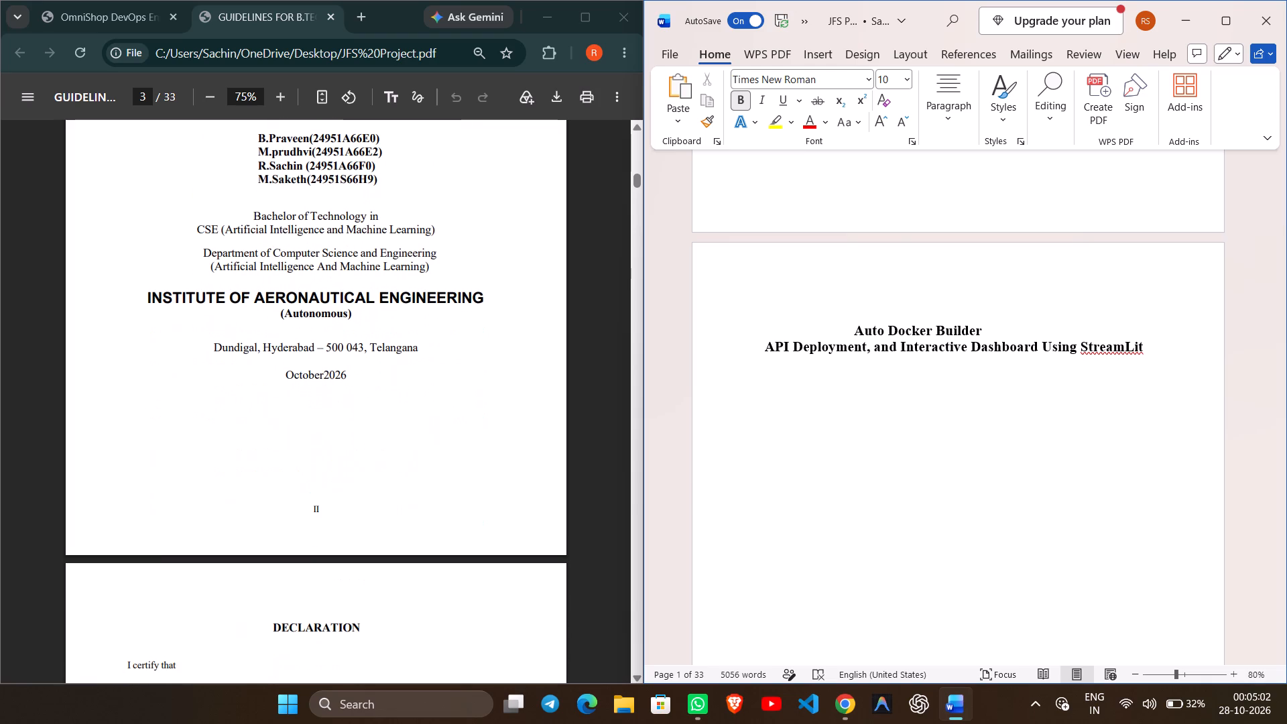
pyautogui.scroll(-2, 327, 435)
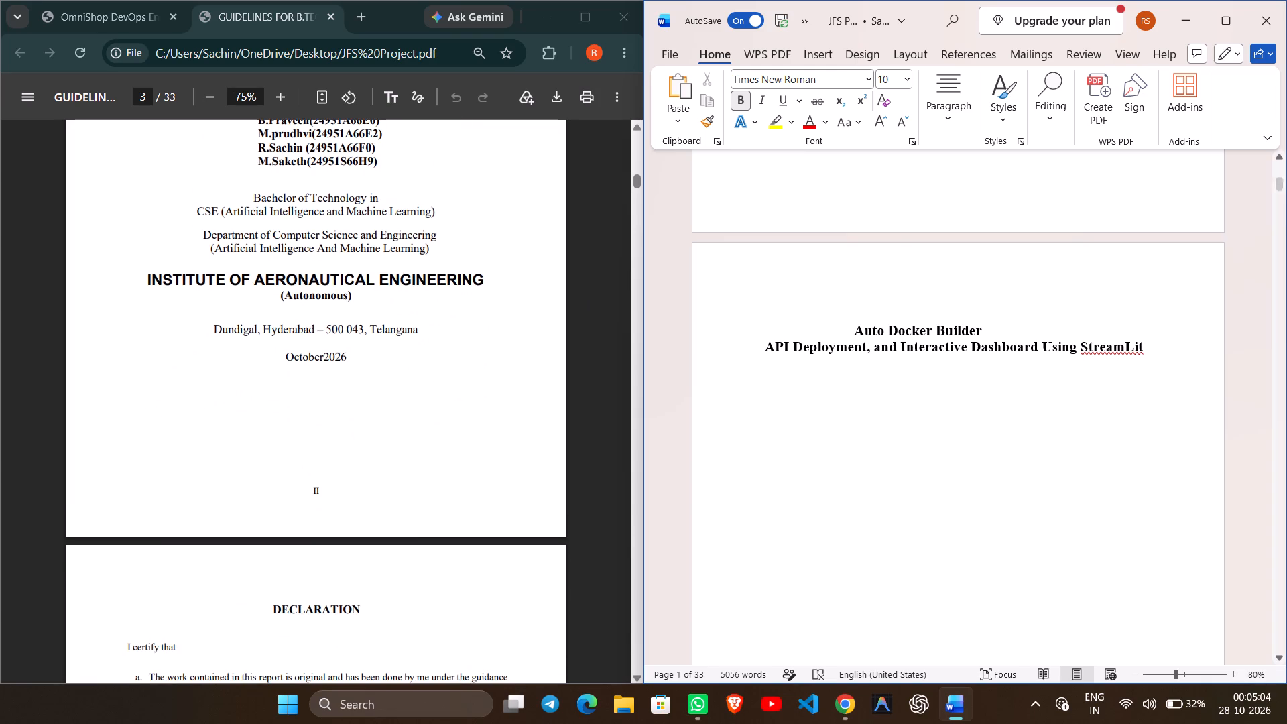
# Compare the title, student names and declaration pages of the Word report with the same front pages of the exported PDF.
pyautogui.scroll(-4, 832, 394)
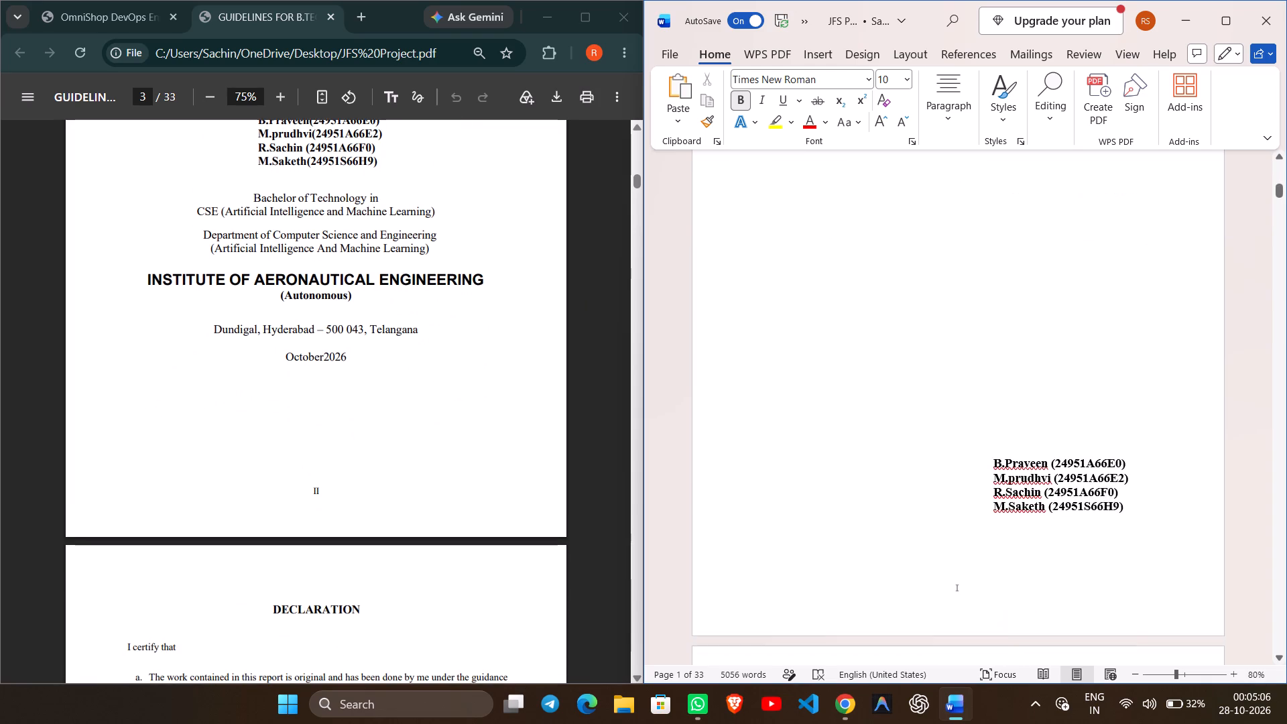
pyautogui.scroll(-2, 832, 394)
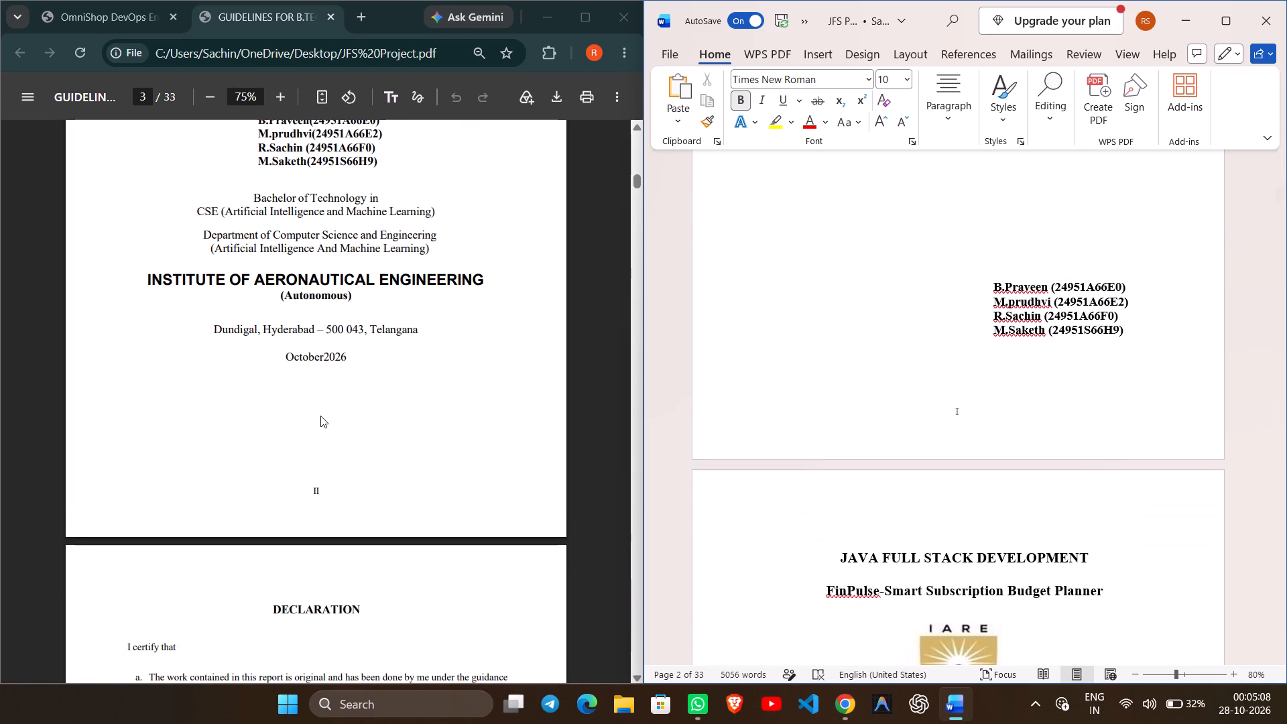
pyautogui.scroll(2, 320, 416)
pyautogui.hscroll(2, 320, 416)
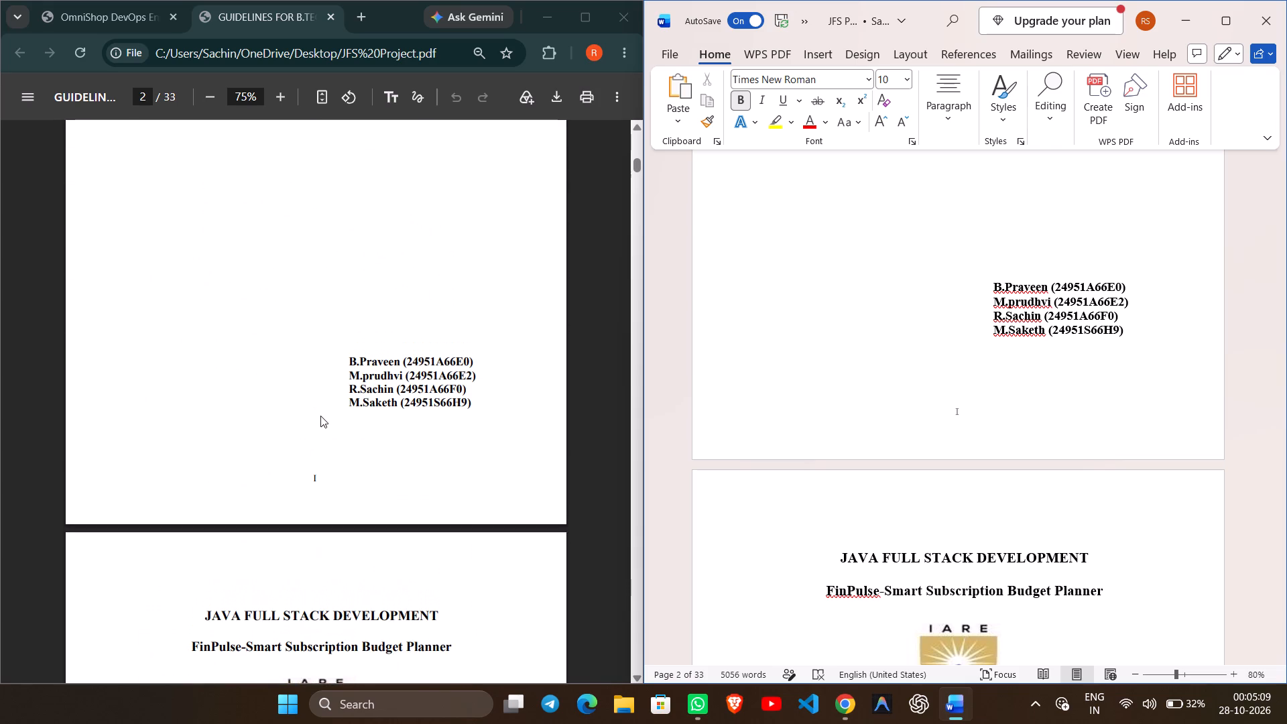
pyautogui.hscroll(1, 320, 416)
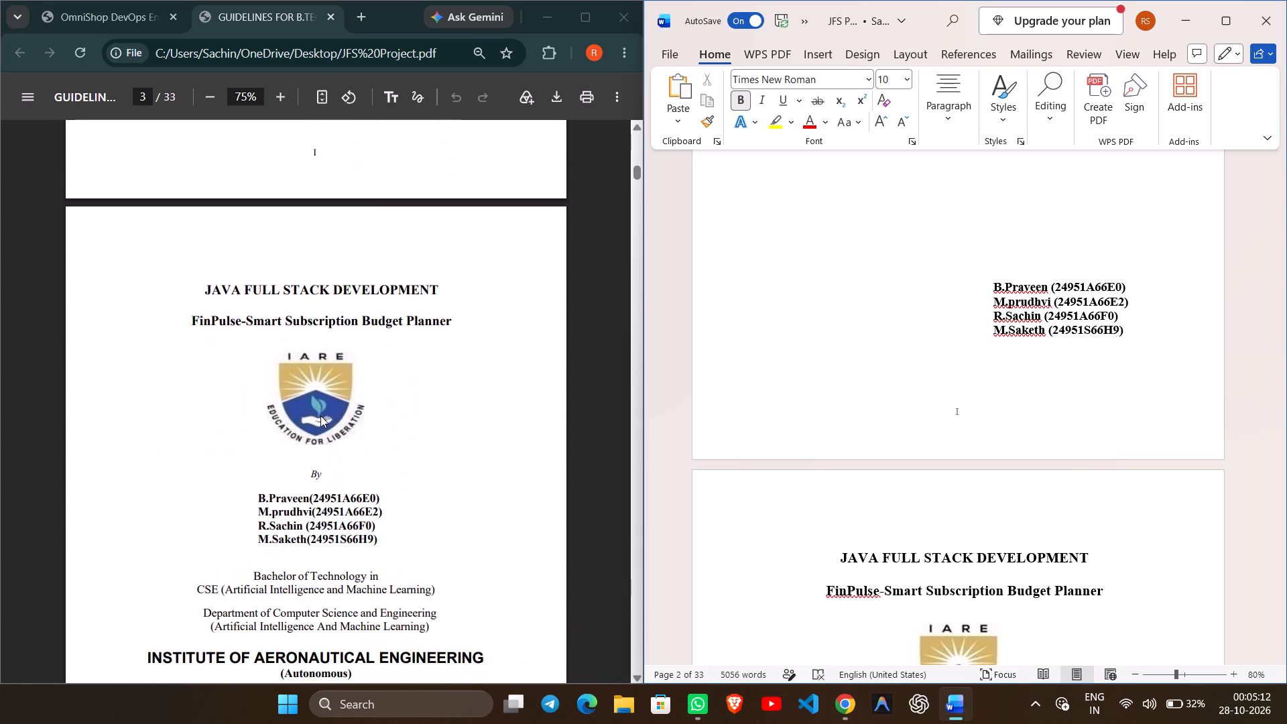
pyautogui.hscroll(1, 320, 416)
pyautogui.scroll(-3, 320, 416)
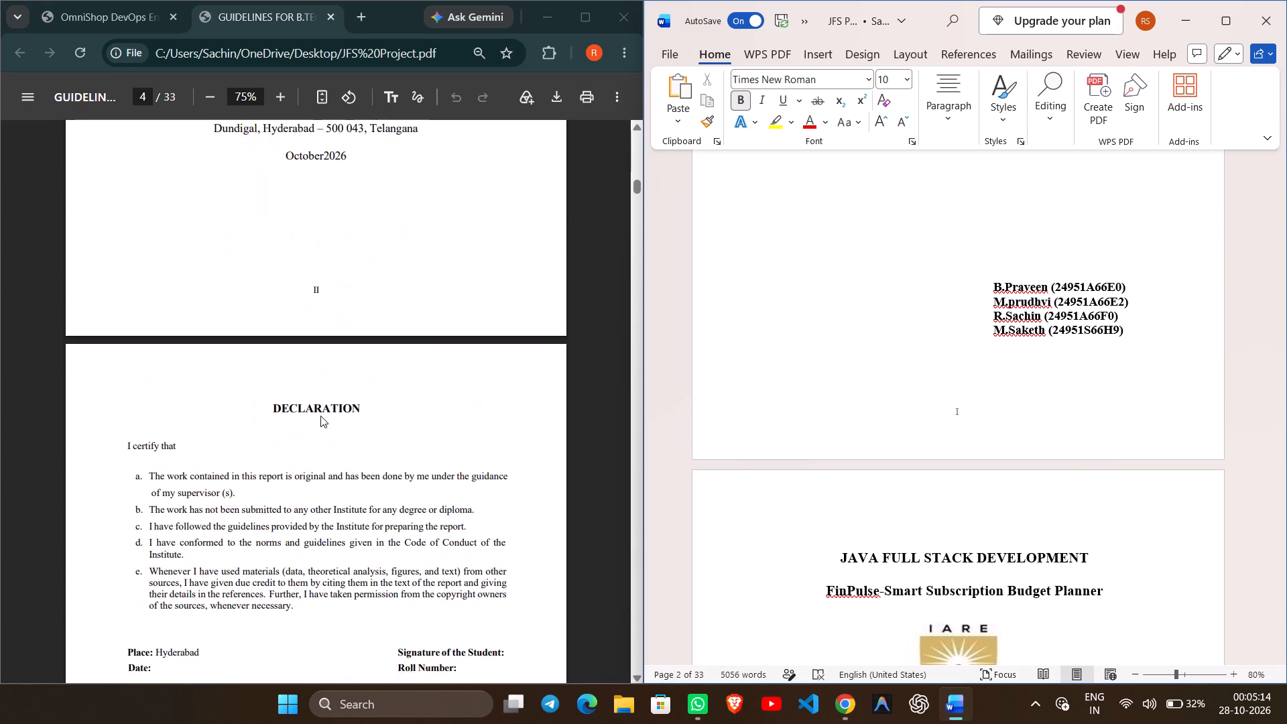
pyautogui.scroll(-1, 320, 416)
pyautogui.scroll(-12, 913, 459)
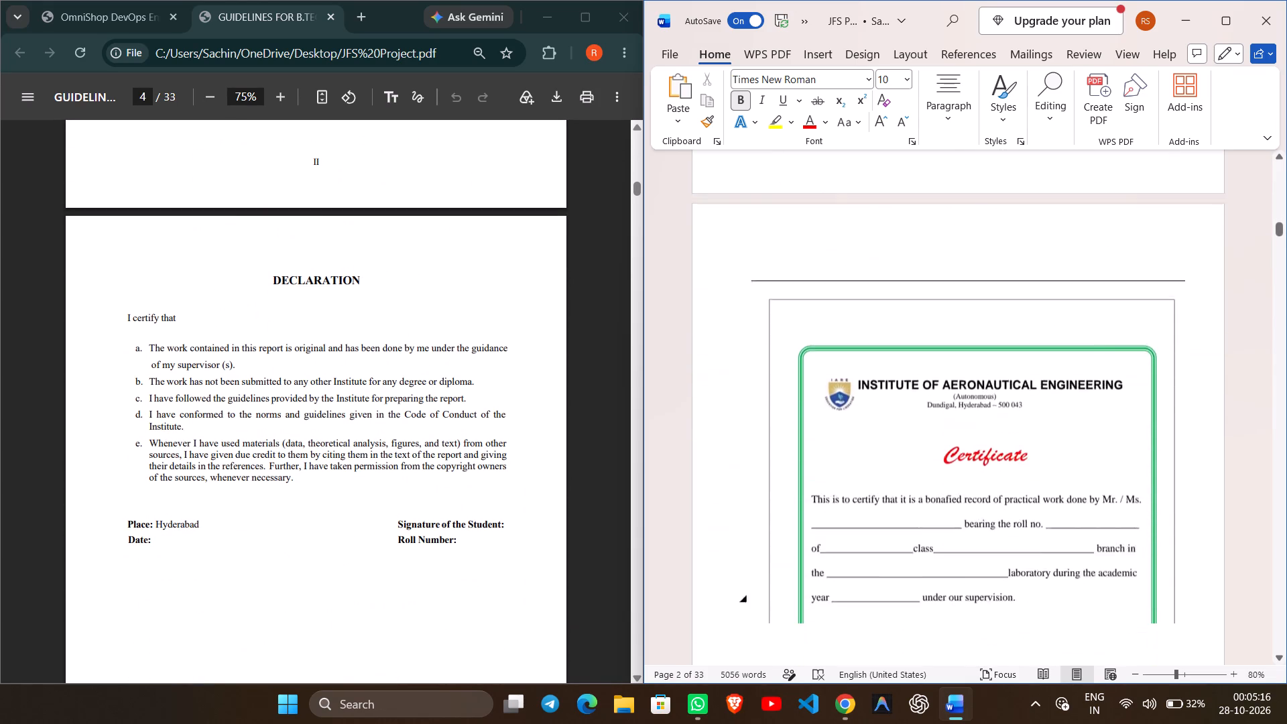
# Examine the Word report up to the 1.4 Proposed System section and the exported PDF from the certificate to the references.
pyautogui.scroll(-5, 913, 459)
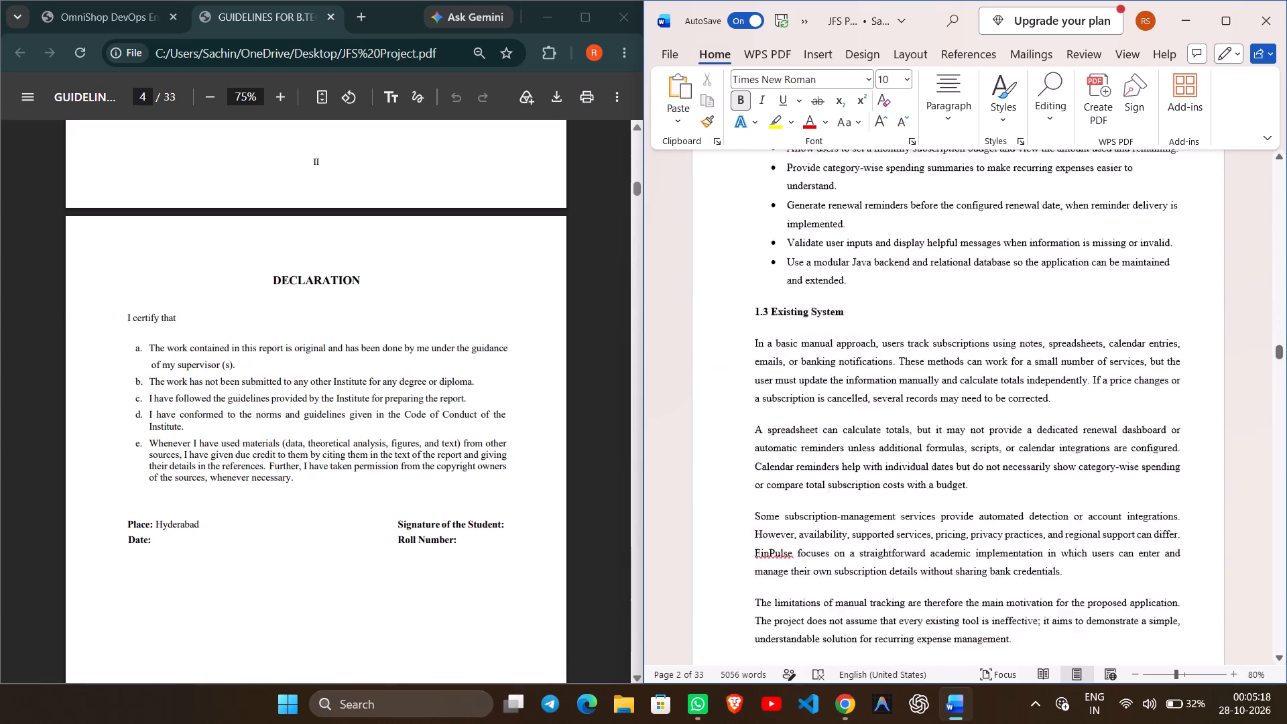
pyautogui.scroll(-2, 913, 459)
pyautogui.scroll(-8, 429, 491)
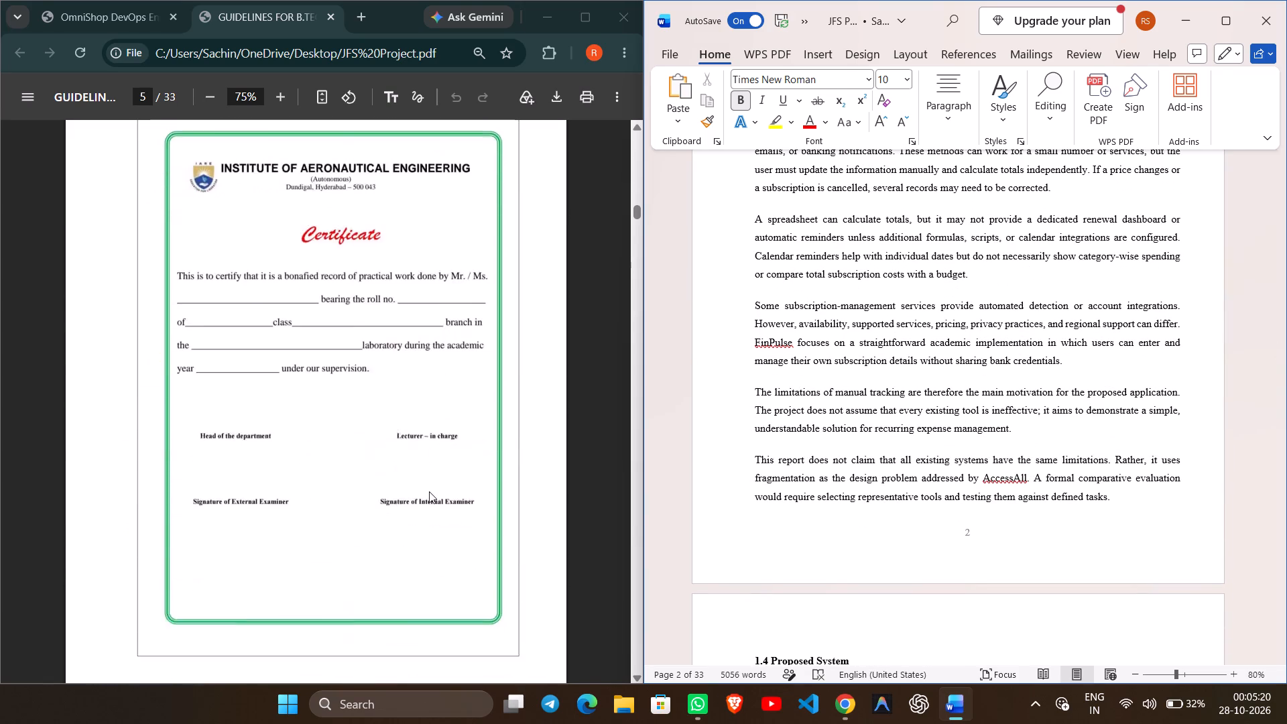
pyautogui.scroll(-14, 429, 491)
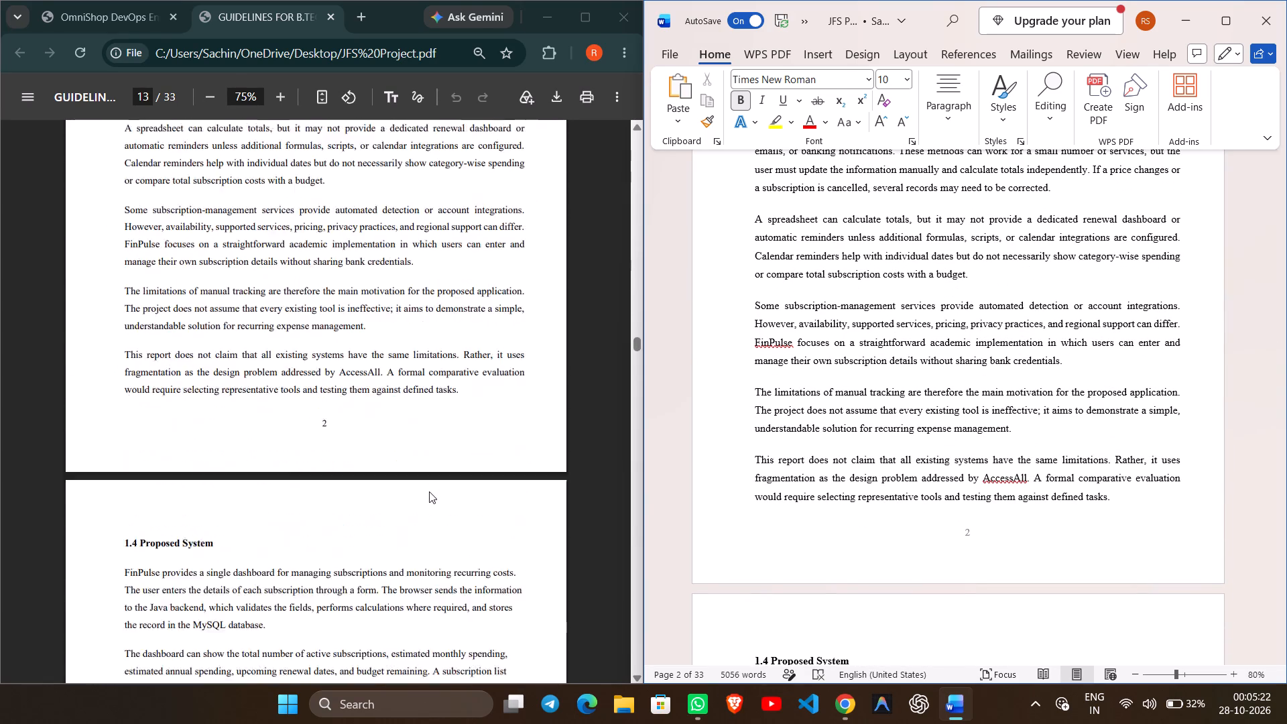
pyautogui.scroll(-13, 429, 491)
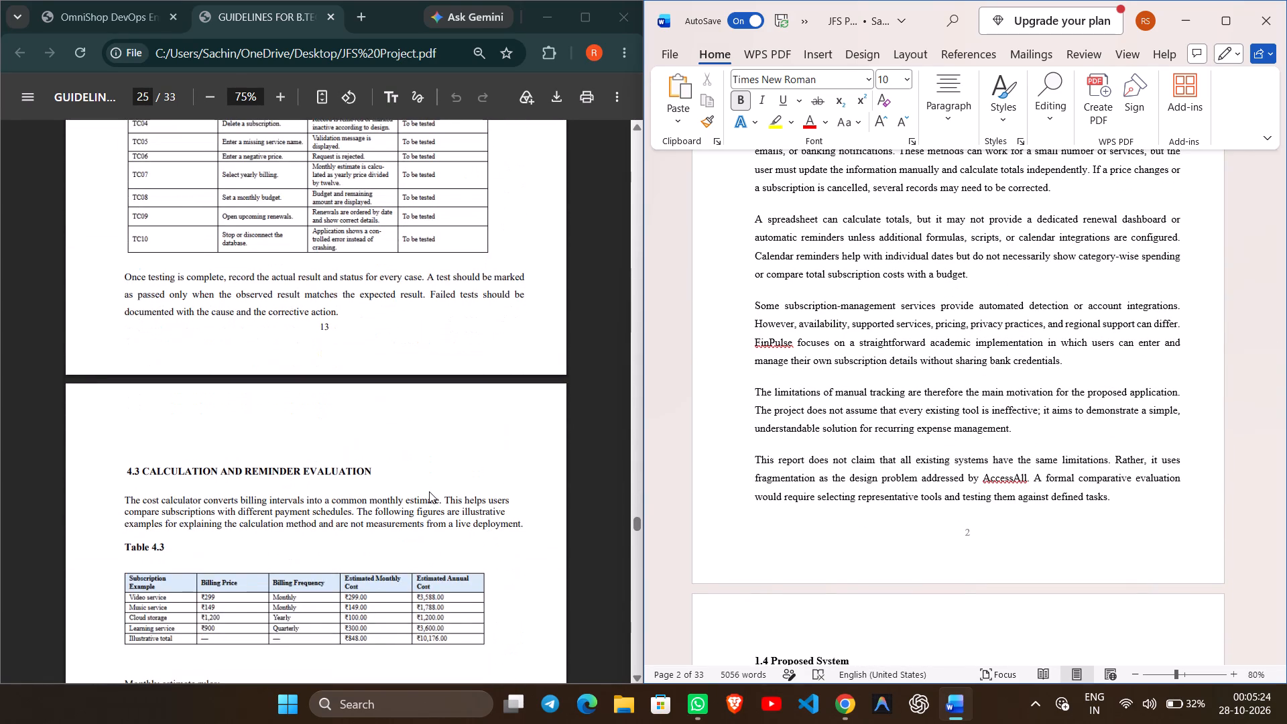
pyautogui.scroll(1, 429, 491)
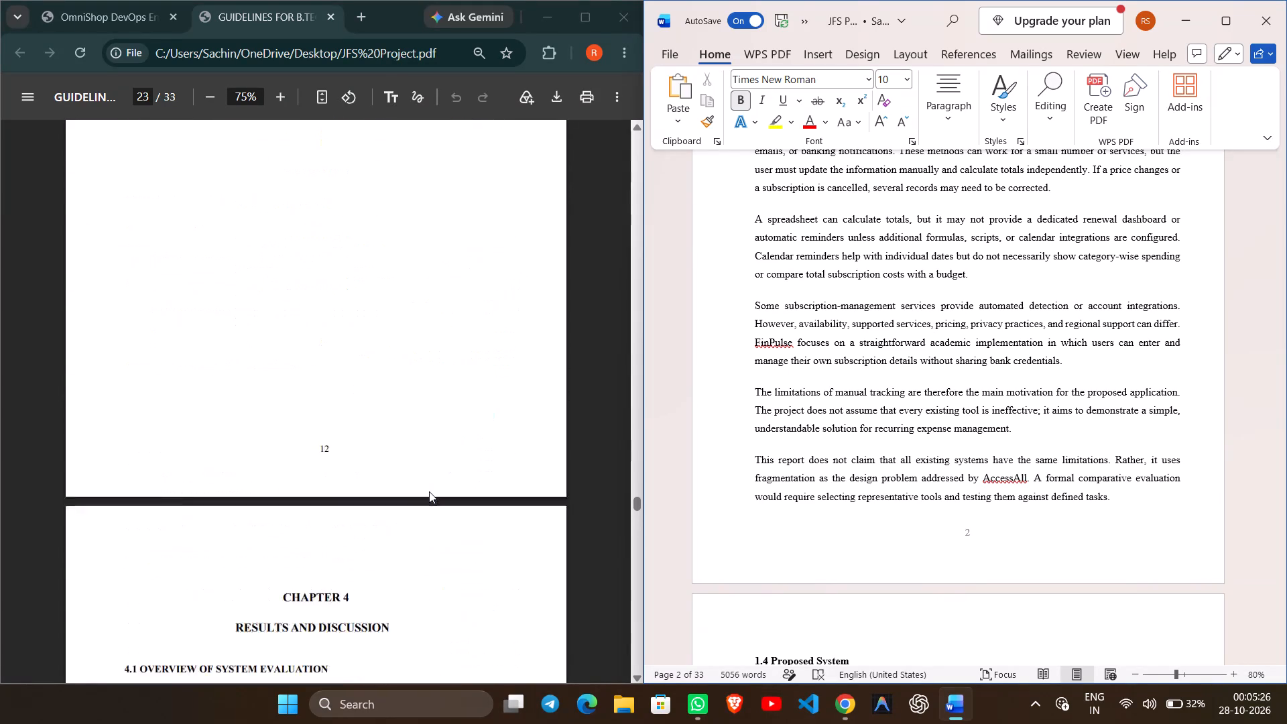
pyautogui.scroll(-11, 429, 491)
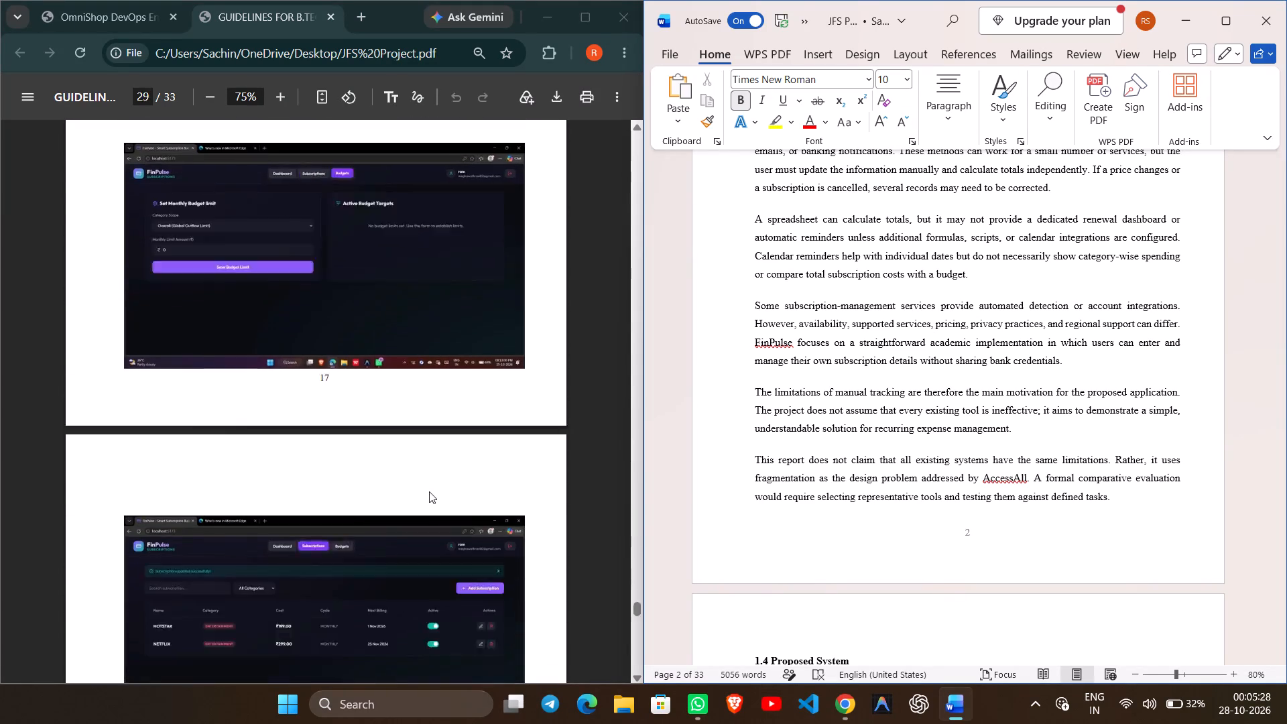
pyautogui.scroll(-3, 429, 491)
pyautogui.scroll(2, 429, 491)
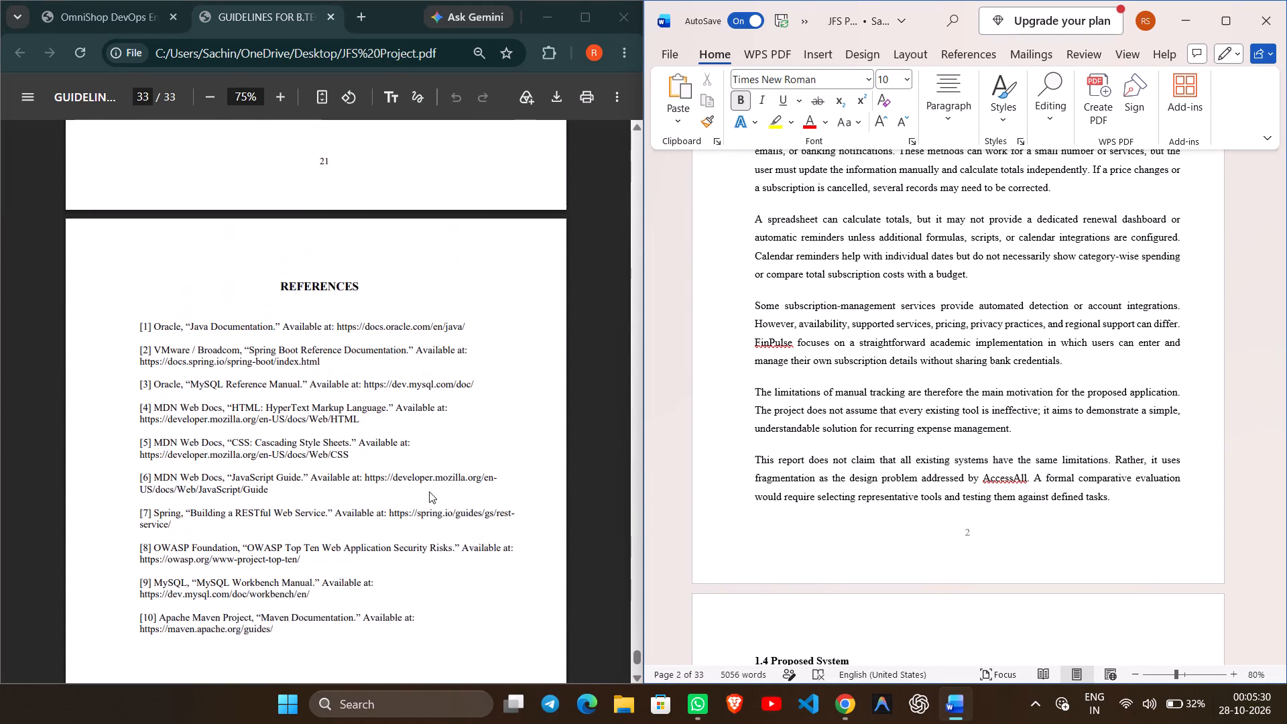
pyautogui.scroll(1, 429, 491)
pyautogui.scroll(-1, 429, 491)
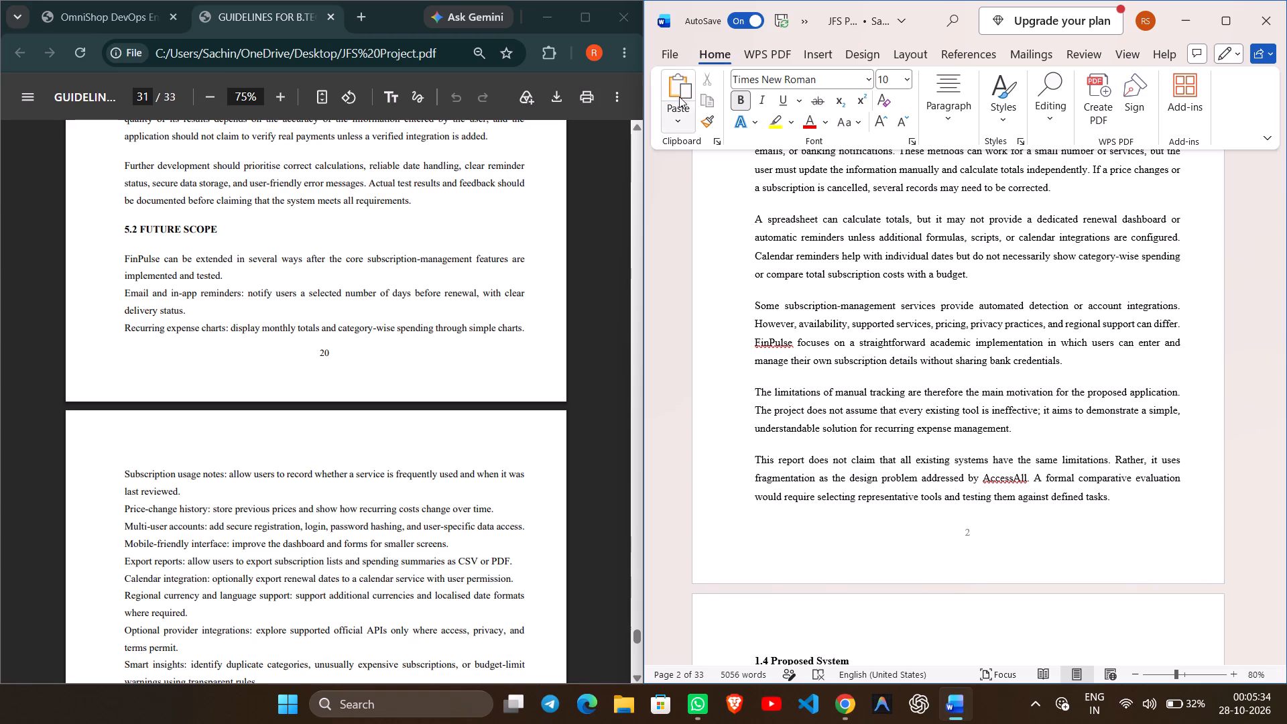
# Export the Word report as JFS Project.pdf to the Desktop, replacing the existing PDF.
pyautogui.click(668, 54)
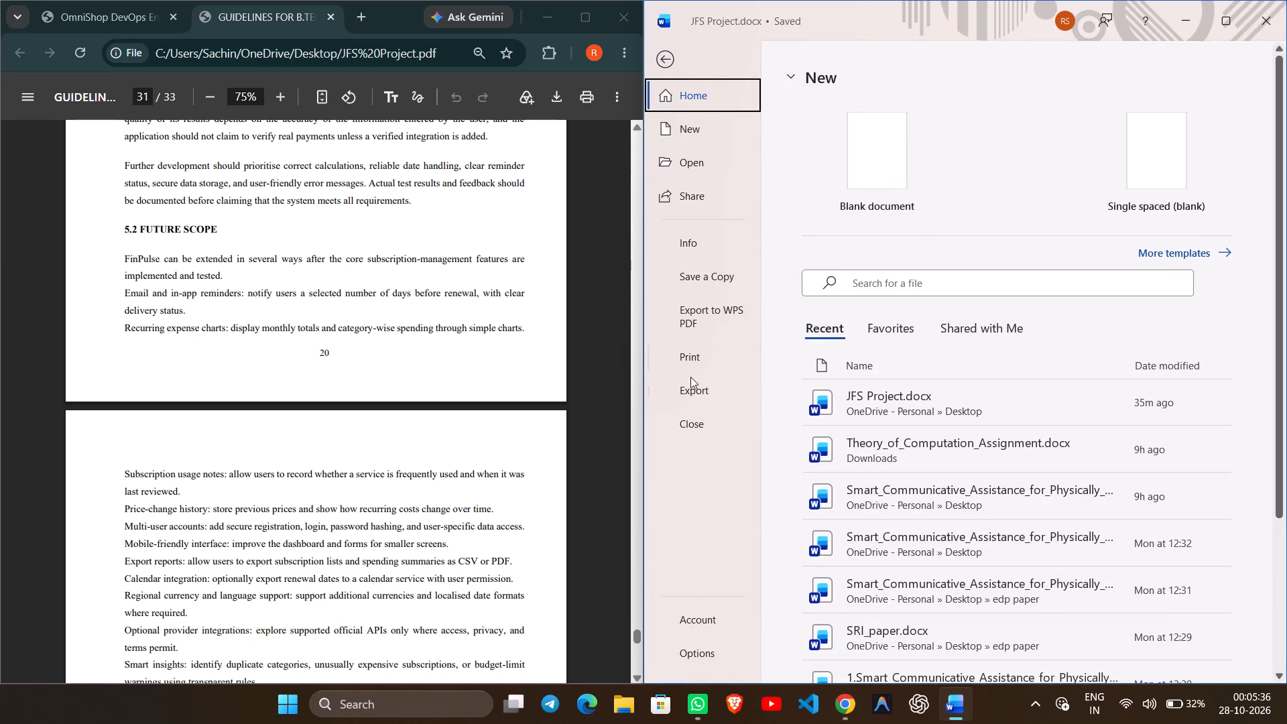
pyautogui.click(693, 387)
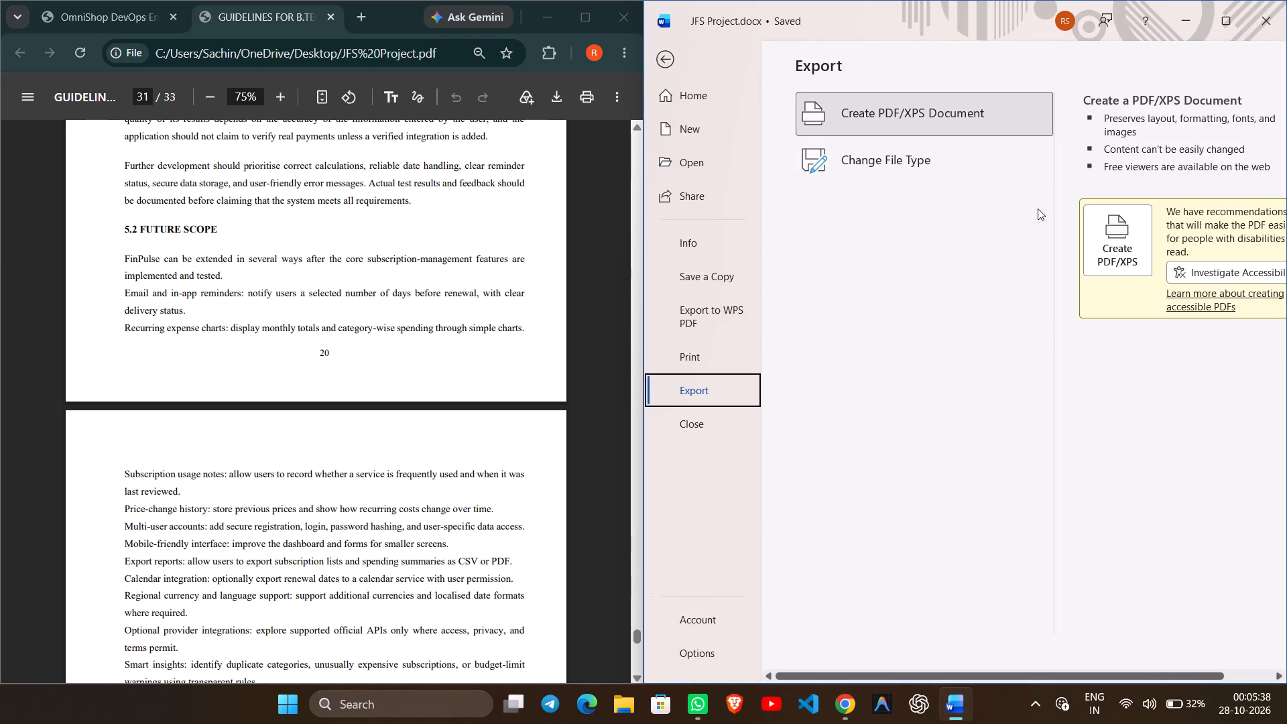
pyautogui.click(1132, 244)
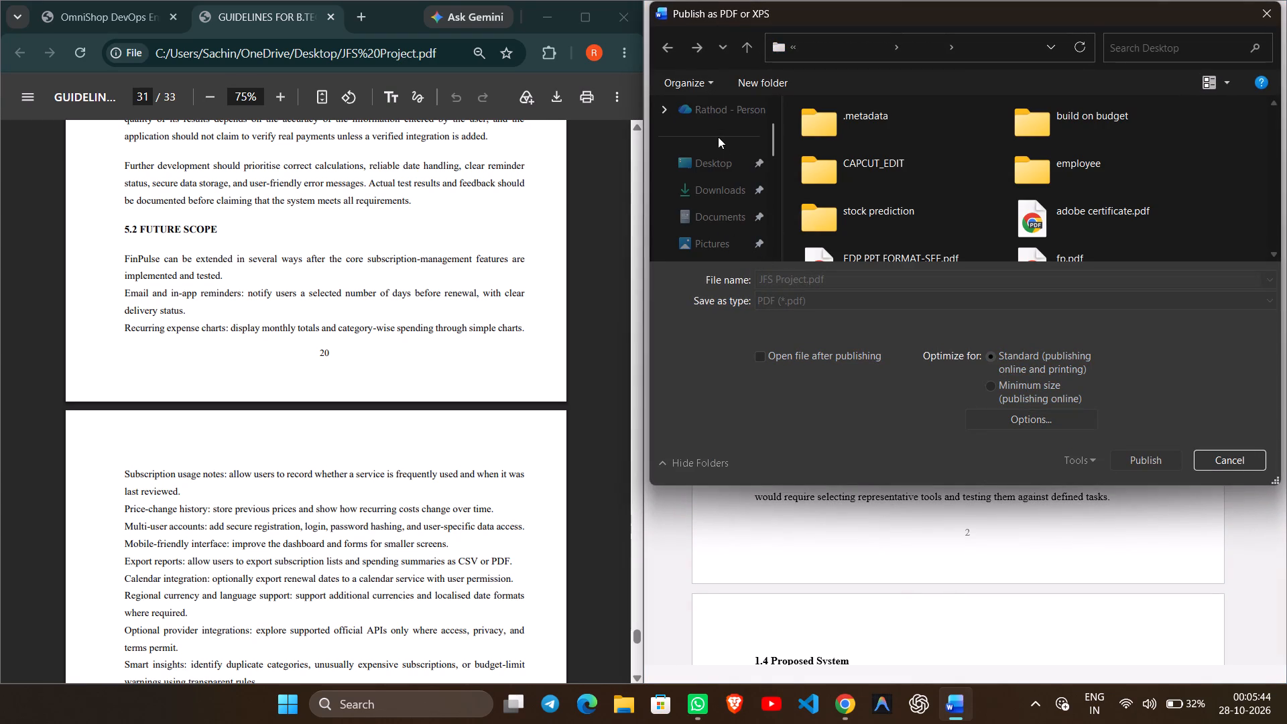
pyautogui.scroll(3, 716, 202)
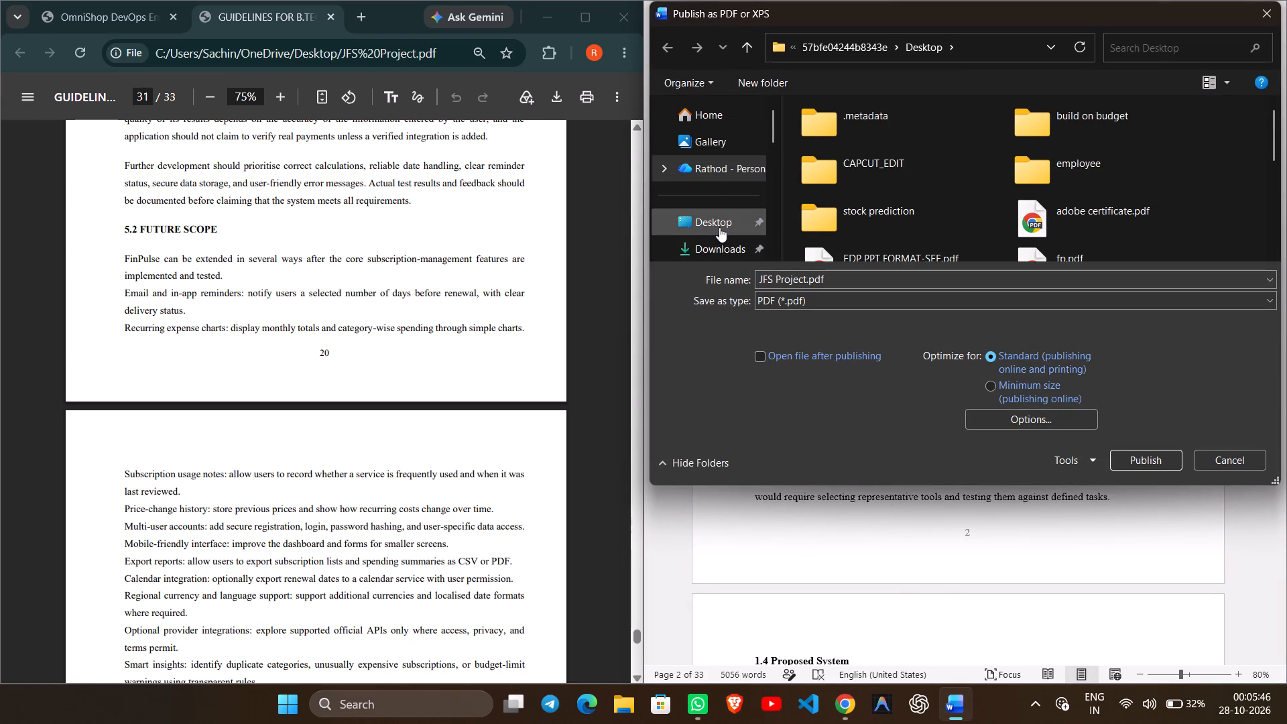
pyautogui.click(720, 231)
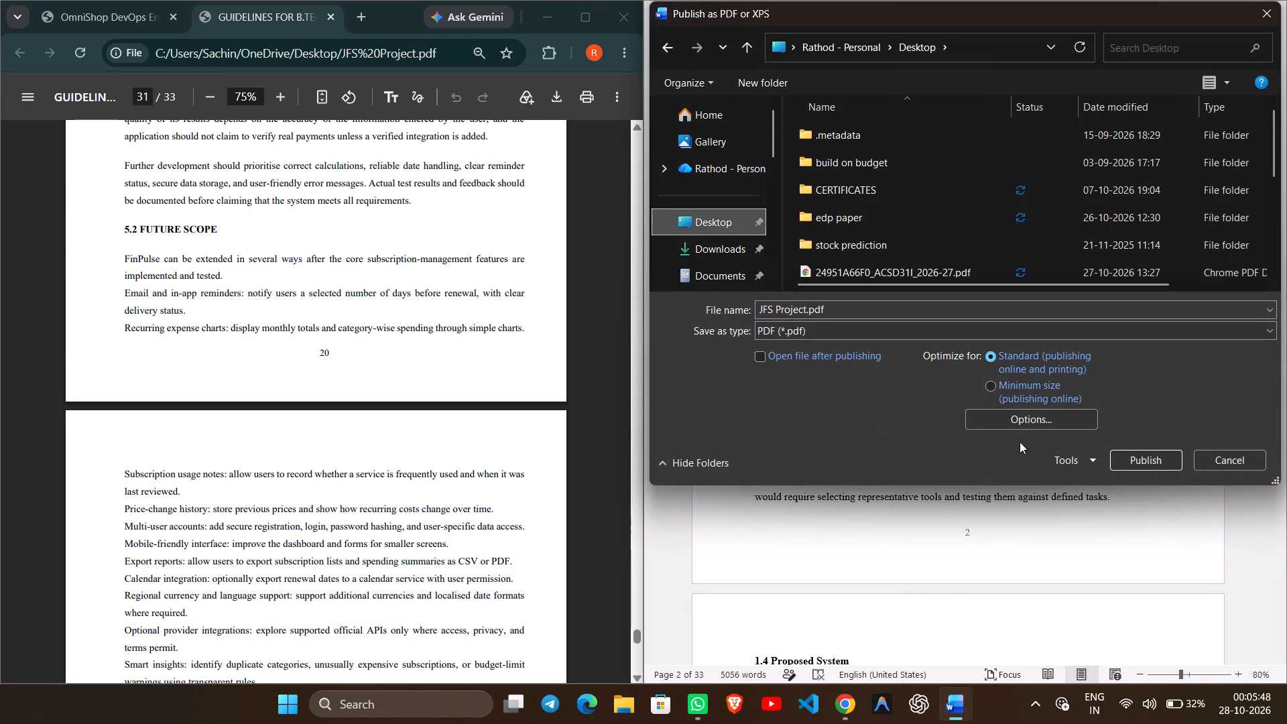
pyautogui.click(1140, 463)
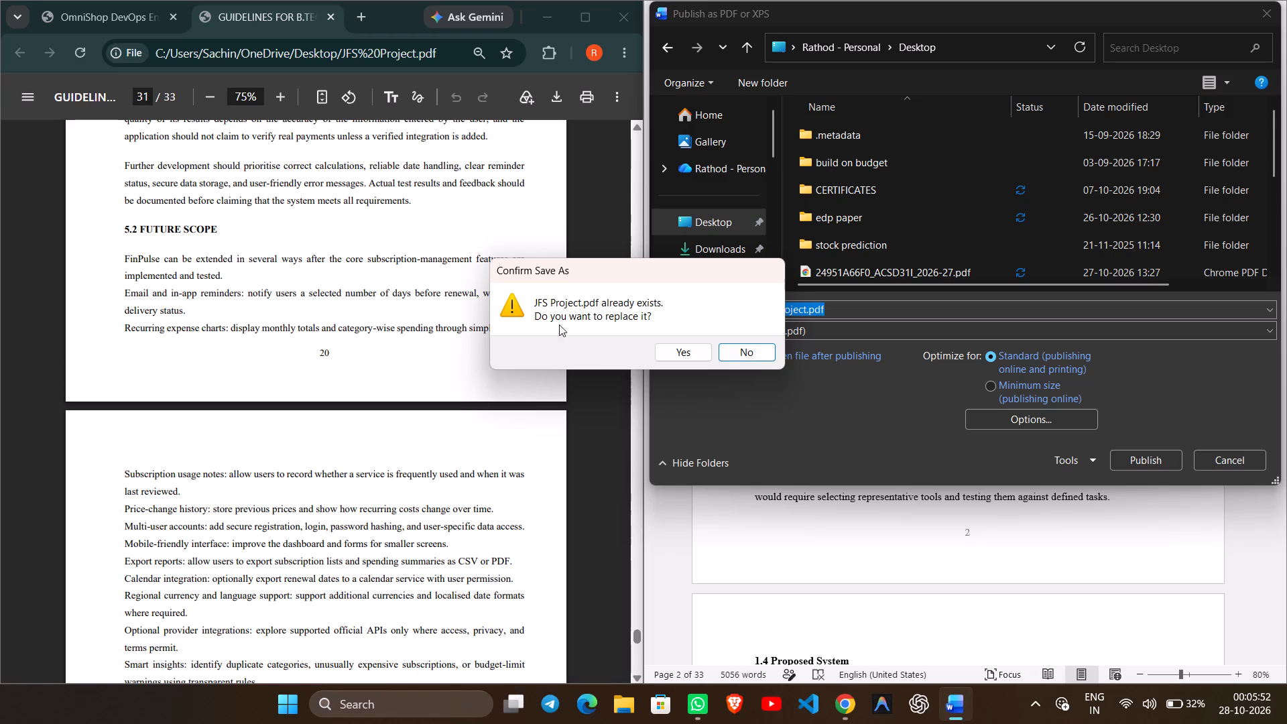
pyautogui.click(694, 357)
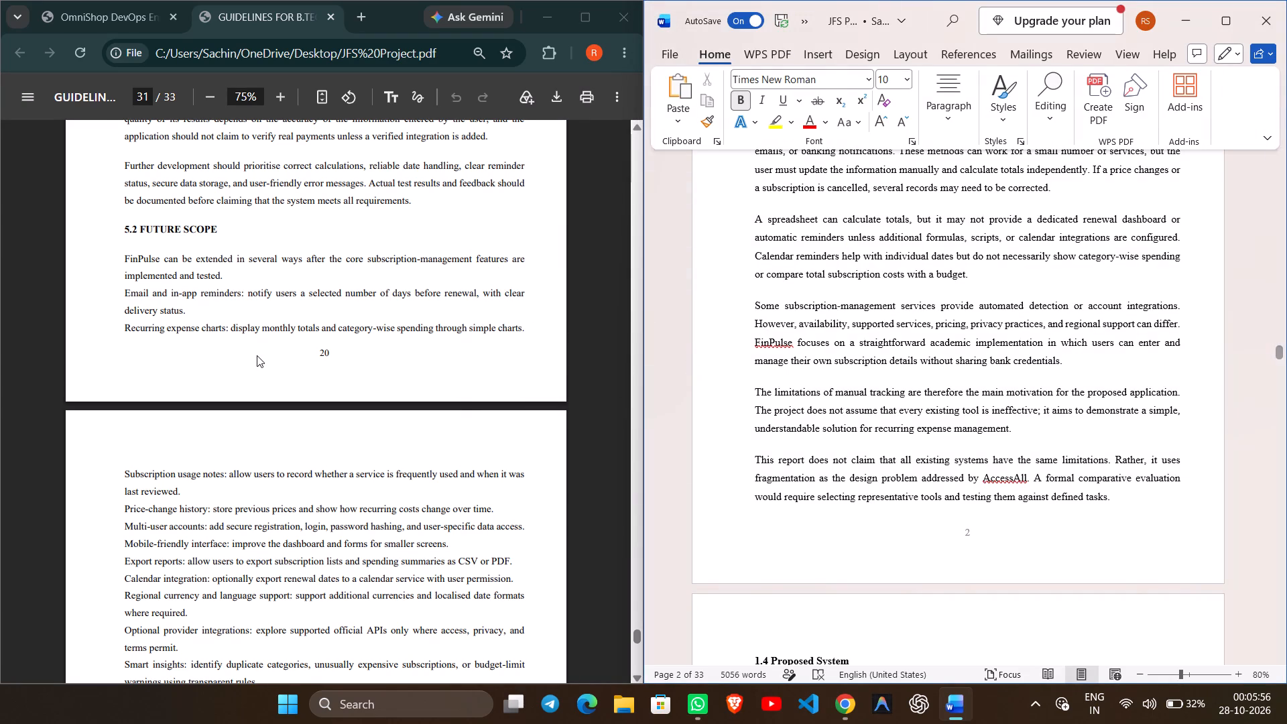
# Look back through the already open PDF to its cover and project title pages, and close its Chrome window.
pyautogui.scroll(20, 257, 355)
pyautogui.scroll(8, 257, 355)
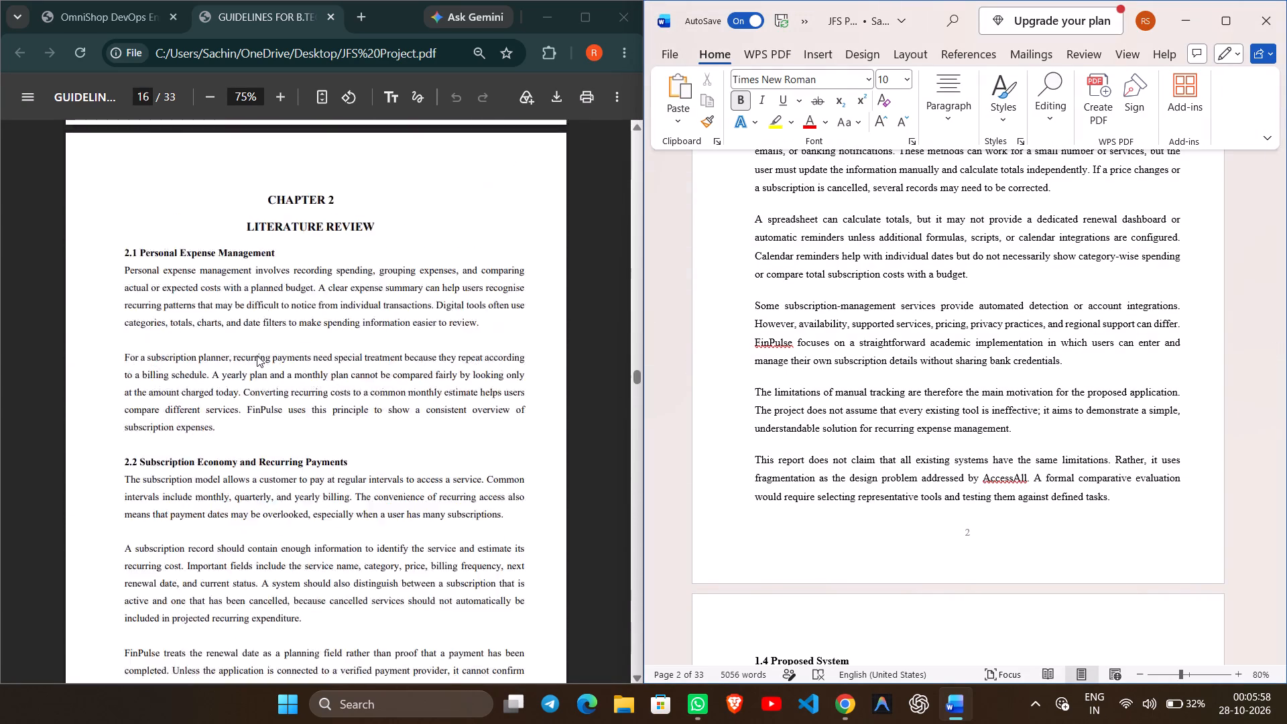
pyautogui.scroll(16, 257, 355)
pyautogui.scroll(11, 257, 355)
pyautogui.scroll(-2, 279, 486)
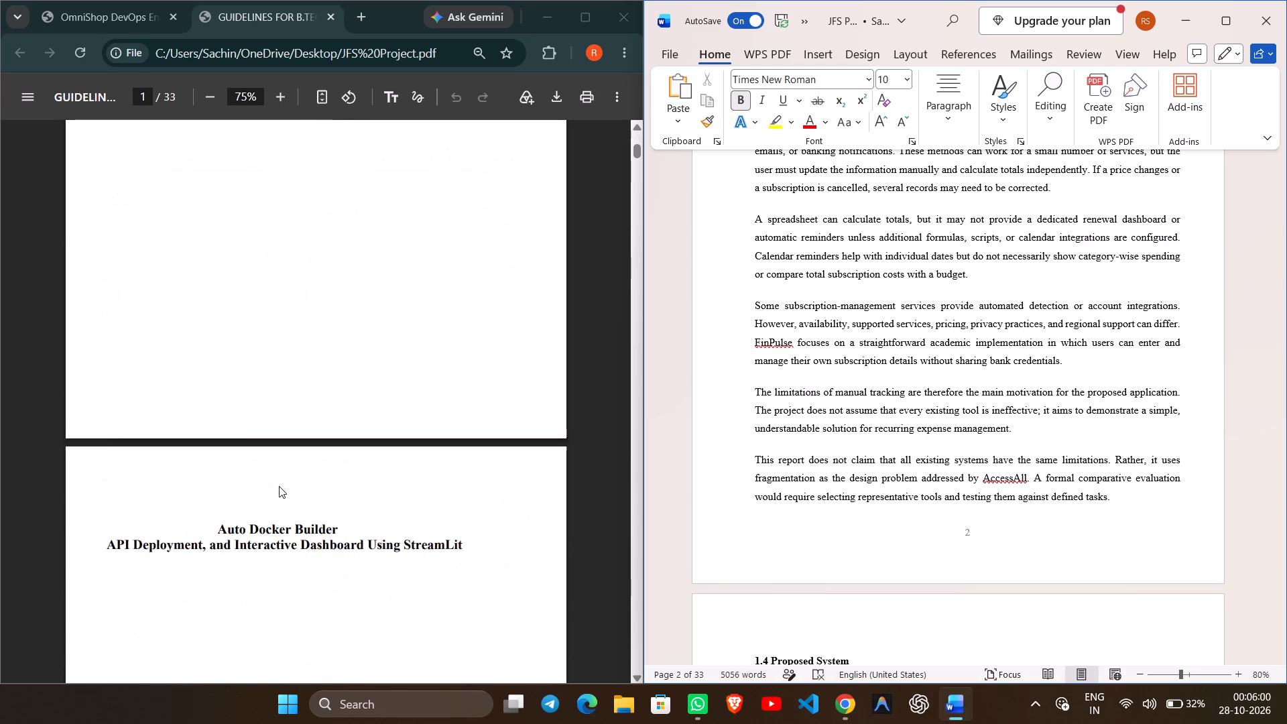
pyautogui.scroll(-2, 279, 486)
pyautogui.click(621, 22)
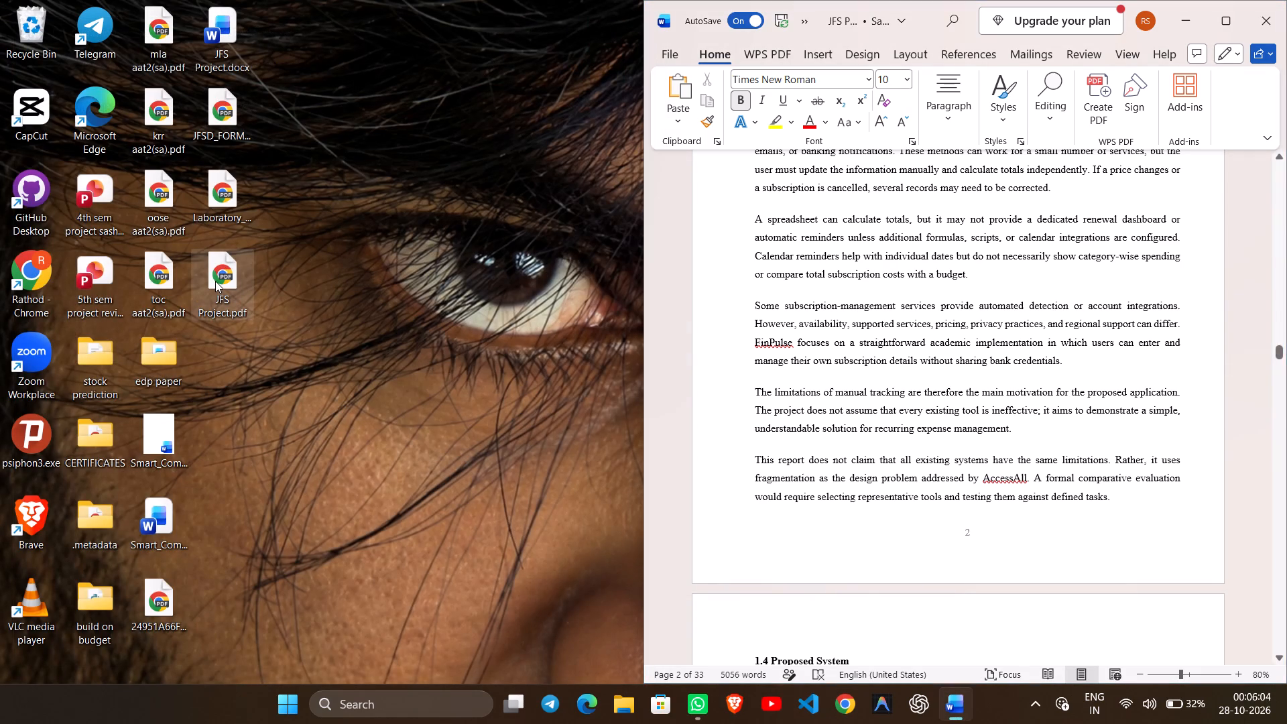
# Open the re-exported JFS Project.pdf from the desktop, check its pages from the cover to section 2.6, and close it.
pyautogui.doubleClick(215, 281)
pyautogui.scroll(-3, 235, 581)
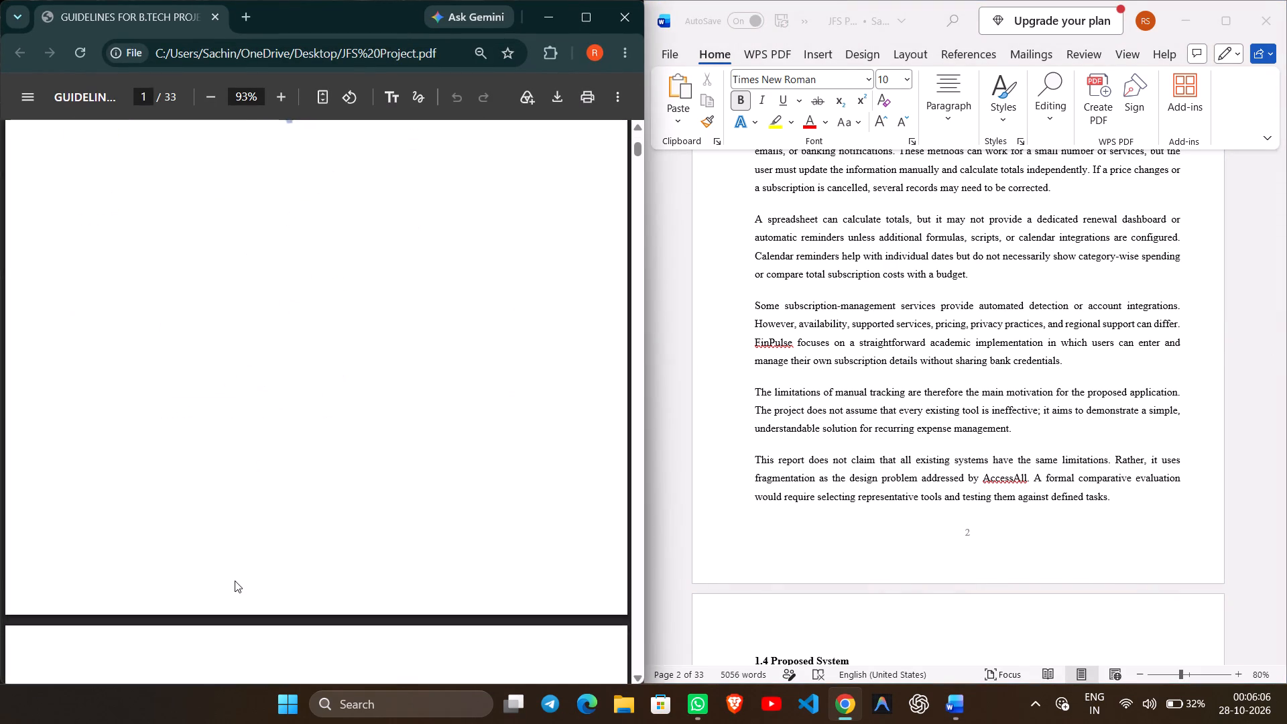
pyautogui.scroll(-2, 235, 581)
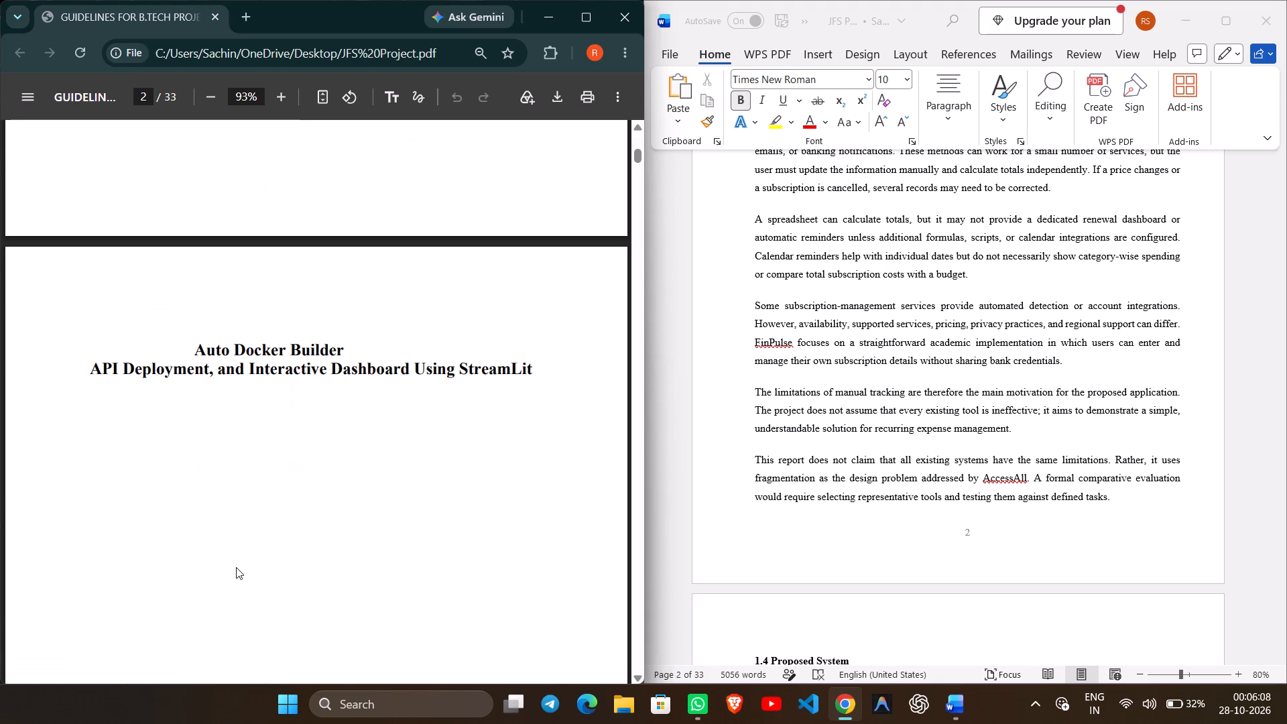
pyautogui.rightClick(236, 567)
pyautogui.click(195, 564)
pyautogui.scroll(-5, 195, 564)
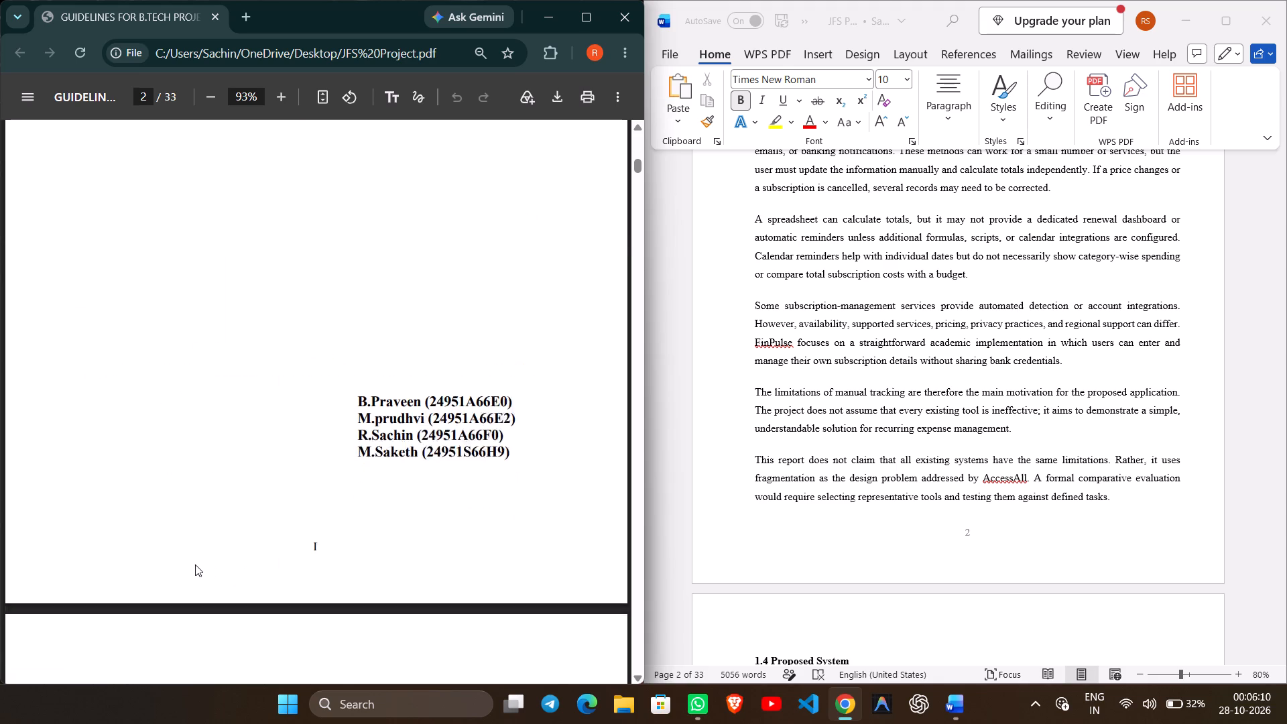
pyautogui.scroll(-7, 195, 564)
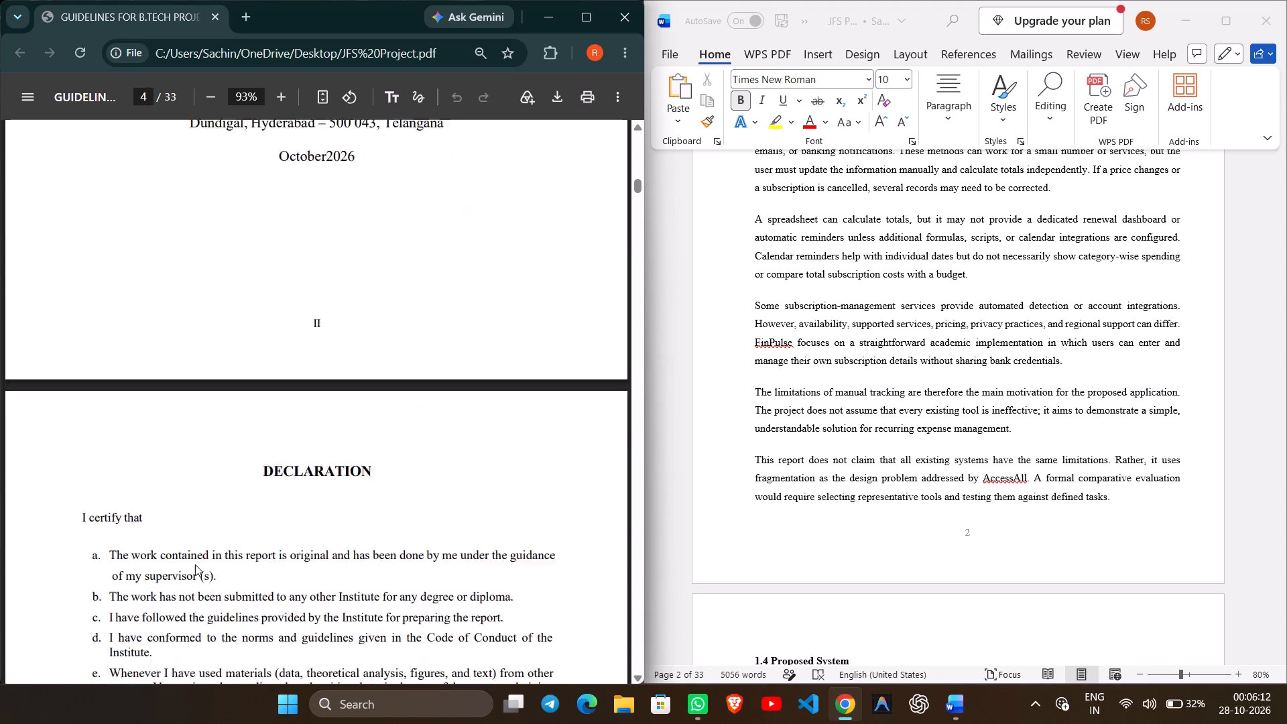
pyautogui.scroll(-9, 195, 564)
pyautogui.scroll(-12, 195, 564)
pyautogui.scroll(-10, 195, 564)
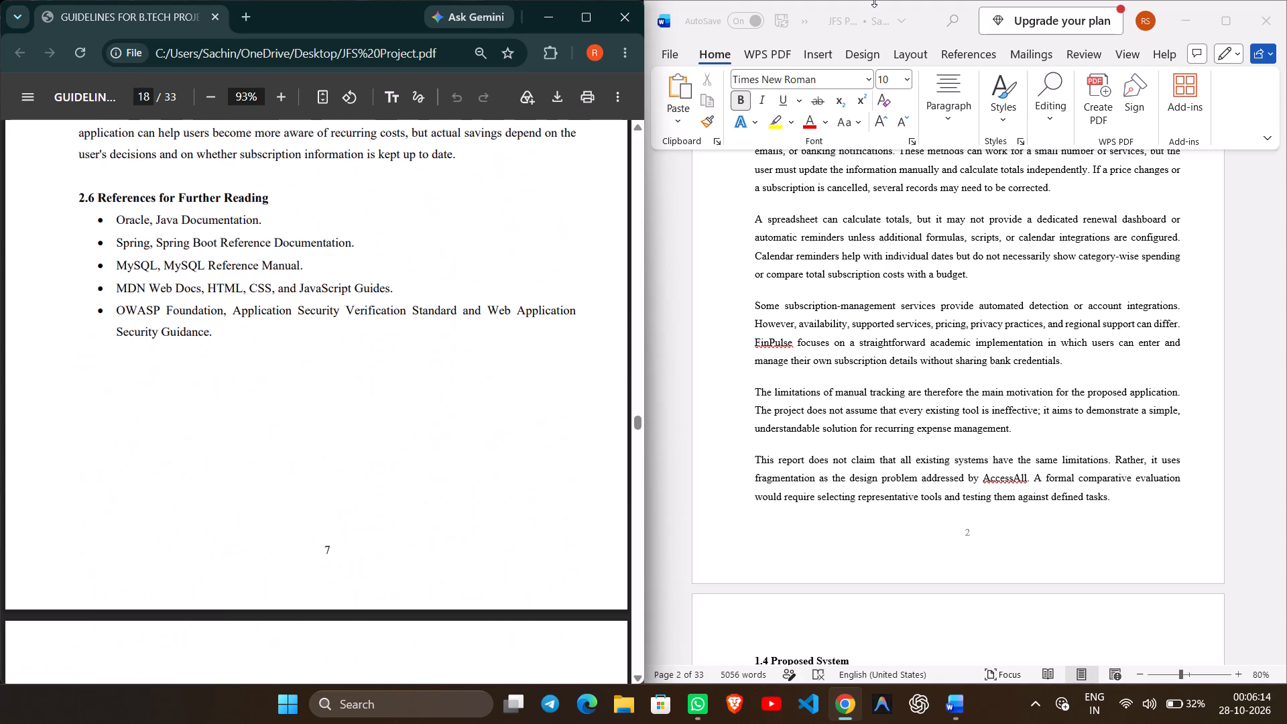
pyautogui.click(621, 20)
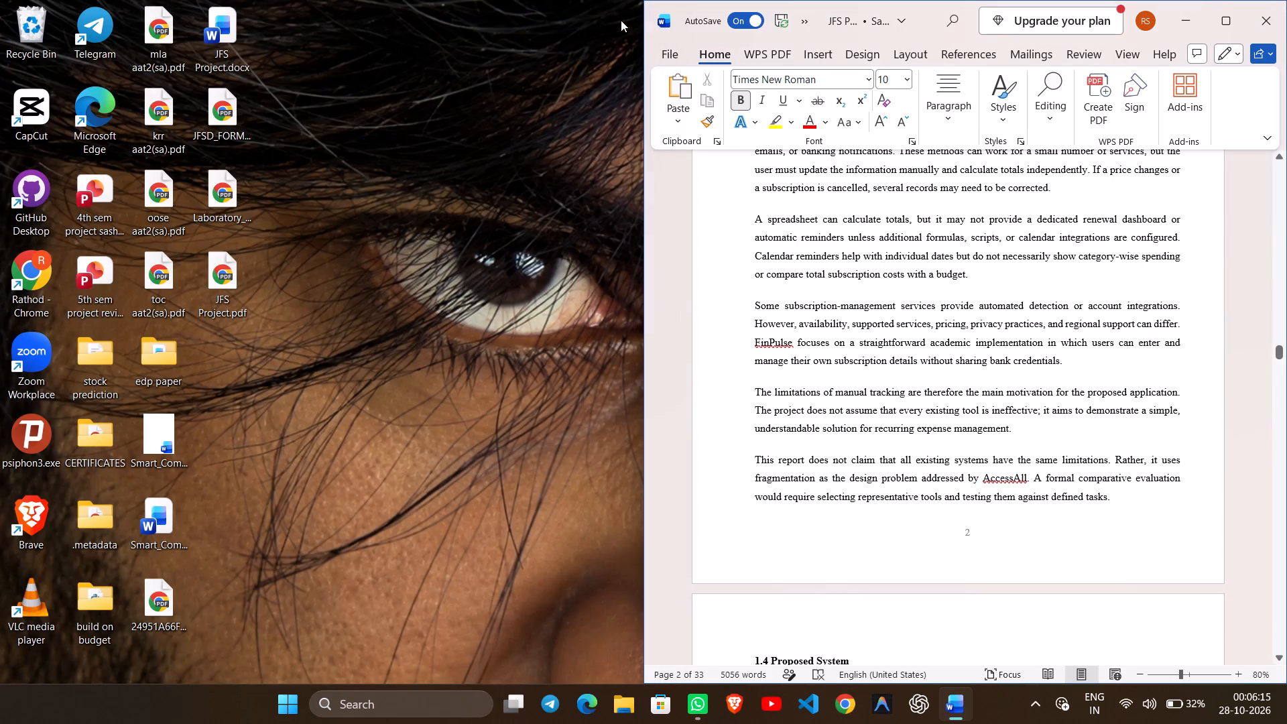
# Close the Word report.
pyautogui.click(1274, 9)
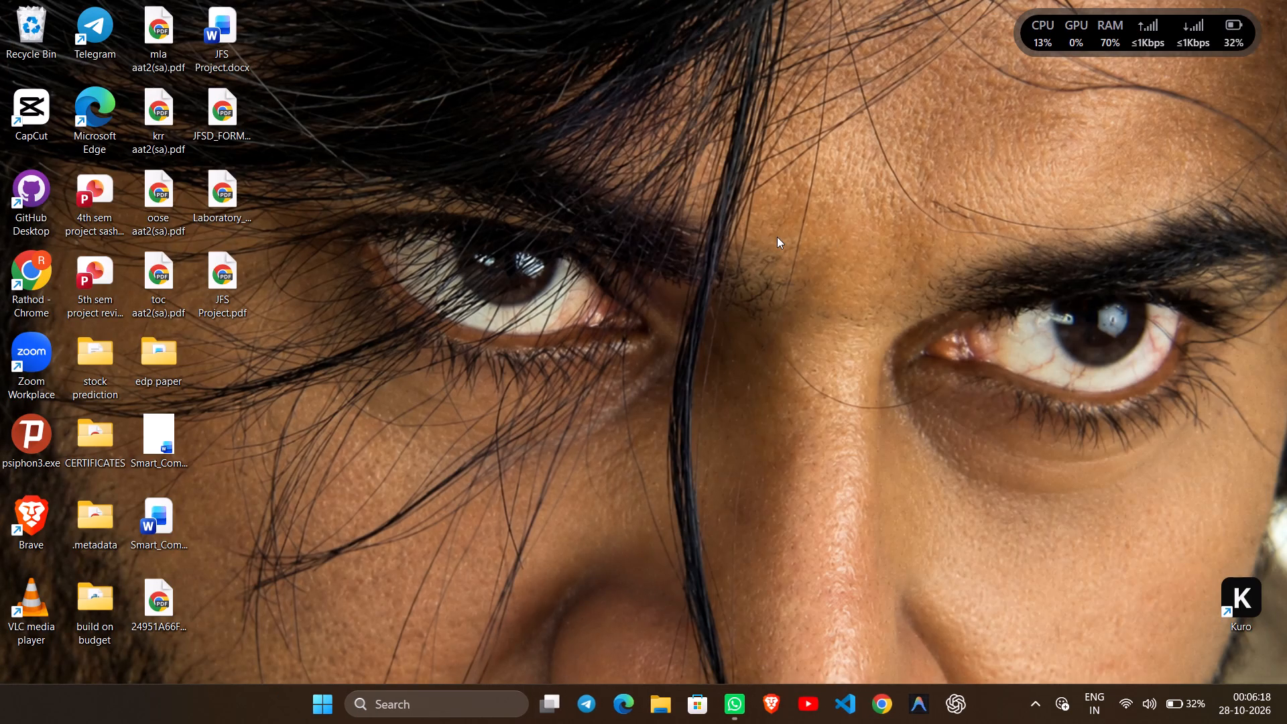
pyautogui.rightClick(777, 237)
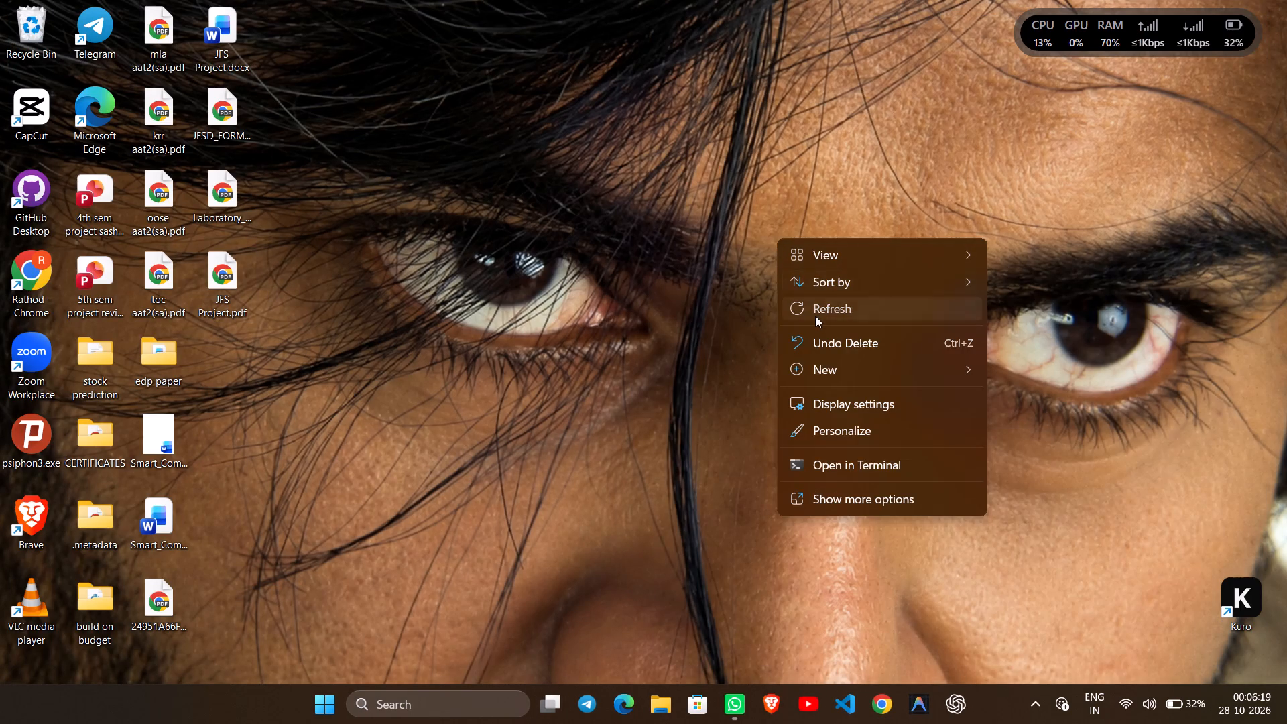